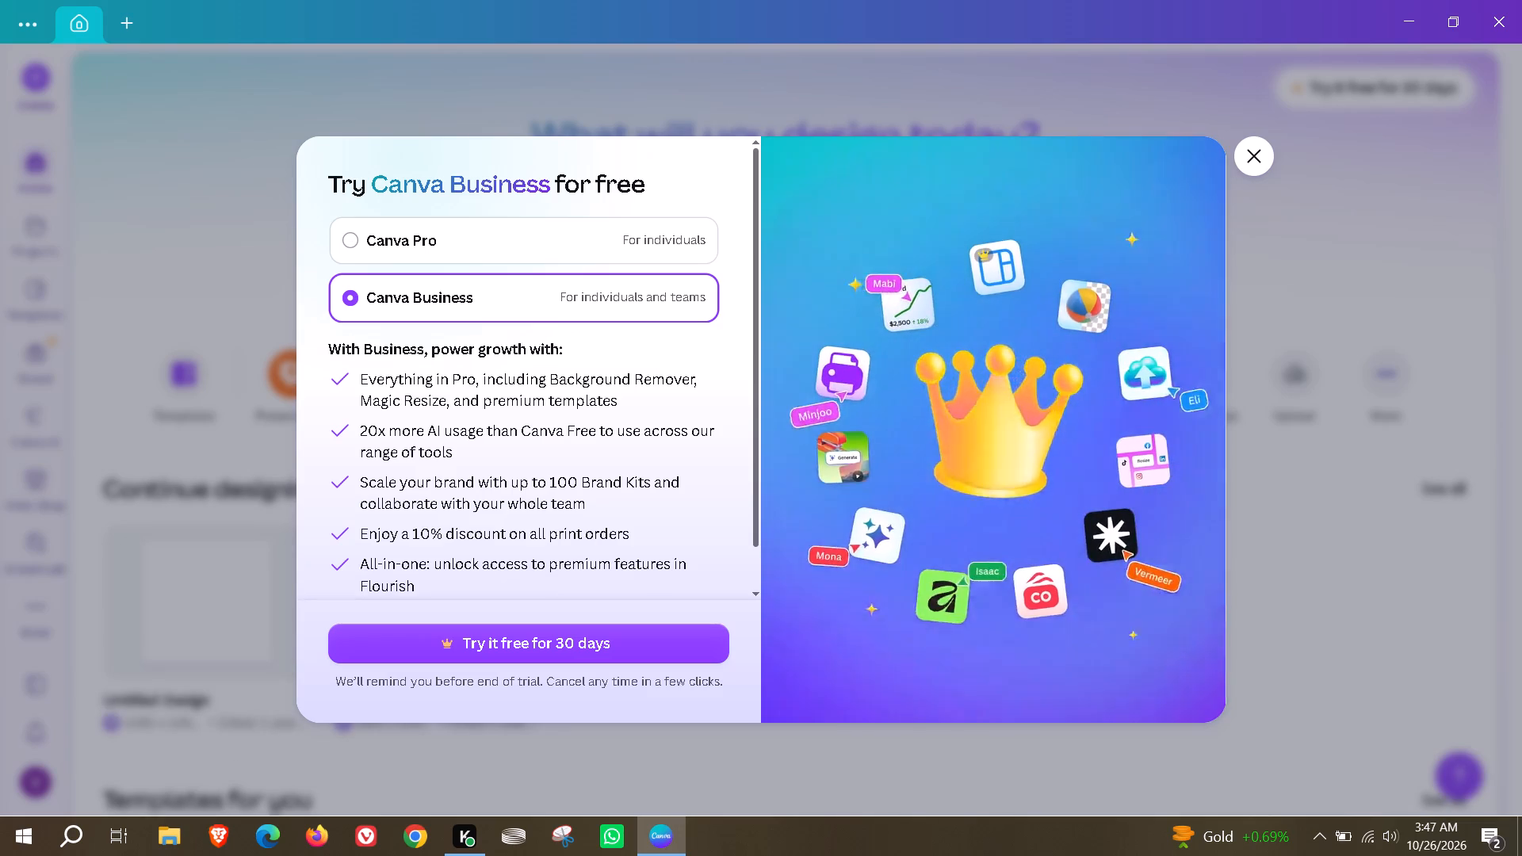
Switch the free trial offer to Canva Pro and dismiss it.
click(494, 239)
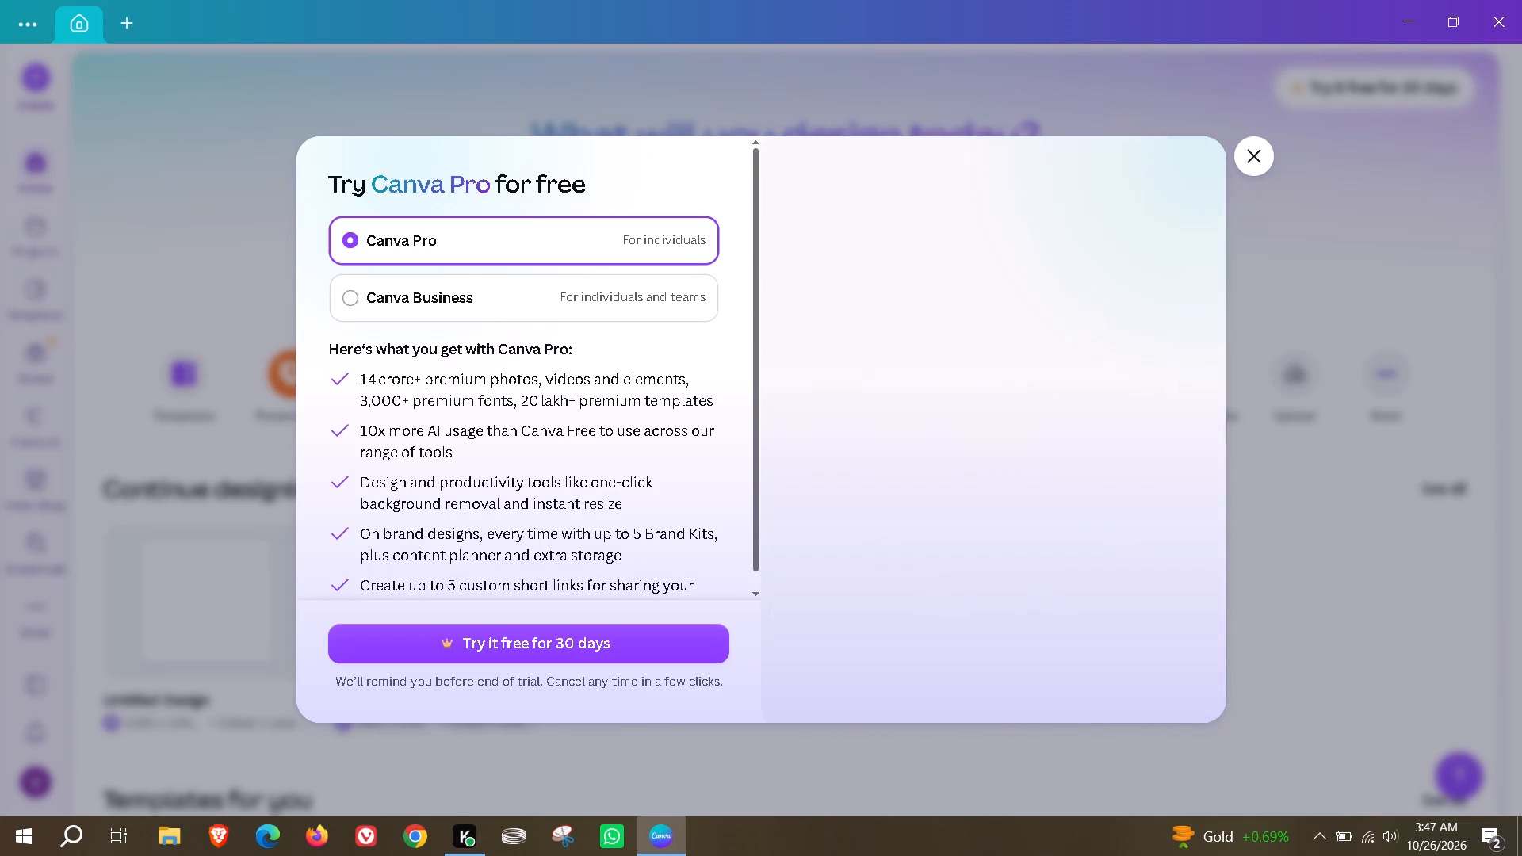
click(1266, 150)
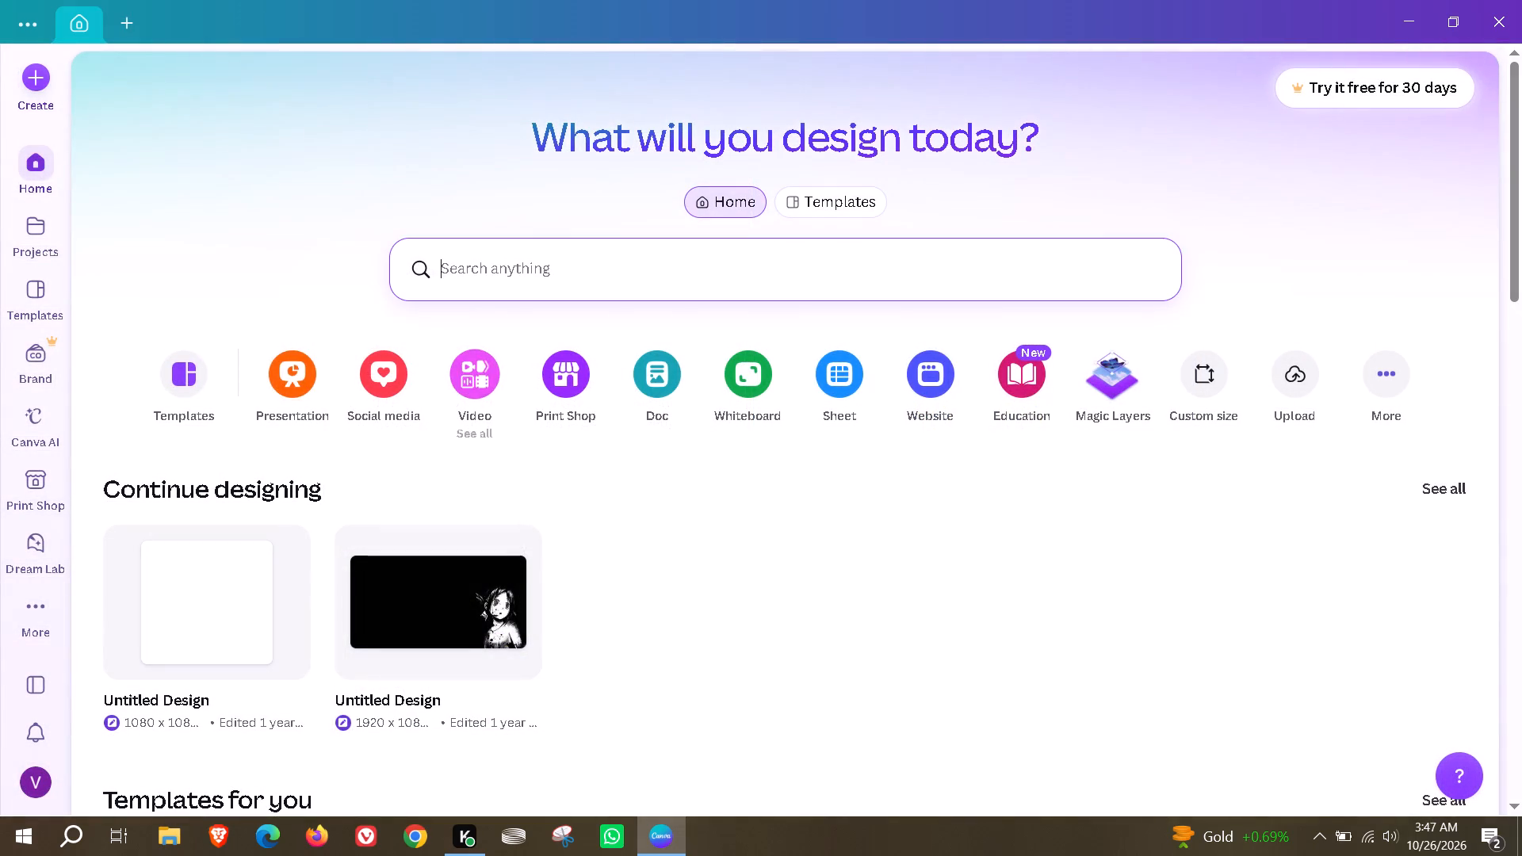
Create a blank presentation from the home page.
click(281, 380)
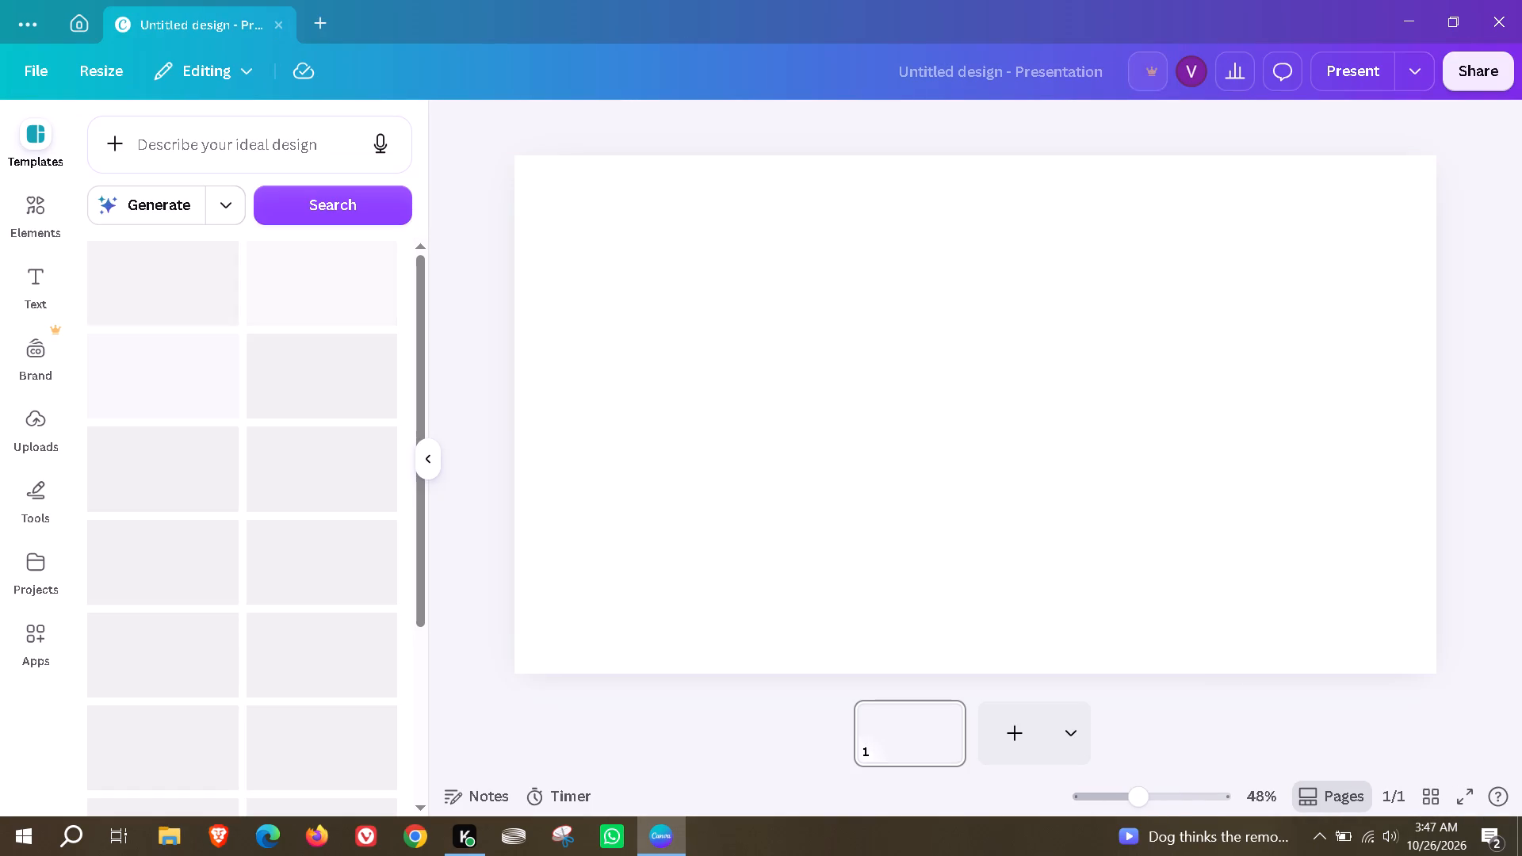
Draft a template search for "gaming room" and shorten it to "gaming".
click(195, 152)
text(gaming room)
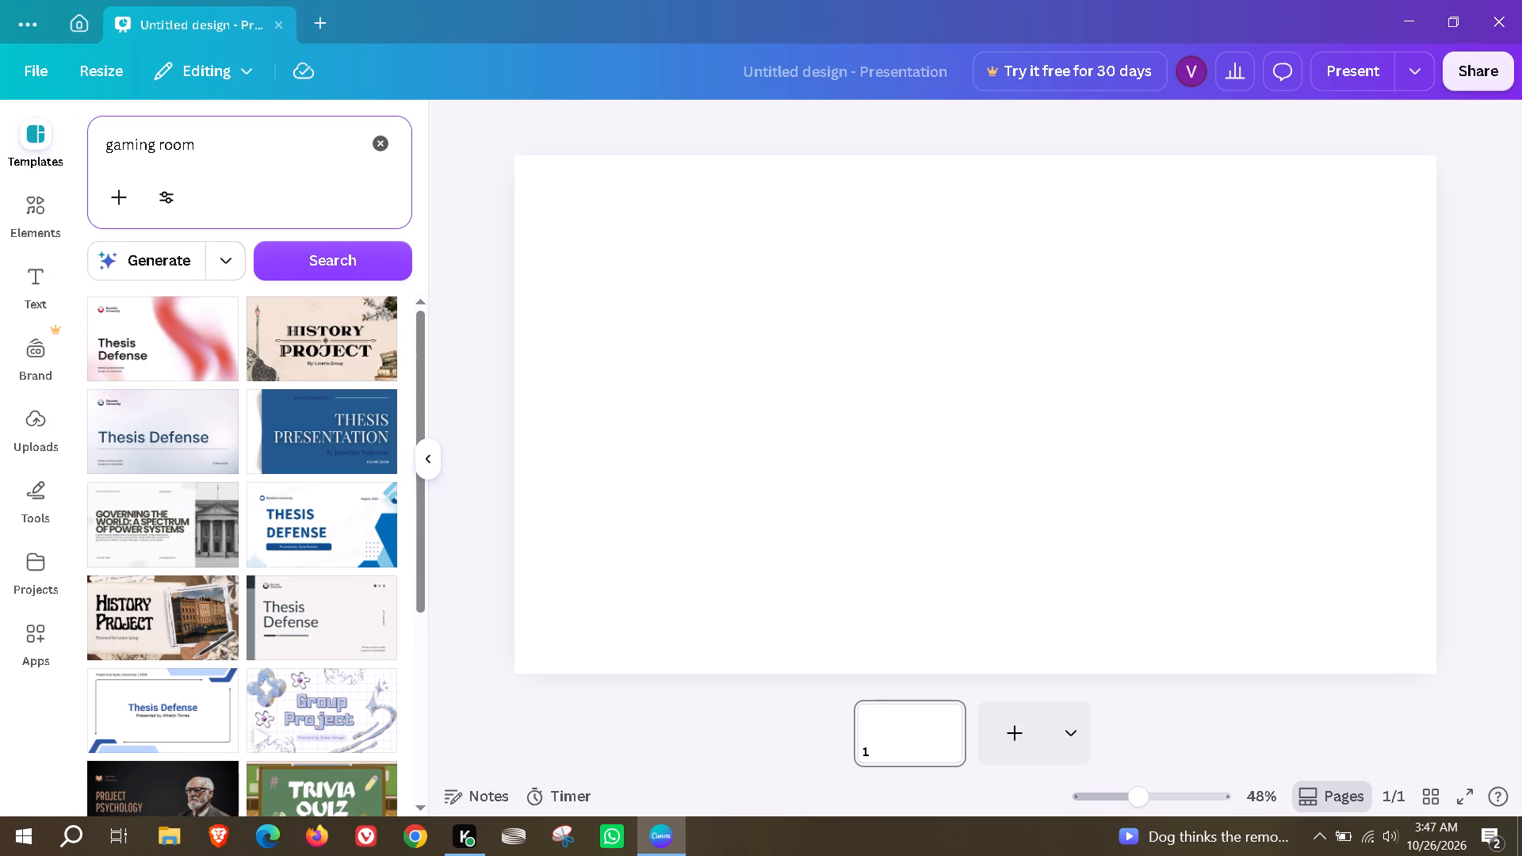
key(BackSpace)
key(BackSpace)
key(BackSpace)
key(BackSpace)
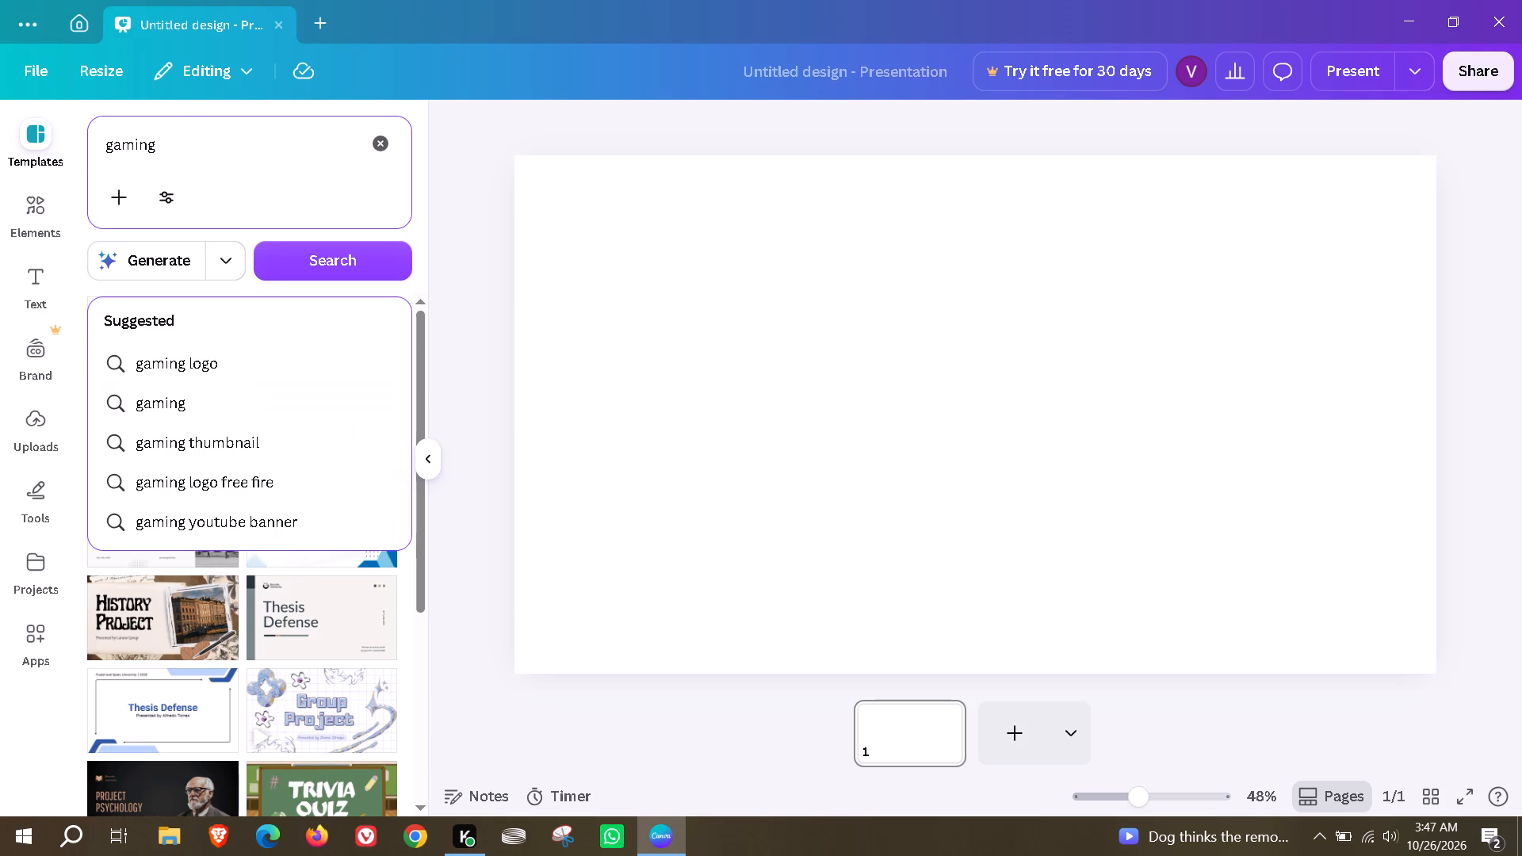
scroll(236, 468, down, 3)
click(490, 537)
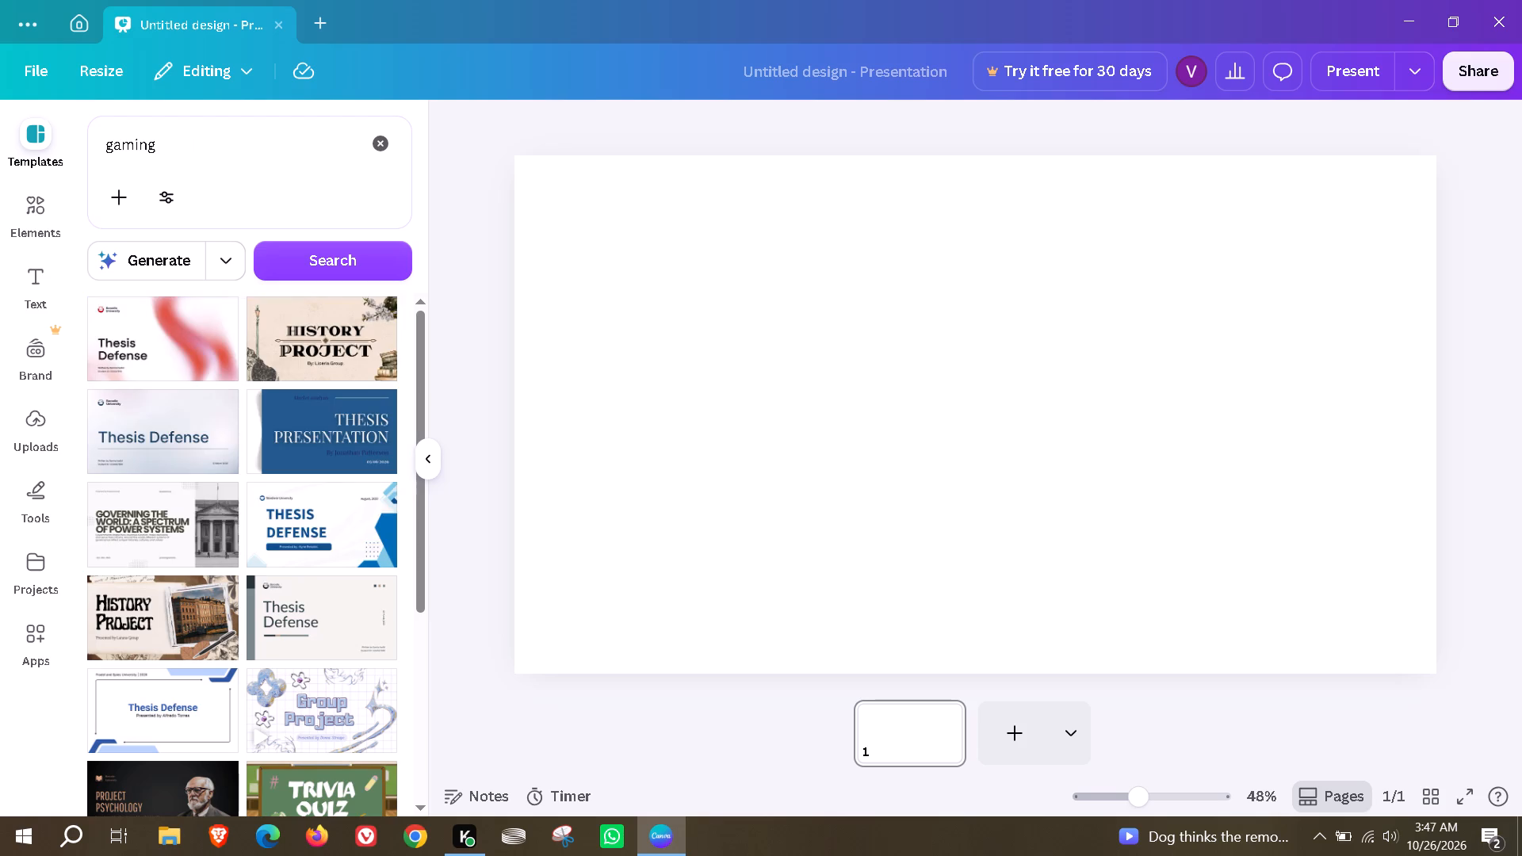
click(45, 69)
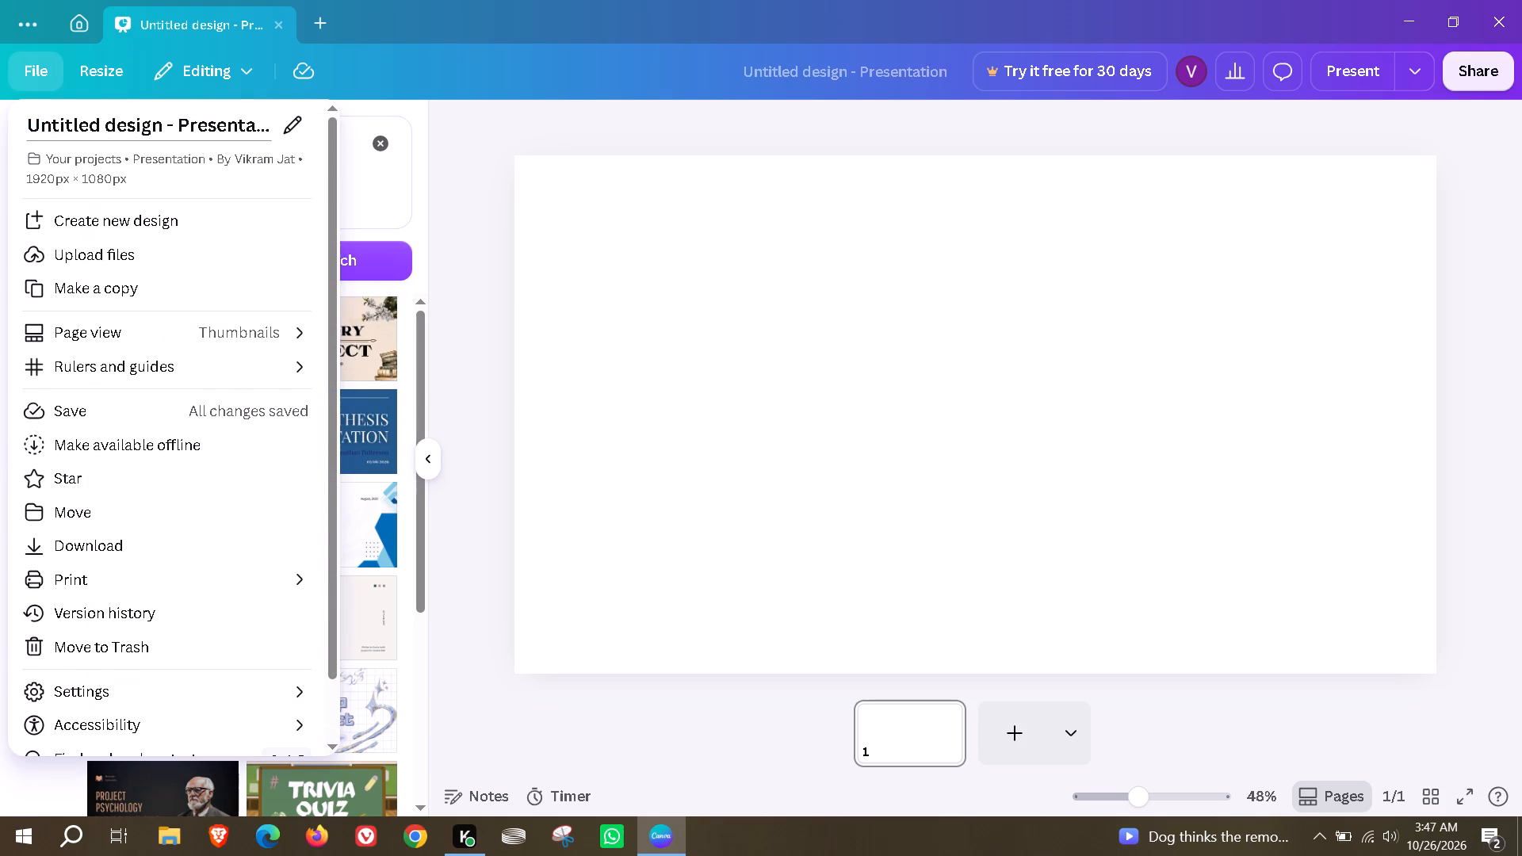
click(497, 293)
Create another blank 1920 × 1080 px presentation in a separate tab.
click(300, 31)
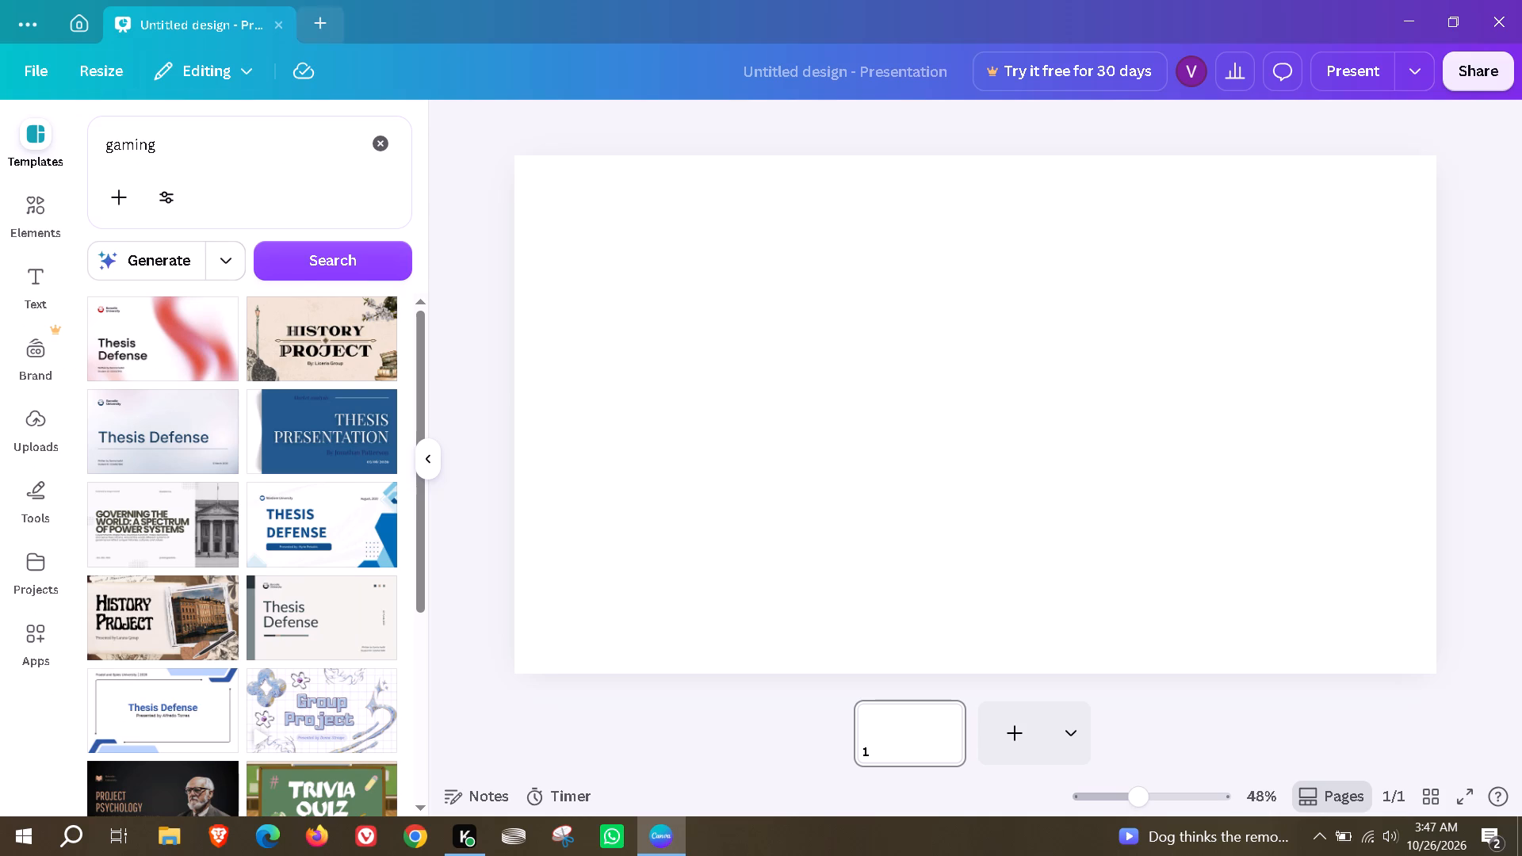
scroll(433, 352, down, 2)
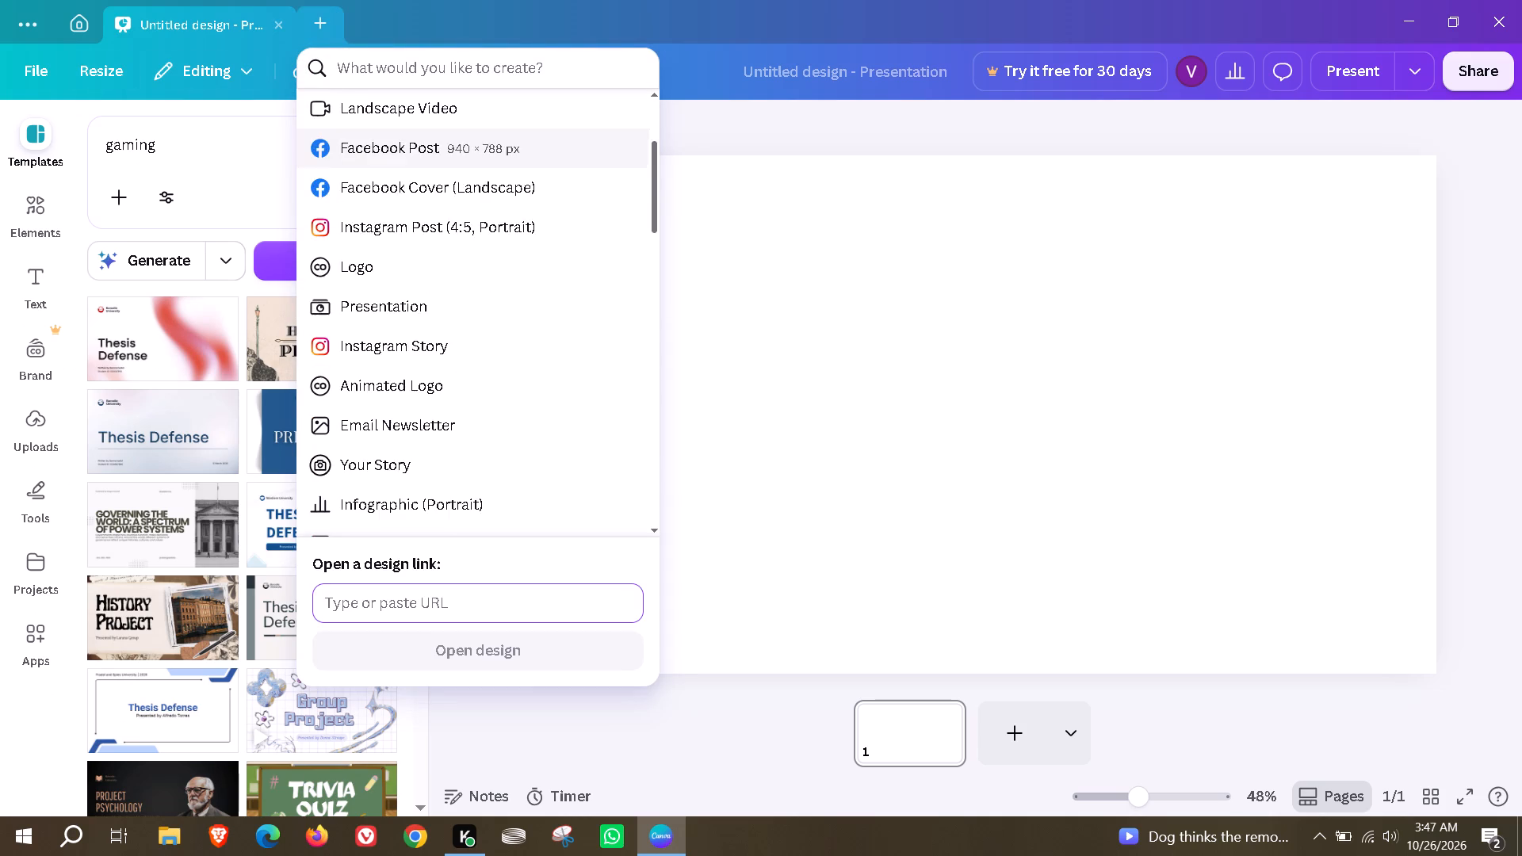
scroll(433, 352, down, 2)
scroll(433, 352, up, 6)
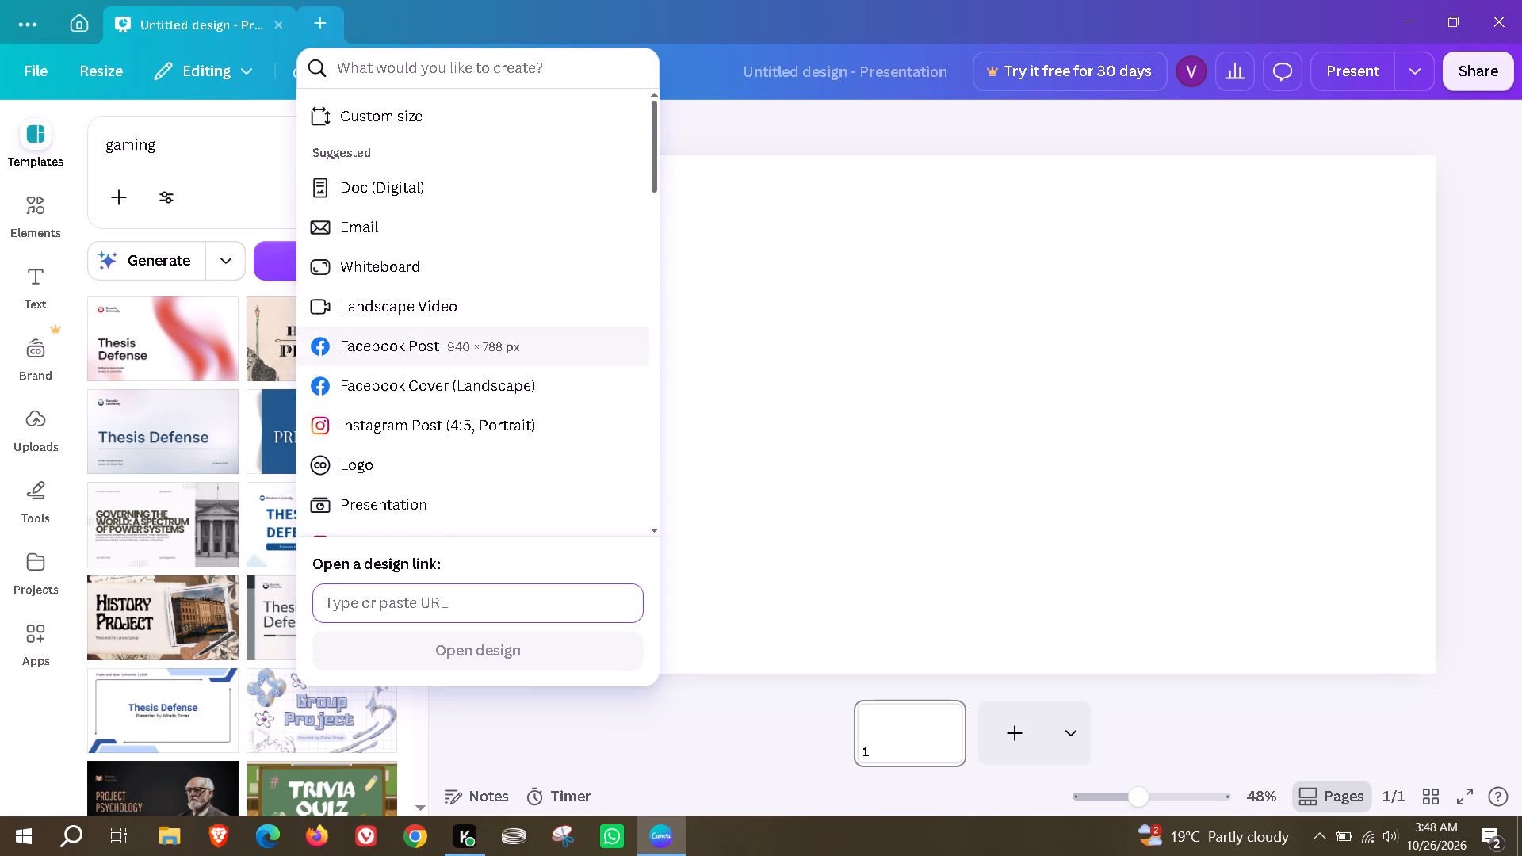
scroll(415, 365, down, 3)
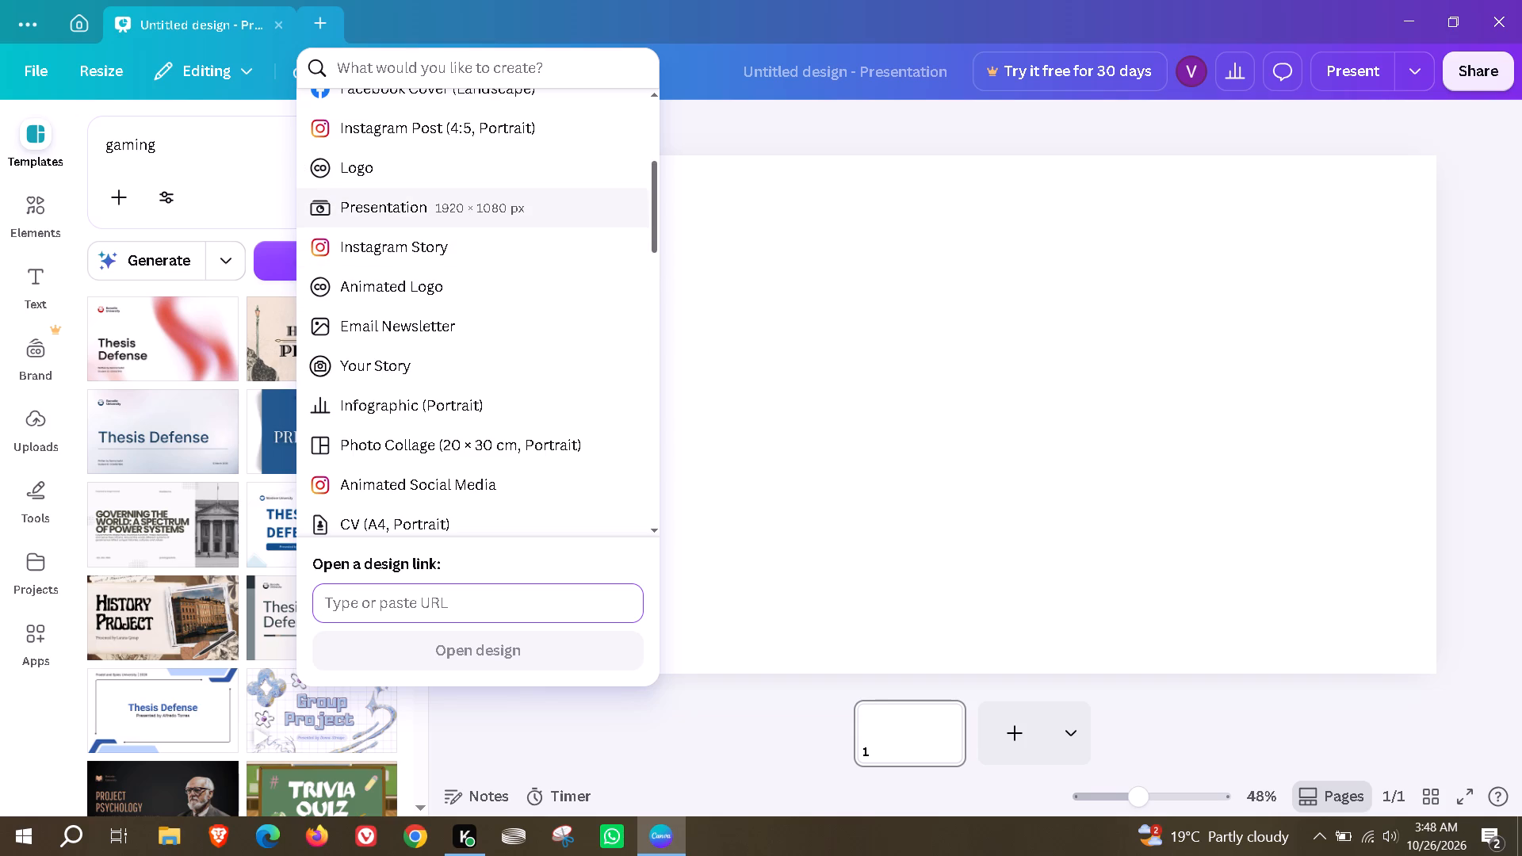
click(423, 217)
Close the first untitled presentation.
click(285, 17)
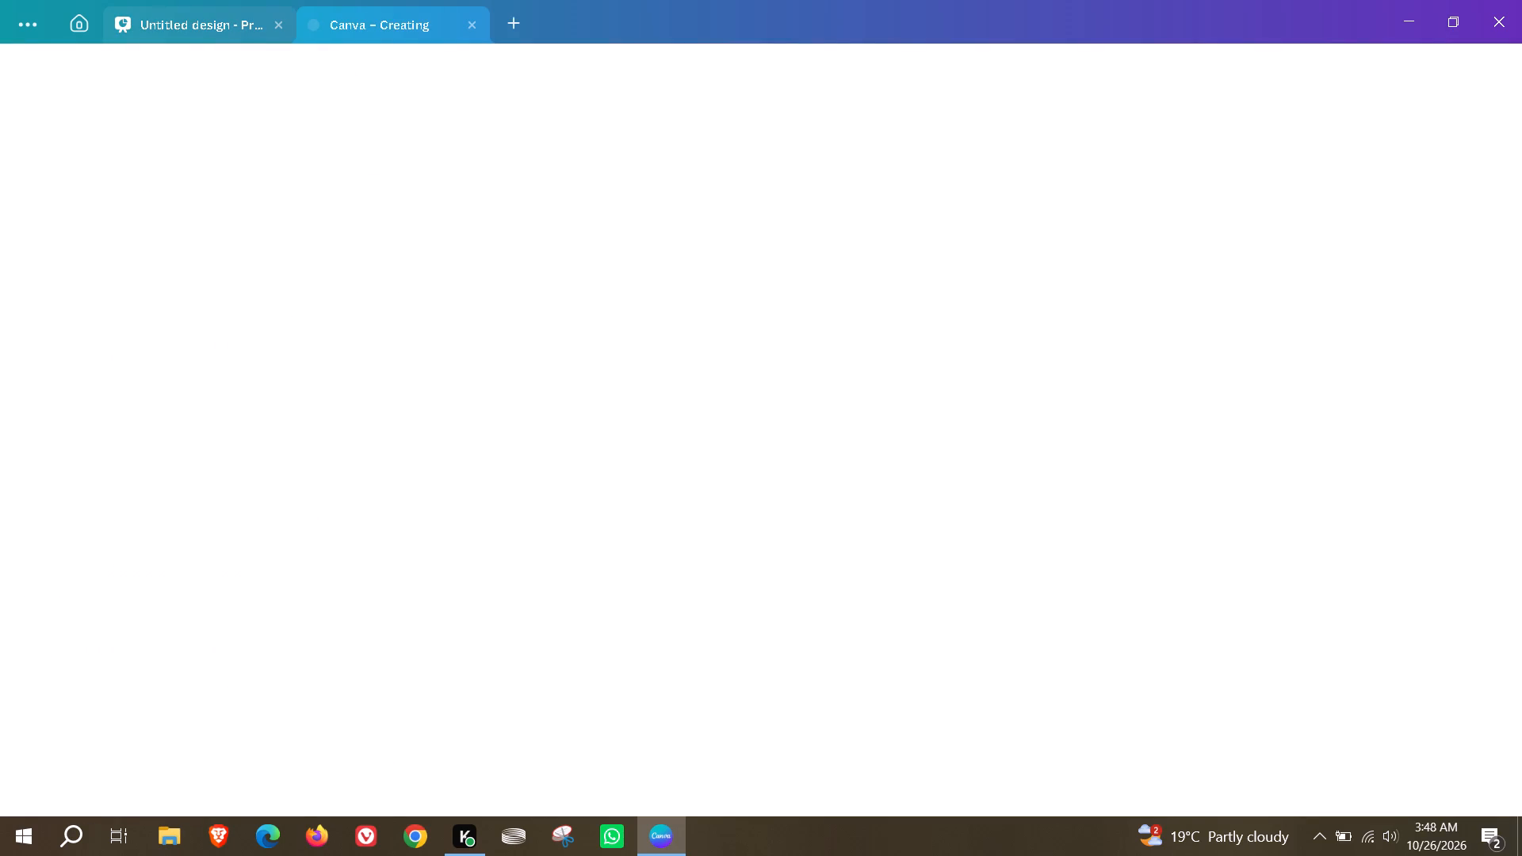
click(281, 28)
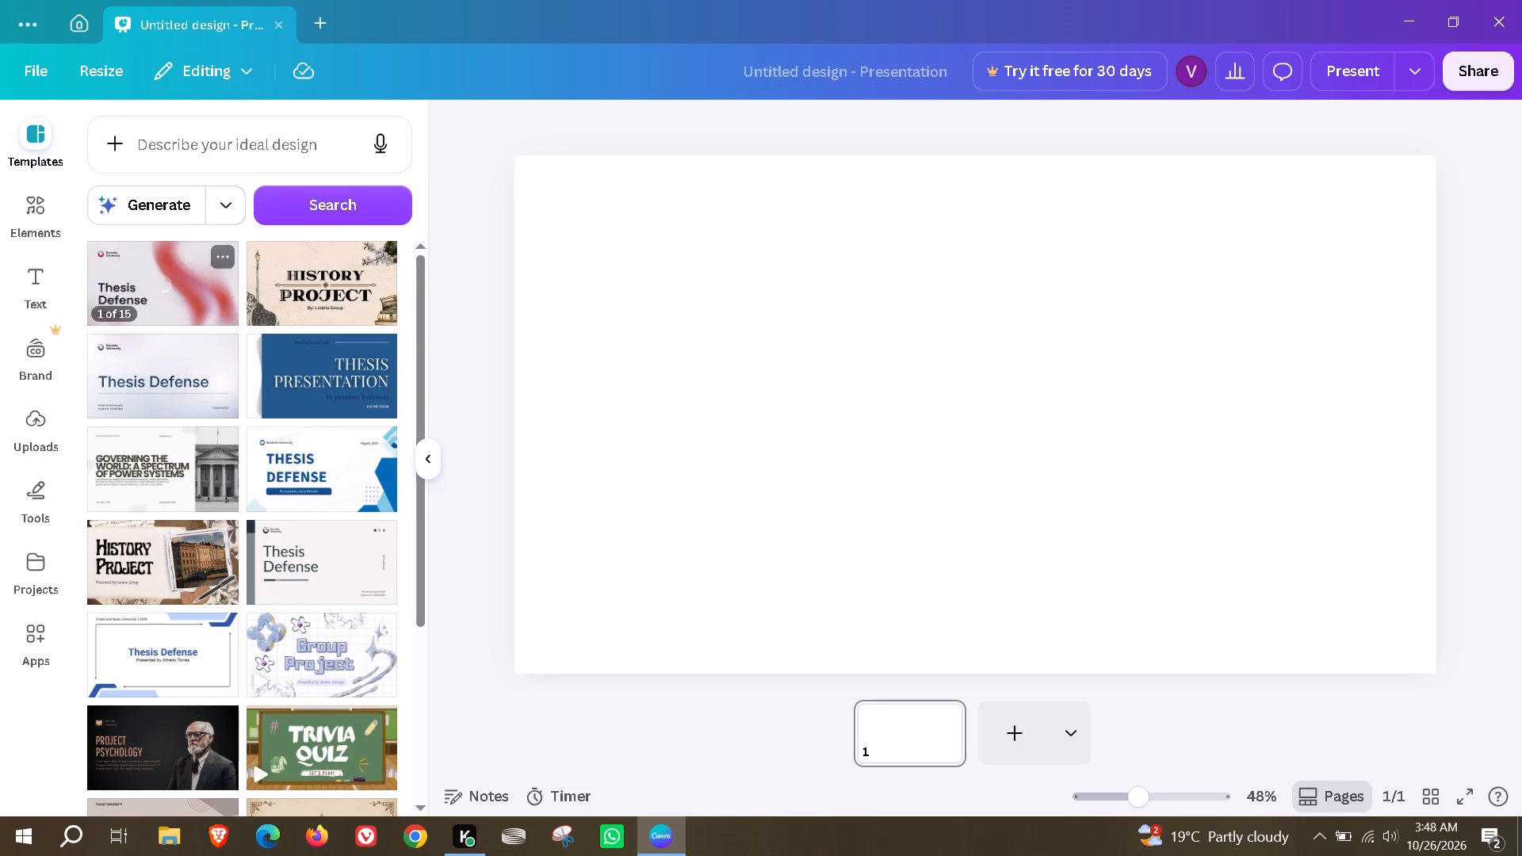
Browse the presentation templates and search them for "gaming thumbnail".
scroll(247, 342, down, 2)
scroll(250, 439, down, 2)
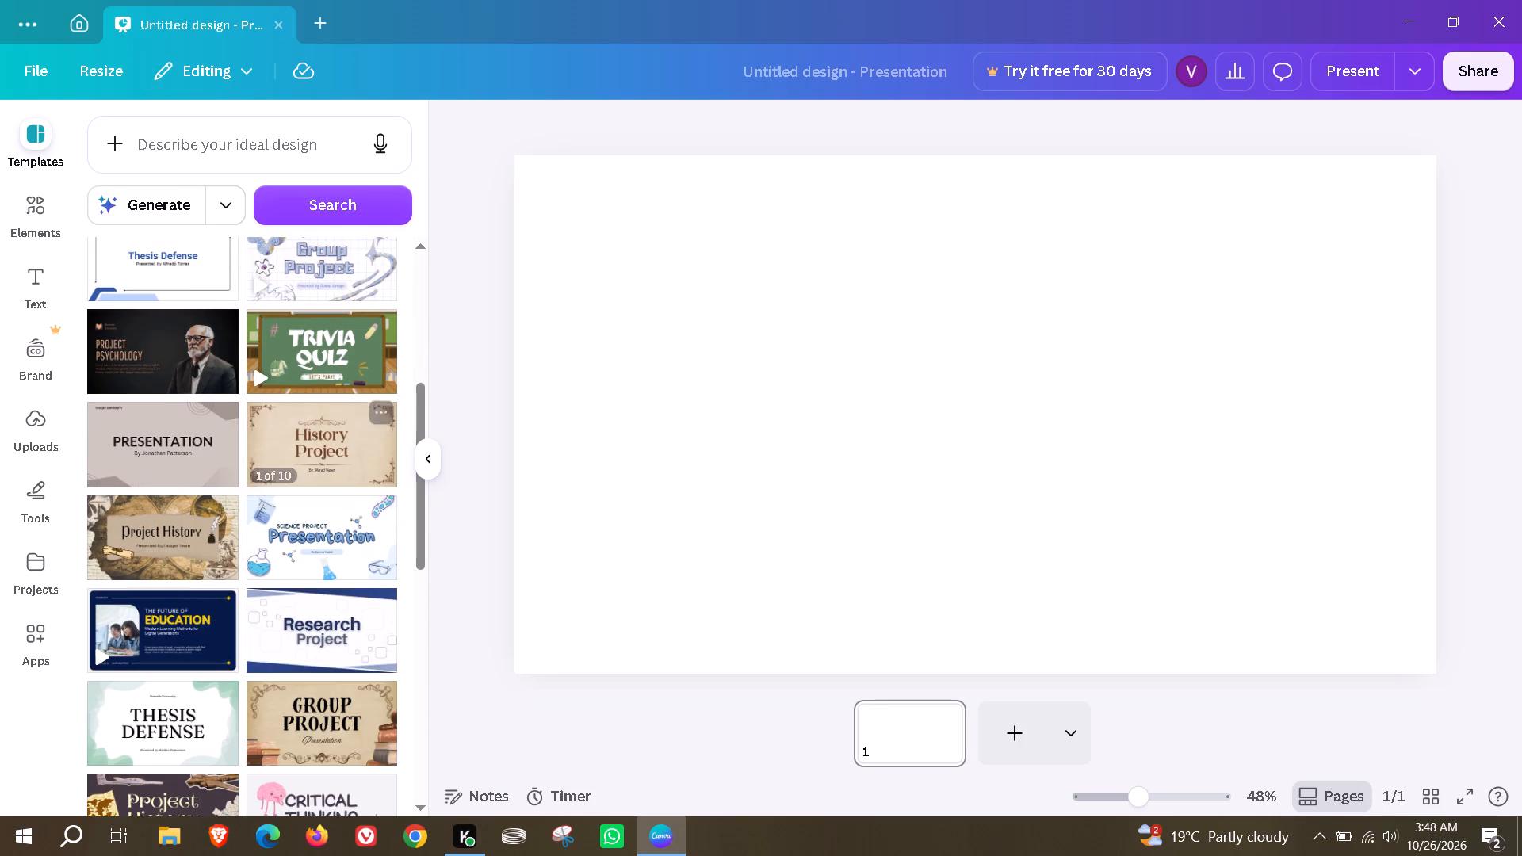
scroll(231, 491, down, 1)
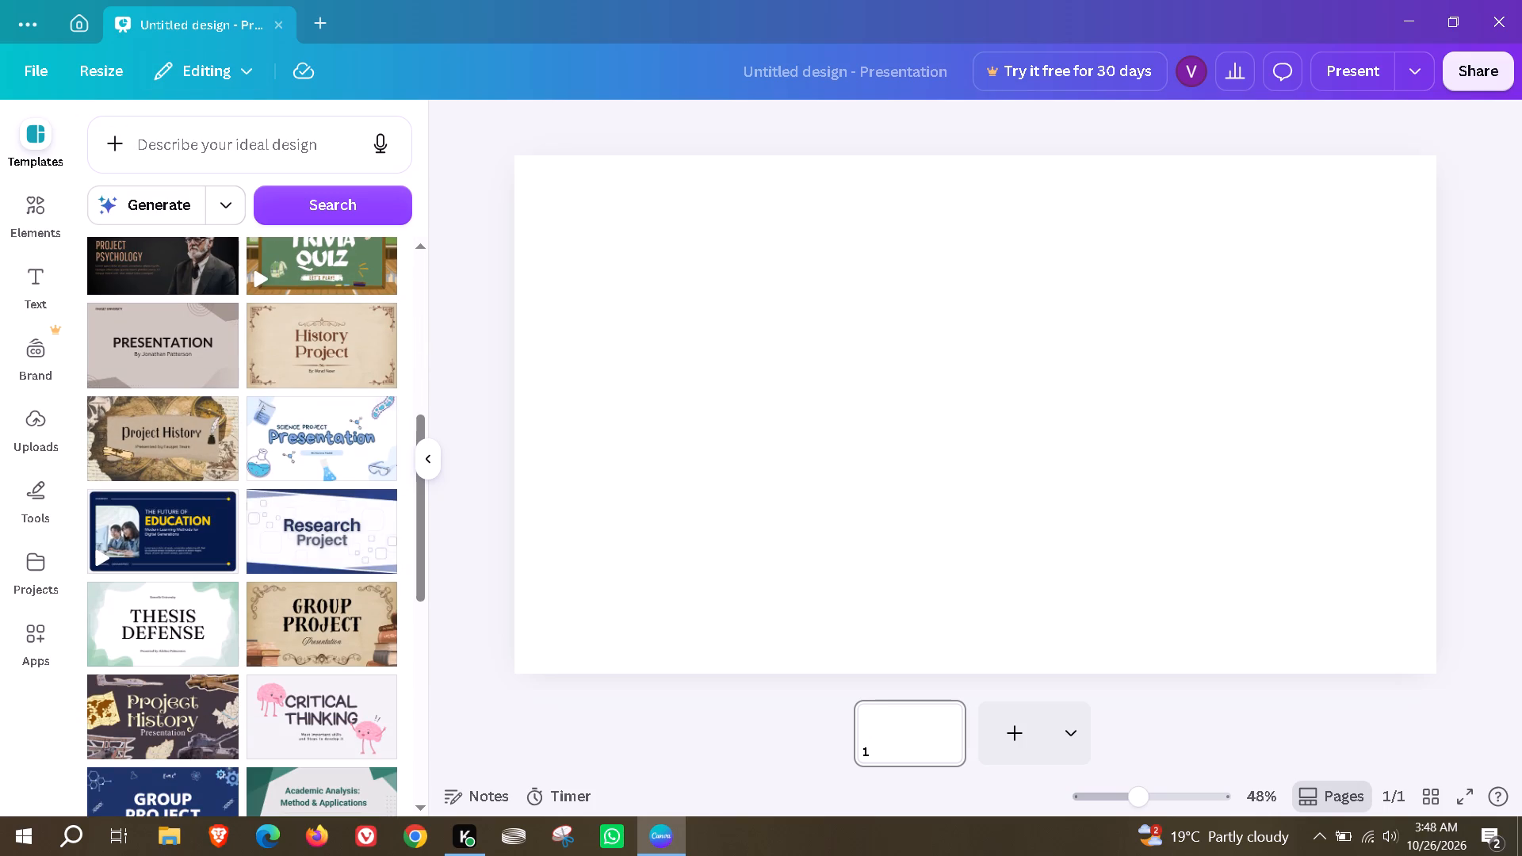
scroll(286, 483, down, 3)
scroll(231, 537, up, 5)
click(212, 144)
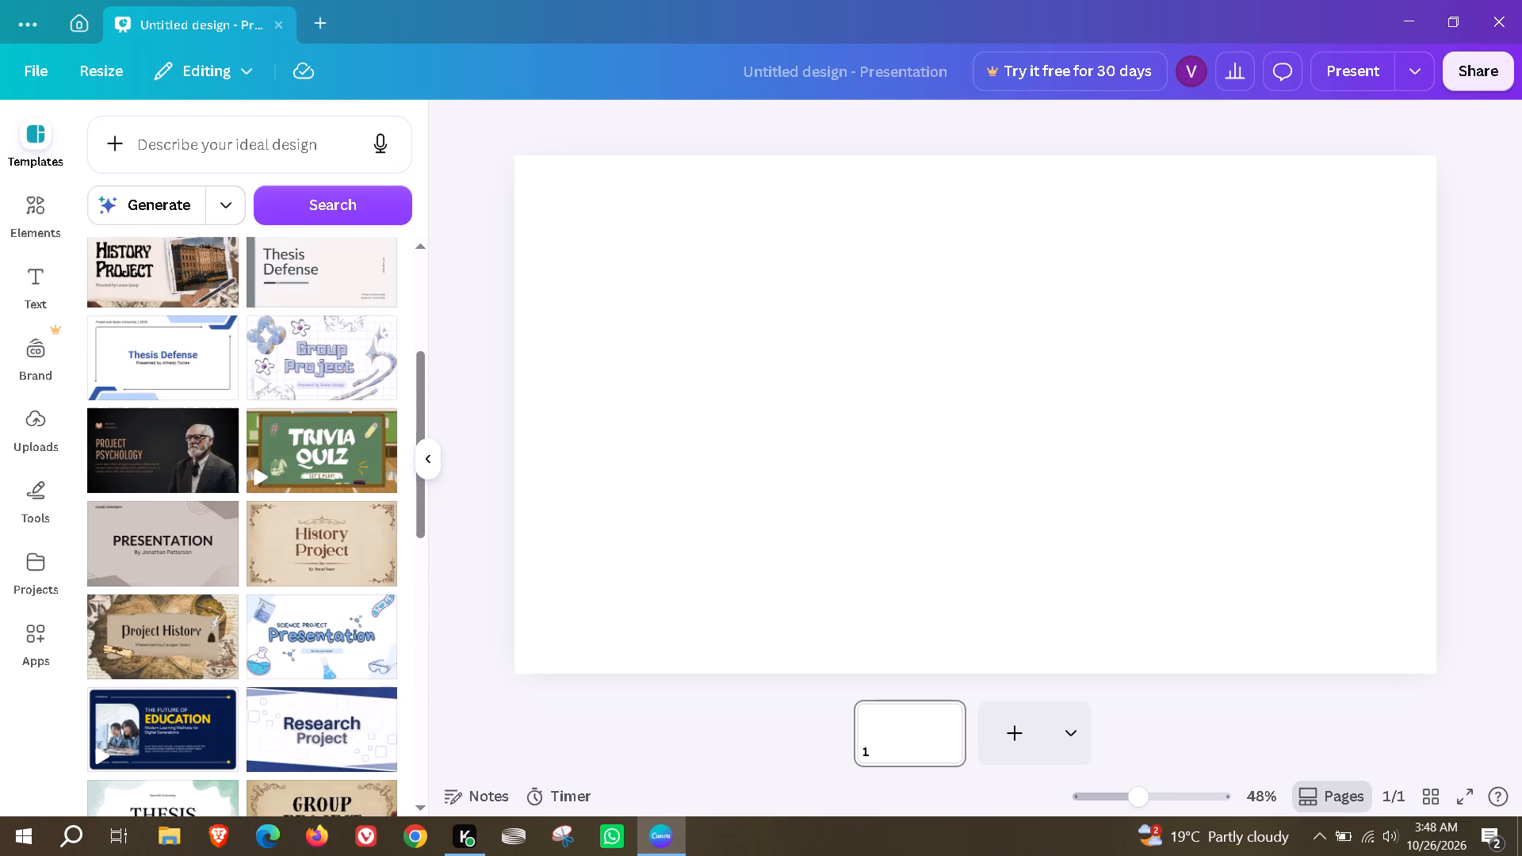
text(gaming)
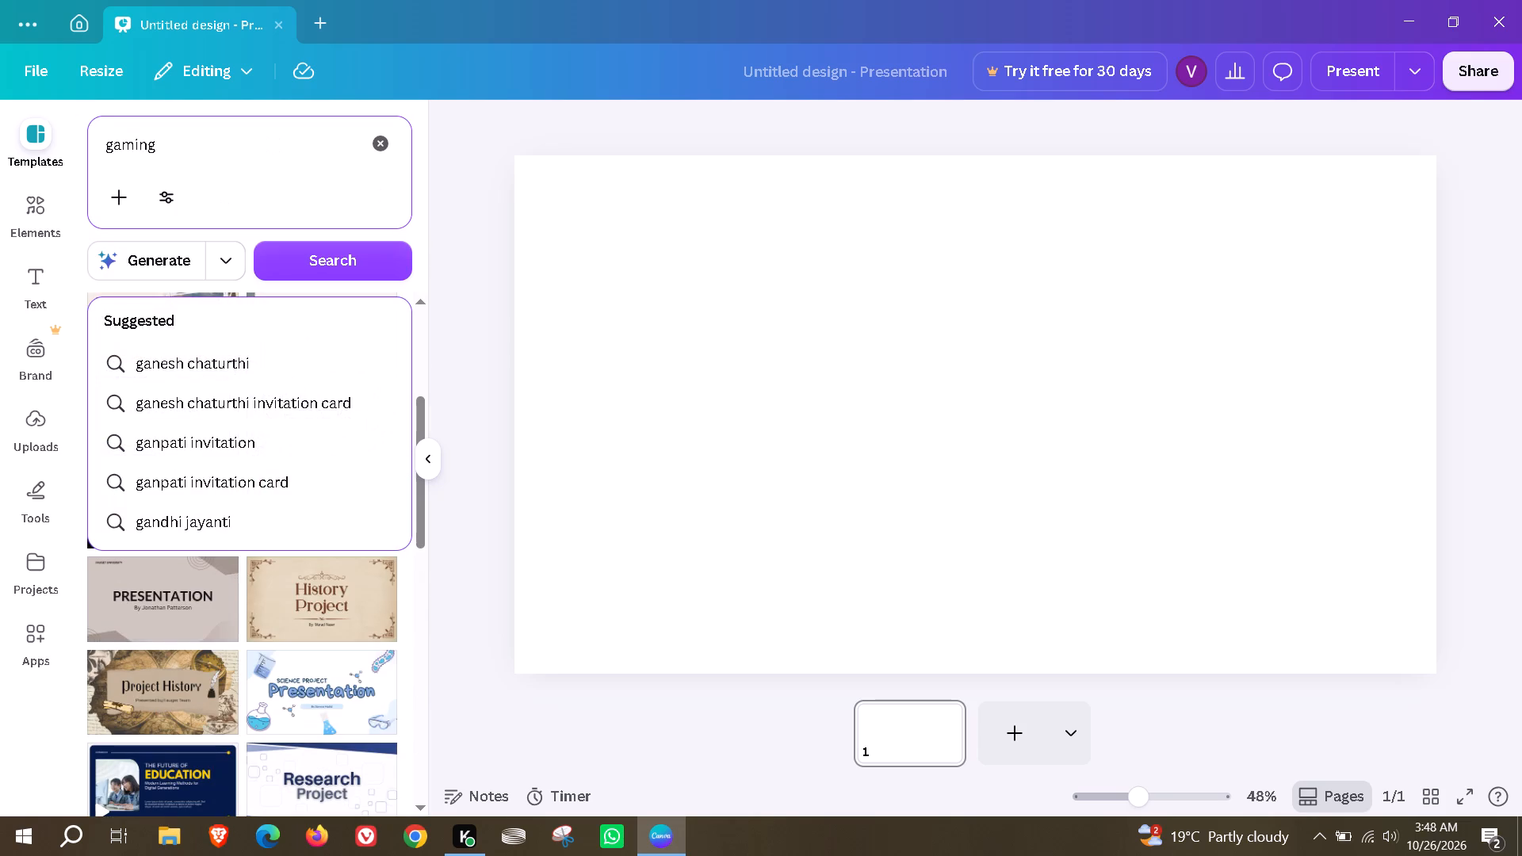
scroll(293, 426, down, 2)
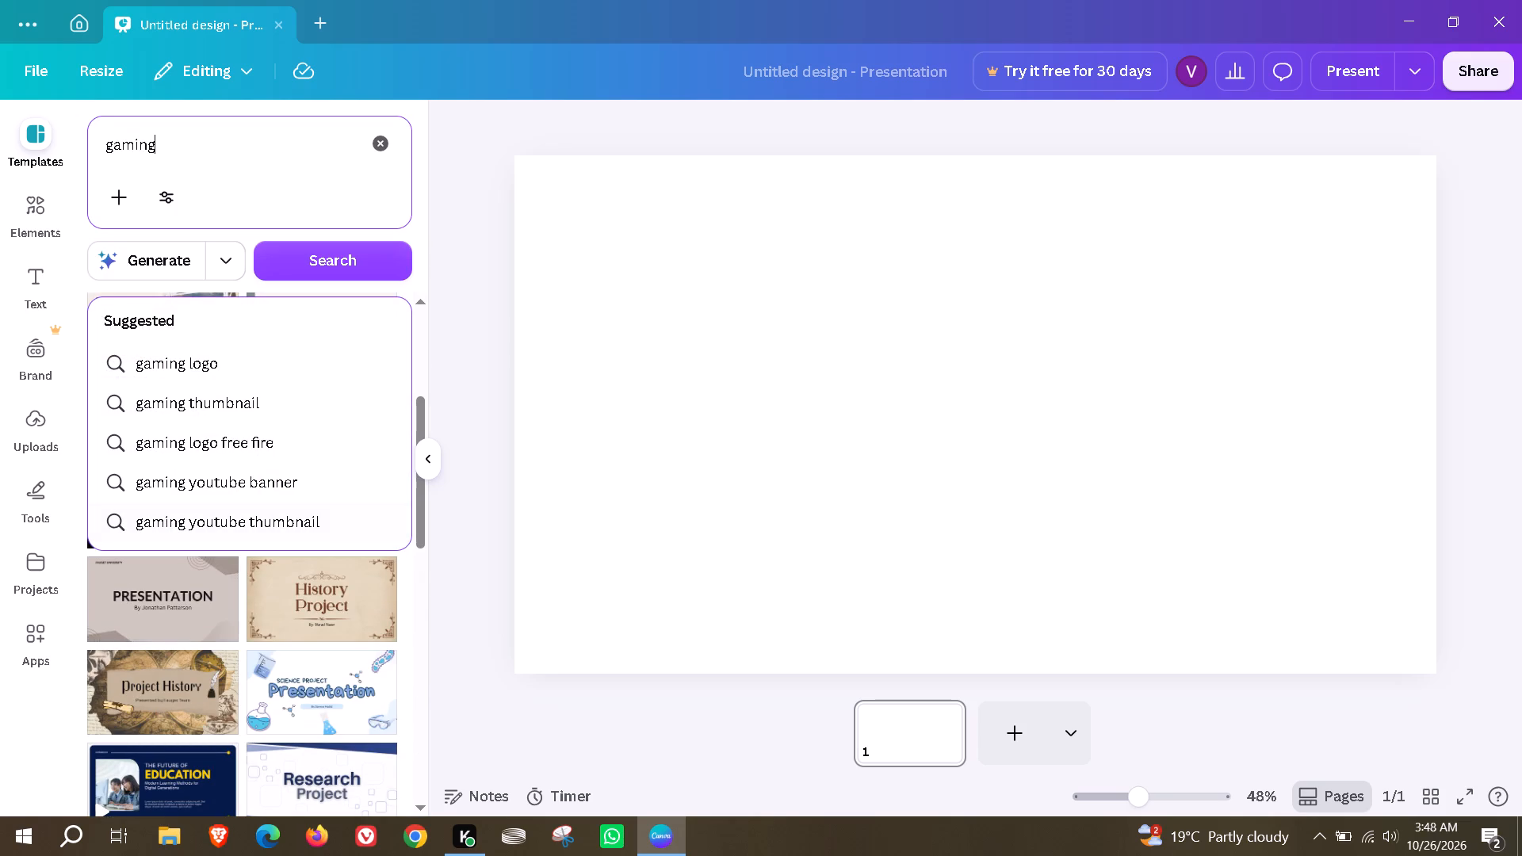
click(266, 398)
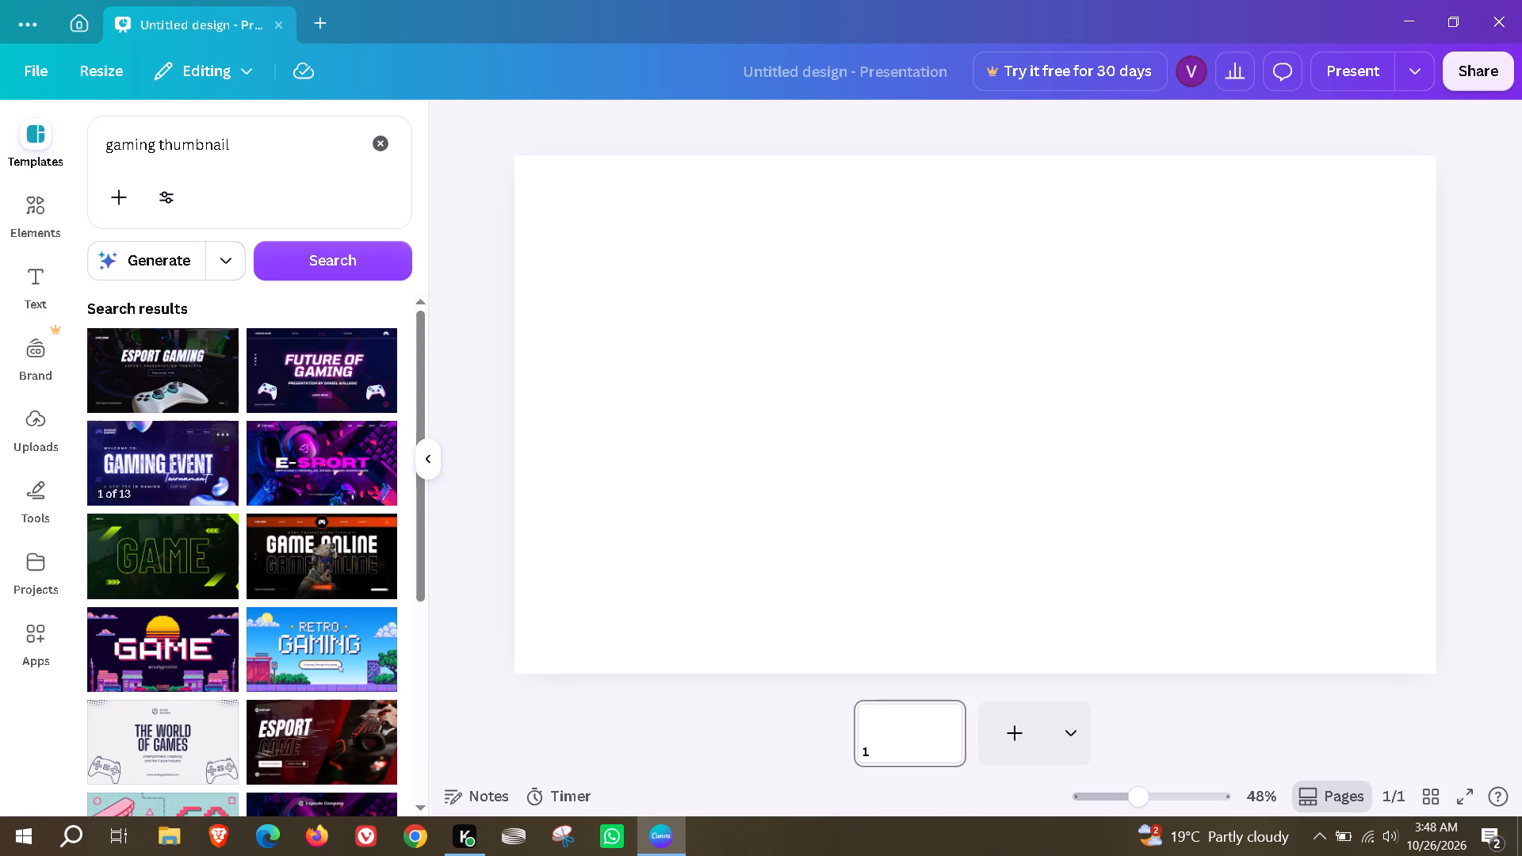
Apply all 10 pages of the Green Black Modern Game Presentation template to the blank design.
scroll(261, 536, down, 1)
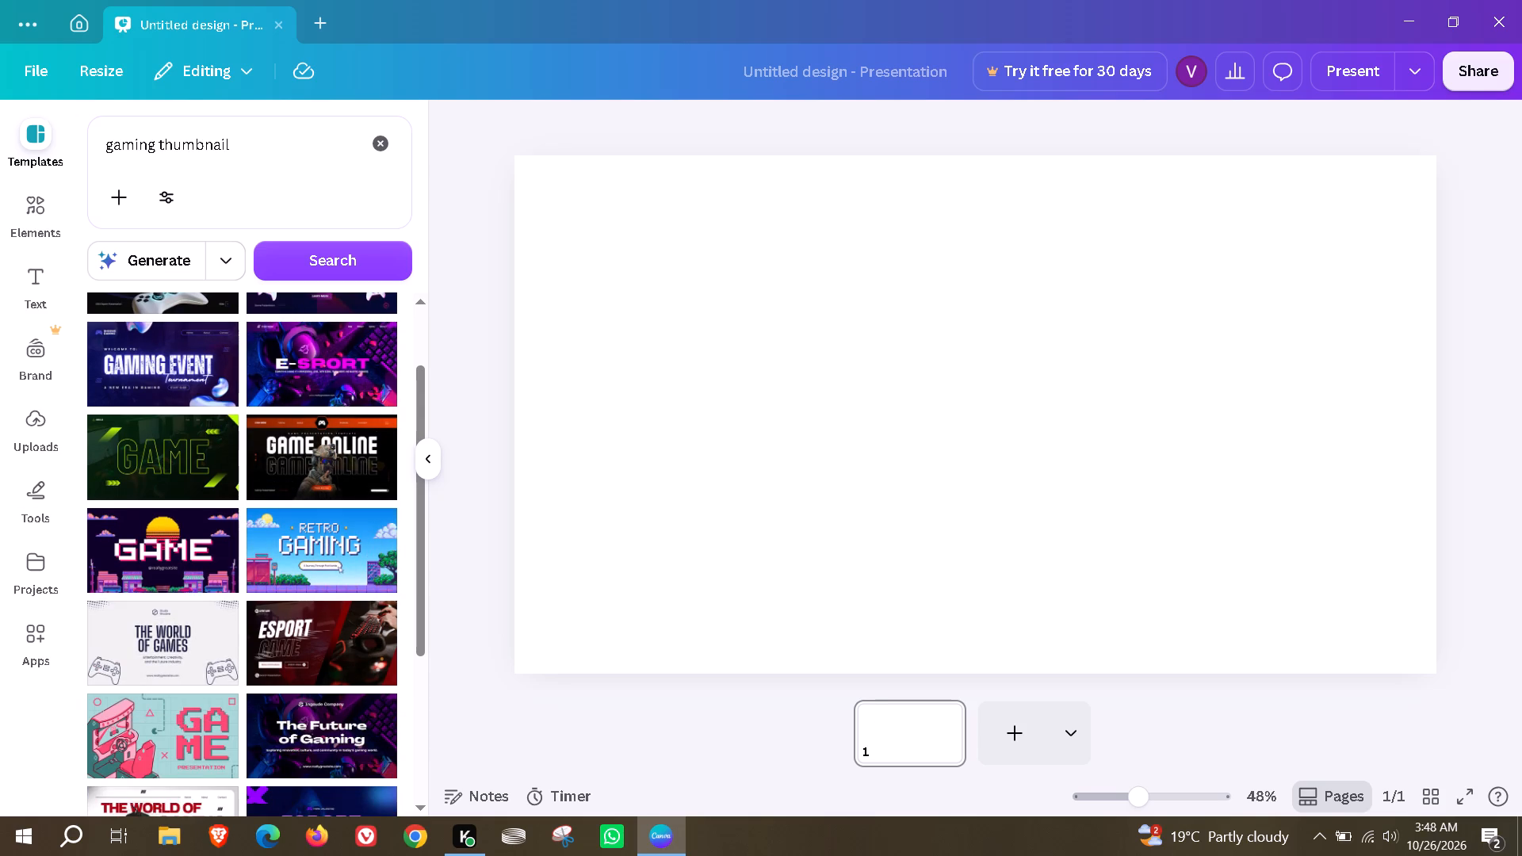
click(183, 426)
scroll(231, 482, down, 2)
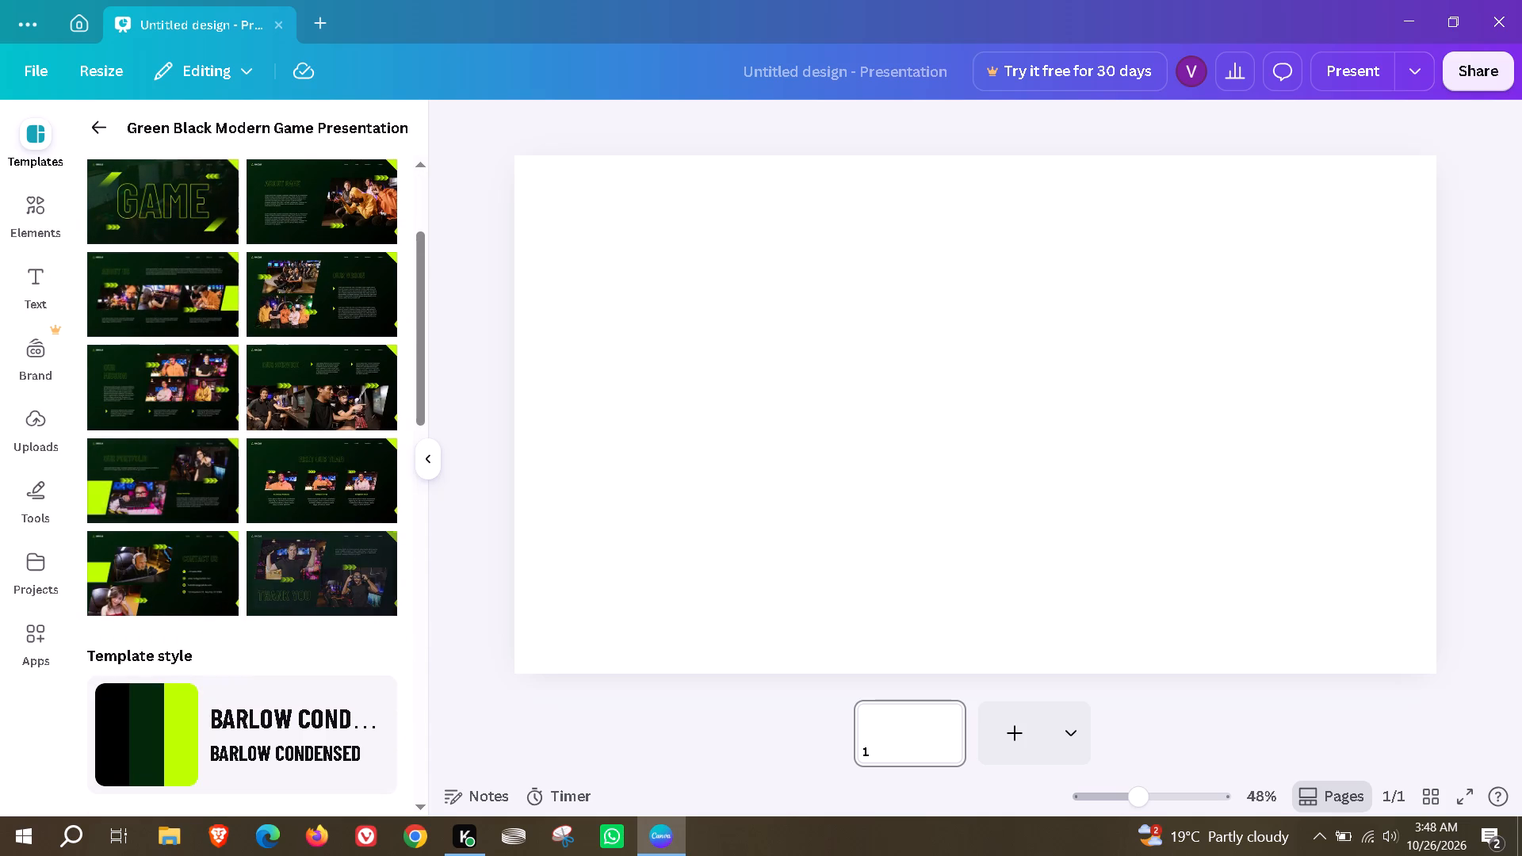
scroll(197, 507, up, 4)
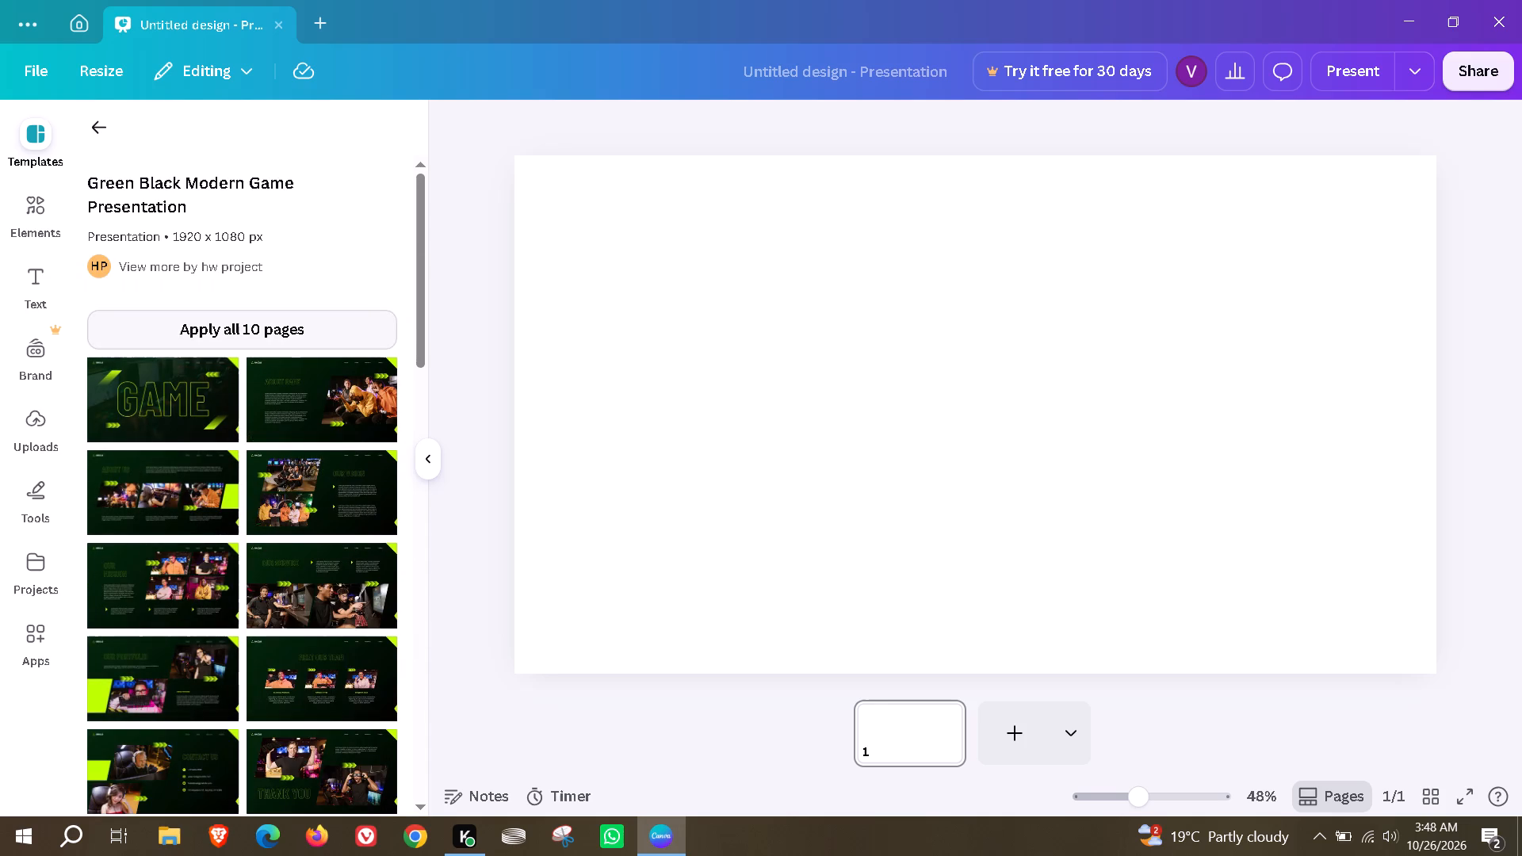
click(214, 327)
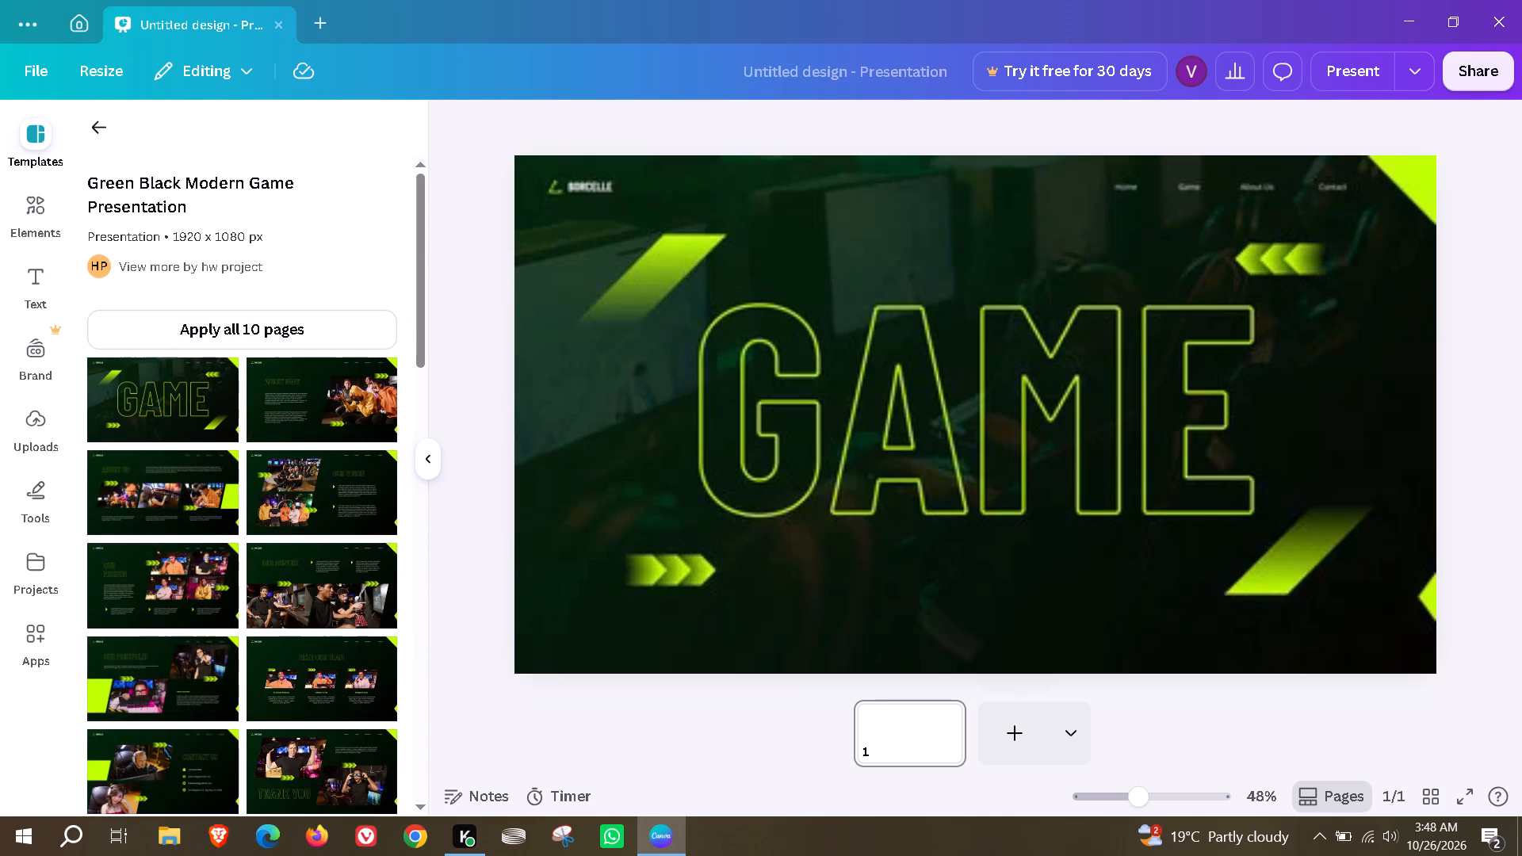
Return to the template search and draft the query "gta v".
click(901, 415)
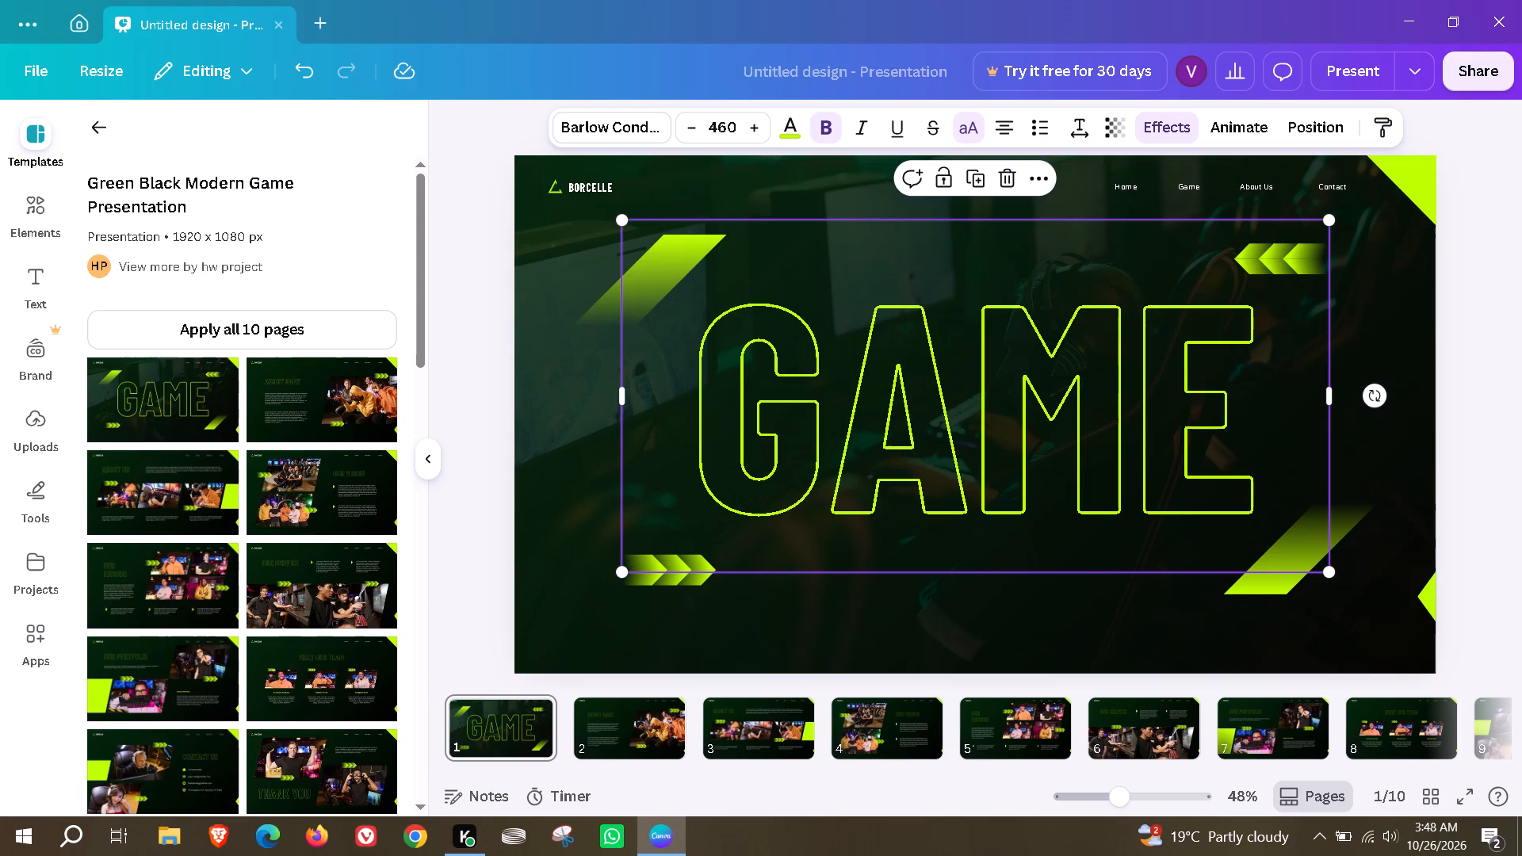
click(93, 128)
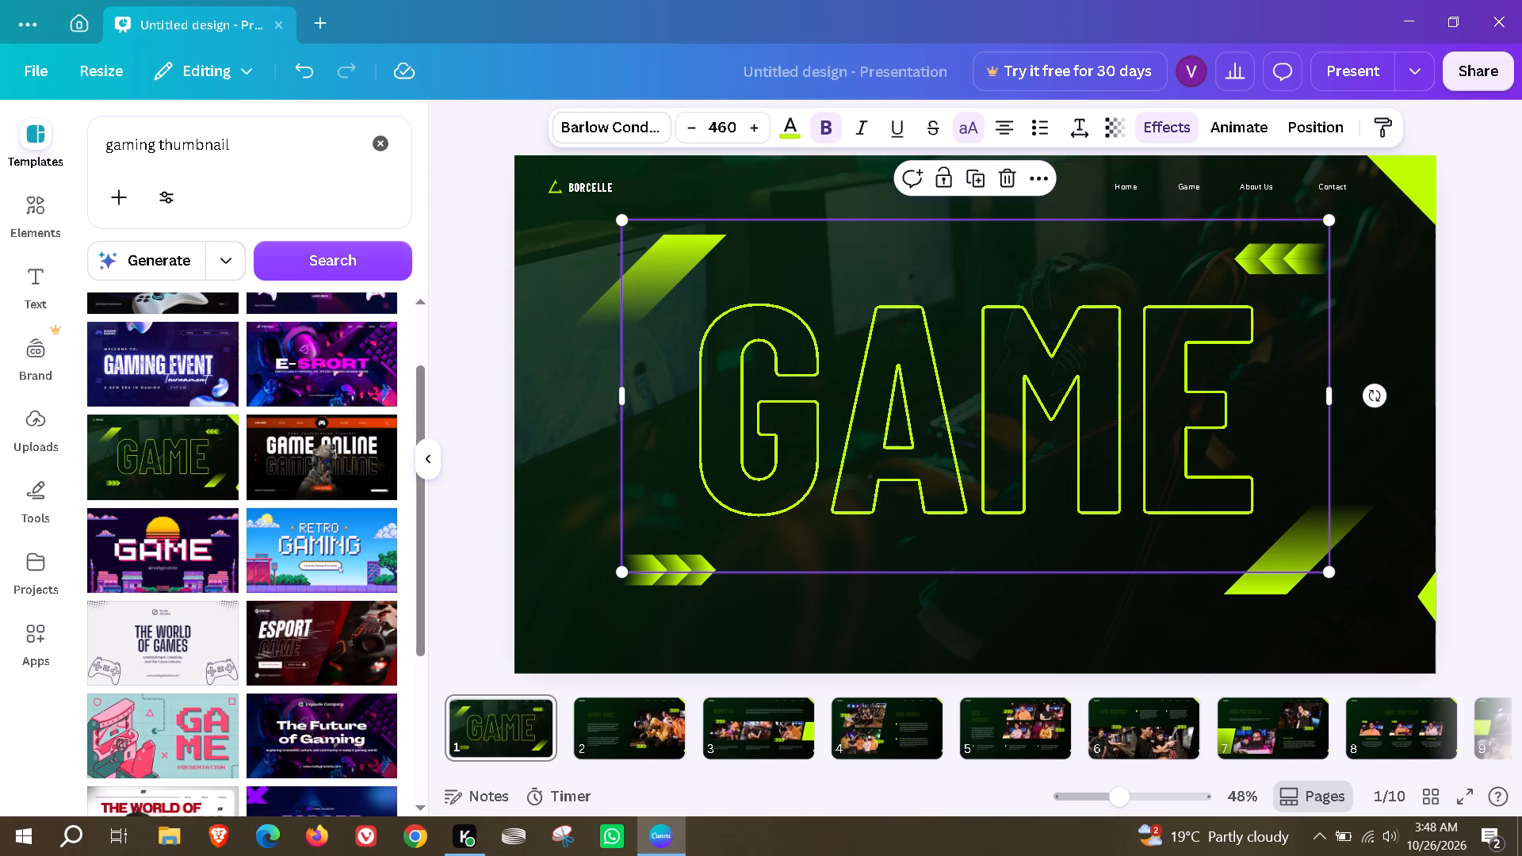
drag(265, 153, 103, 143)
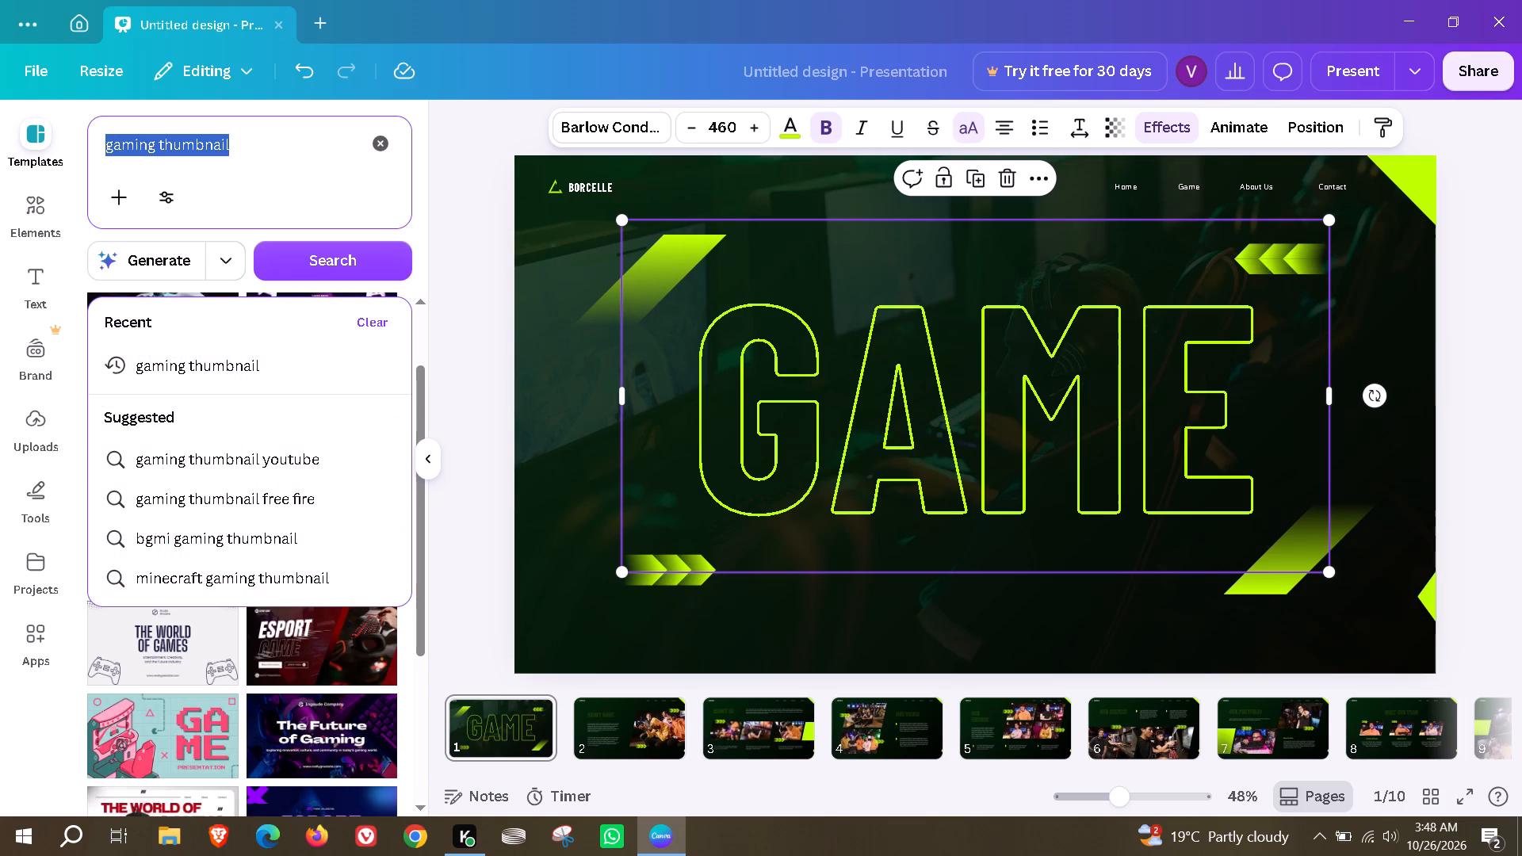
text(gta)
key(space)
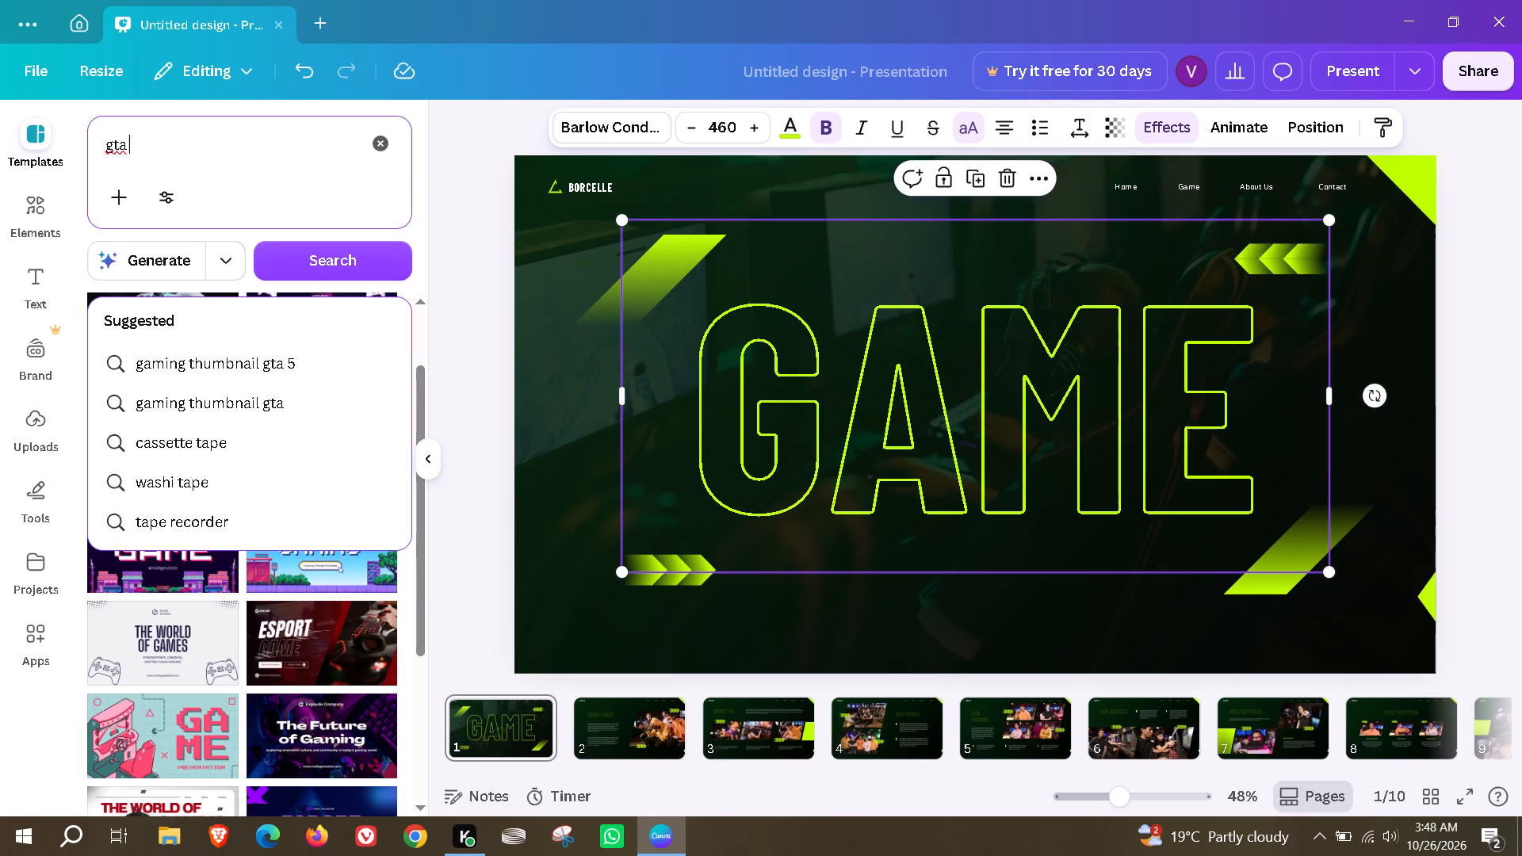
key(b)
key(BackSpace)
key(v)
Clear the template search text and delete the large GAME heading from page 1.
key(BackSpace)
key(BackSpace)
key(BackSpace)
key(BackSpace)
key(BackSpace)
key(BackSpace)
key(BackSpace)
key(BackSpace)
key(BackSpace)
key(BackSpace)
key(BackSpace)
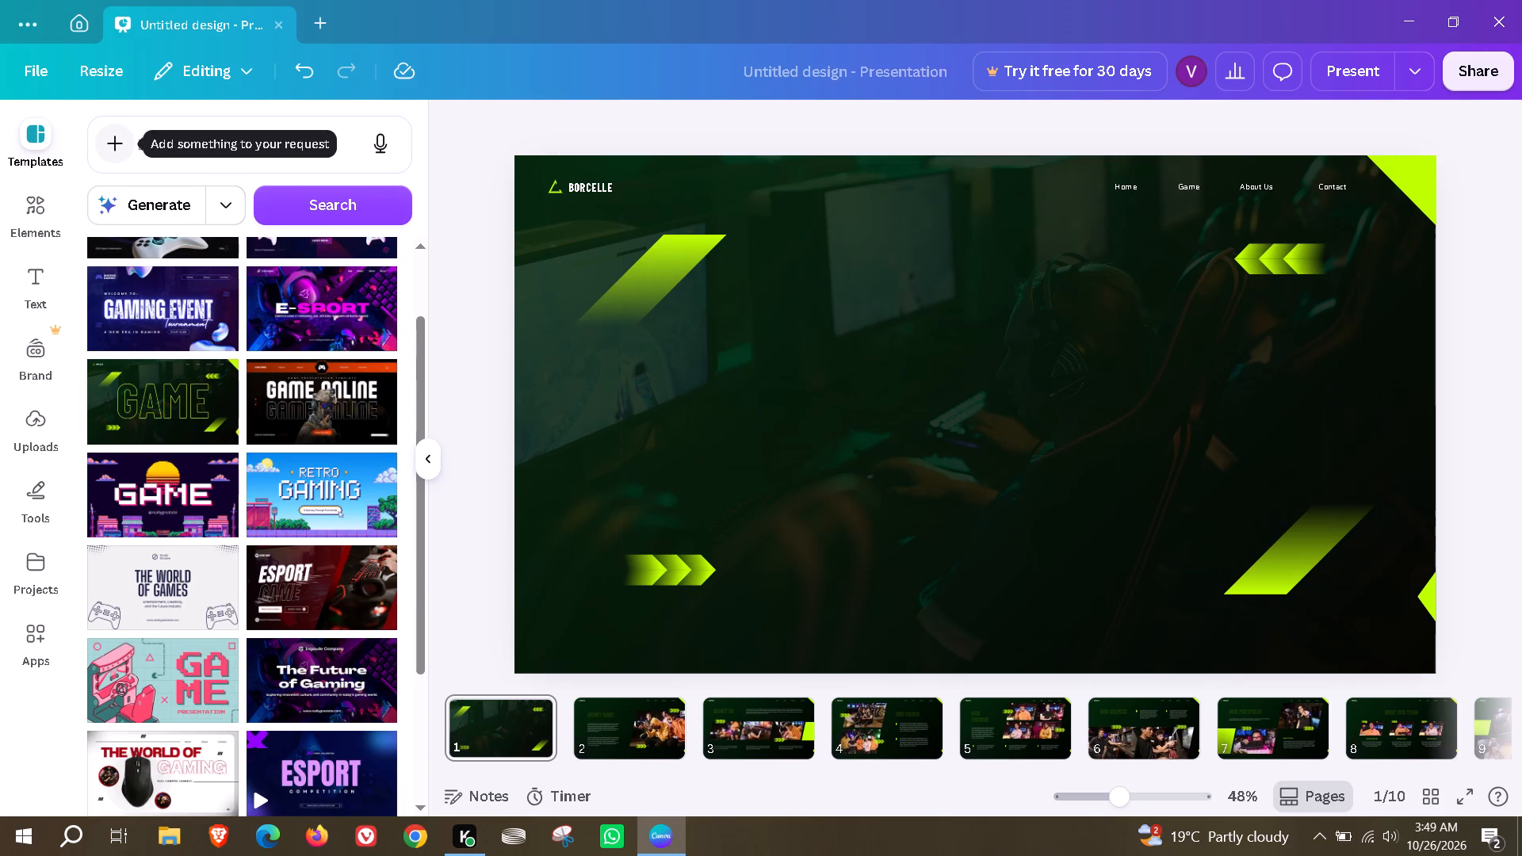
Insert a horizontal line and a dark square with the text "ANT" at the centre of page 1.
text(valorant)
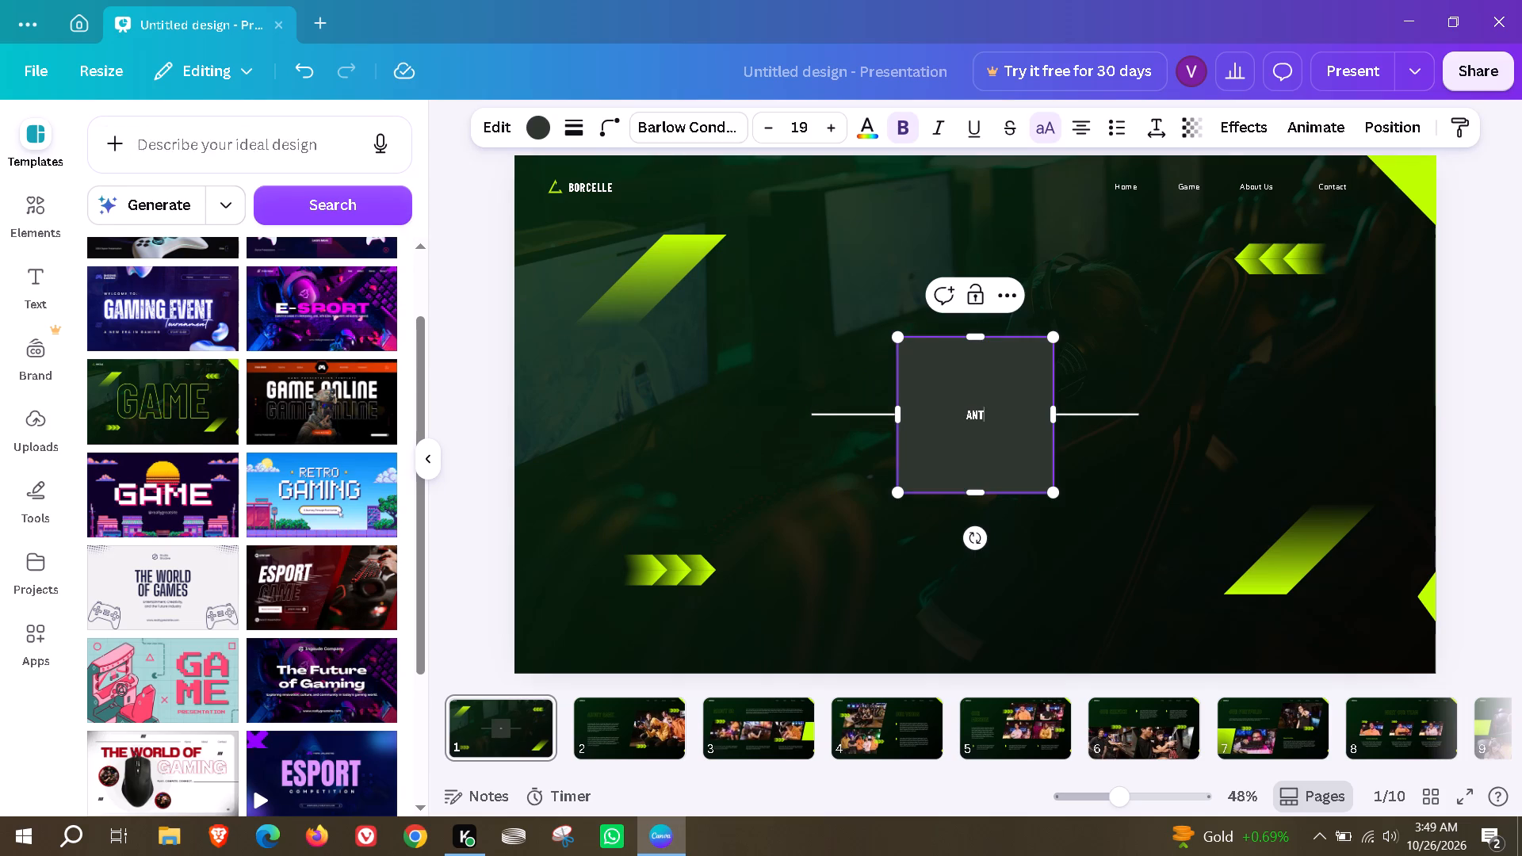
Search the templates for "valorant thumbnail".
click(231, 155)
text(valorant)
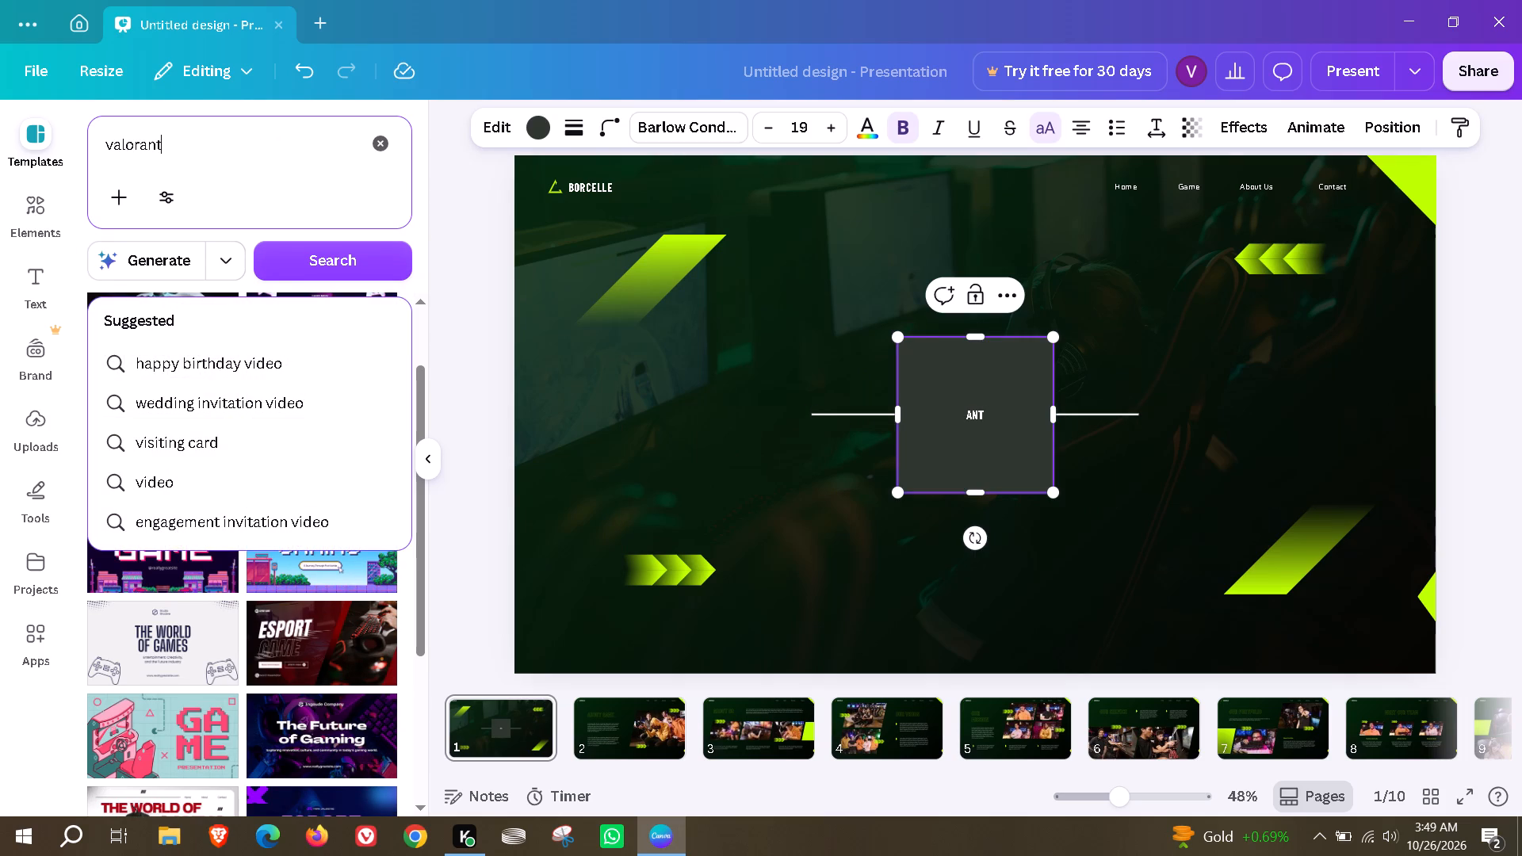
click(282, 355)
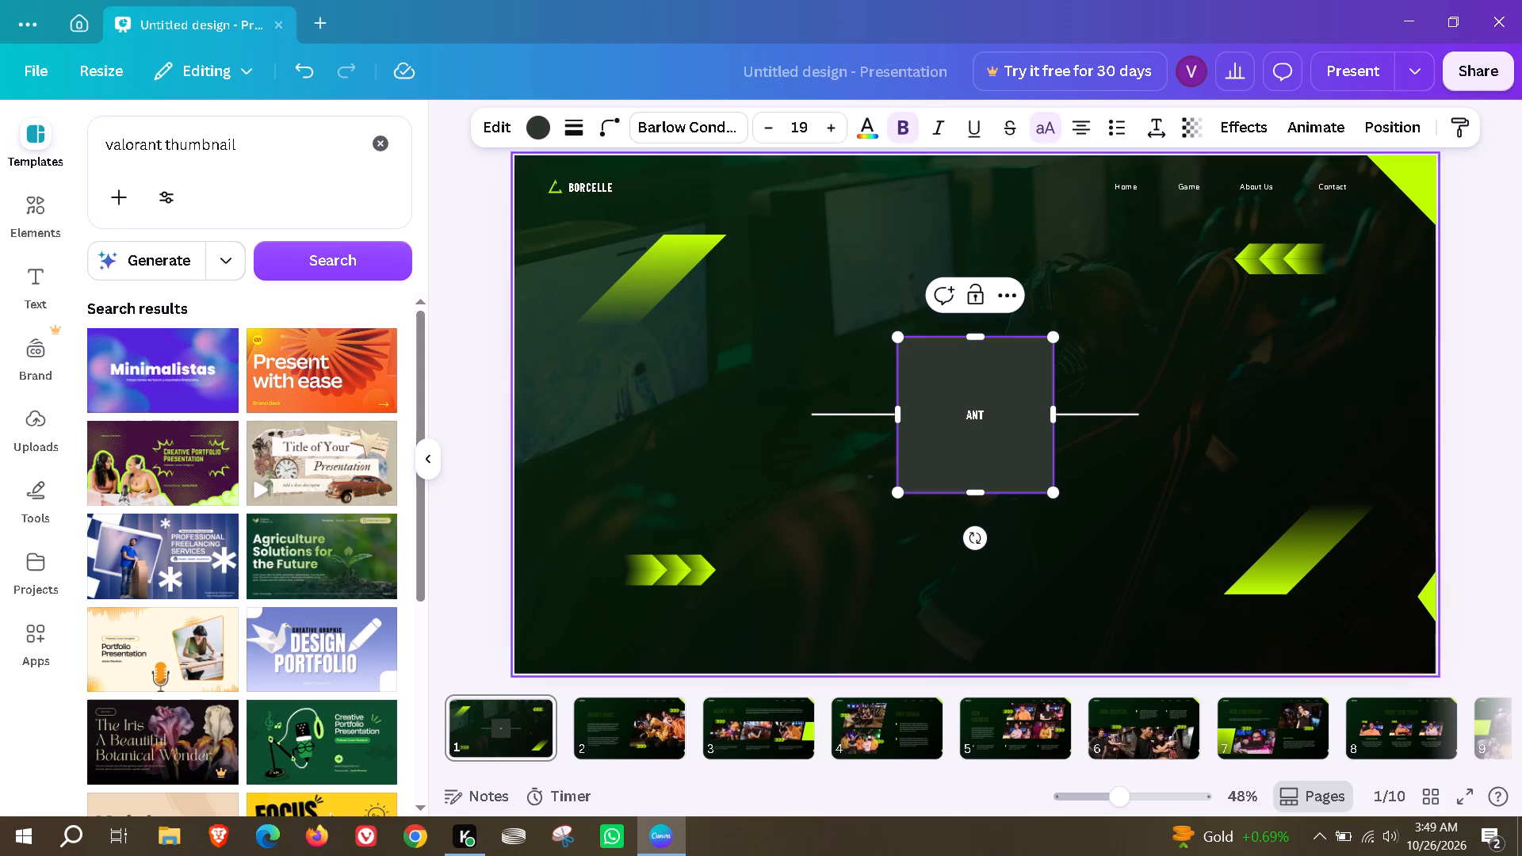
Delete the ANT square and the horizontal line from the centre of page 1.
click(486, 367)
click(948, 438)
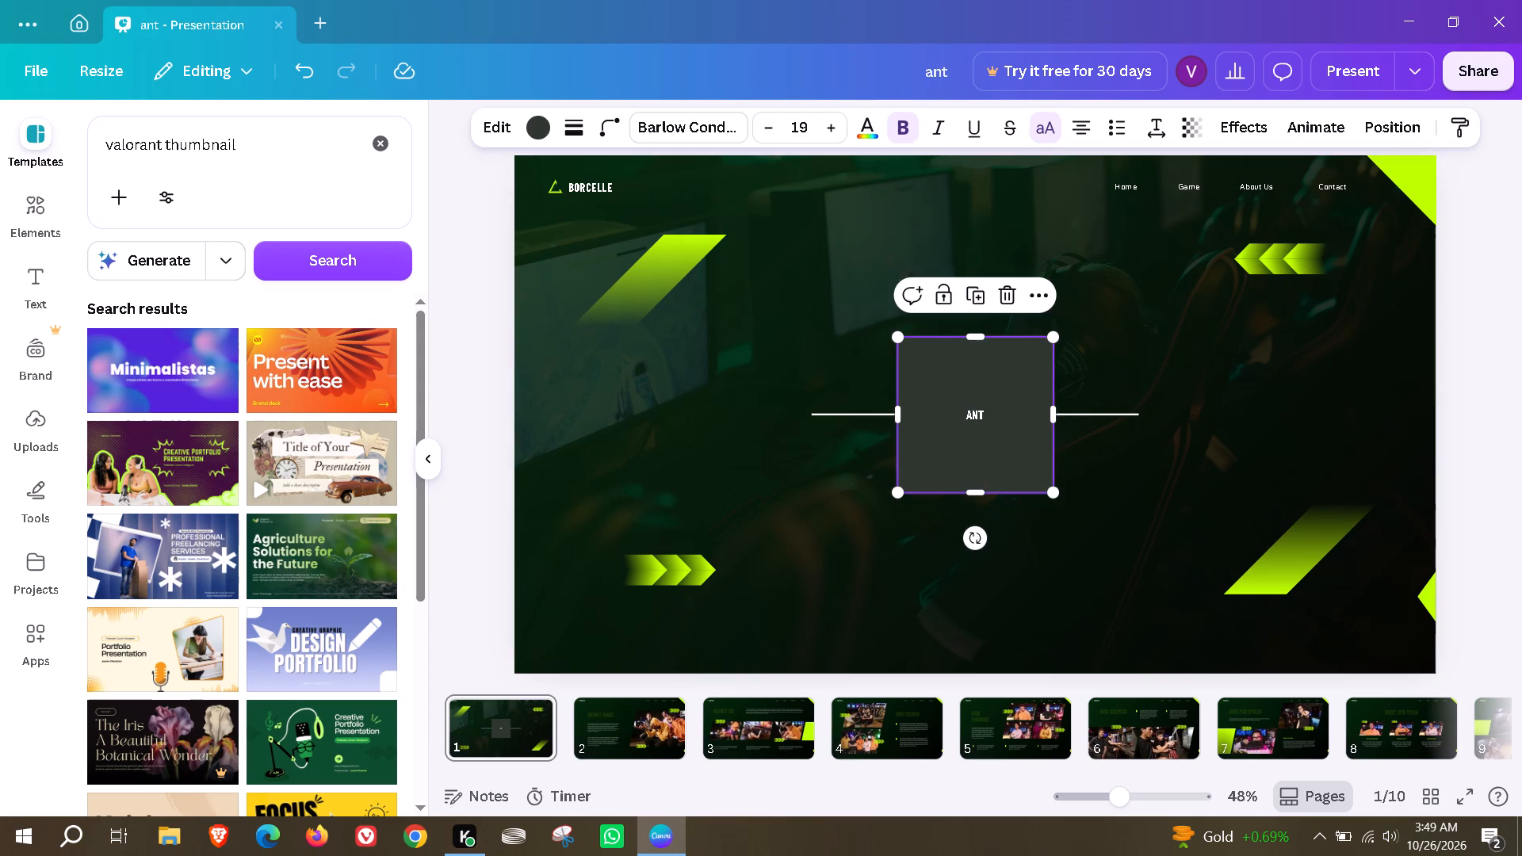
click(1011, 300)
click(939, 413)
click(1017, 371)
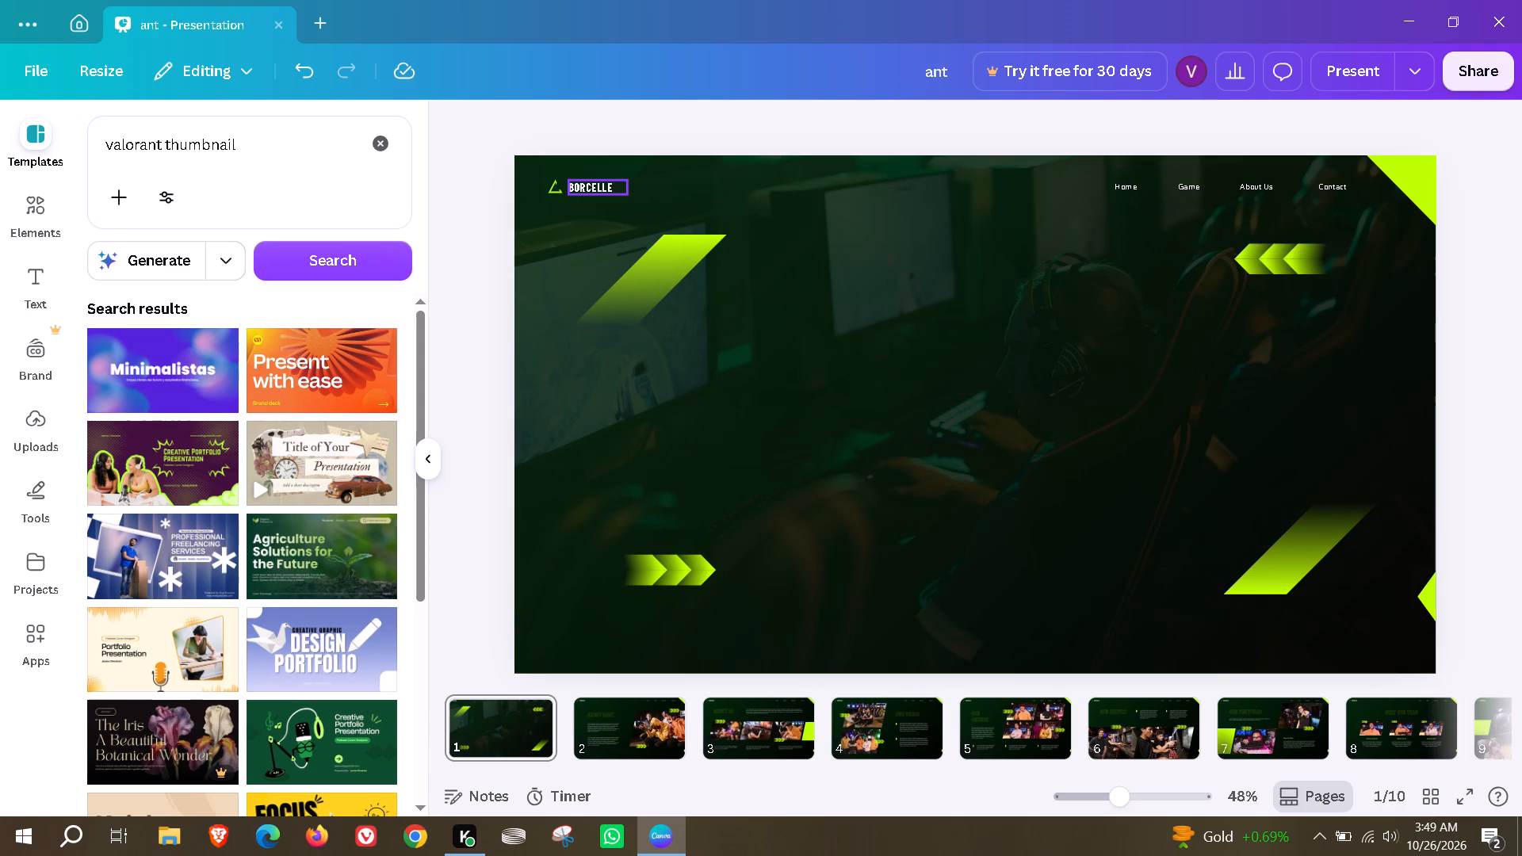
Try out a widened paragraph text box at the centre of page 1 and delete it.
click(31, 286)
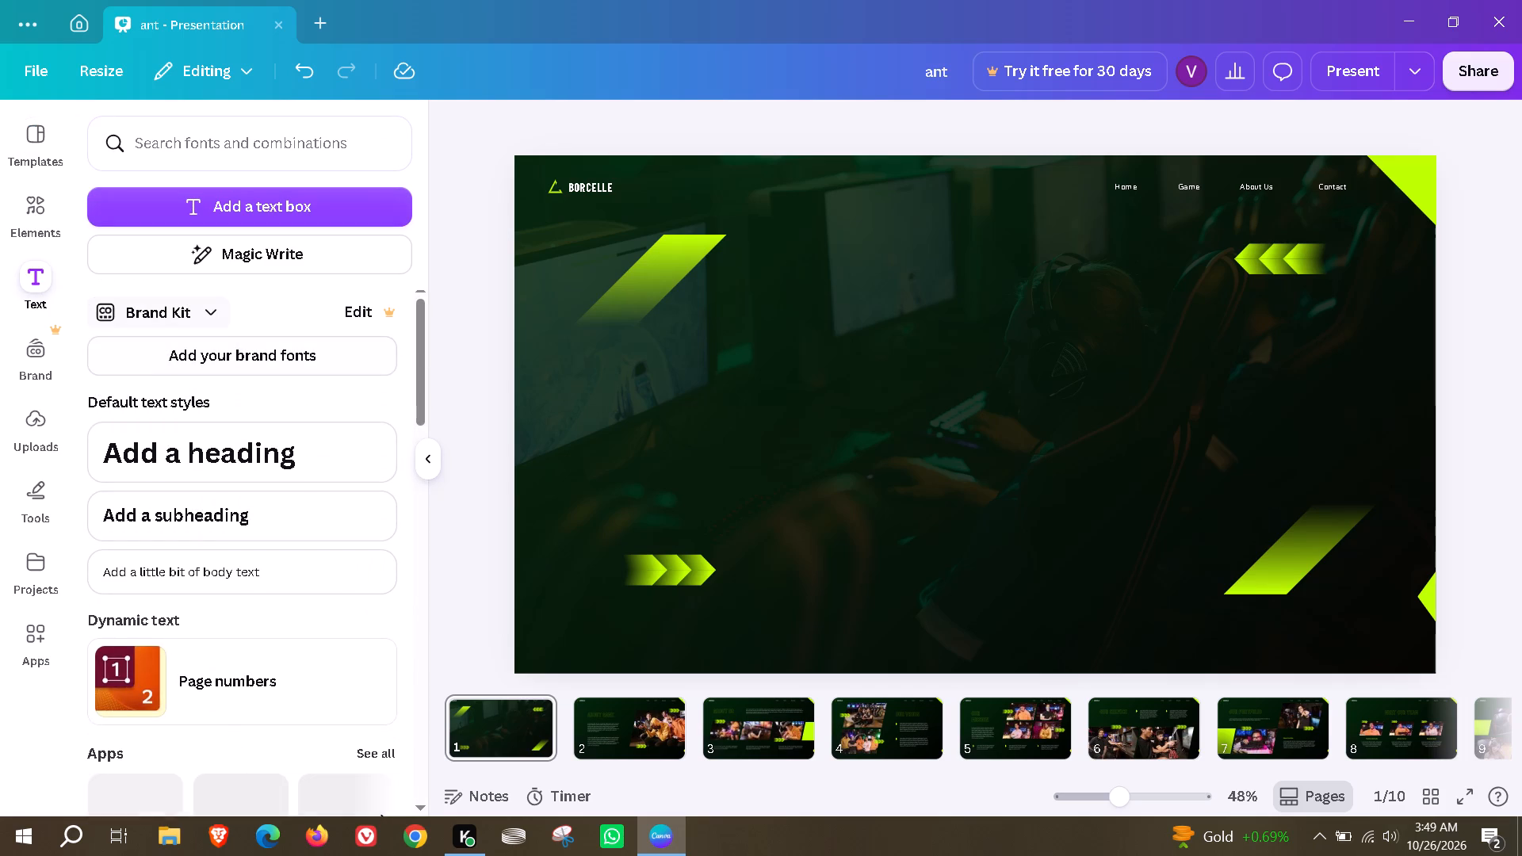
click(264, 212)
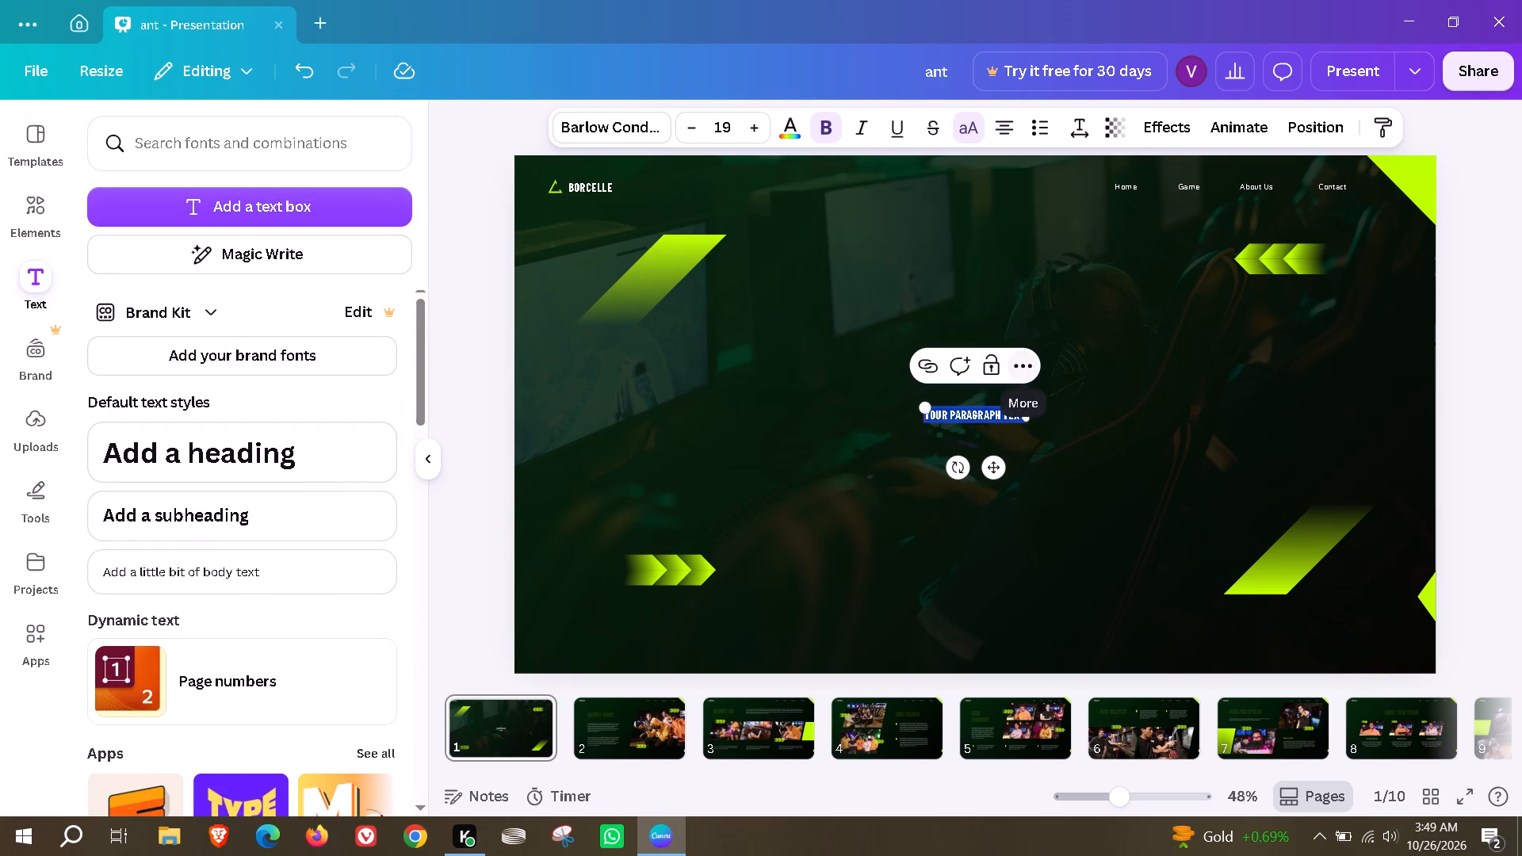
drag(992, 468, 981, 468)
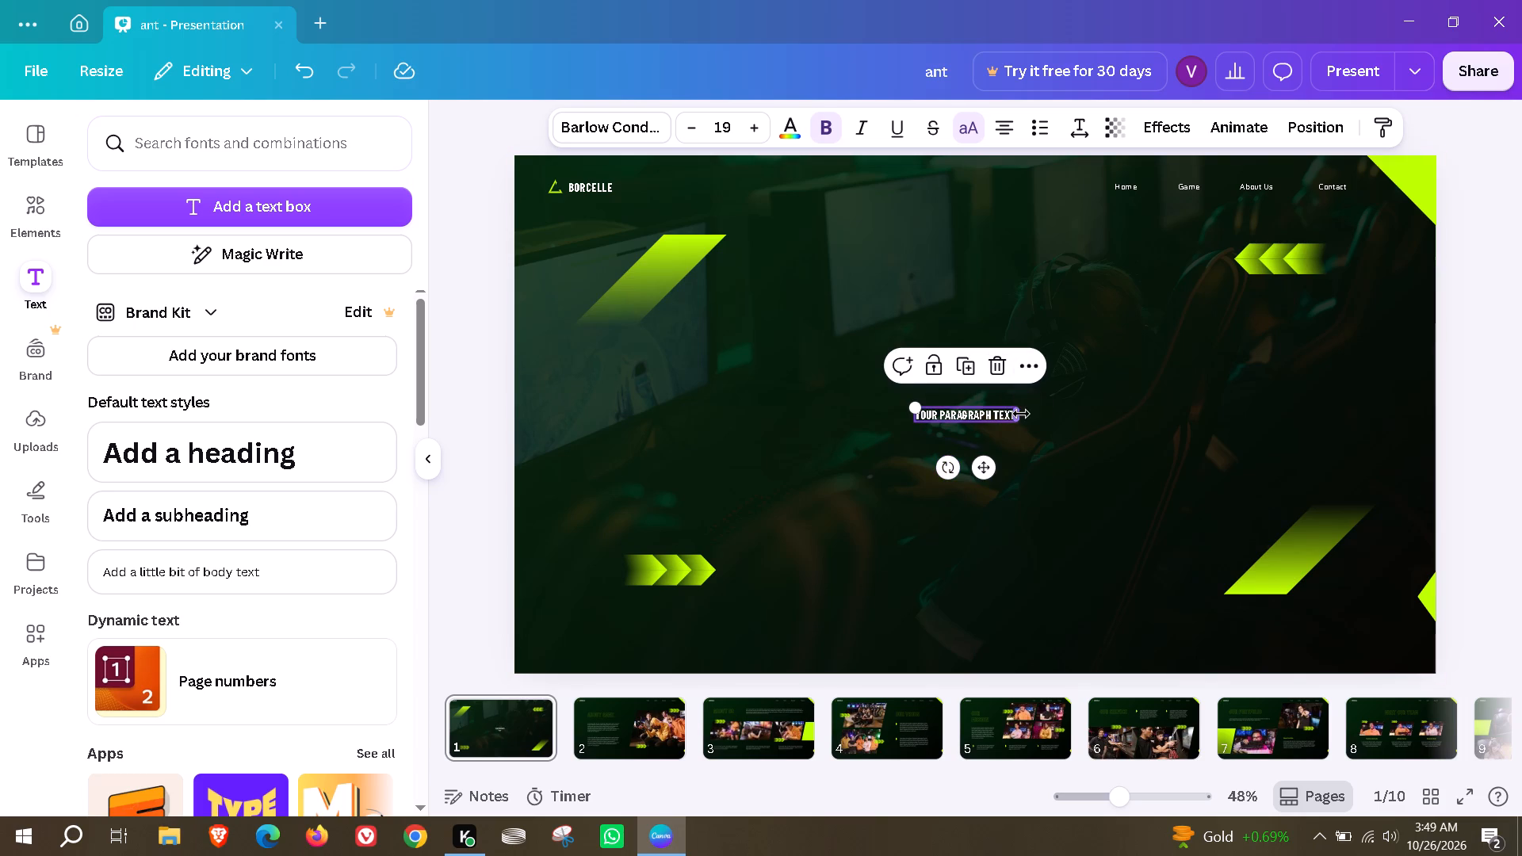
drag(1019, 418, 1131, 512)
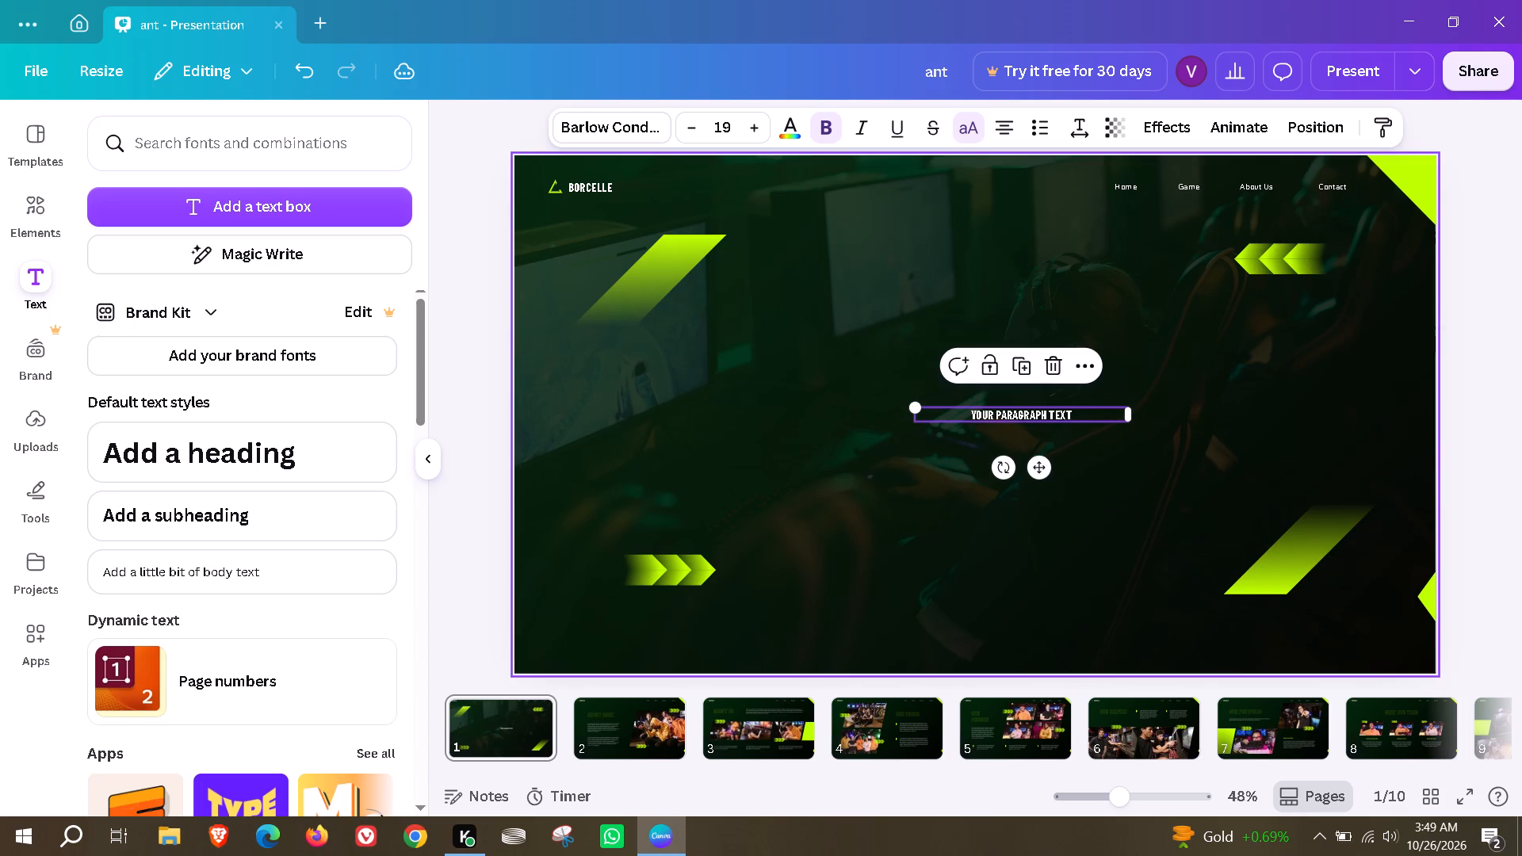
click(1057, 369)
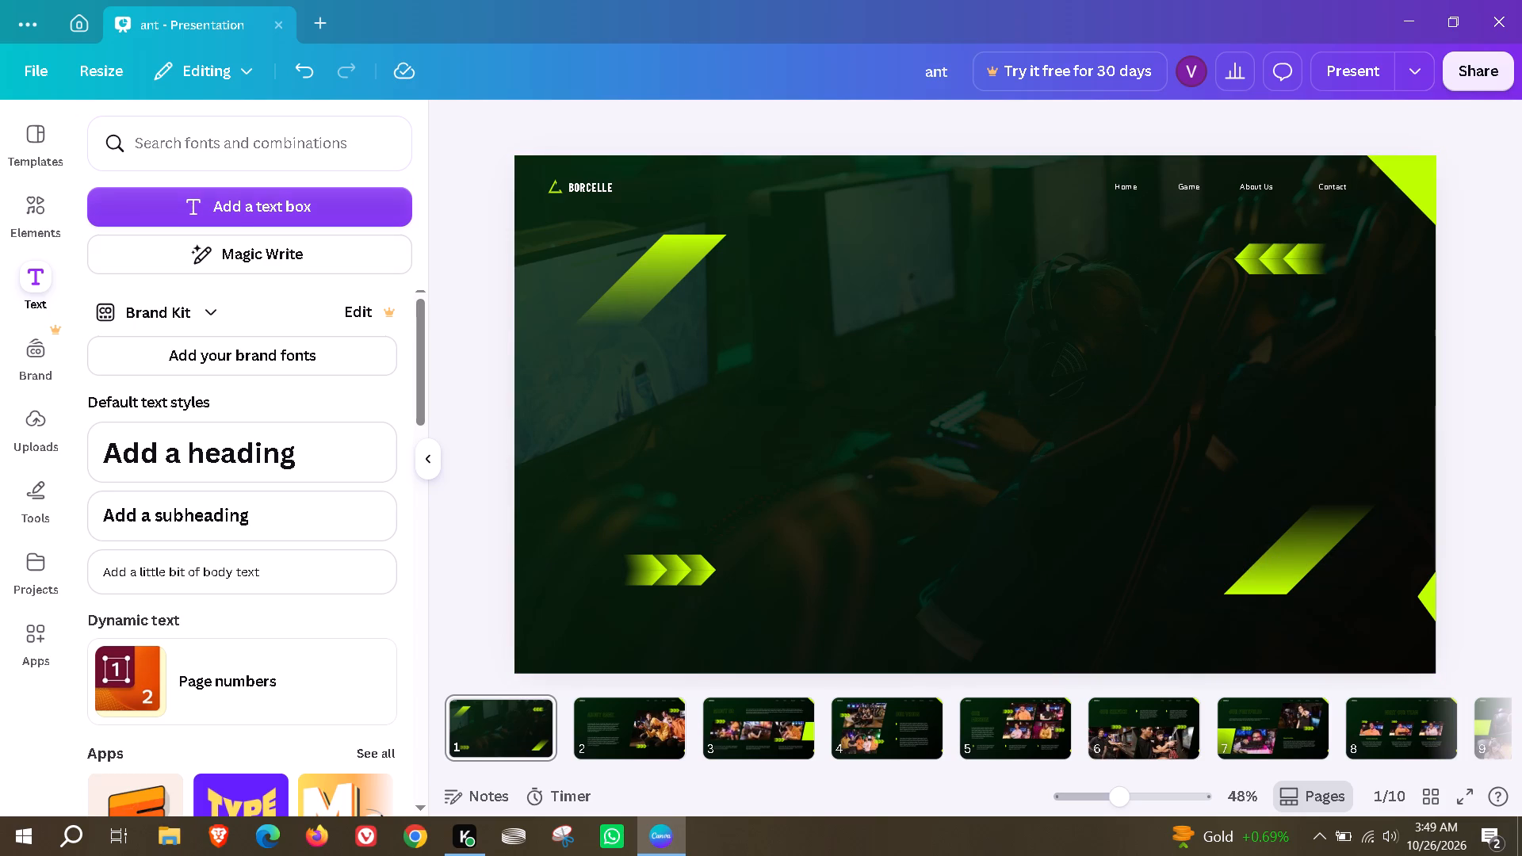
Search the photo elements for "gun" and clear the search text.
click(36, 134)
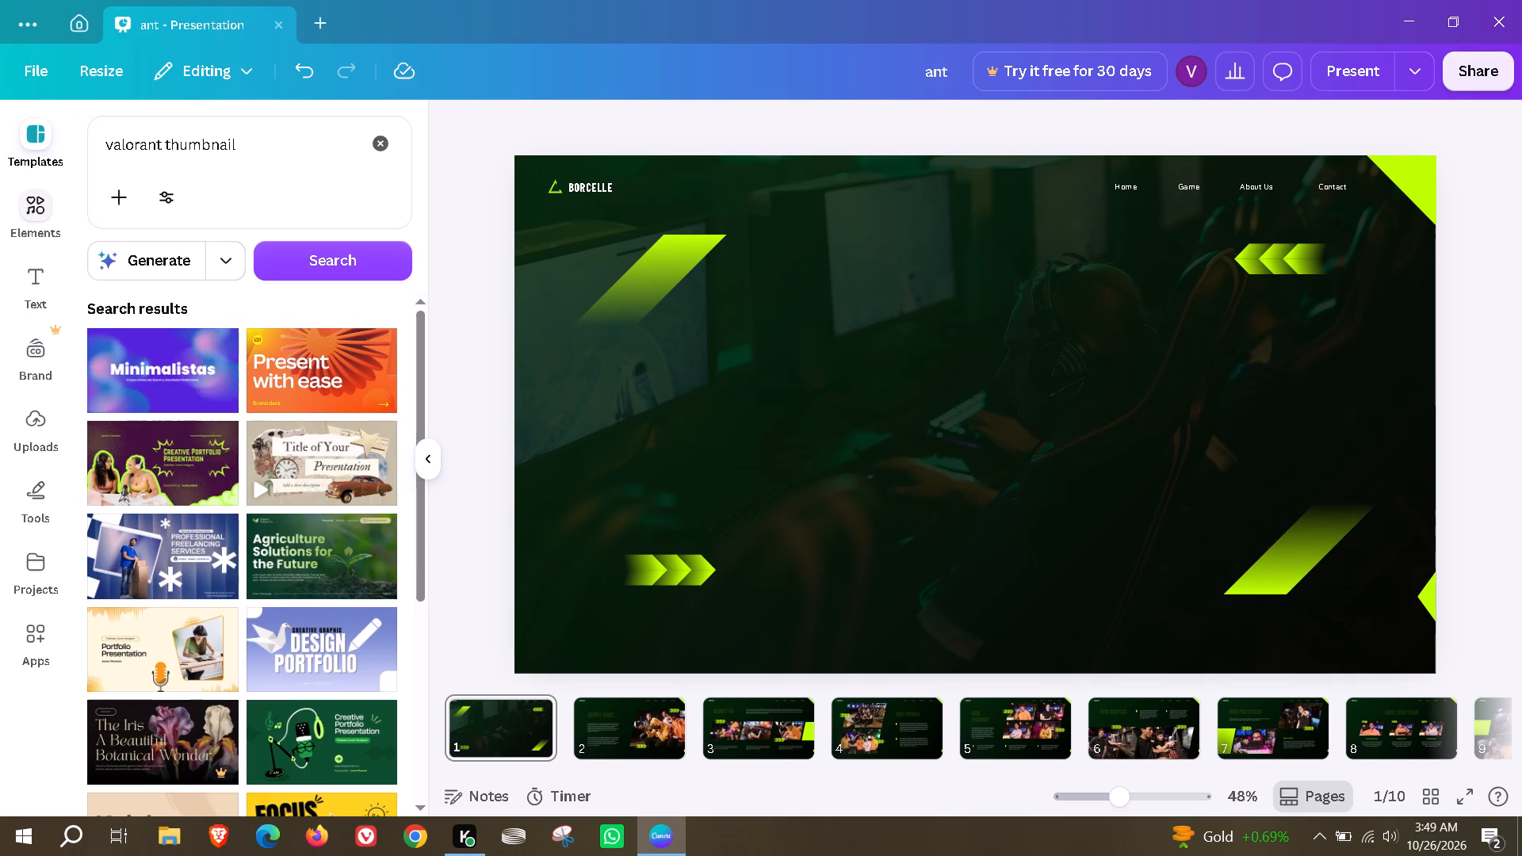
click(2, 209)
scroll(166, 350, down, 2)
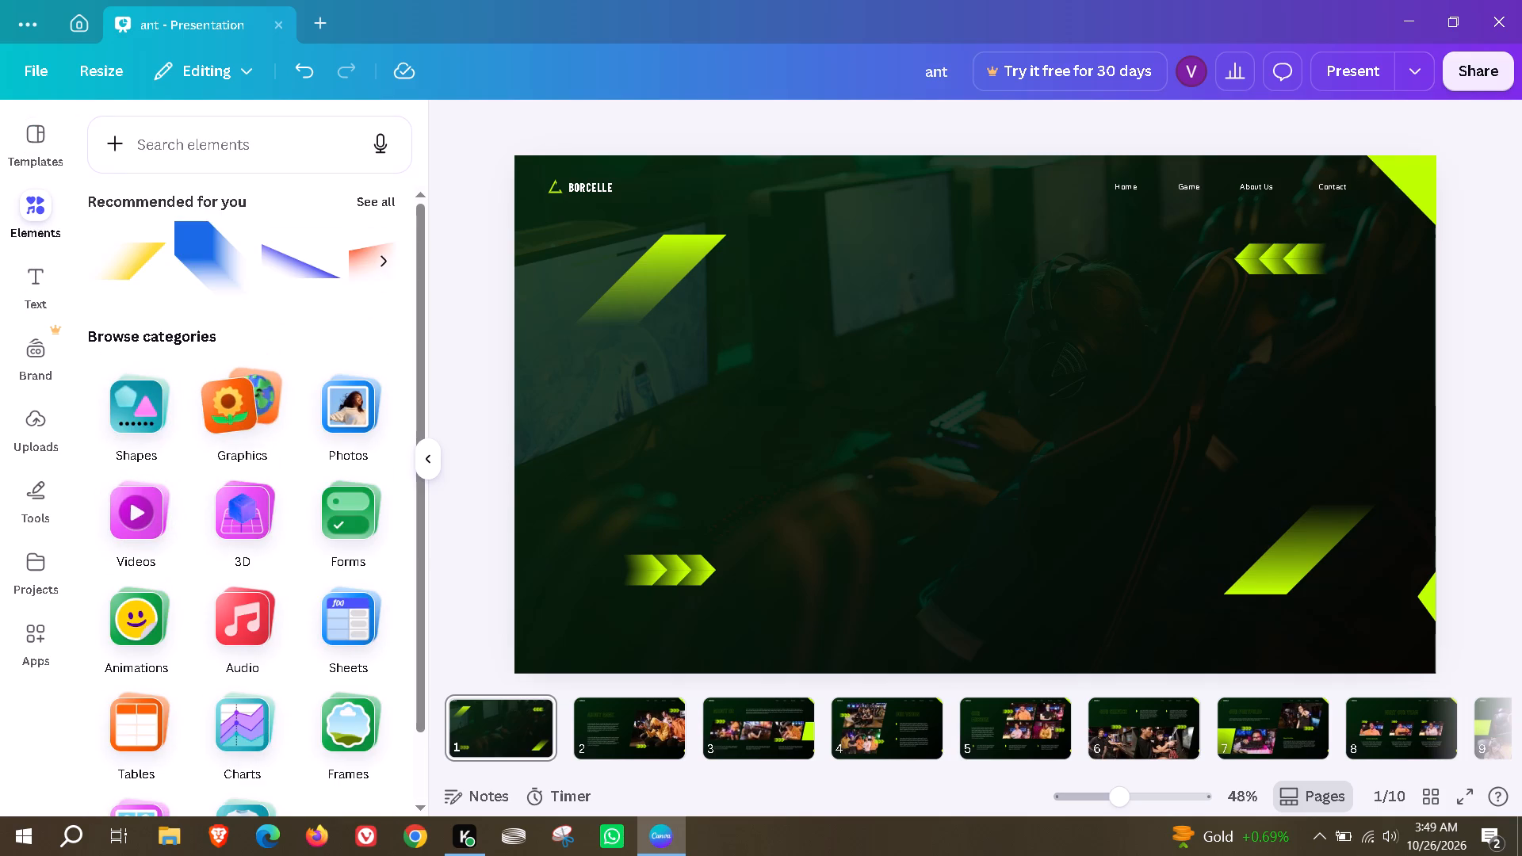
scroll(212, 475, down, 1)
click(319, 344)
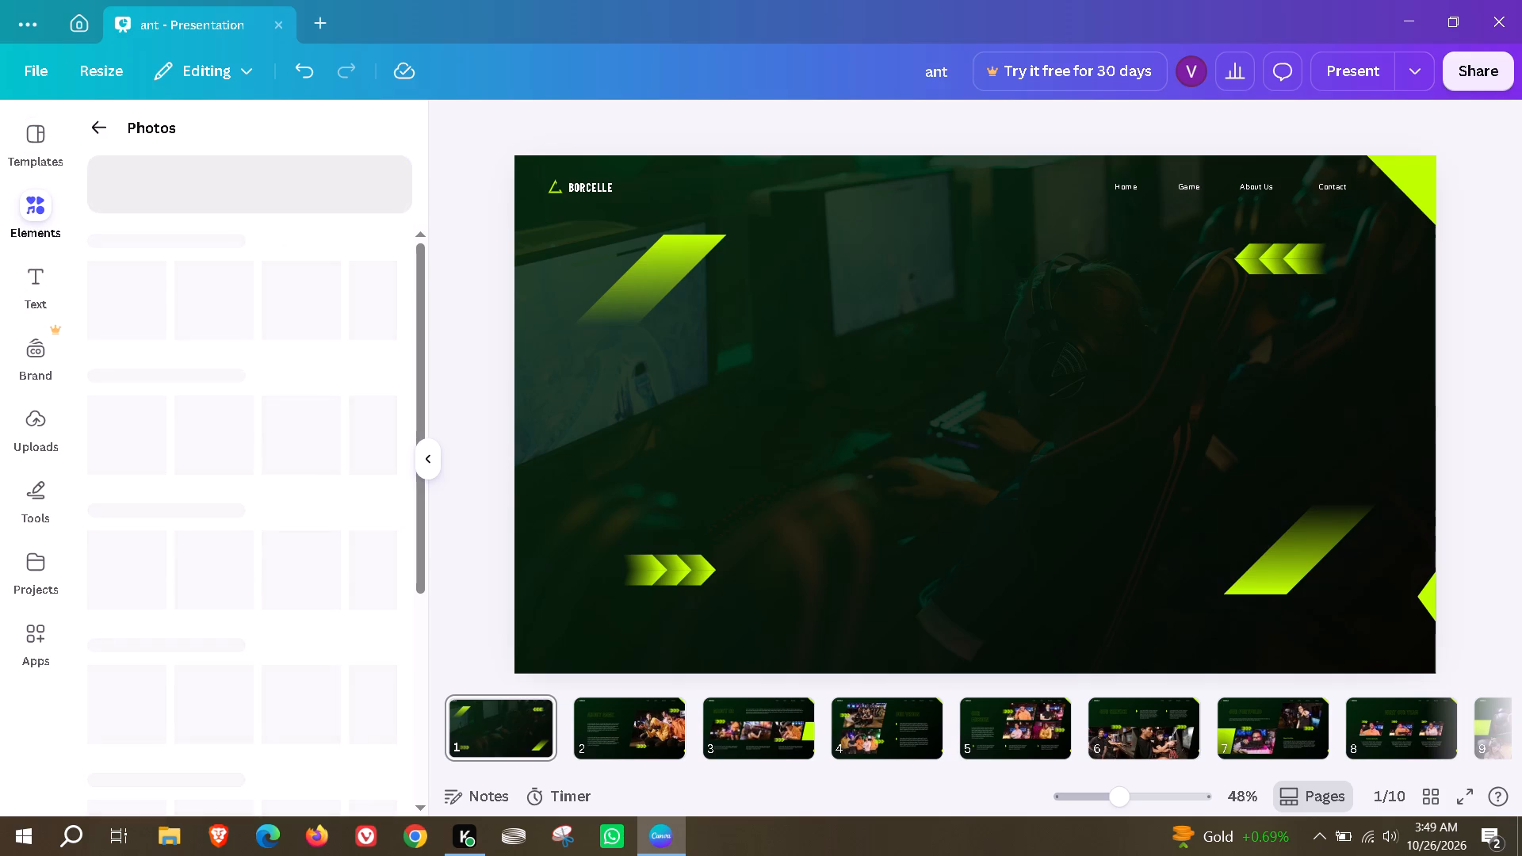
click(201, 187)
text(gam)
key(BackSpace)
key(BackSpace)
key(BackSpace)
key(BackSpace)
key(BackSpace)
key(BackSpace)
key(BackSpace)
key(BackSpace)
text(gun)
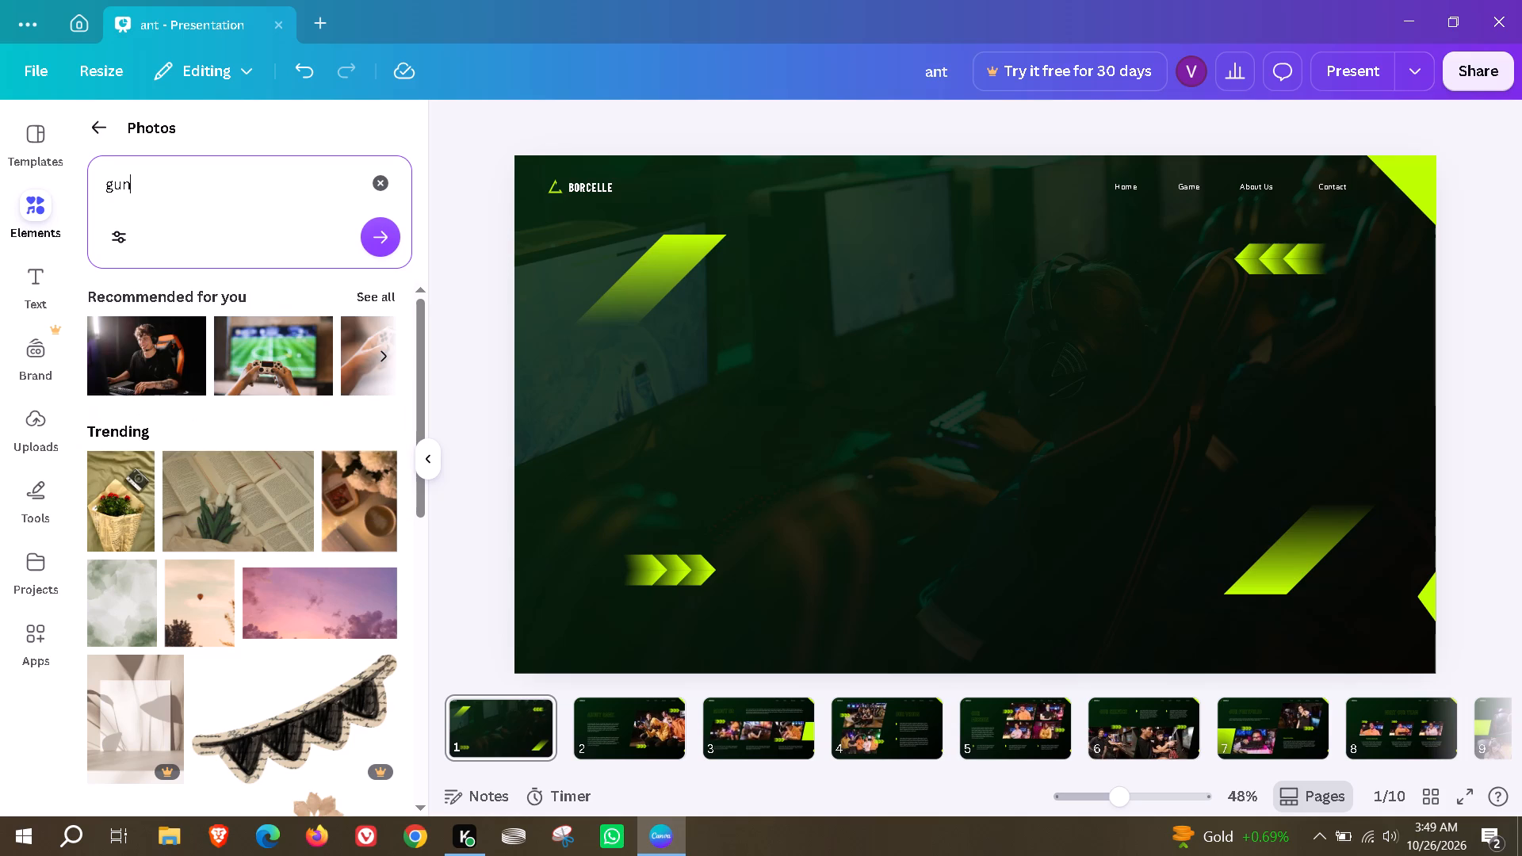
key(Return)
click(201, 187)
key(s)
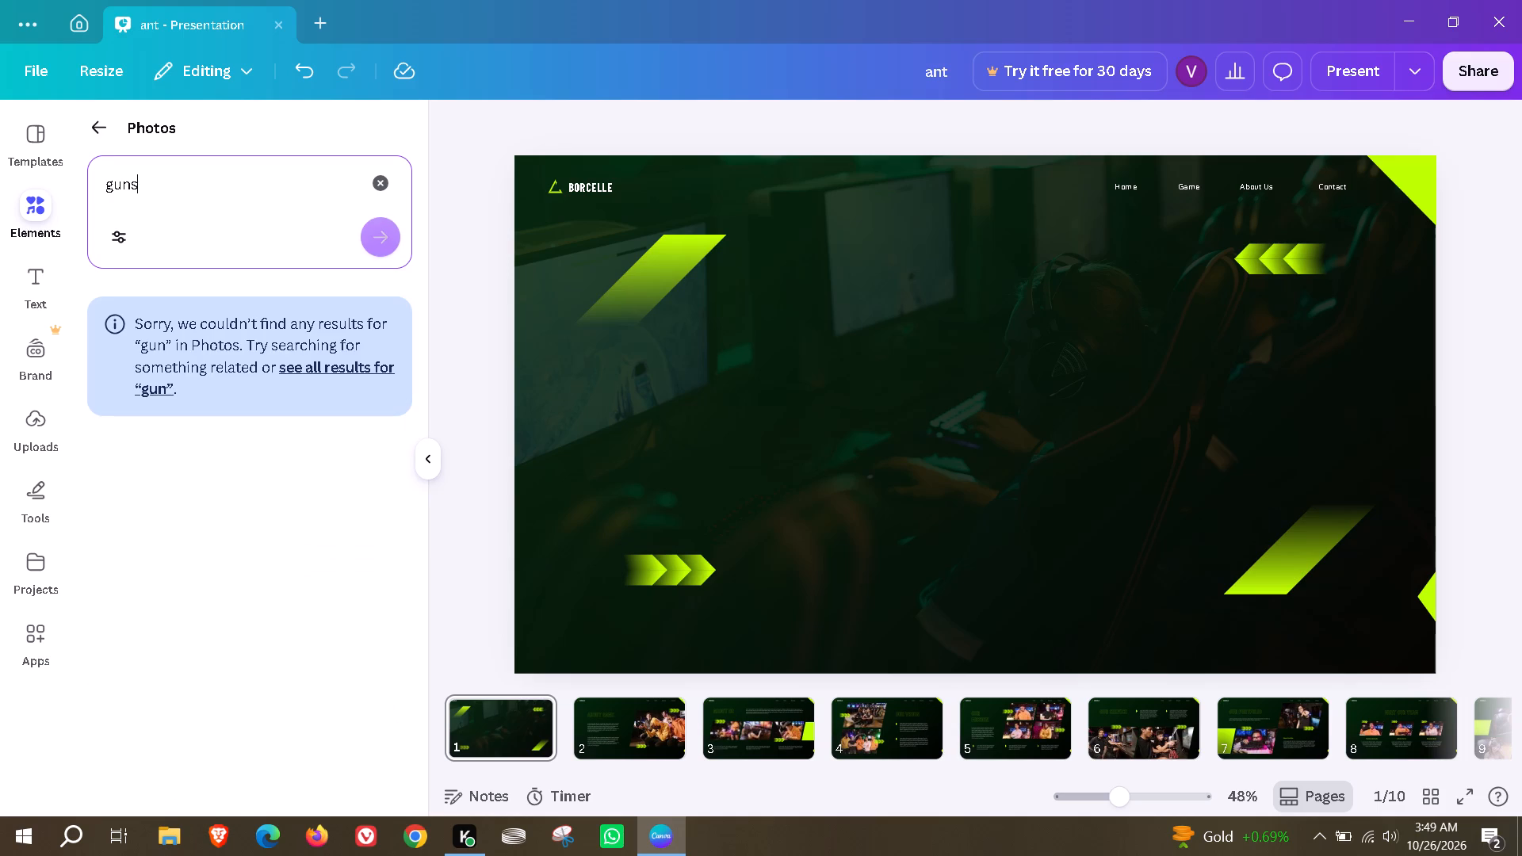
key(BackSpace)
key(BackSpace)
key(BackSpace)
key(BackSpace)
key(BackSpace)
key(BackSpace)
key(BackSpace)
key(BackSpace)
key(BackSpace)
key(BackSpace)
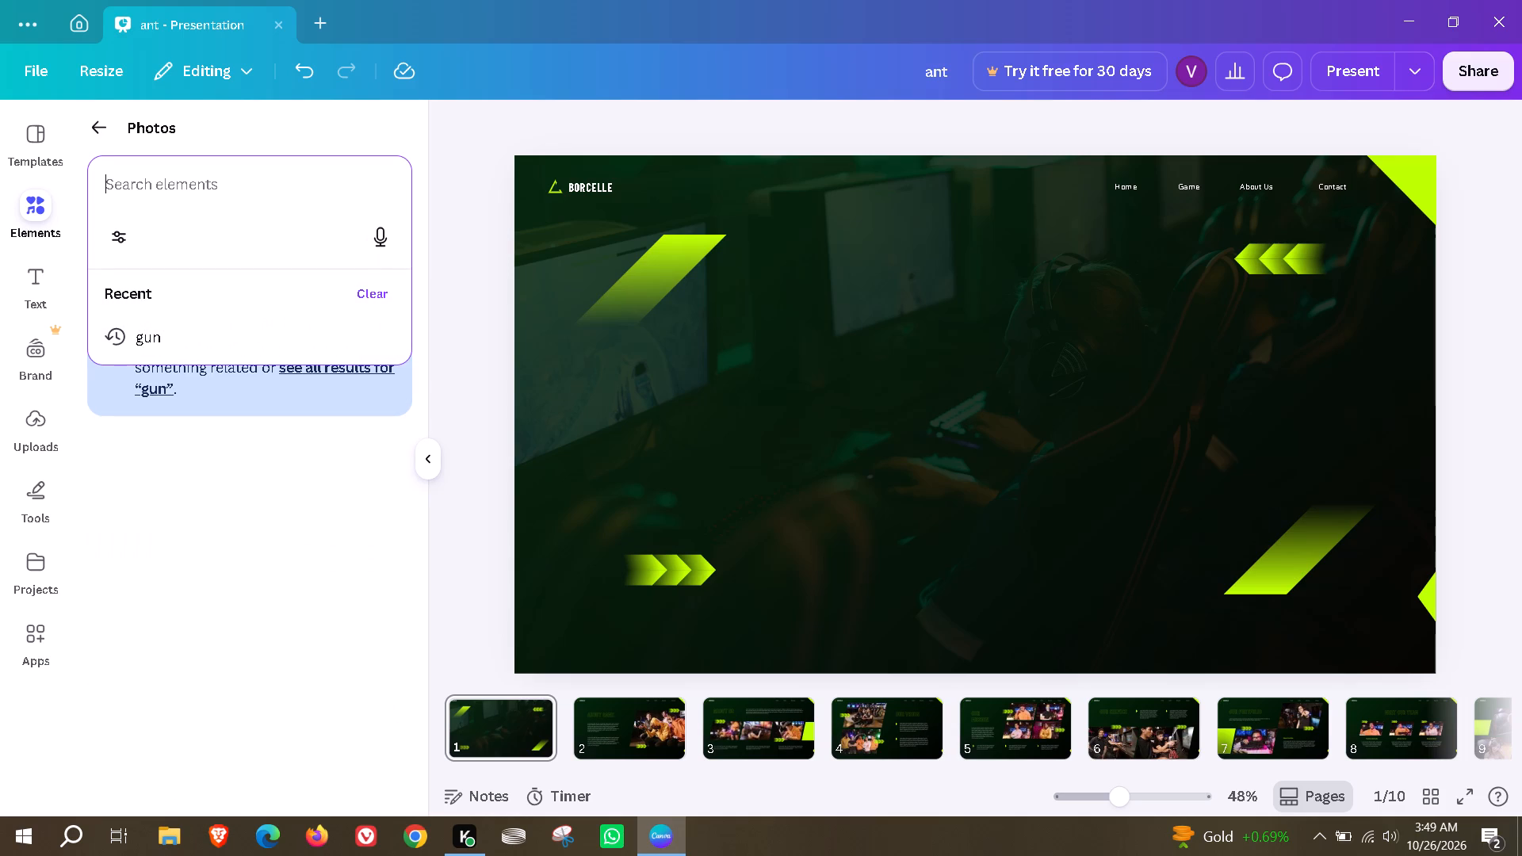
Browse the full set of recommended photos for an image that suits the gaming theme.
click(116, 126)
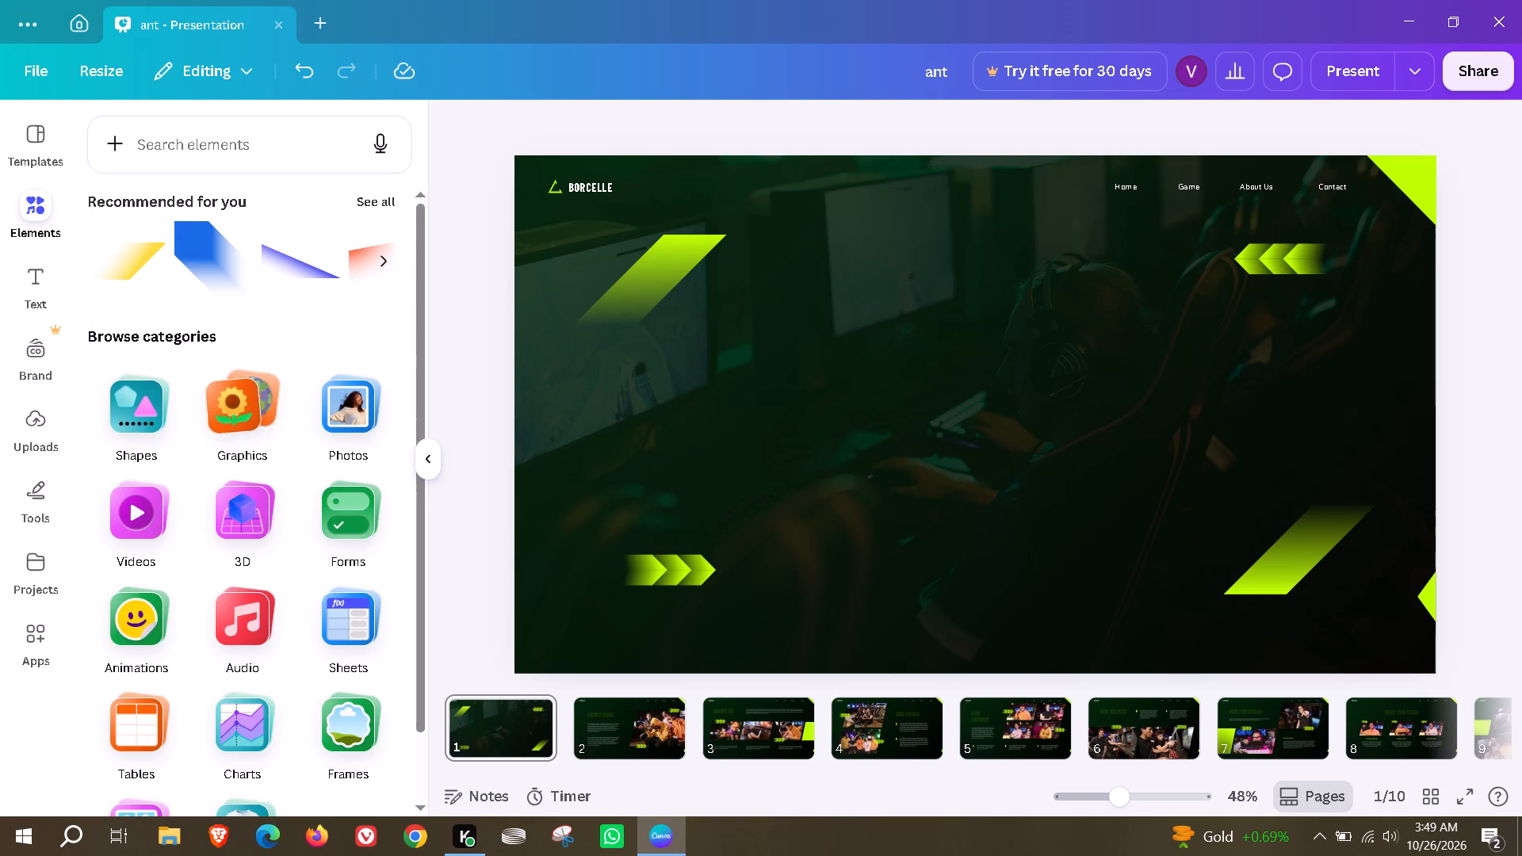
click(331, 415)
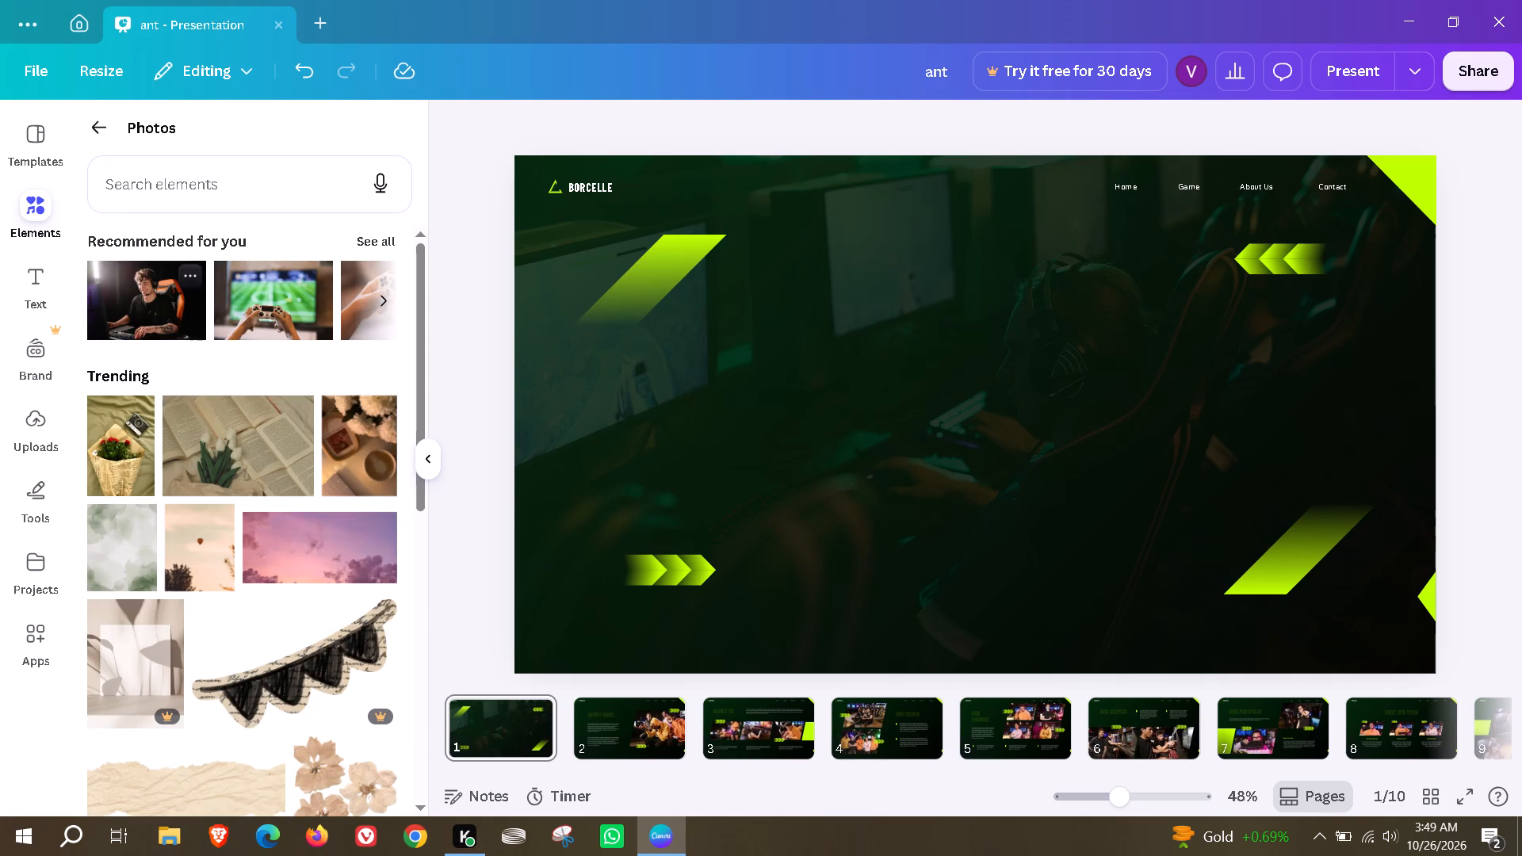
scroll(204, 390, down, 2)
scroll(222, 462, up, 4)
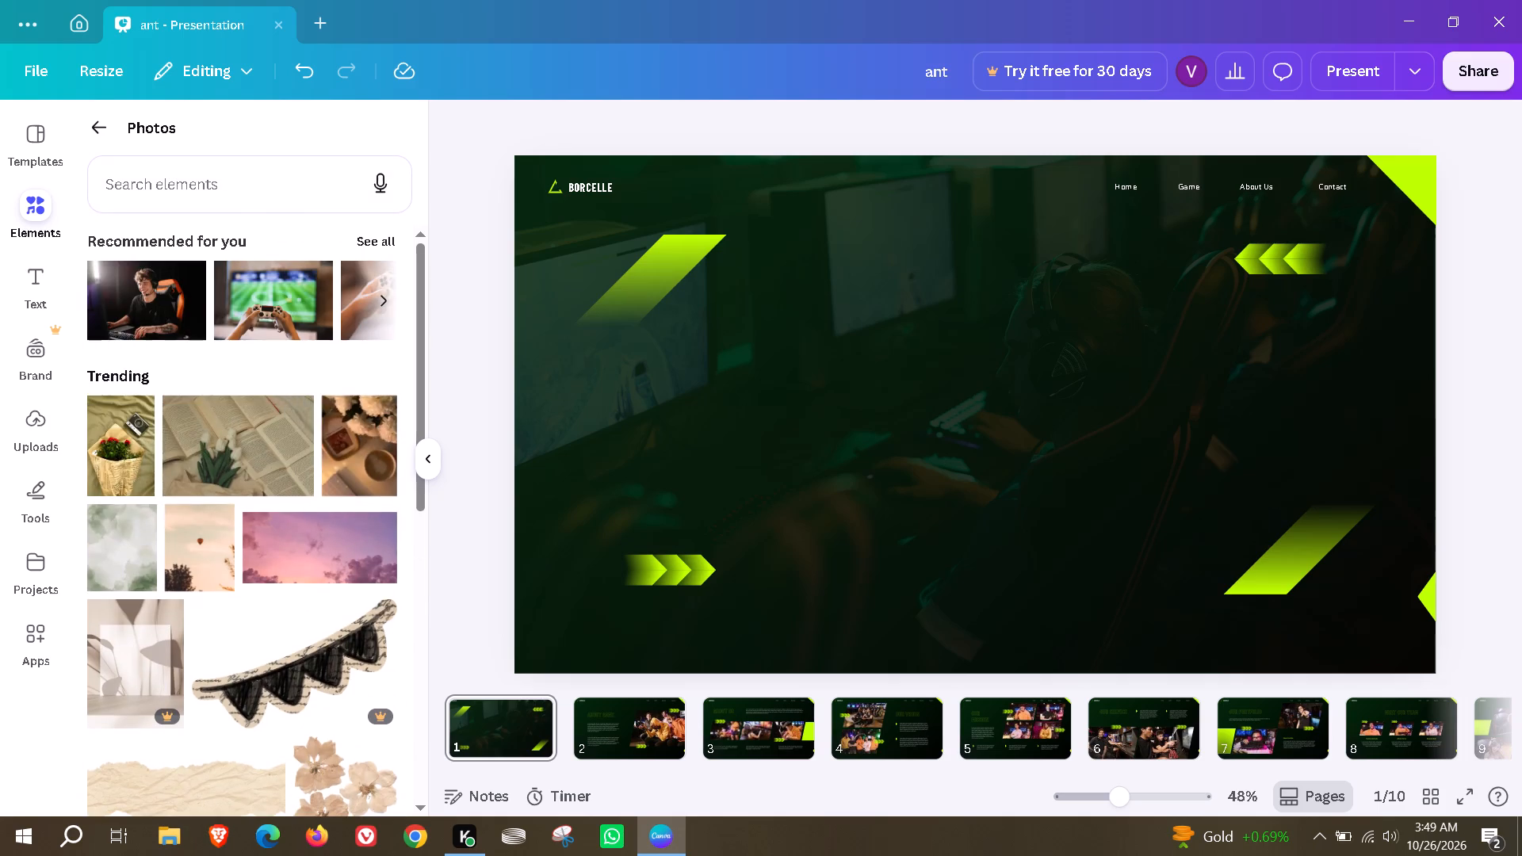
click(388, 238)
scroll(188, 422, down, 1)
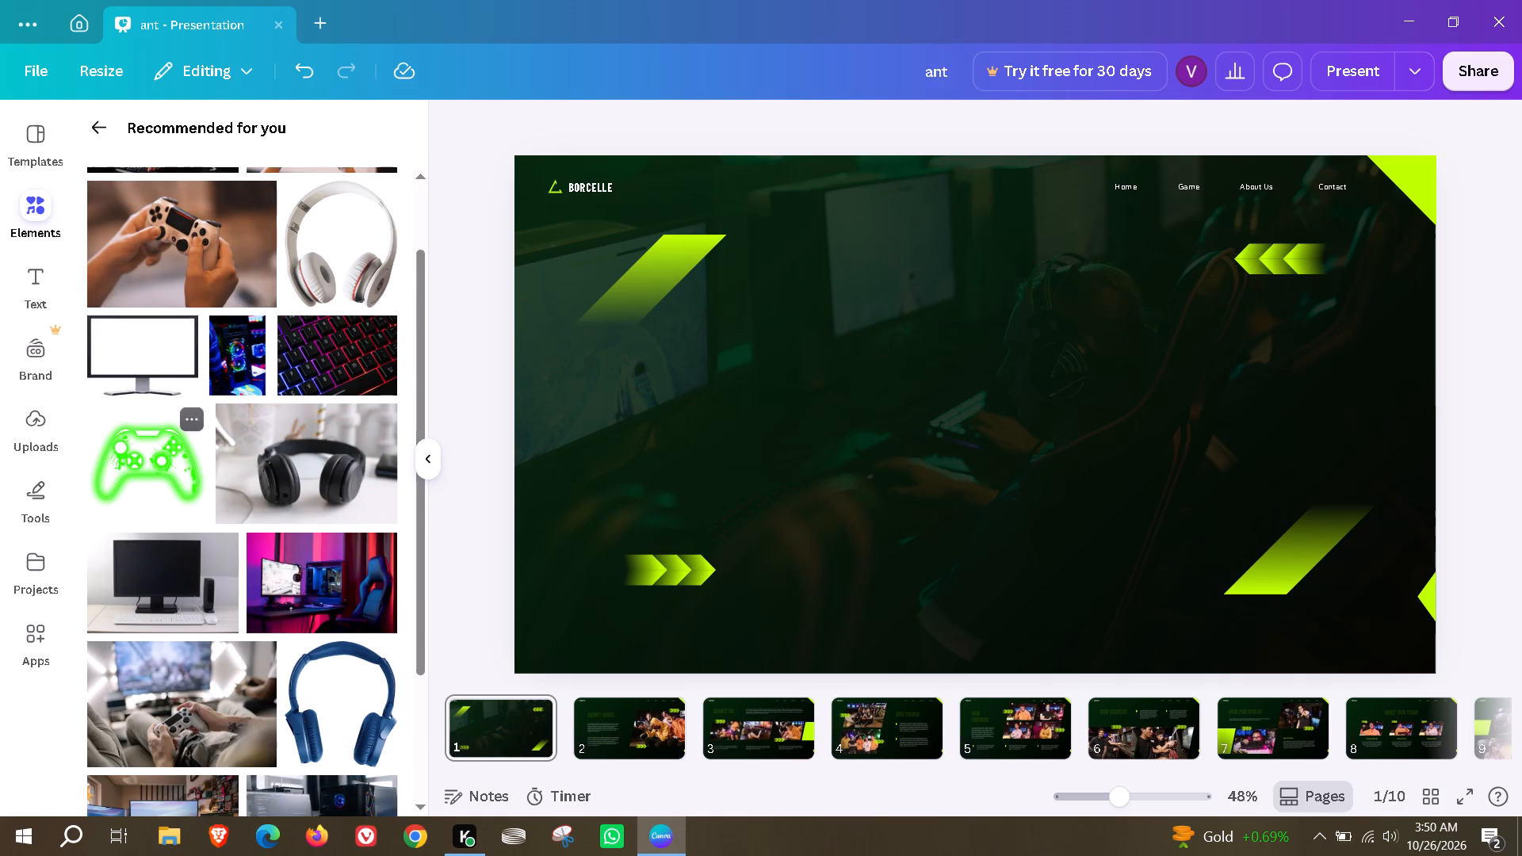
scroll(226, 433, down, 5)
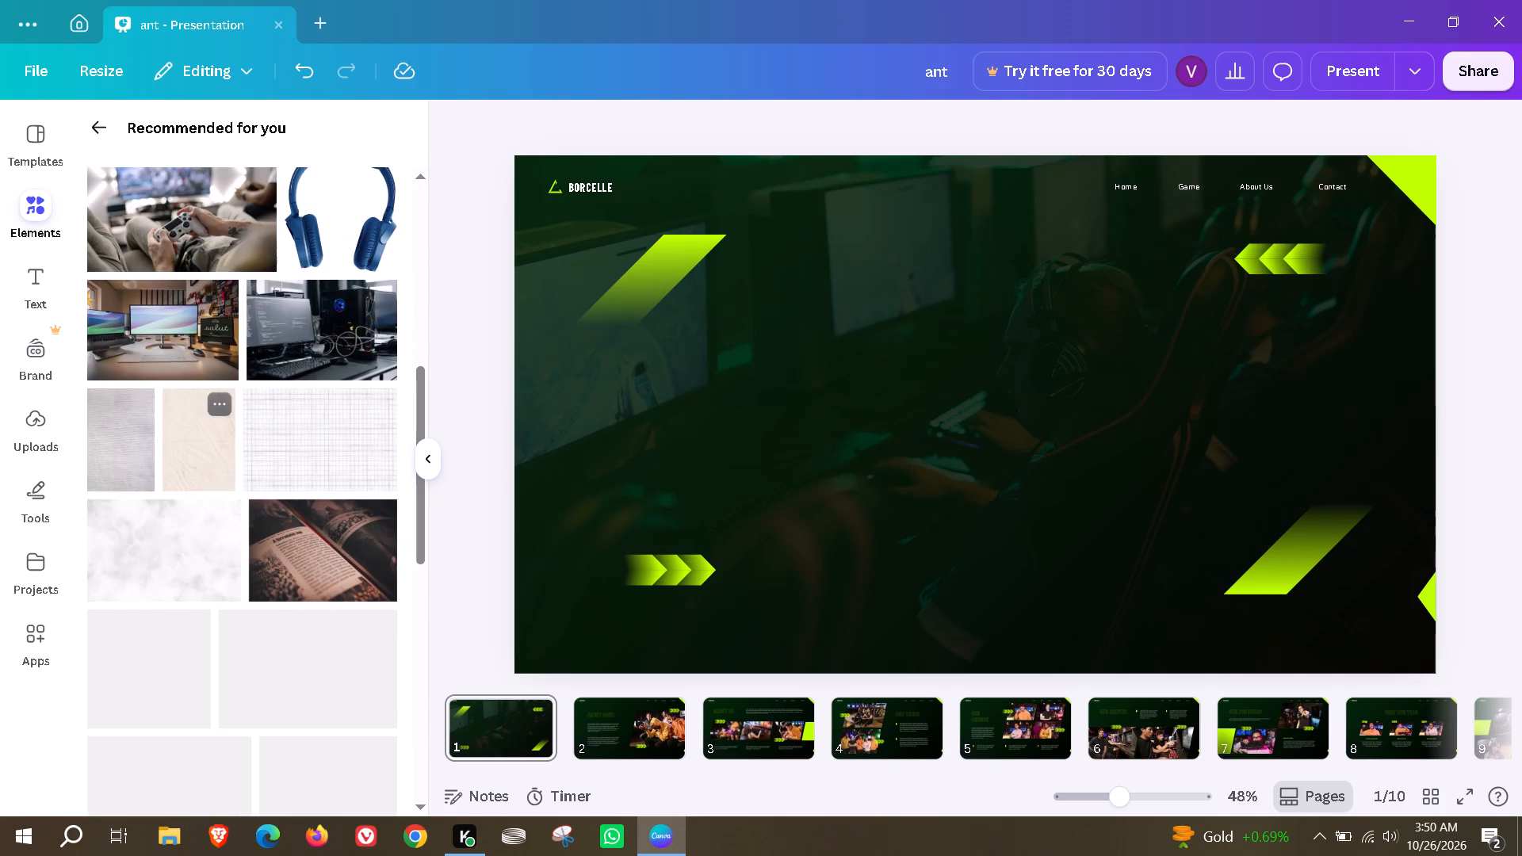
scroll(185, 259, up, 6)
scroll(249, 208, up, 5)
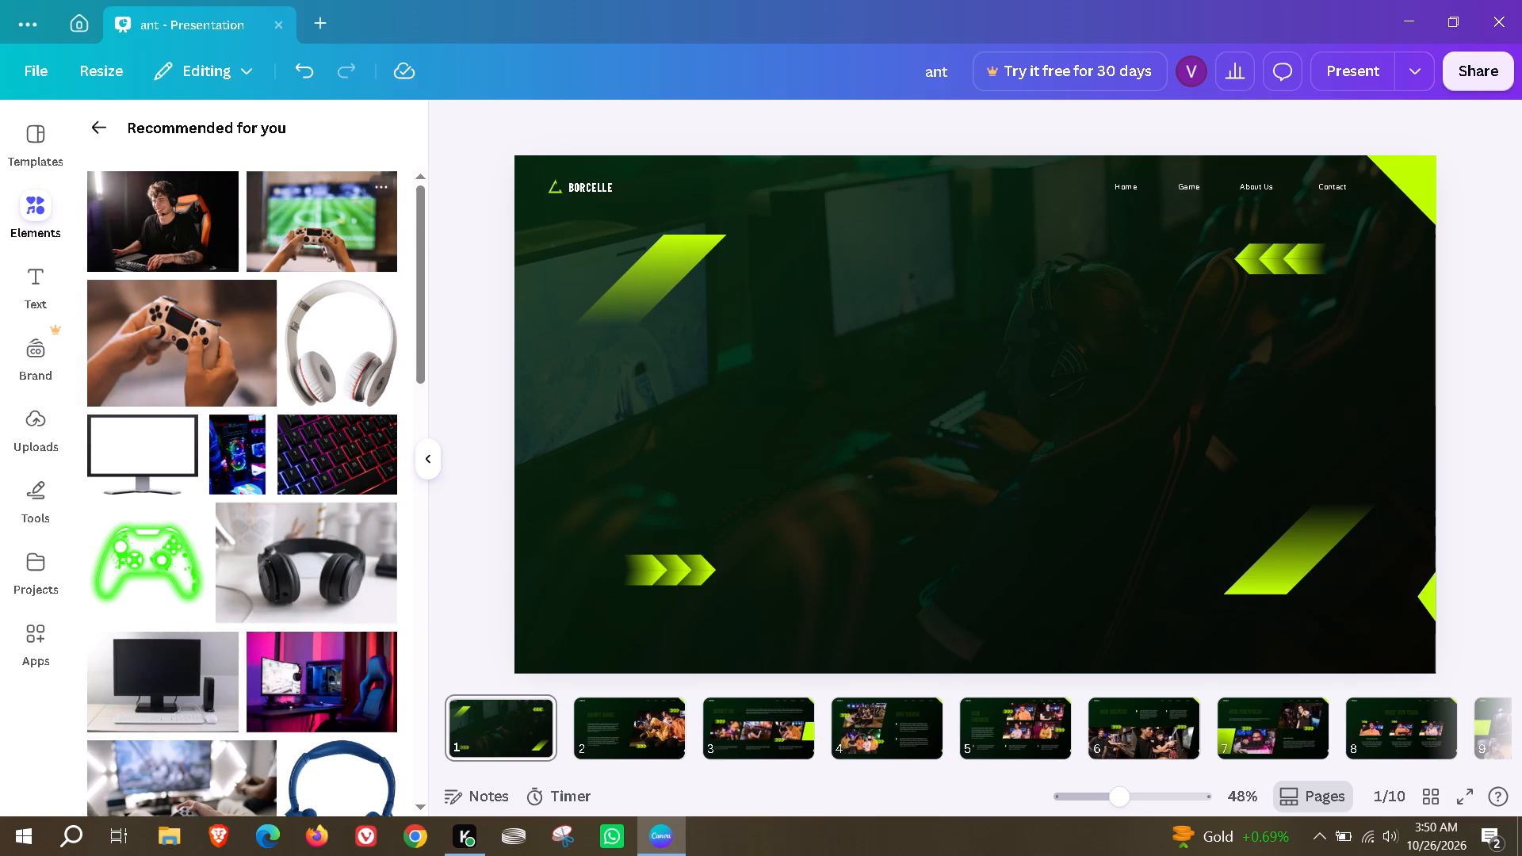
click(92, 124)
Search the photo elements for "gaming pc".
click(172, 185)
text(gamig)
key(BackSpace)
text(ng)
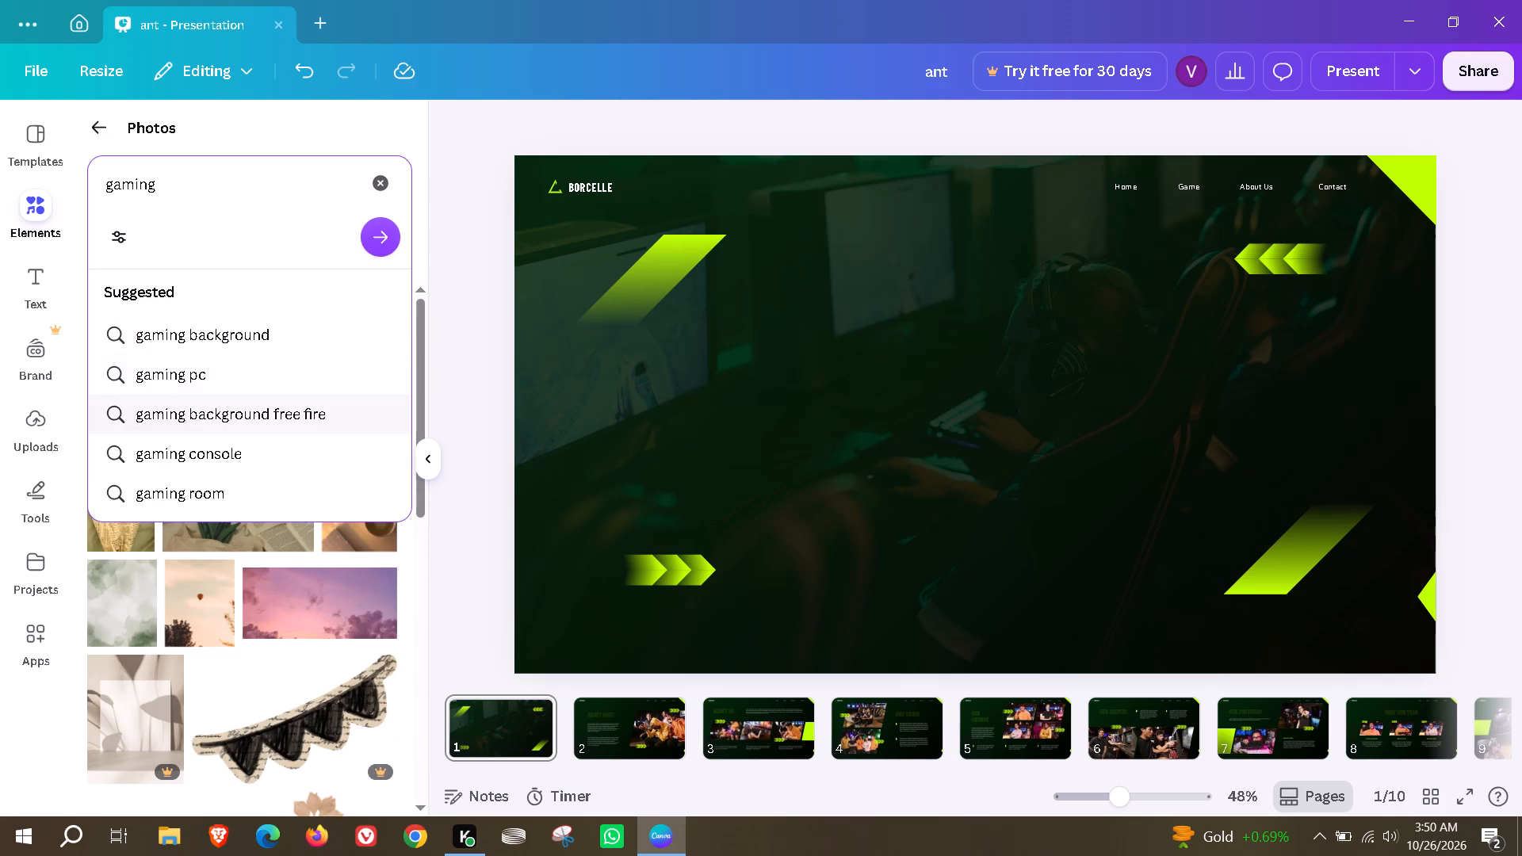
click(198, 376)
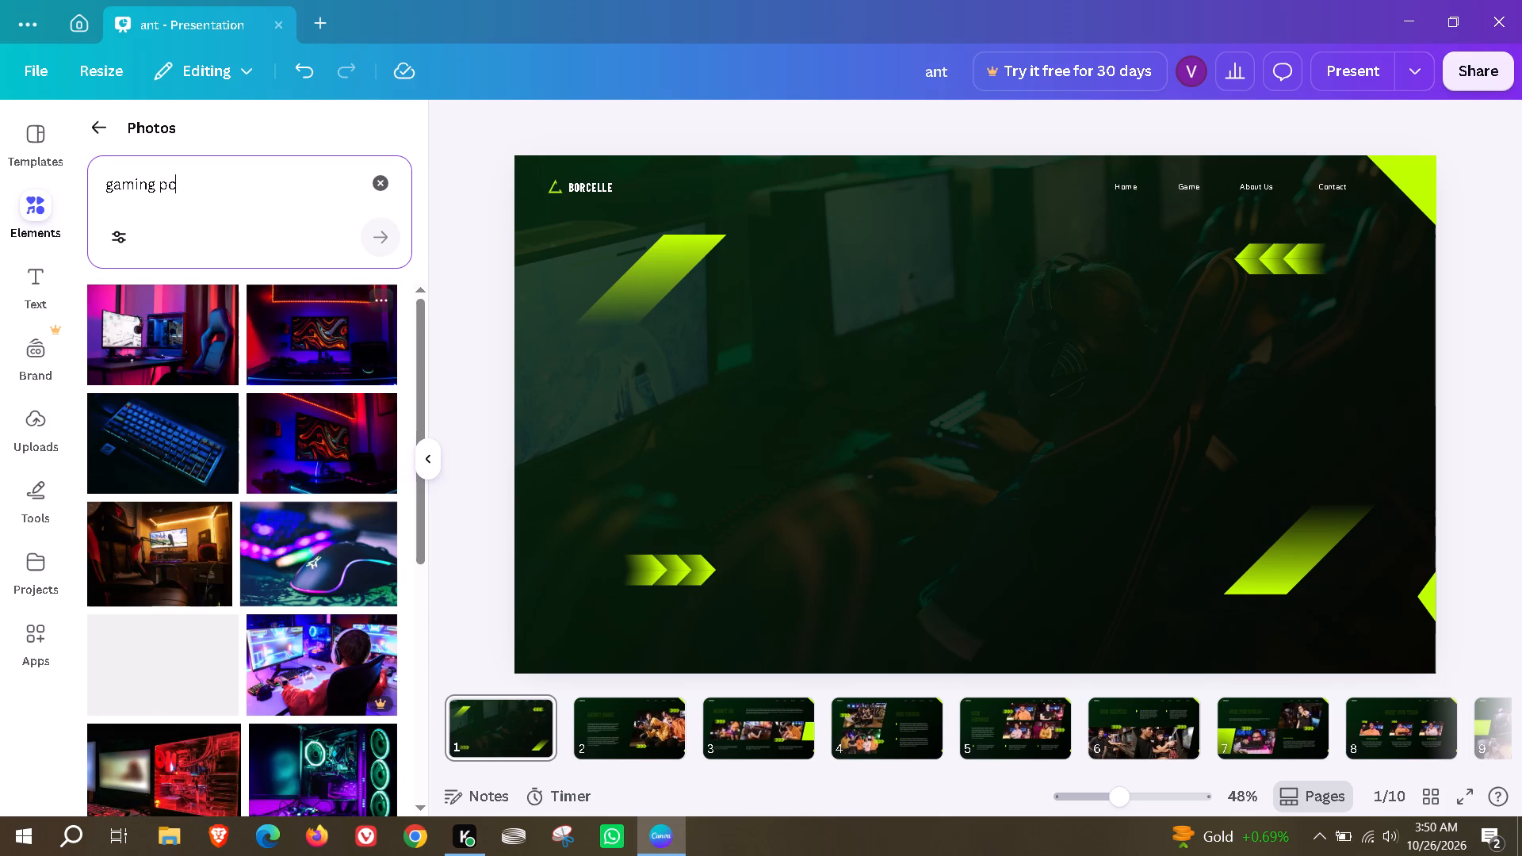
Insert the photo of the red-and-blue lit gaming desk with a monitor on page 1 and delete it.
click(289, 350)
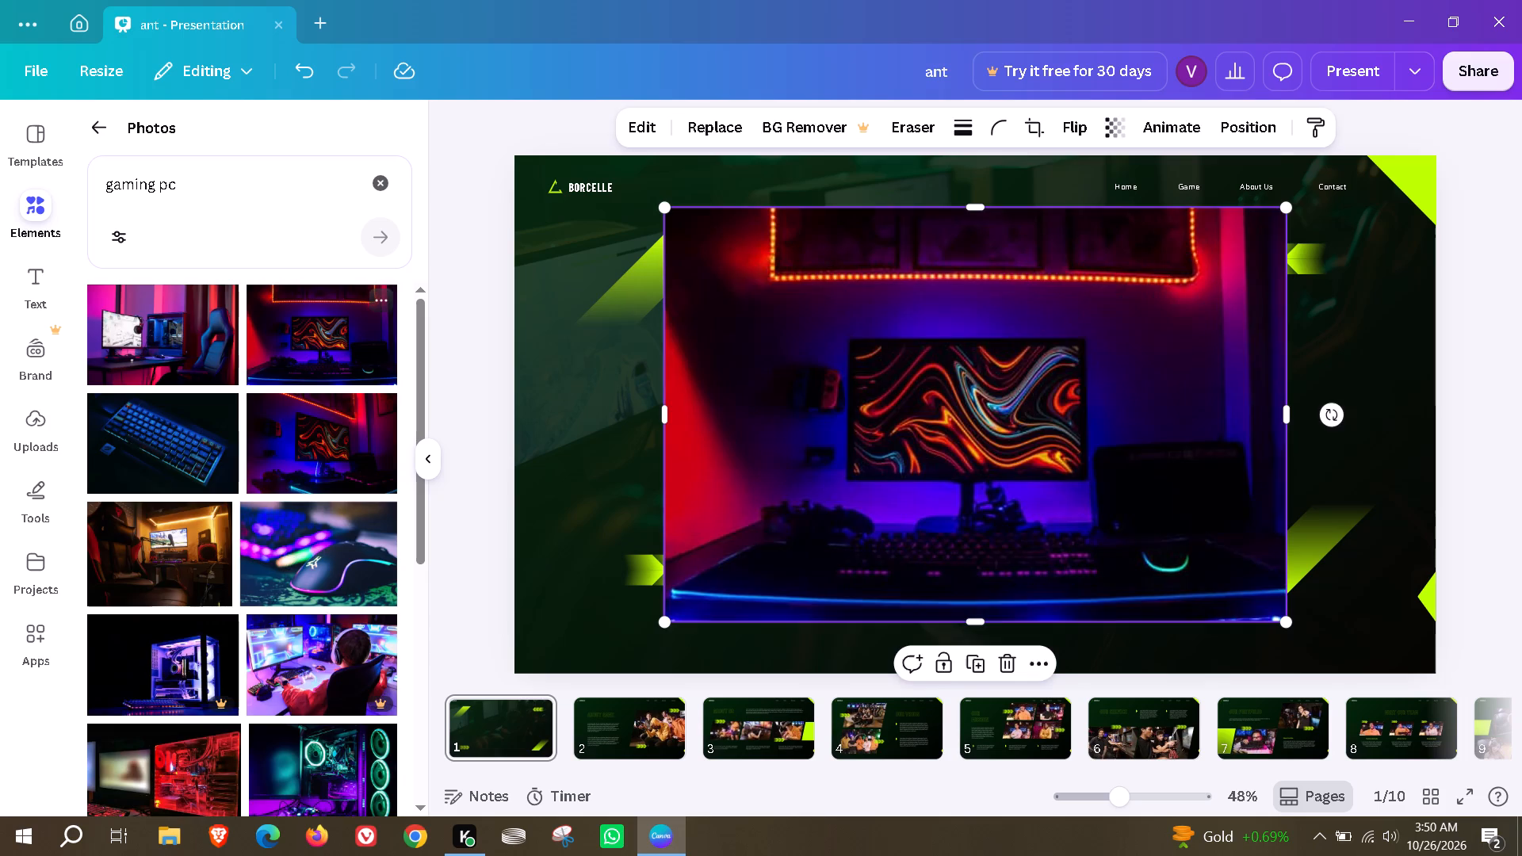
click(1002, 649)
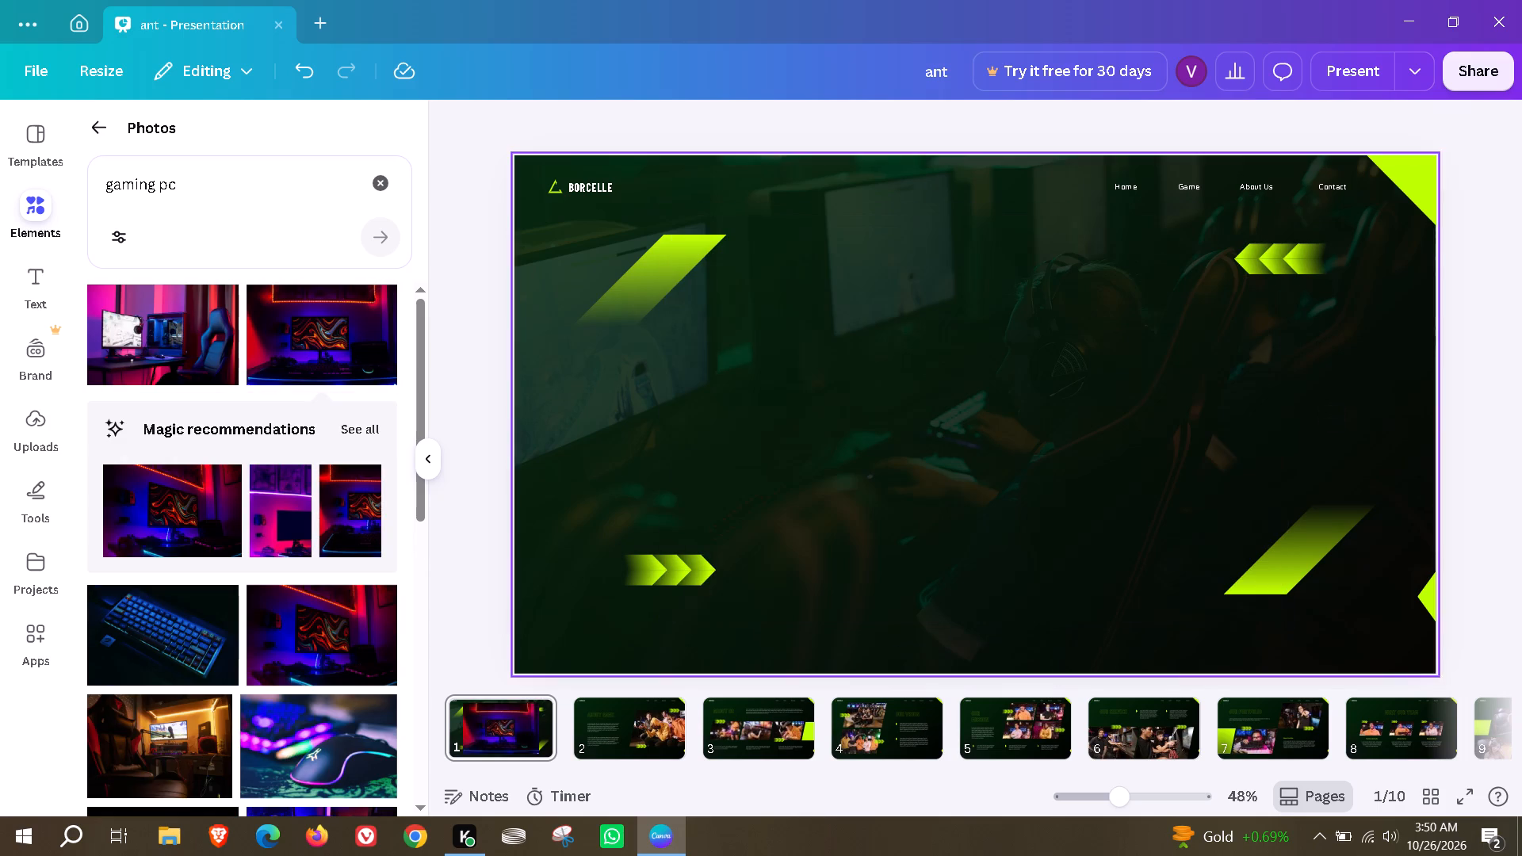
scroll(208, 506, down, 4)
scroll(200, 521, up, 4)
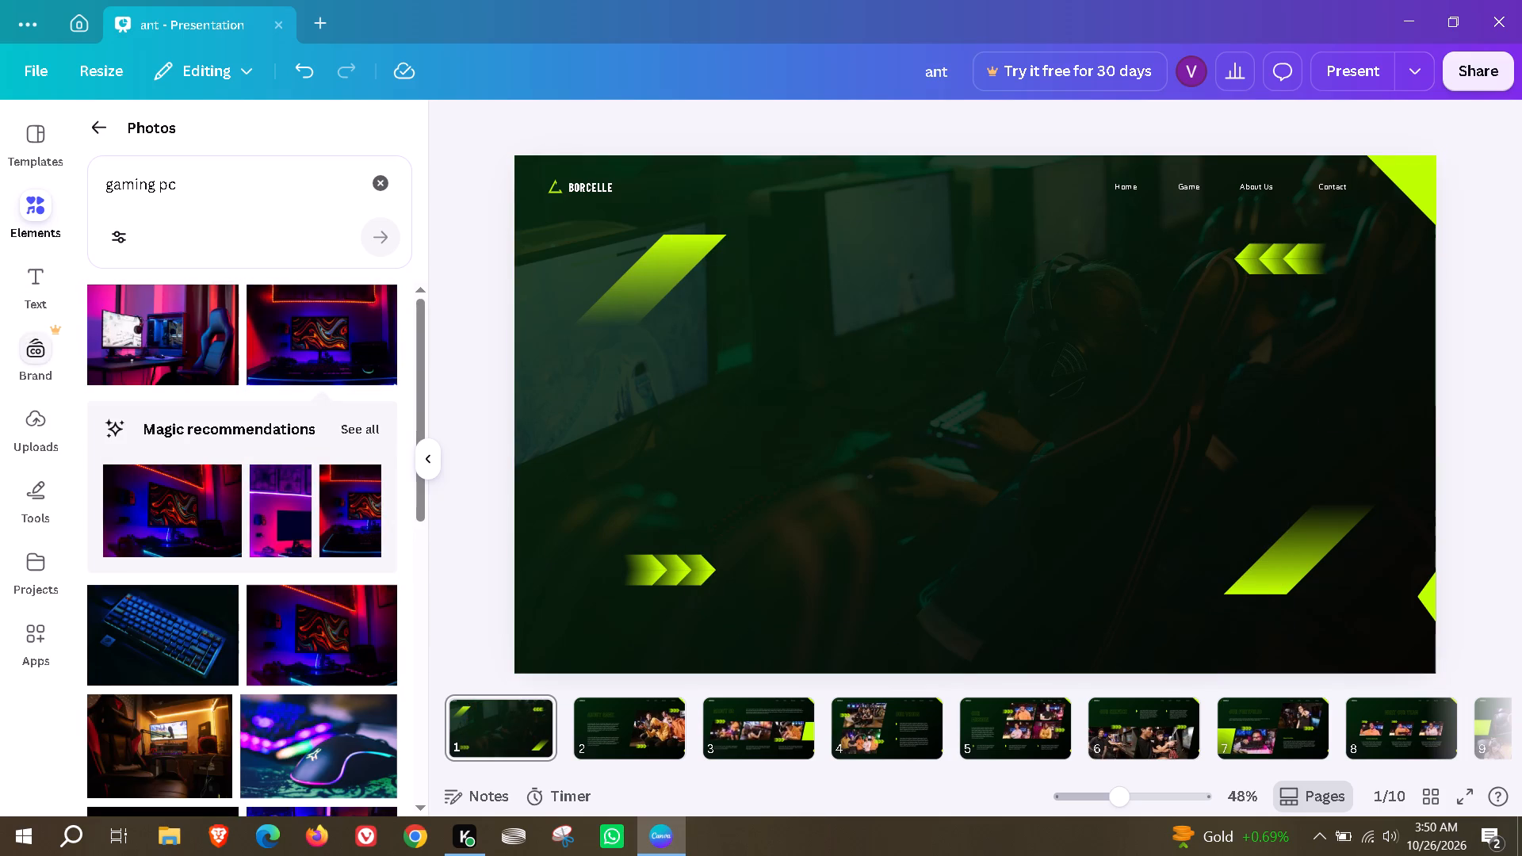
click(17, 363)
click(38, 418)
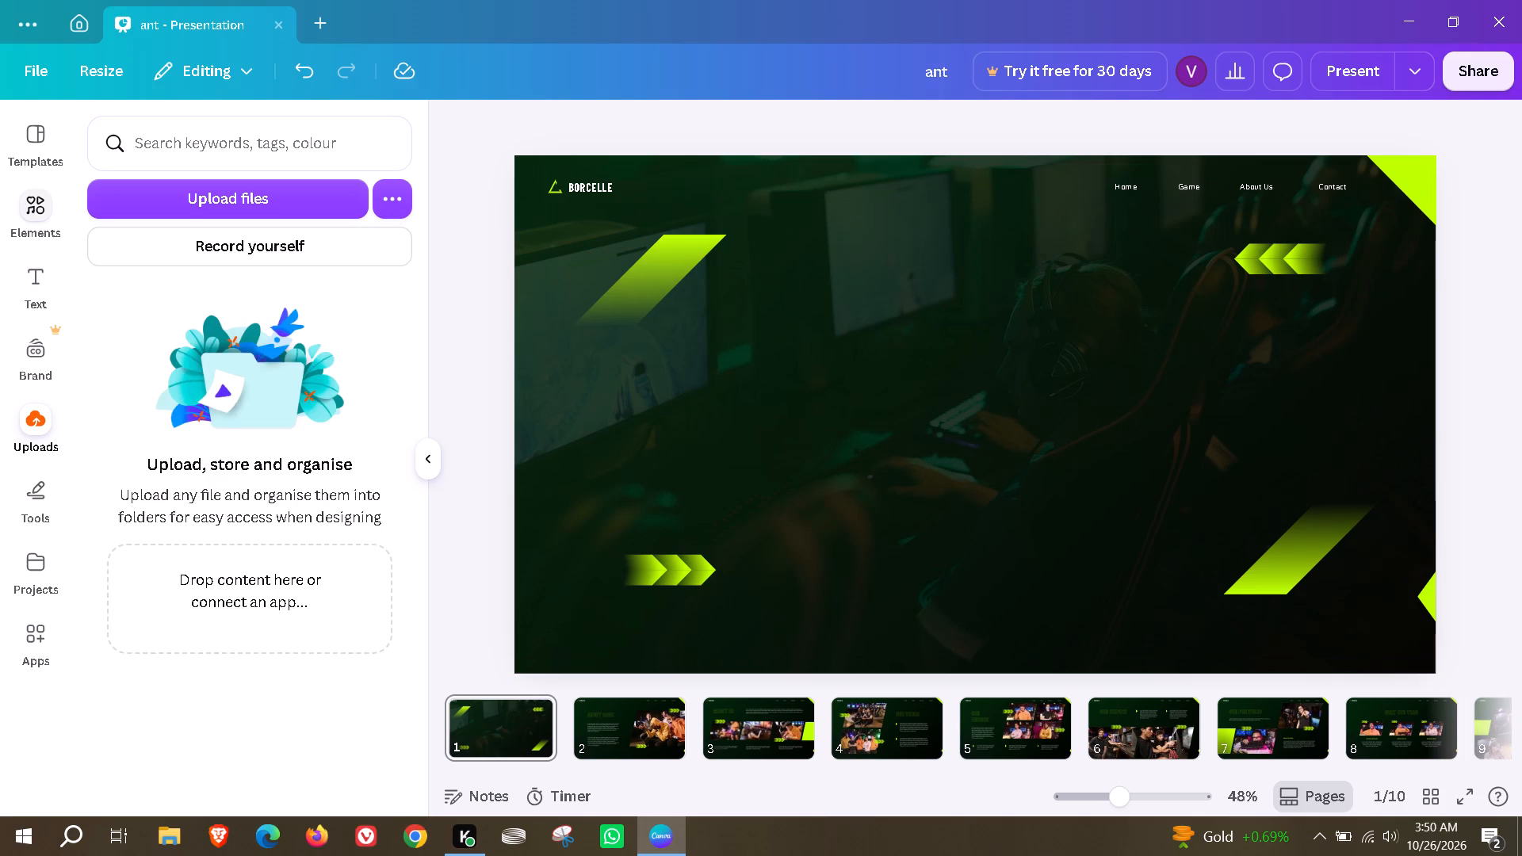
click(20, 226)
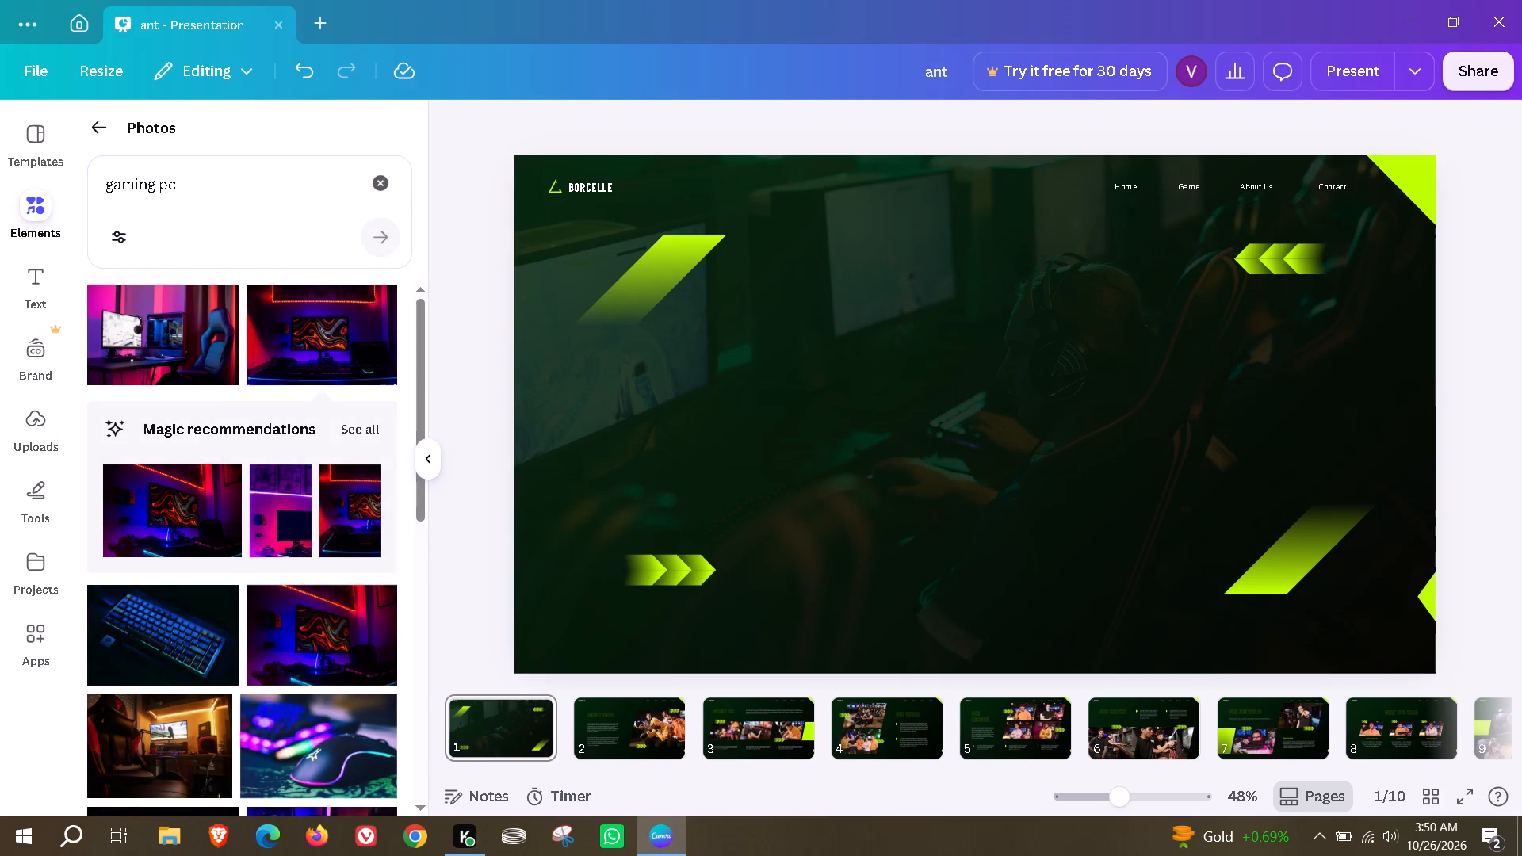
Undo the earlier edits step by step until the large GAME heading is restored on page 1.
triple_click(293, 74)
triple_click(293, 74)
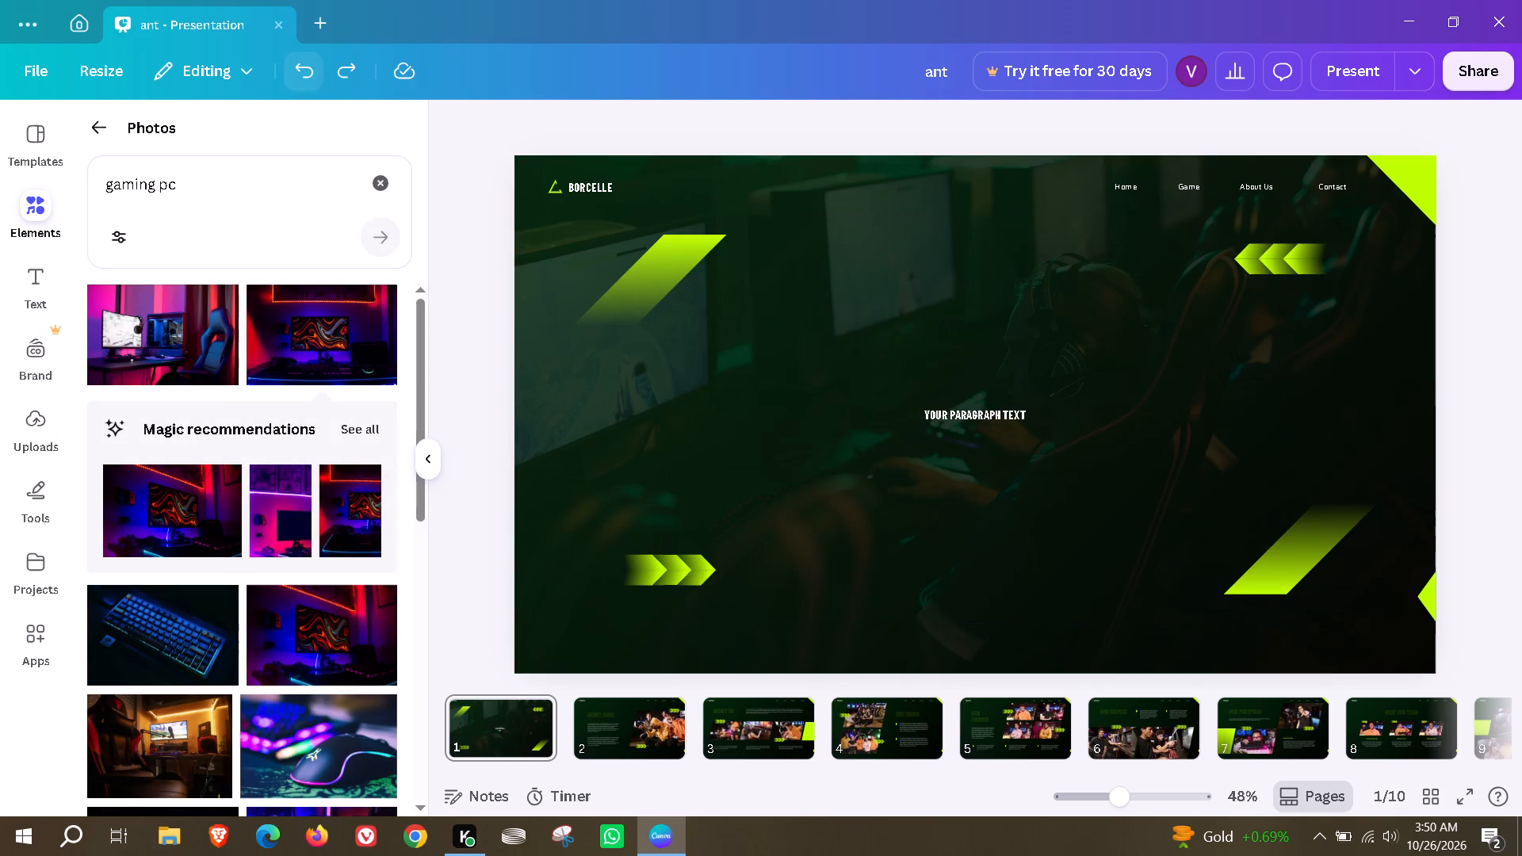
triple_click(293, 74)
double_click(293, 74)
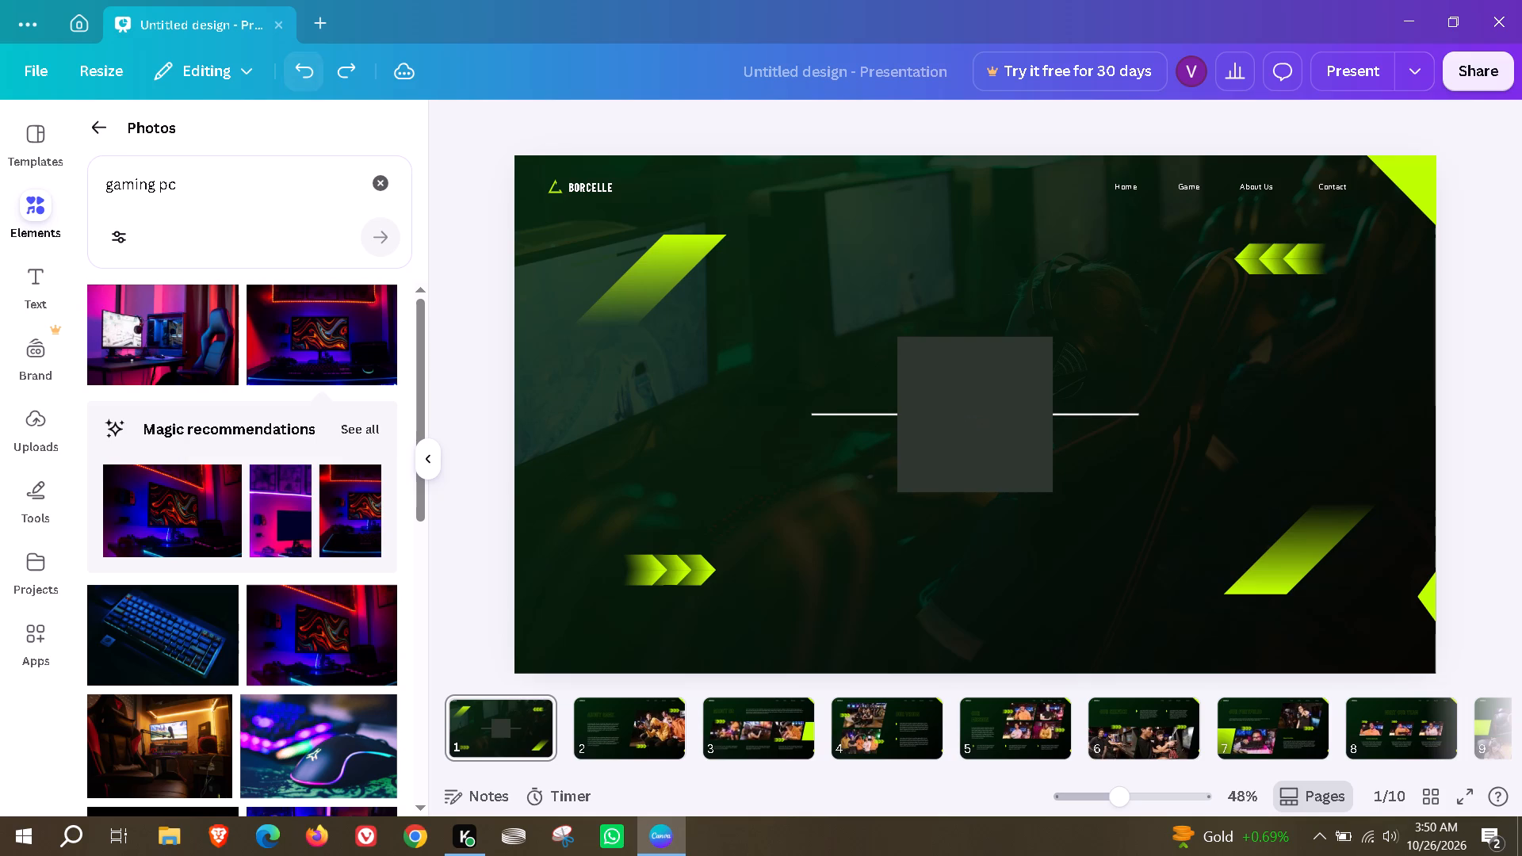
double_click(293, 74)
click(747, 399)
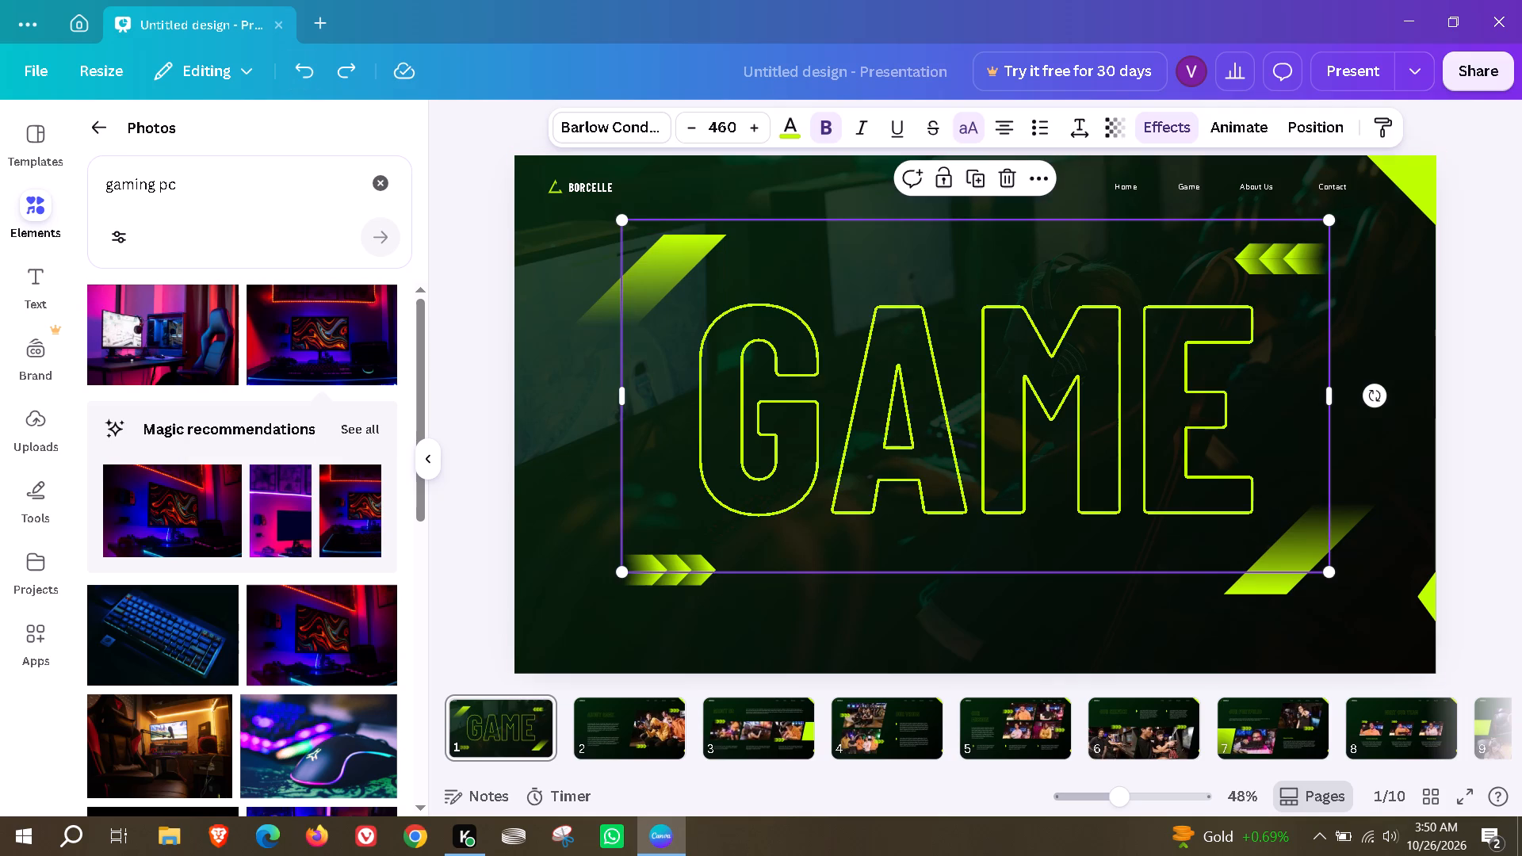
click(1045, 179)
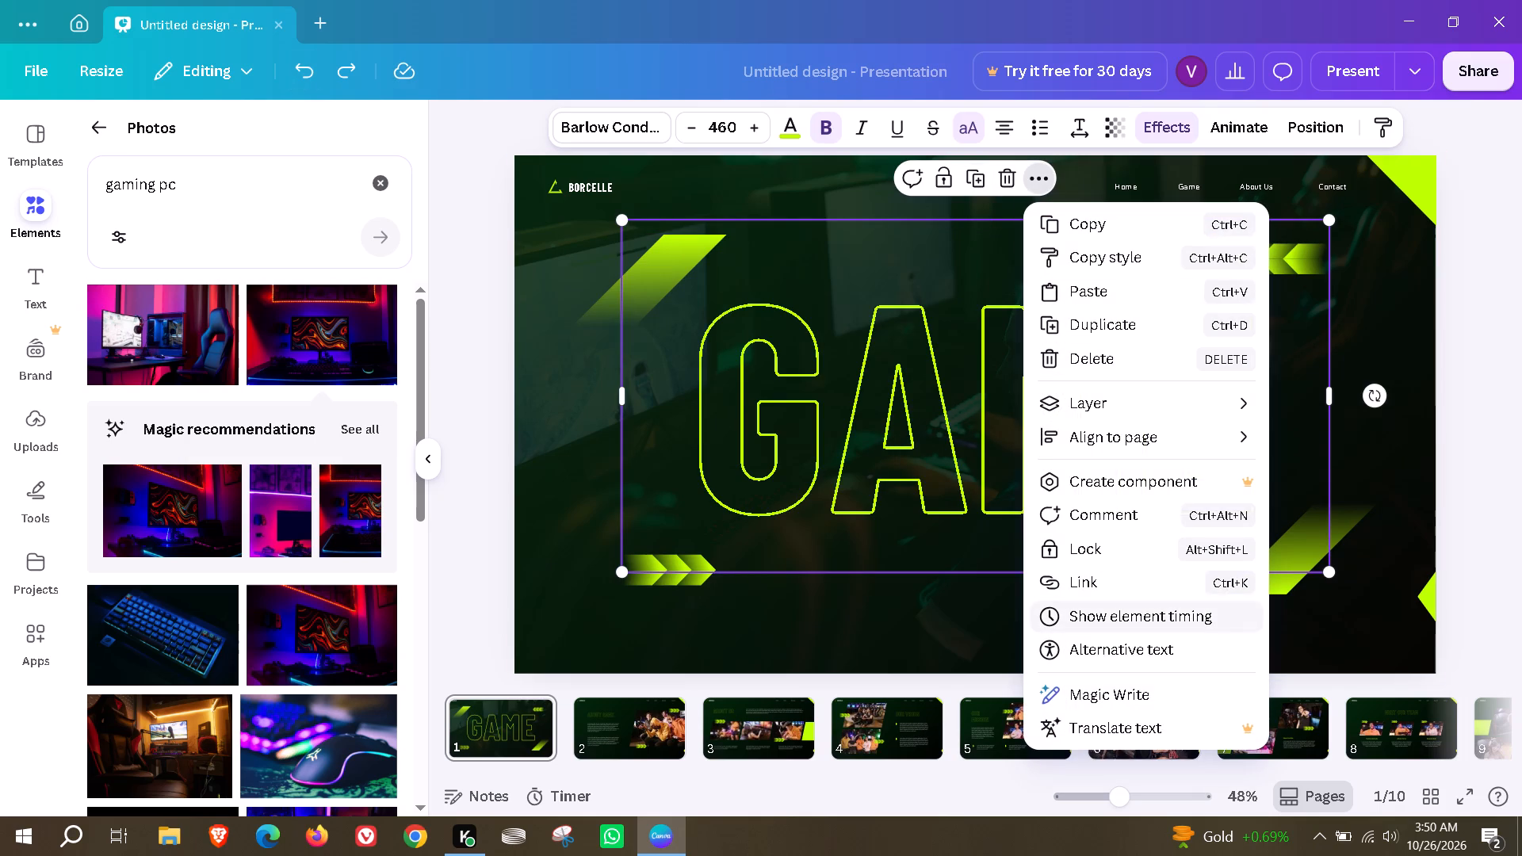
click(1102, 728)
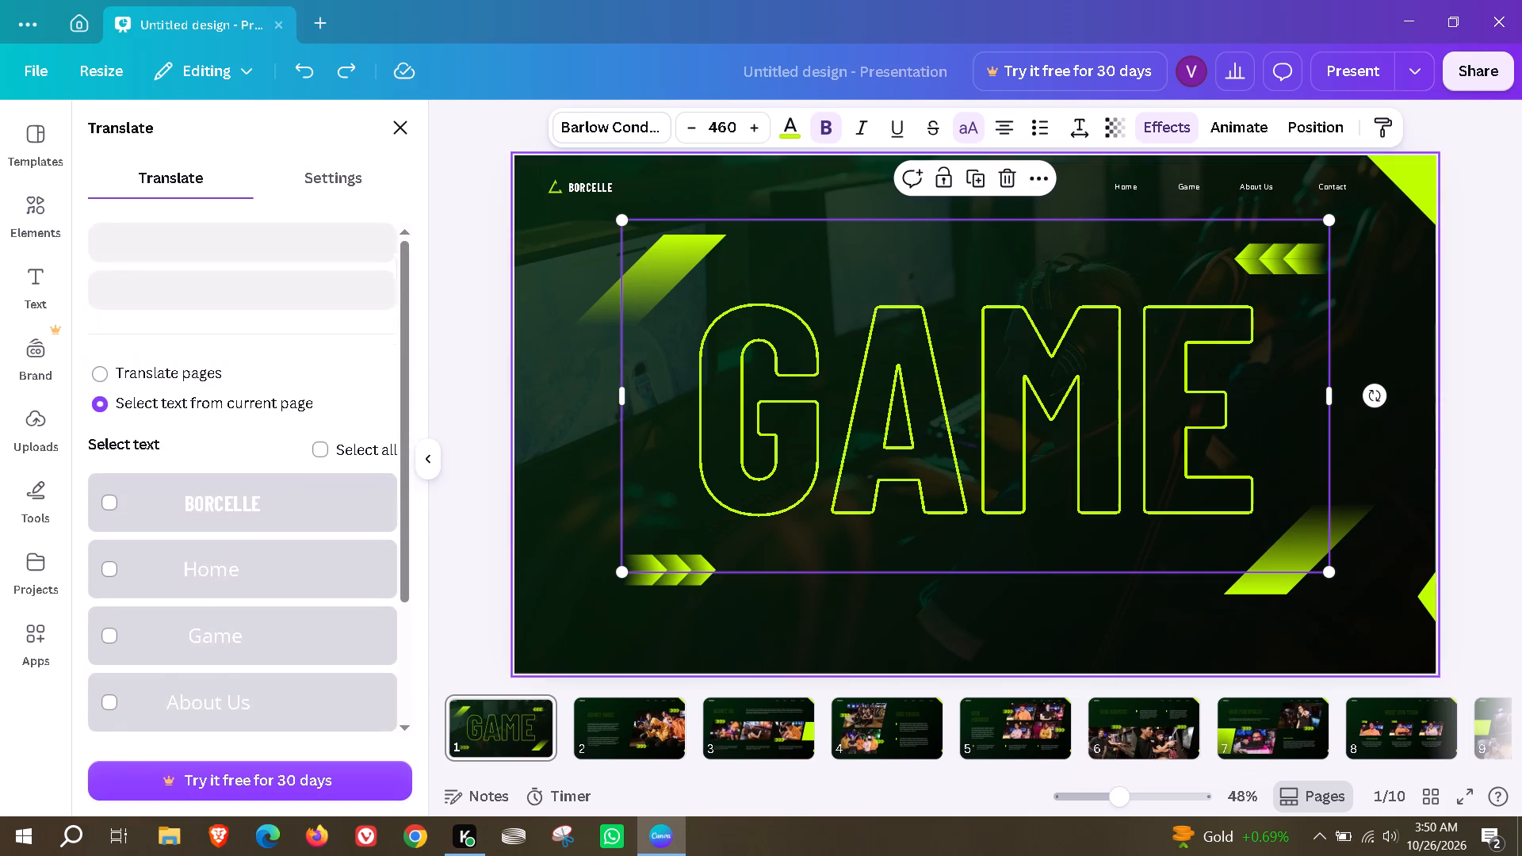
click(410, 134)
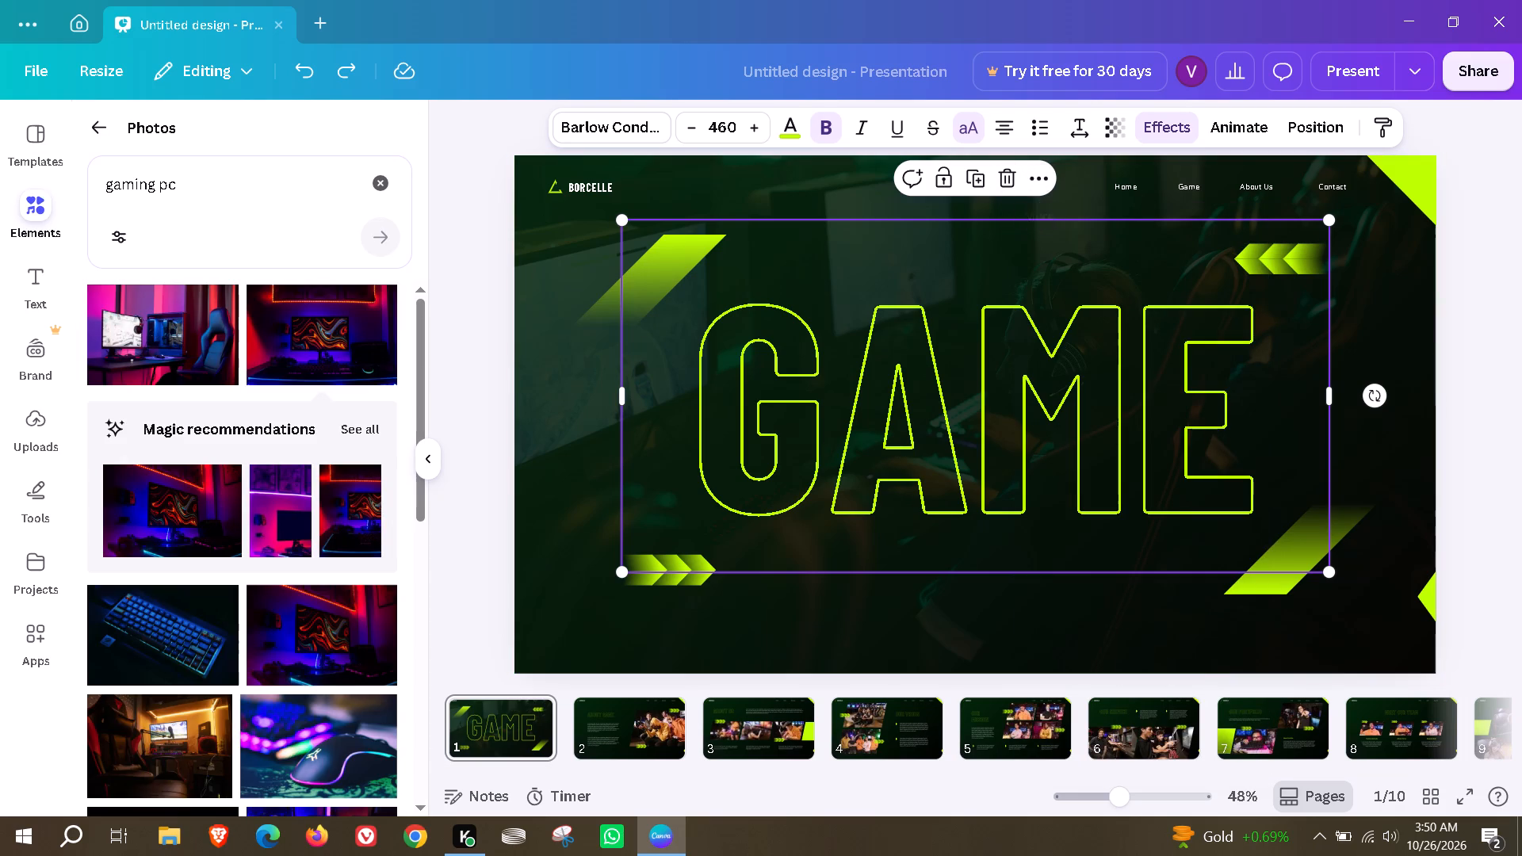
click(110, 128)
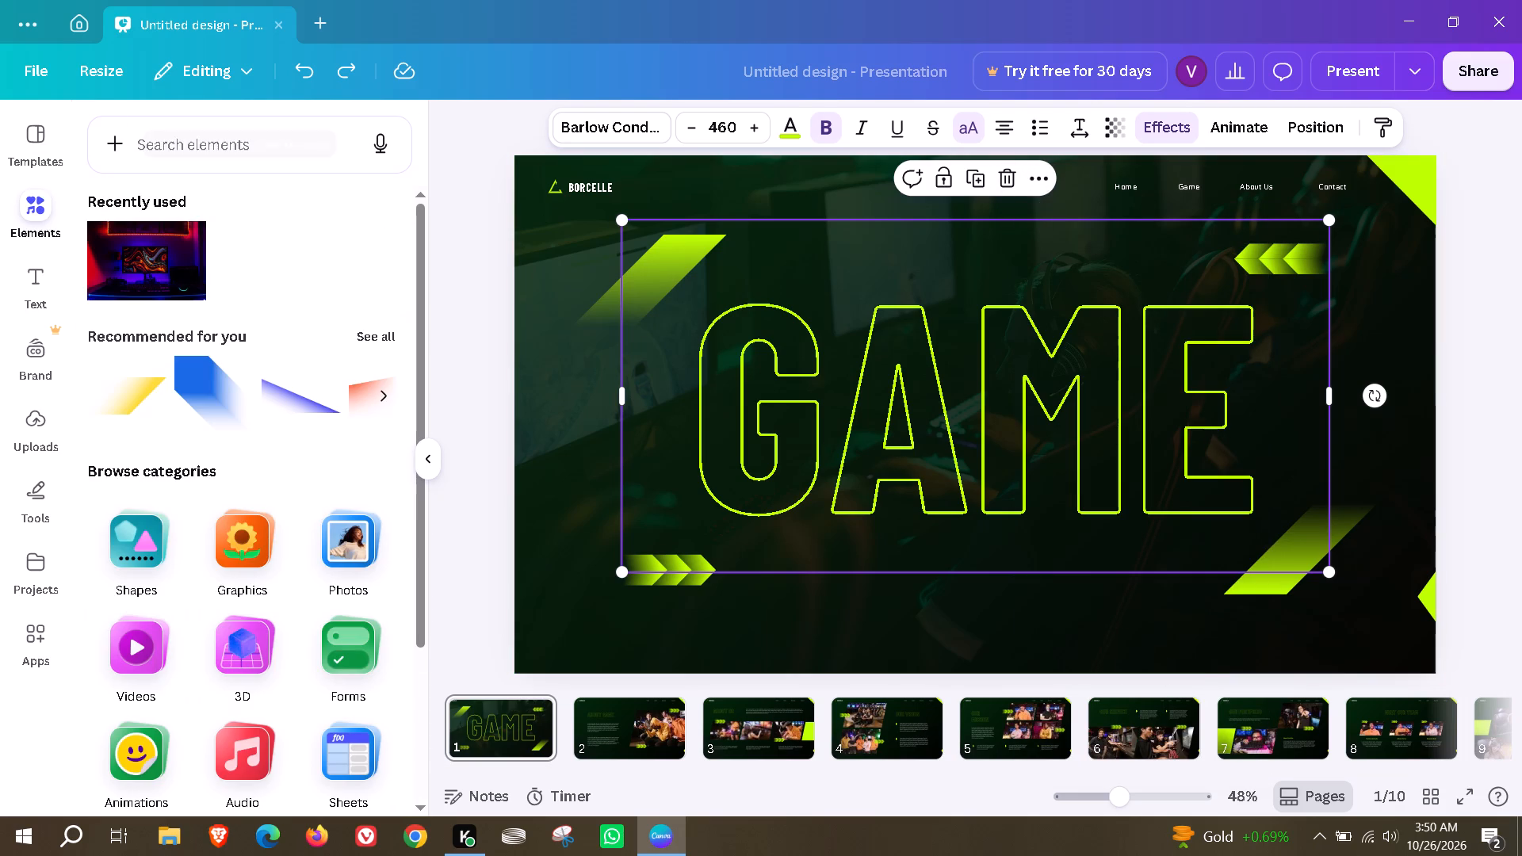
Replace the text of the large GAME heading on page 1 with "KLAUS".
click(821, 385)
click(731, 417)
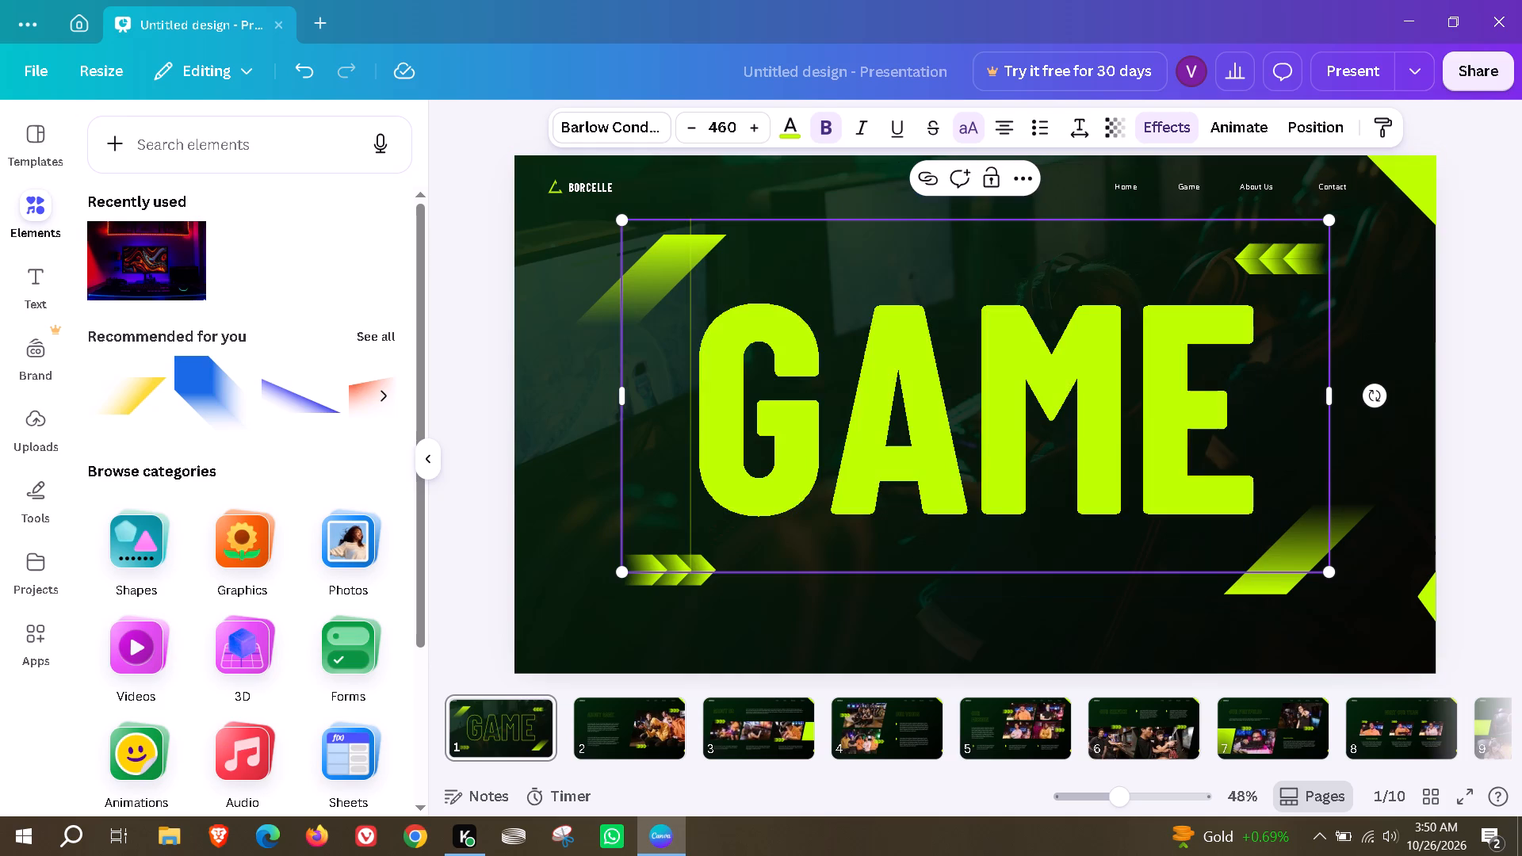
click(1039, 451)
click(1013, 403)
click(921, 396)
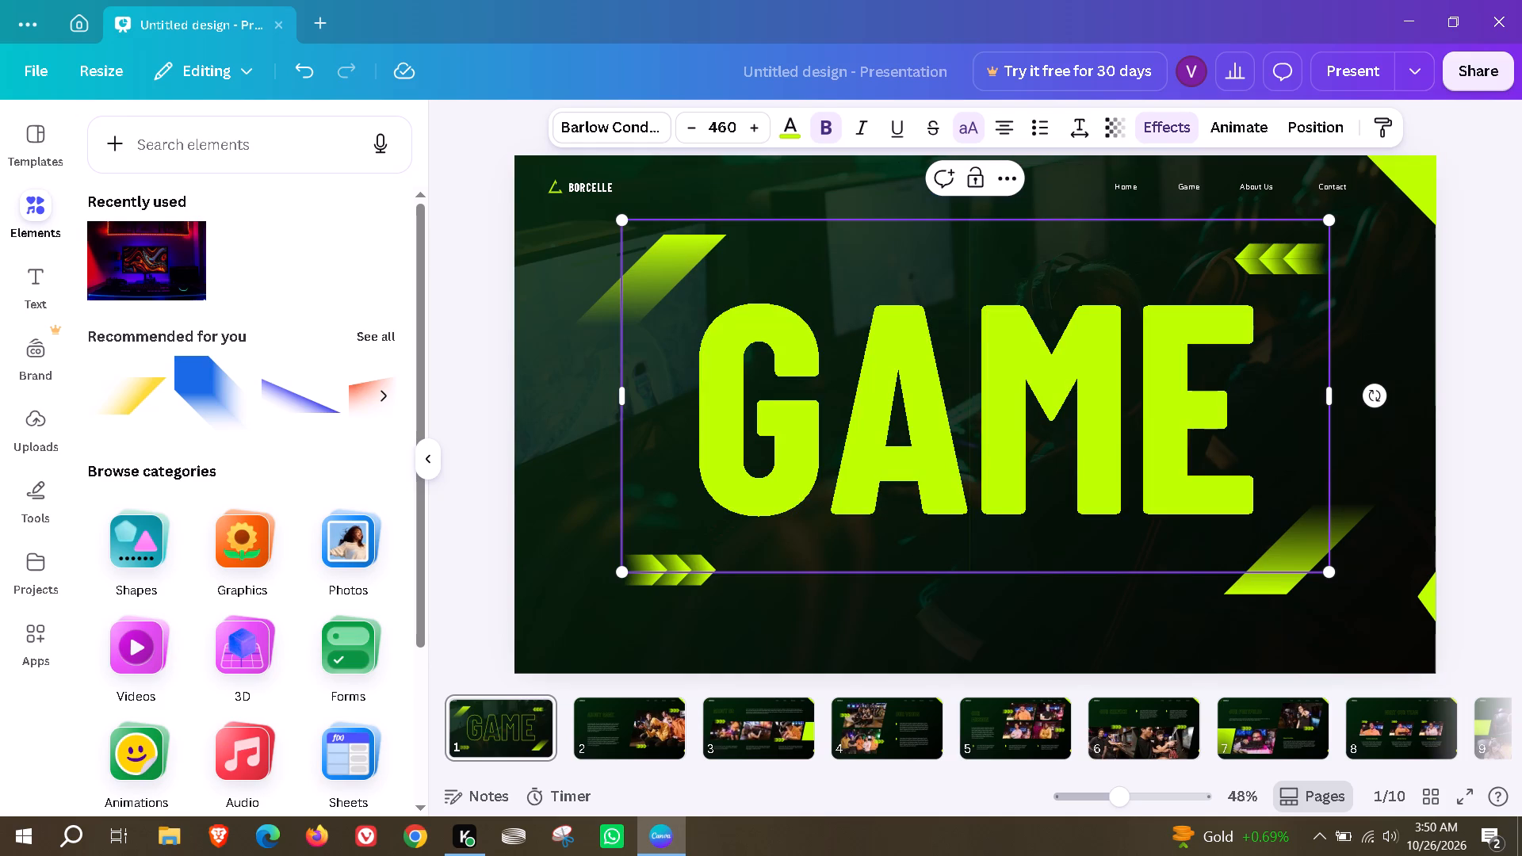
click(1172, 310)
click(1012, 179)
click(928, 193)
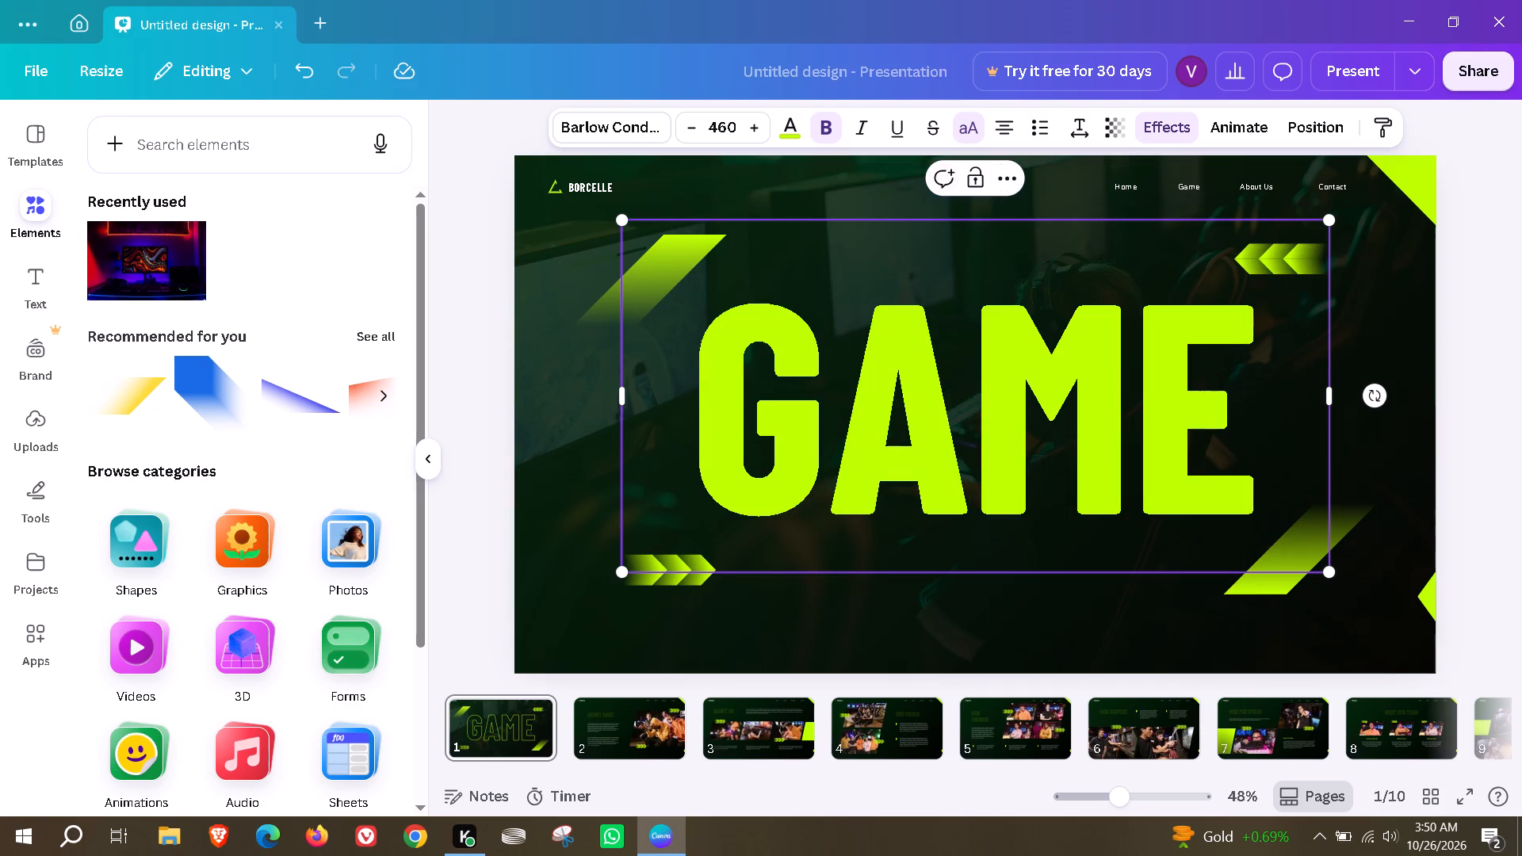
click(945, 179)
click(1090, 376)
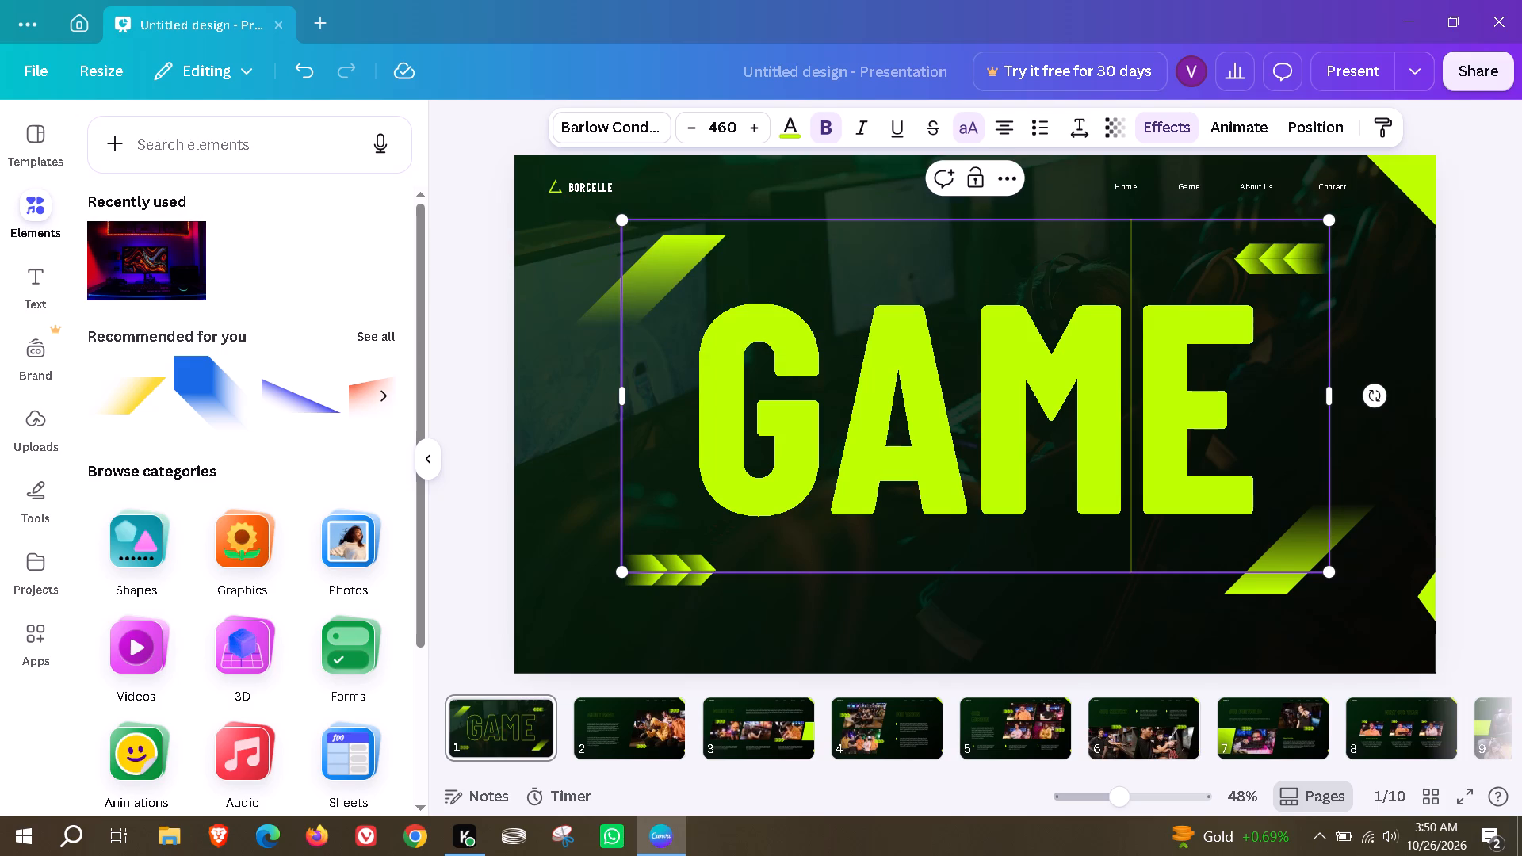
right_click(850, 432)
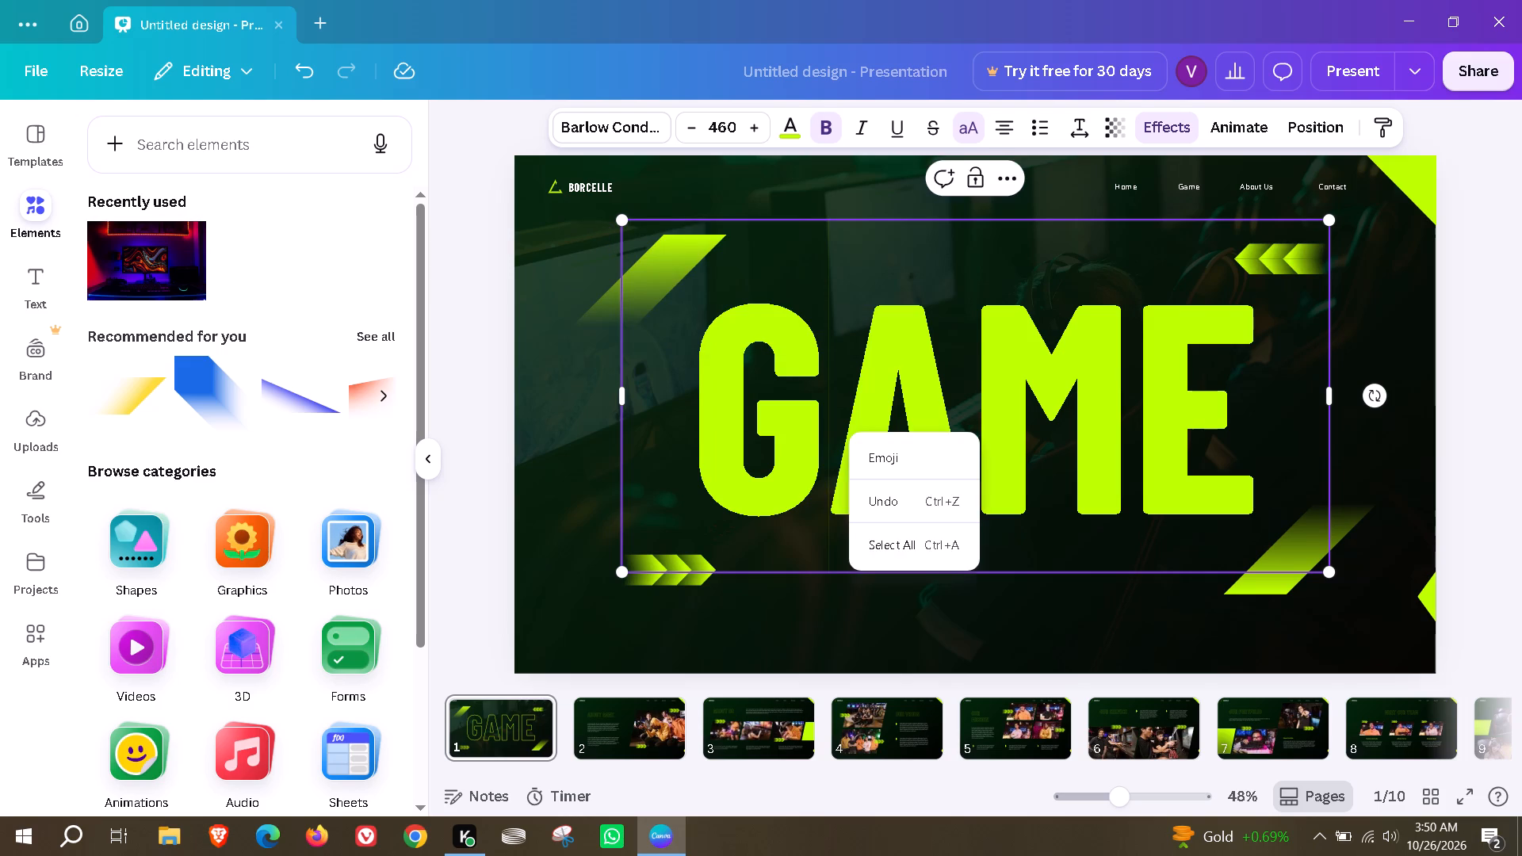
click(918, 401)
right_click(918, 401)
double_click(1007, 315)
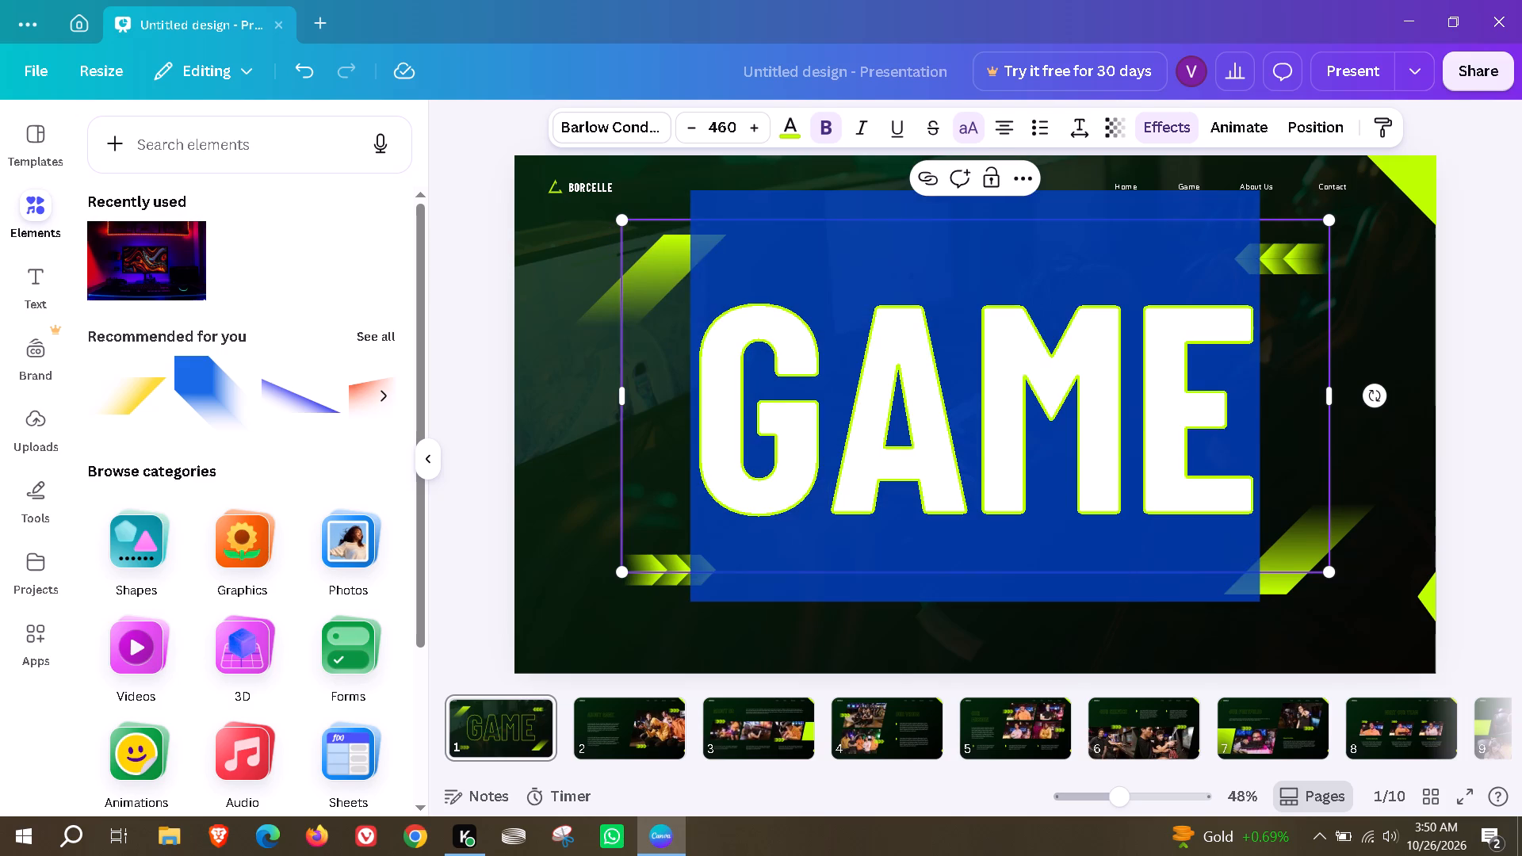
click(969, 370)
double_click(969, 370)
click(1019, 204)
click(1024, 182)
double_click(1001, 342)
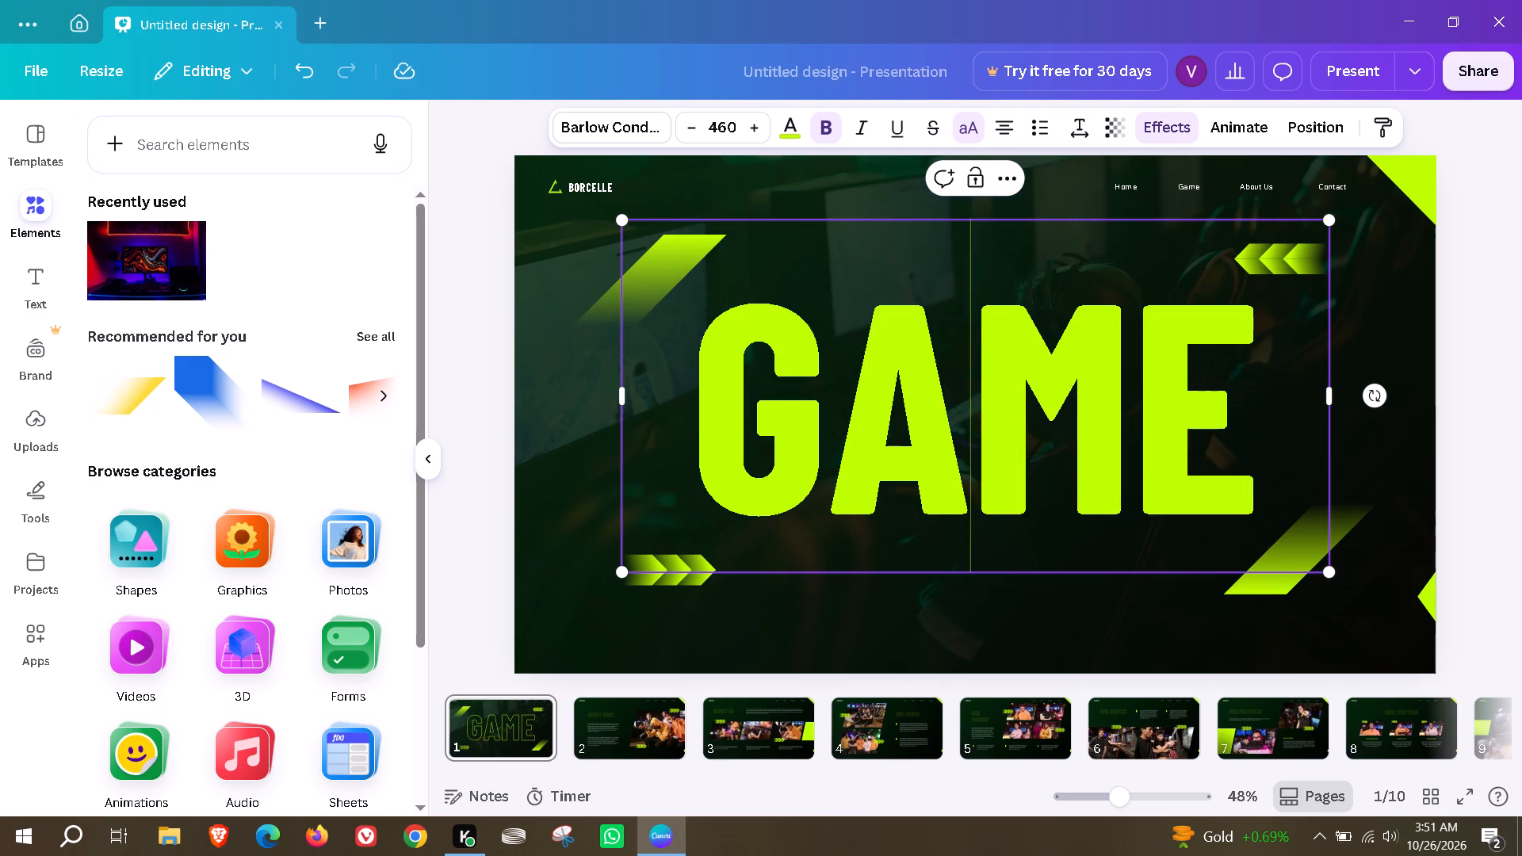
key(BackSpace)
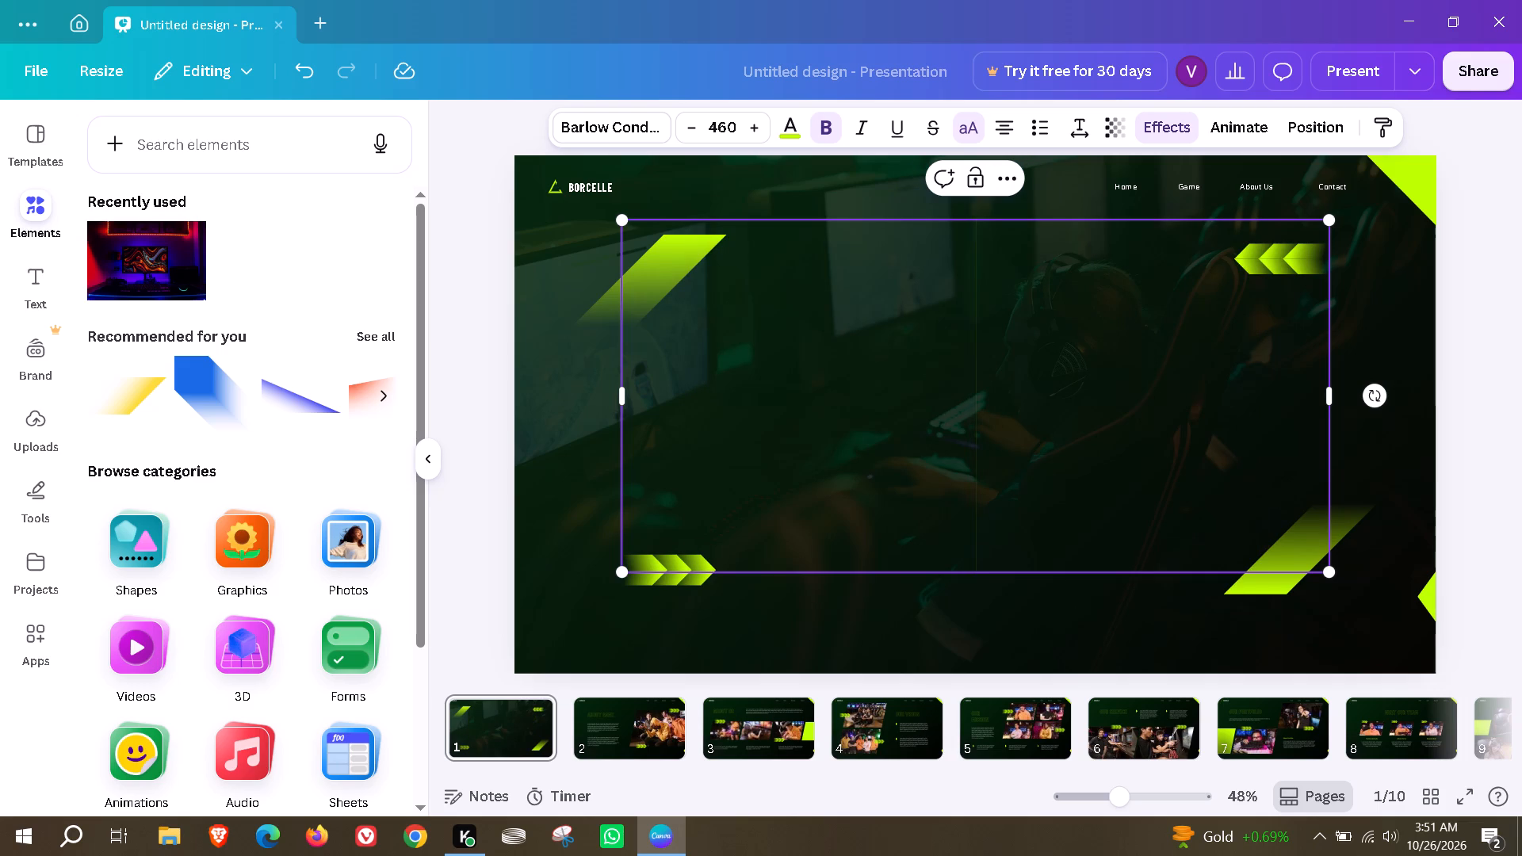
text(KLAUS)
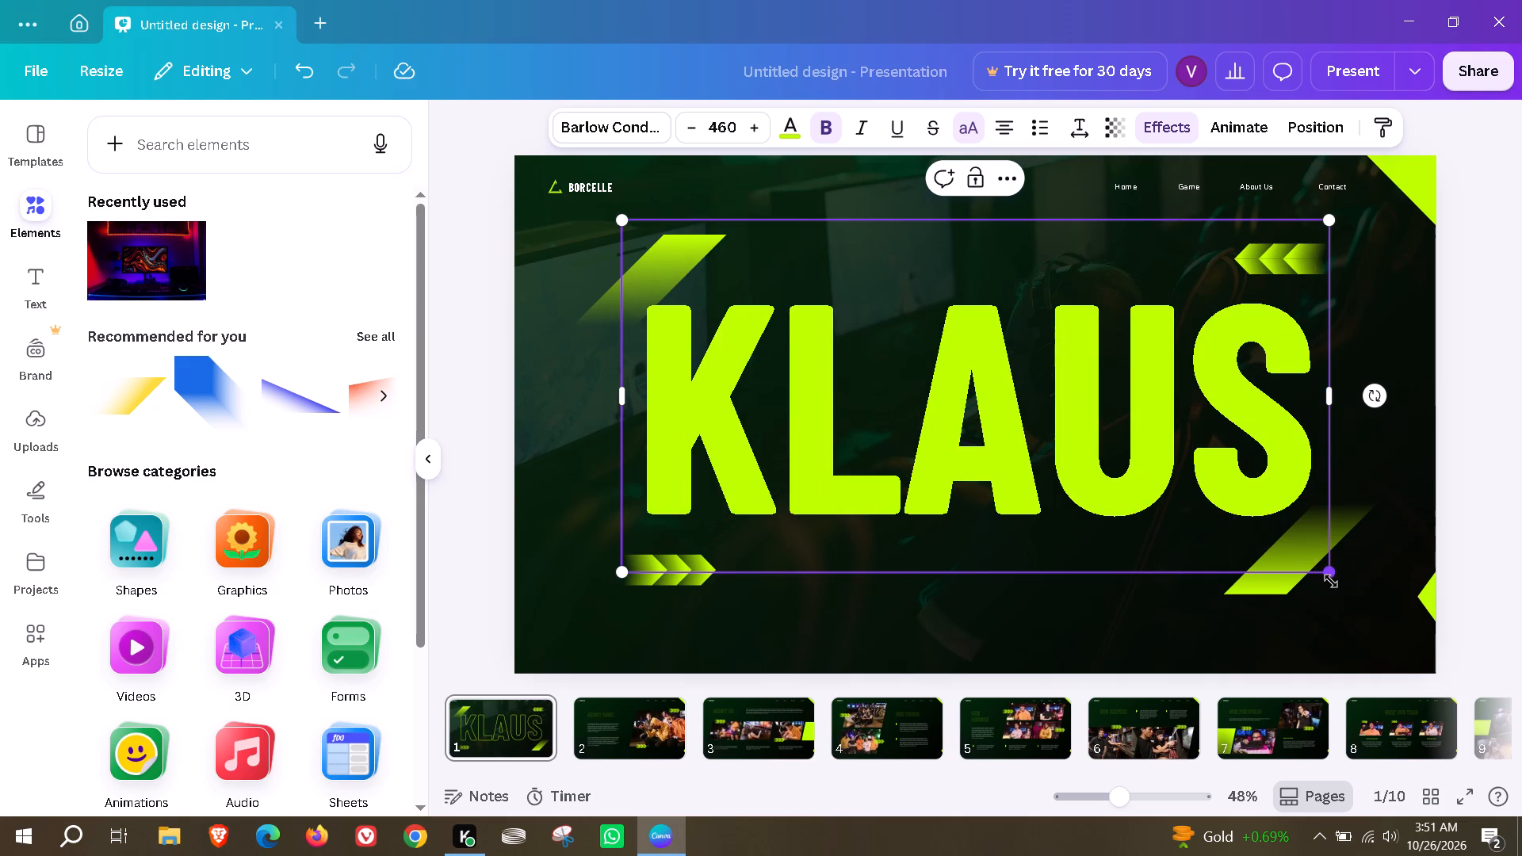
Shrink the KLAUS heading to about size 218 and place it in the upper-left area of page 1, between the stripe and the arrows.
drag(1331, 581, 1069, 471)
drag(949, 401, 1032, 451)
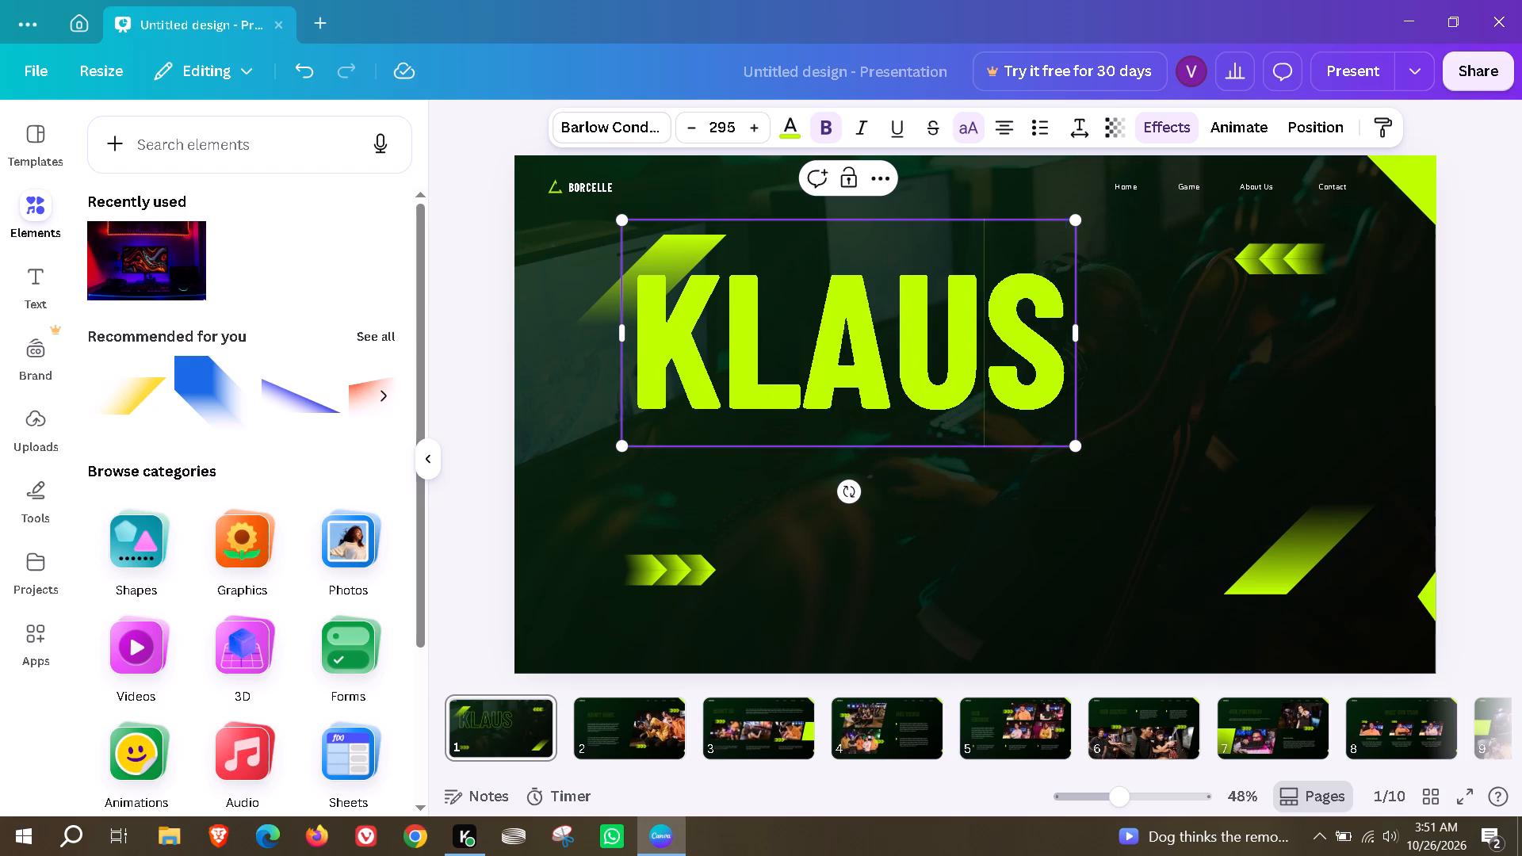
drag(1032, 451, 1035, 454)
click(1241, 455)
click(1003, 380)
drag(1076, 445, 891, 401)
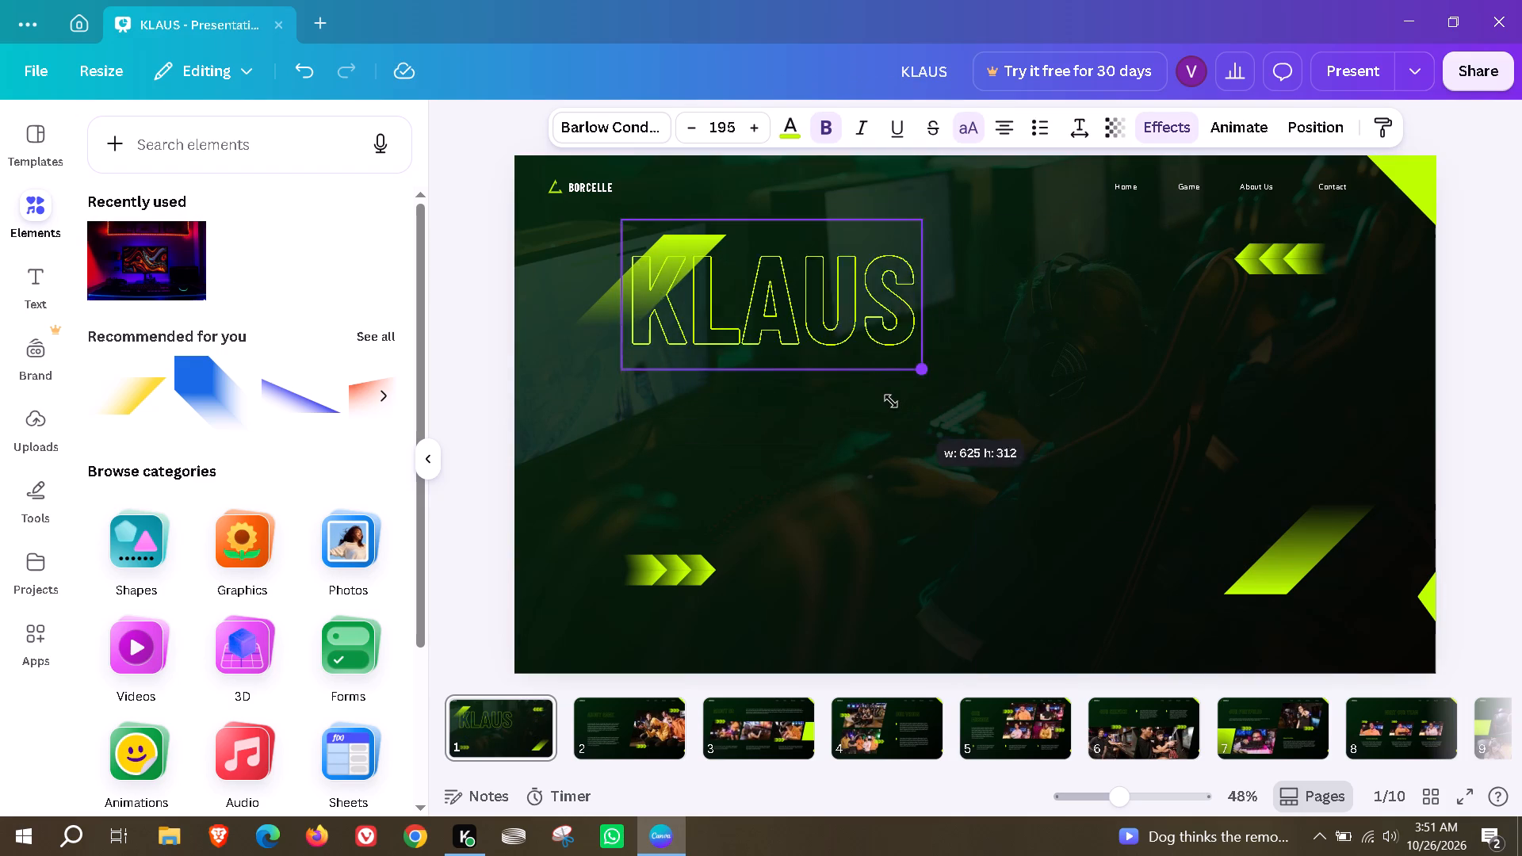
drag(891, 401, 935, 431)
drag(657, 336, 698, 392)
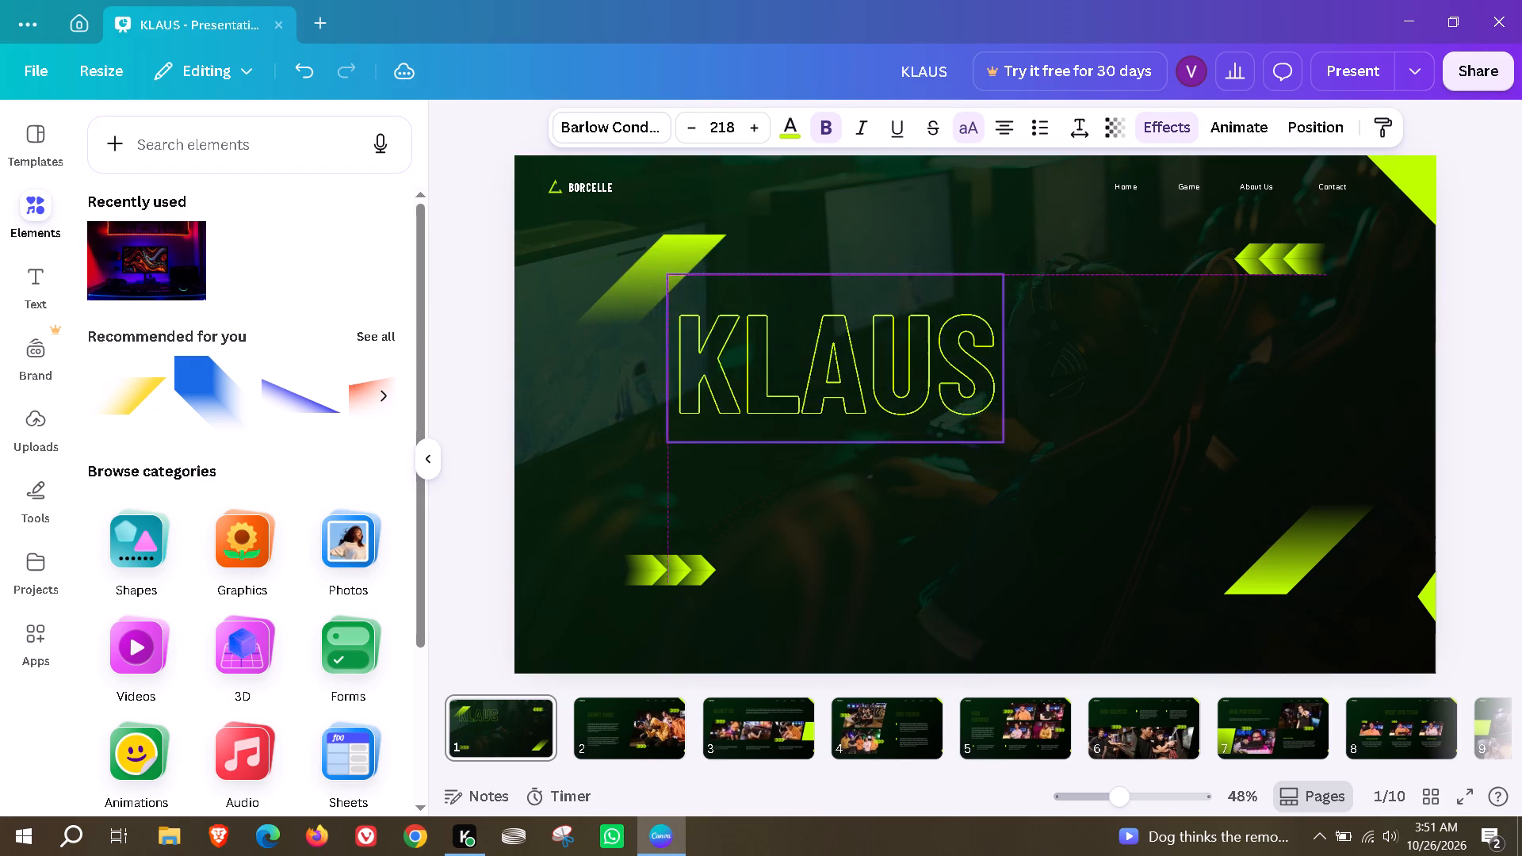
drag(698, 392, 692, 375)
click(1226, 478)
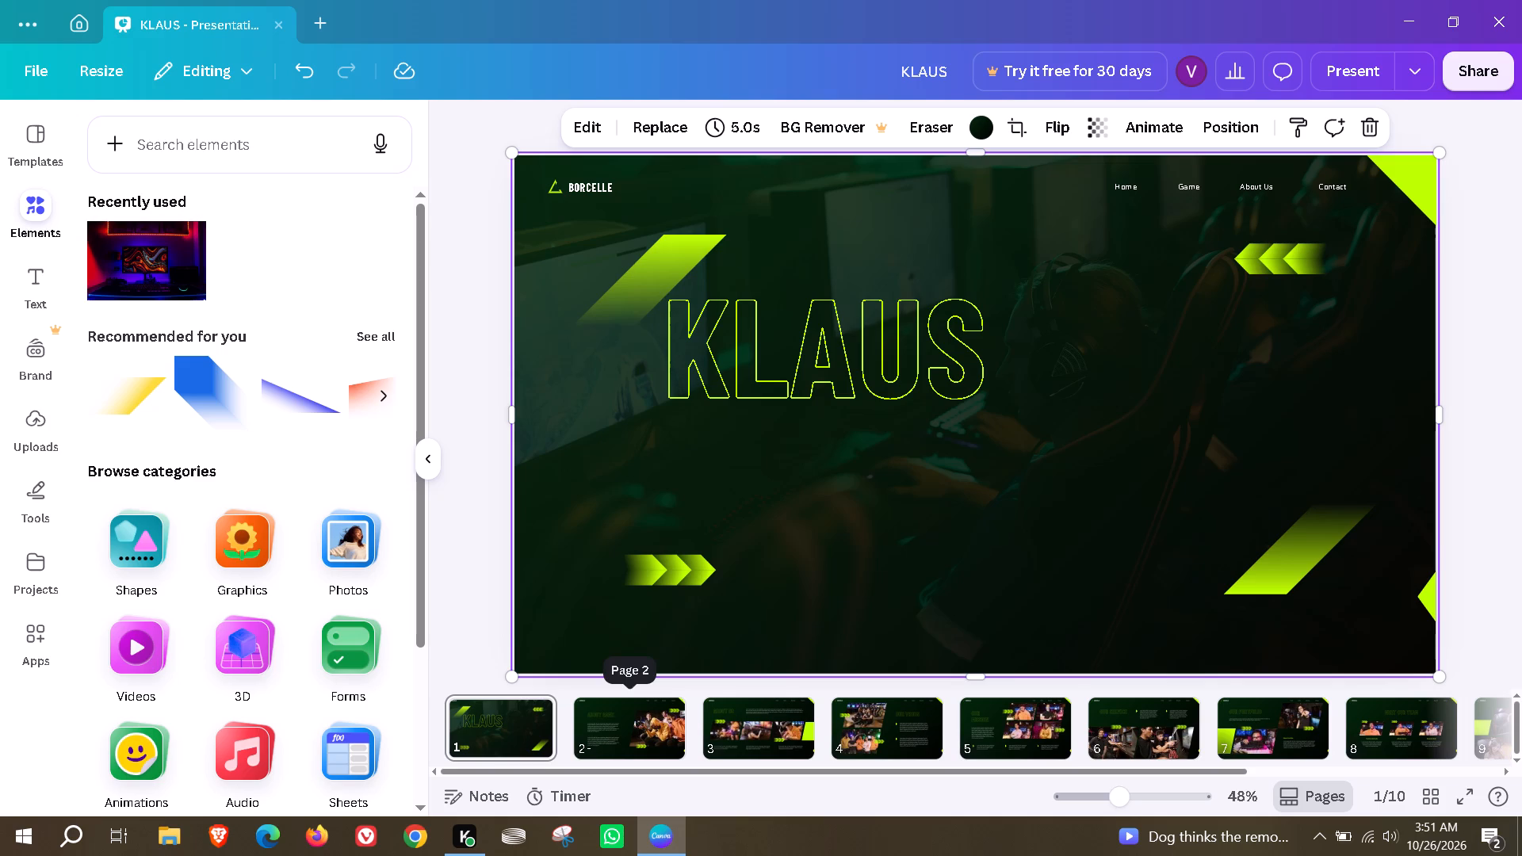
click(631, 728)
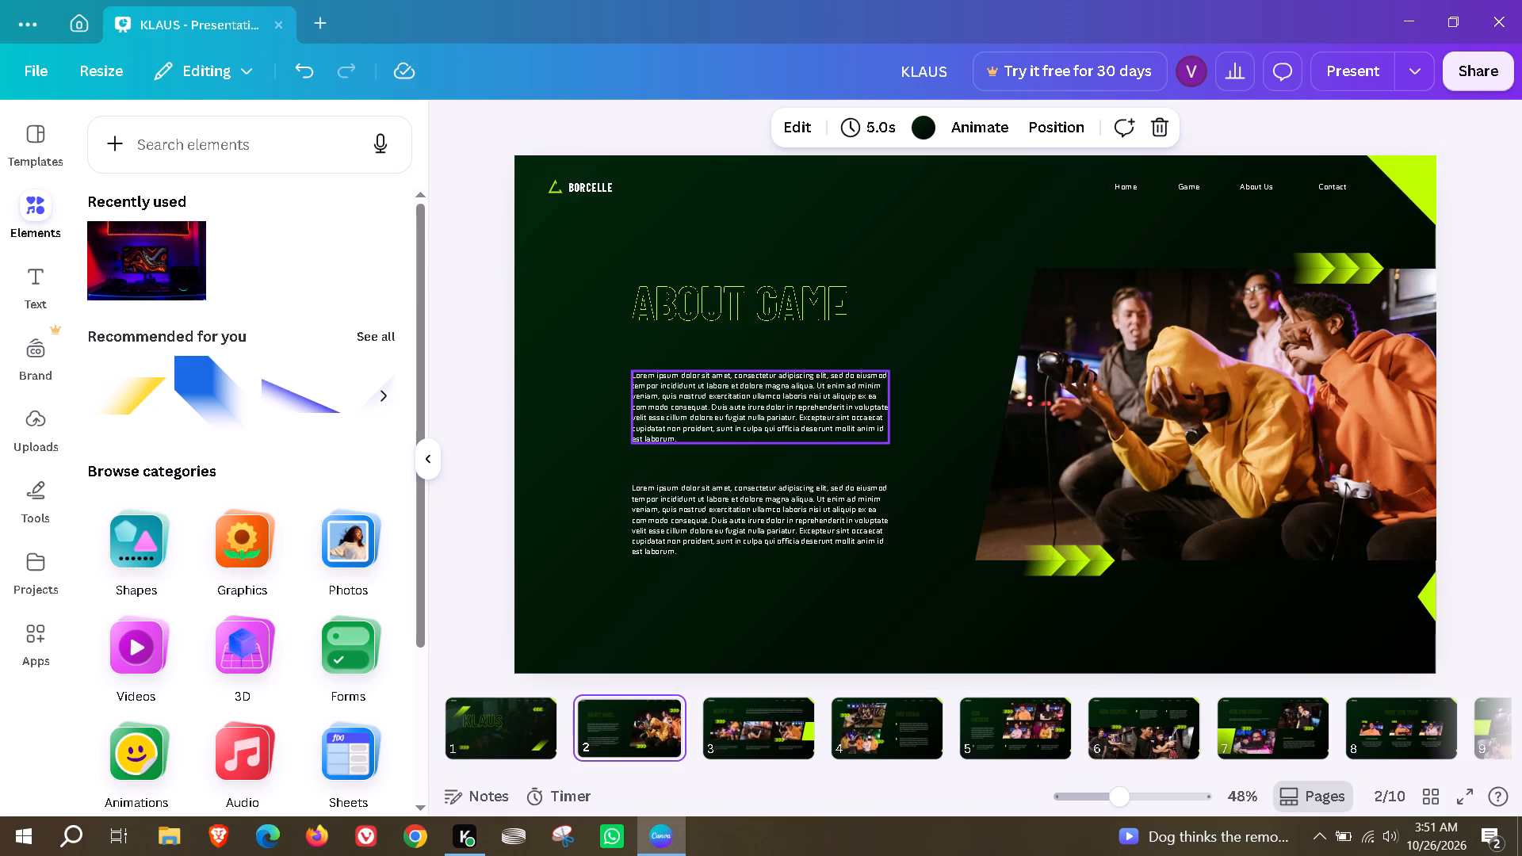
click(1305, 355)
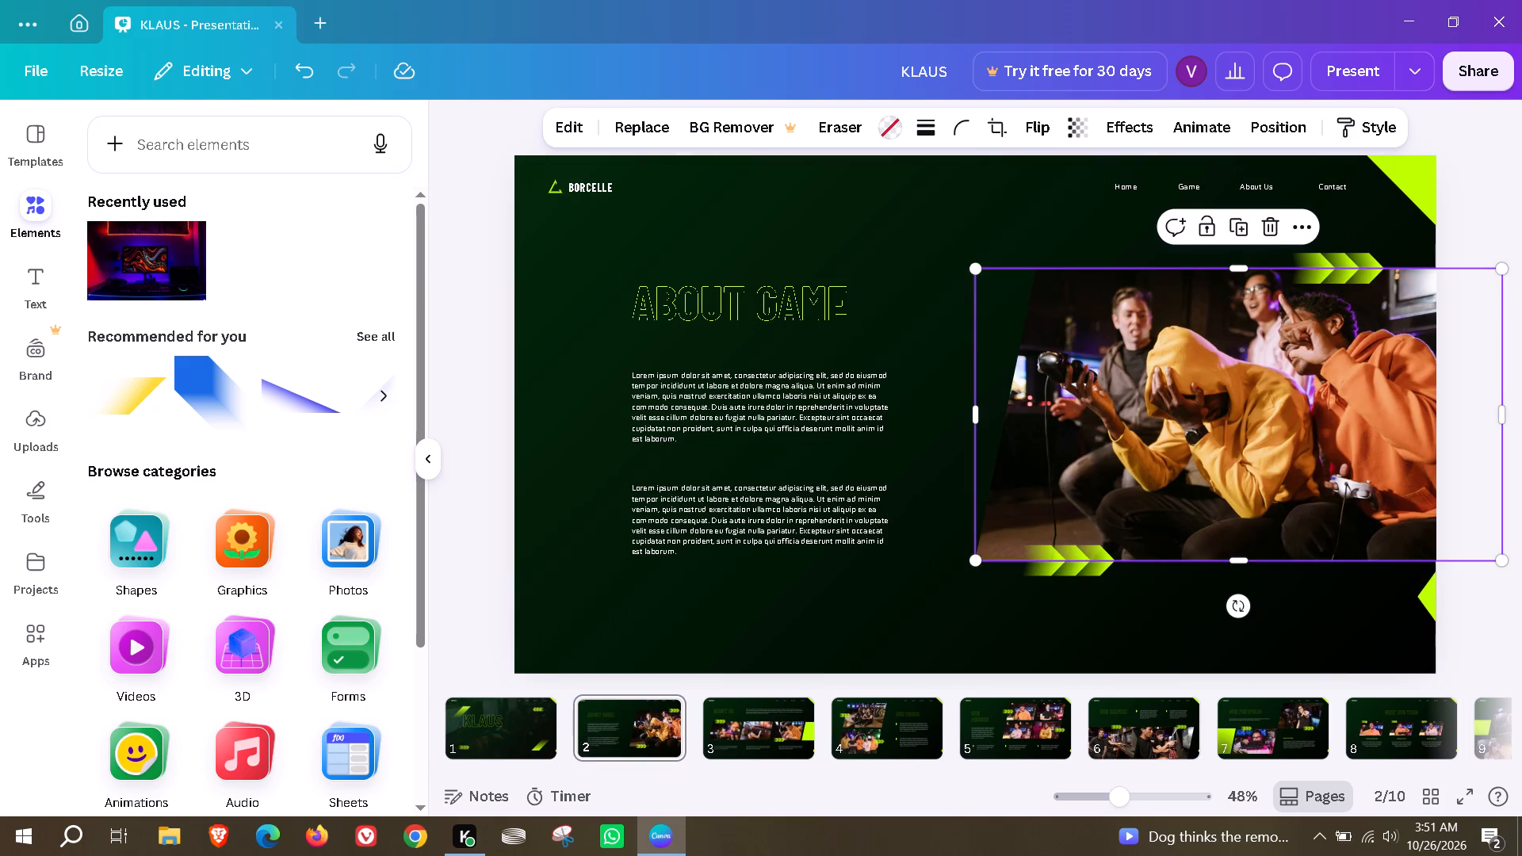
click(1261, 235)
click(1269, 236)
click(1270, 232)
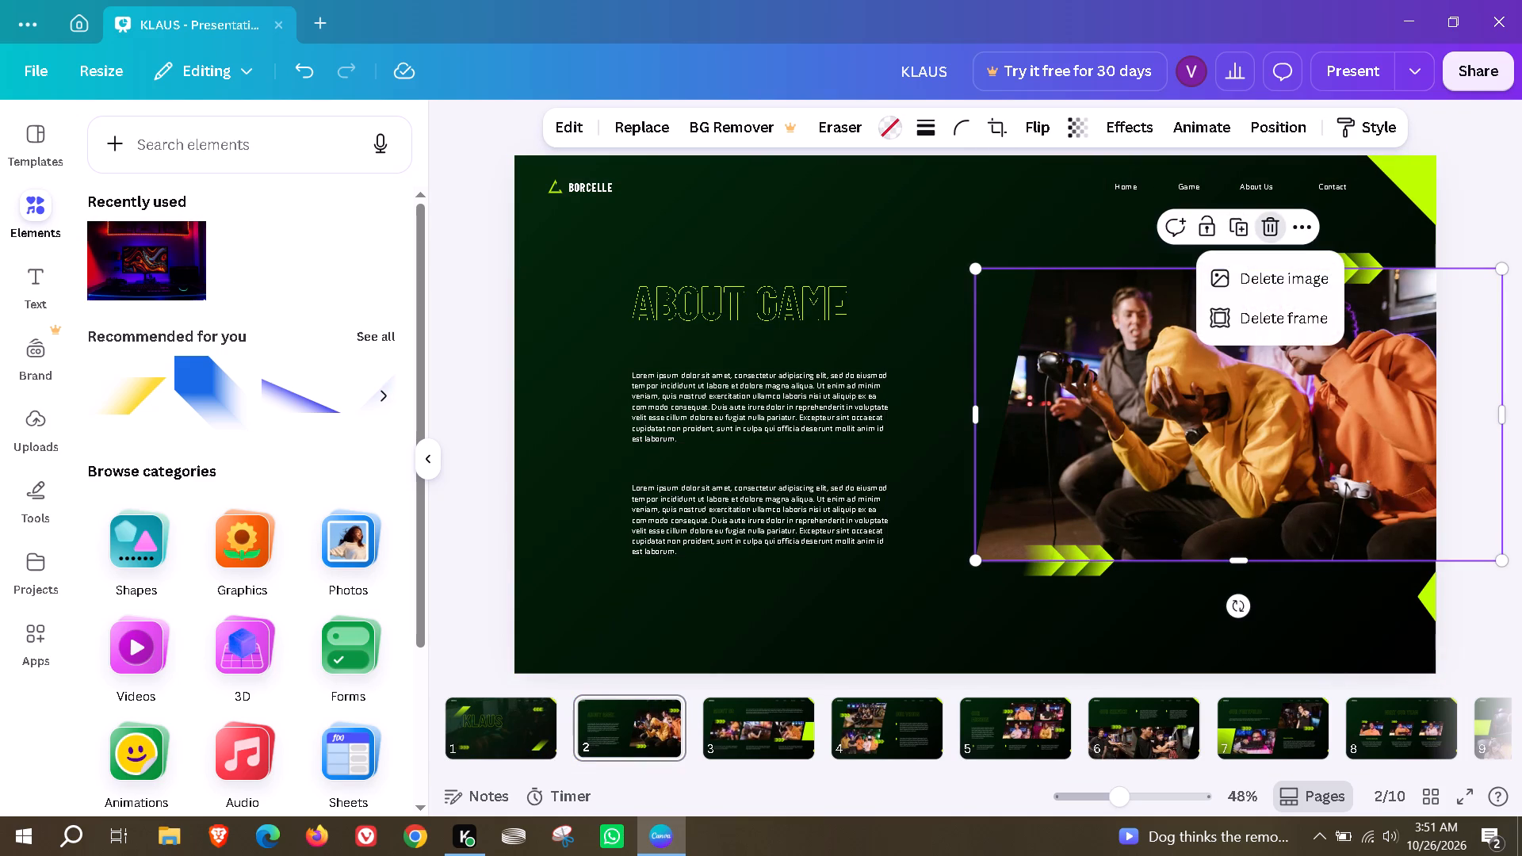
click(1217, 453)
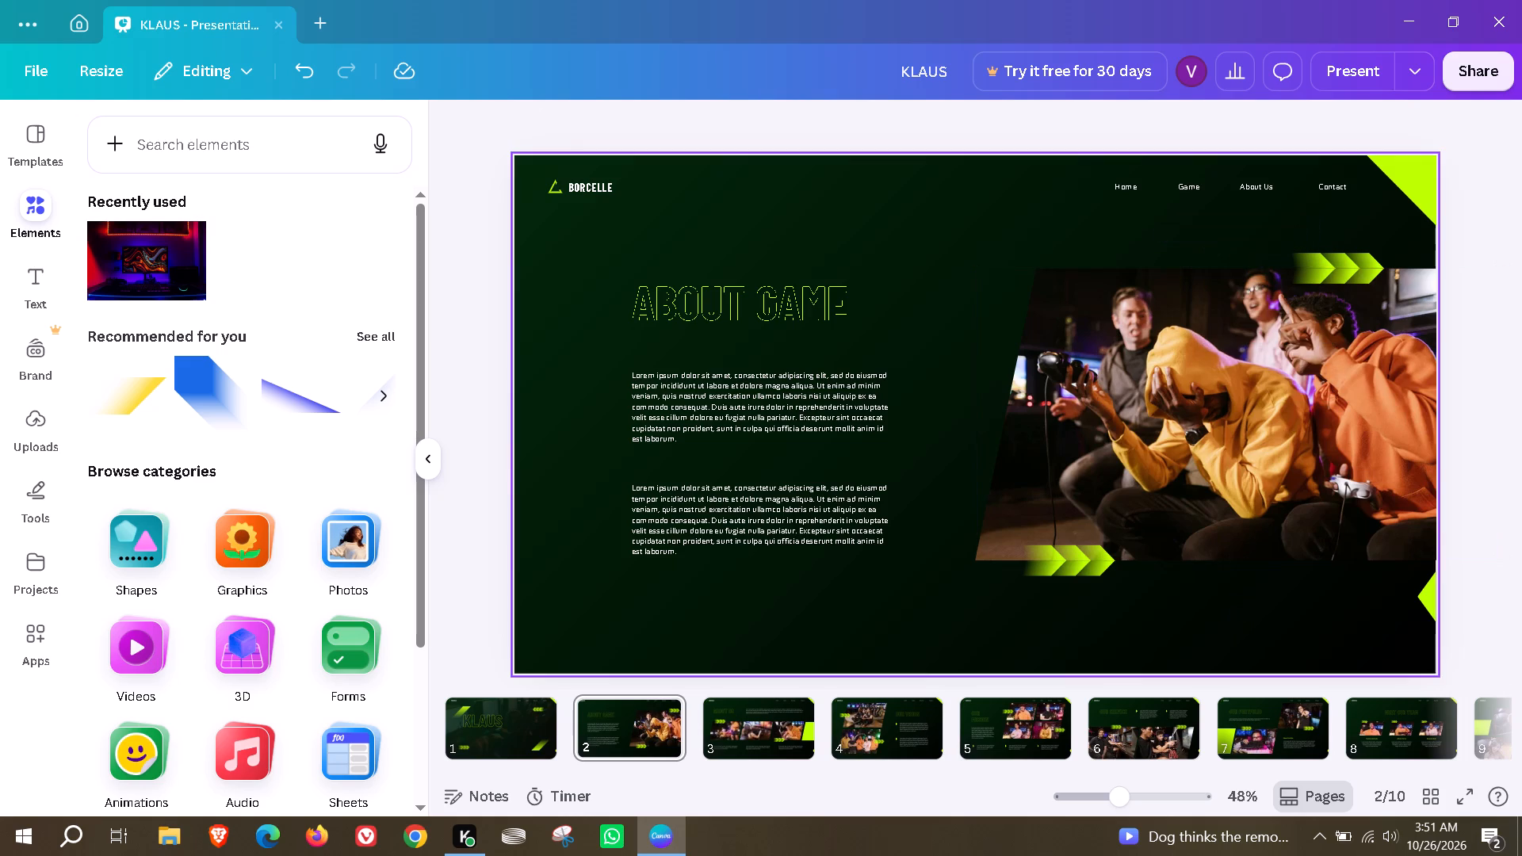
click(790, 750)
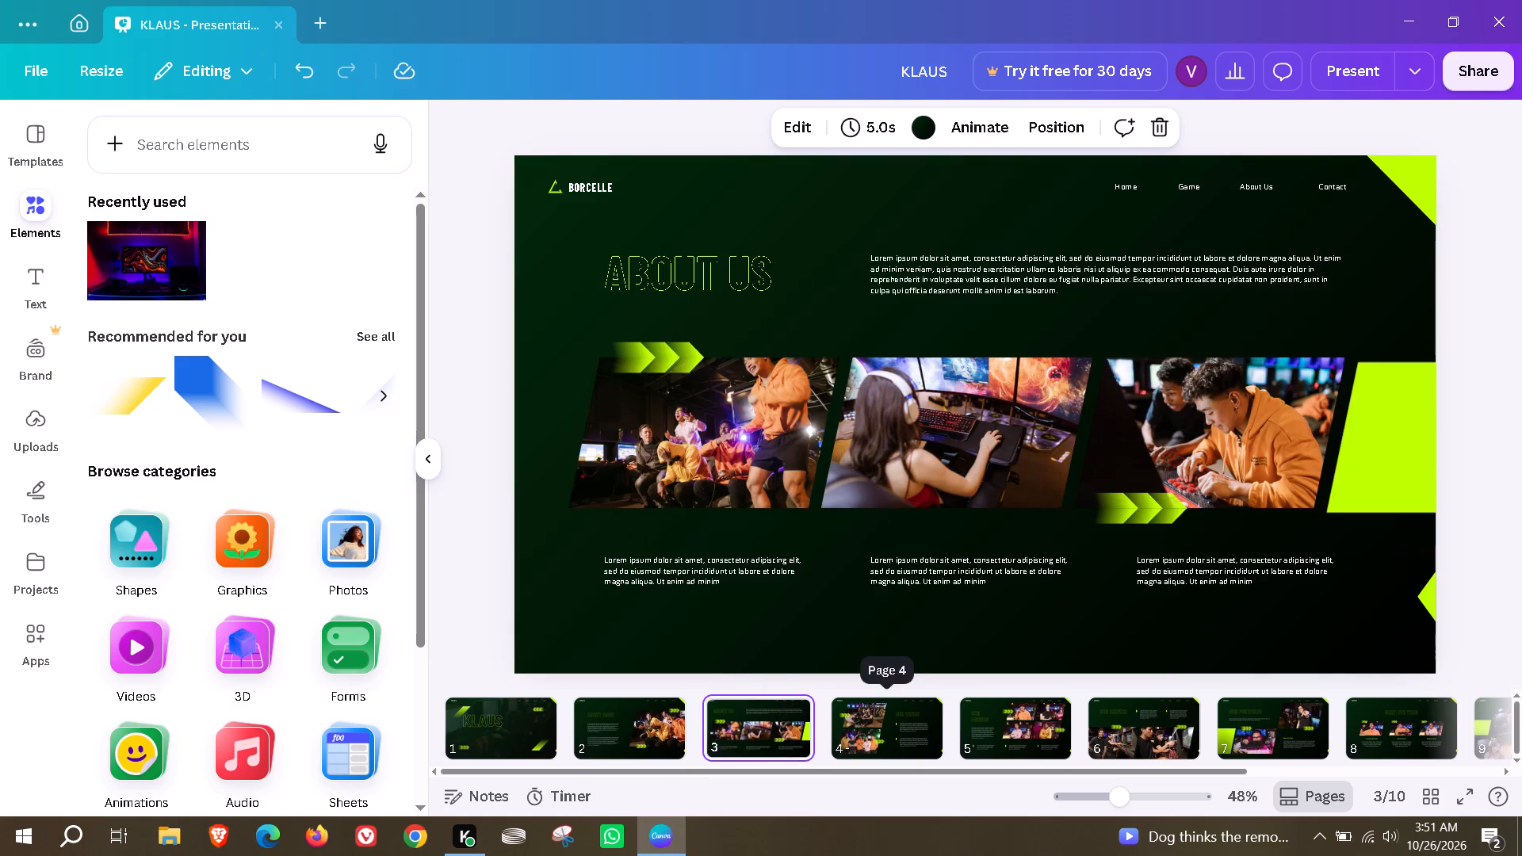
Replace the ABOUT GAME heading on page 2 with "Introduction".
click(616, 713)
click(733, 317)
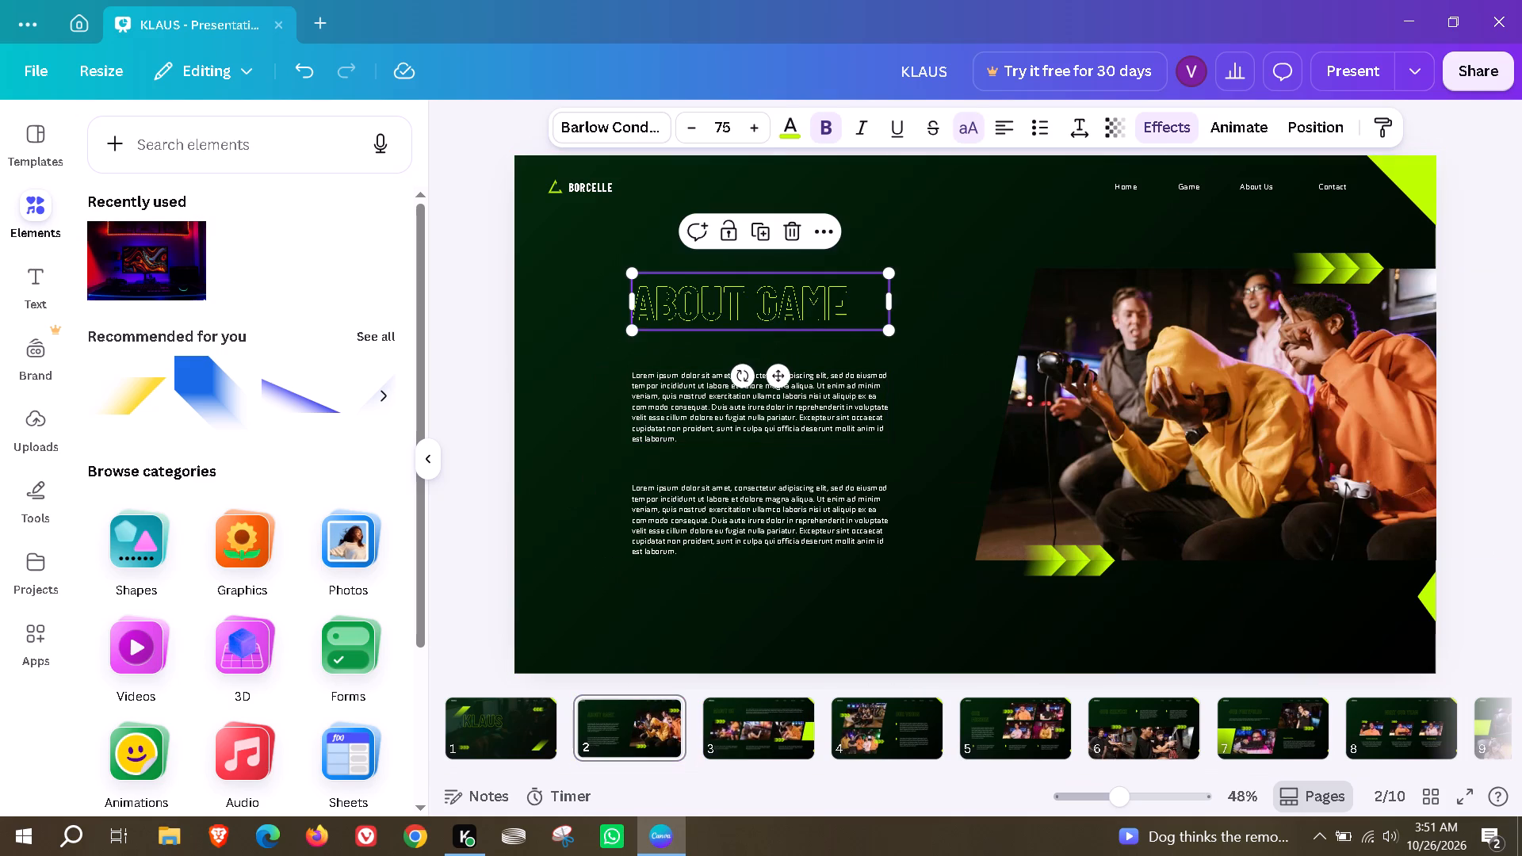
double_click(807, 302)
key(BackSpace)
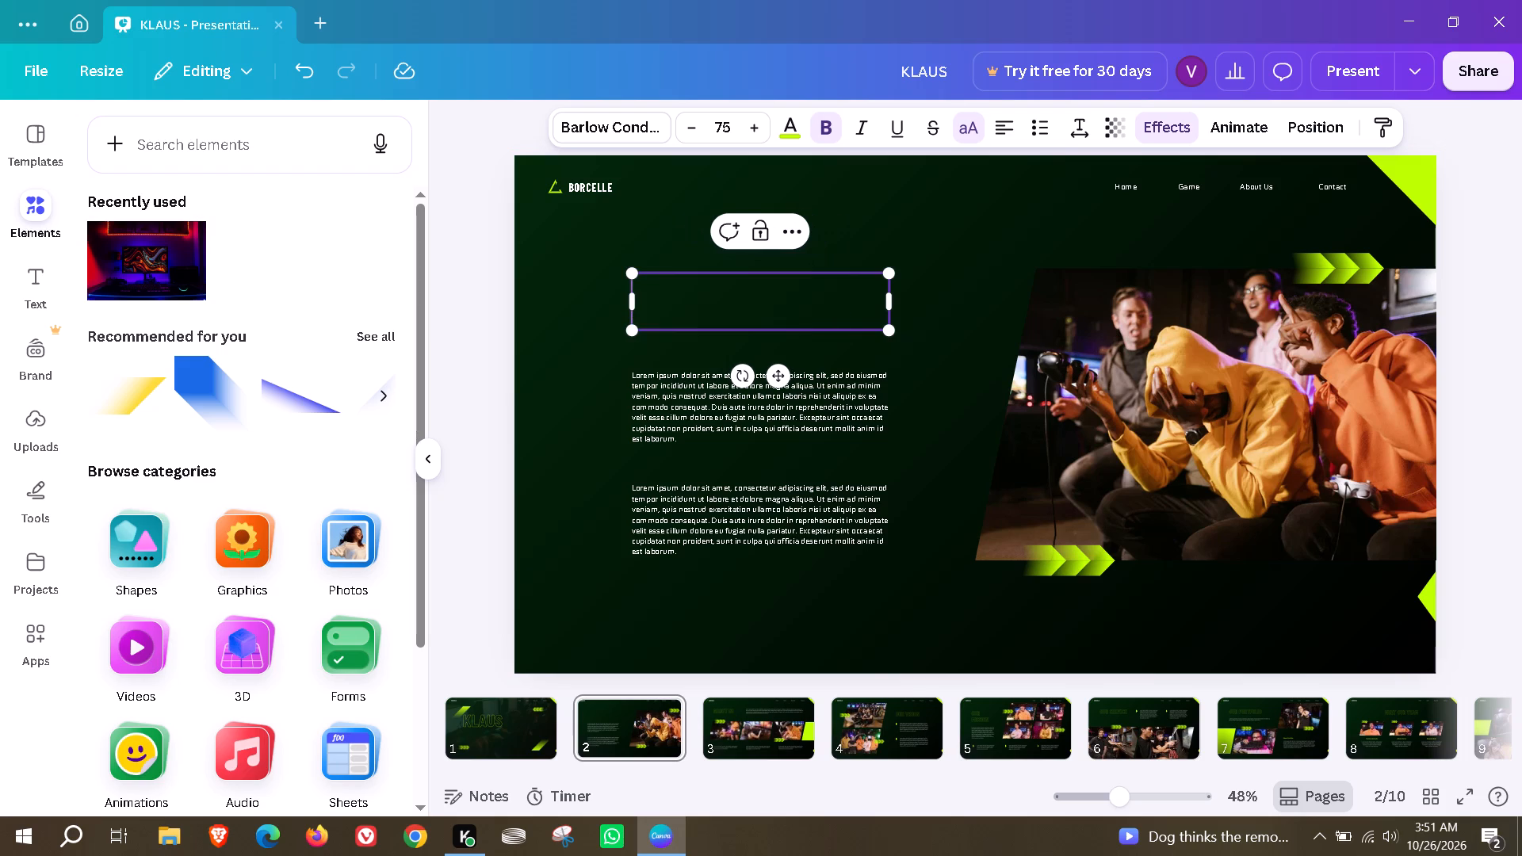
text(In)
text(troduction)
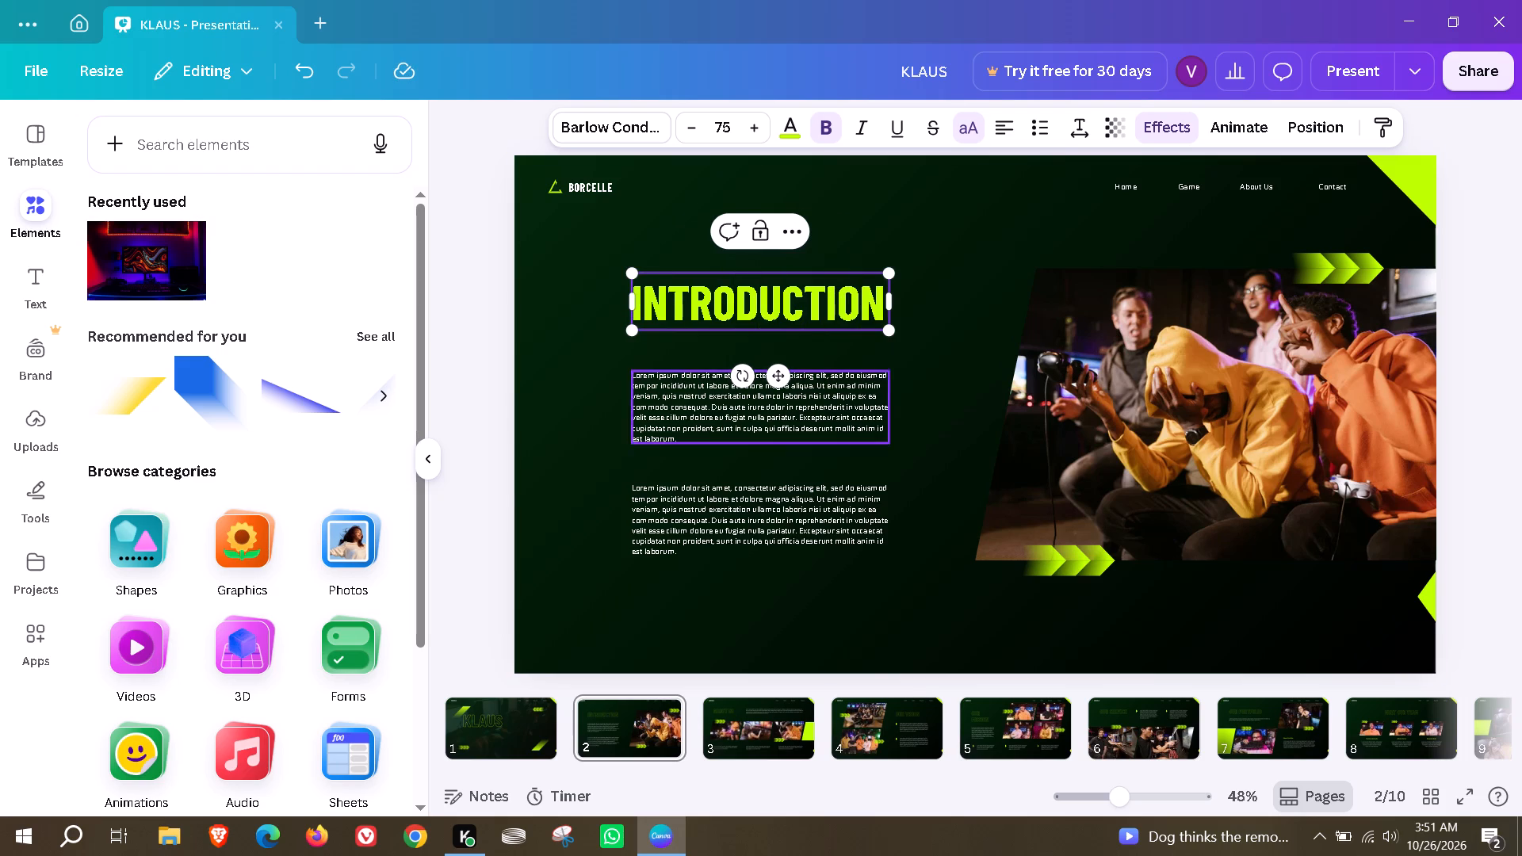
Replace page 2's first paragraph with "This game is designed by KLAUS foundation , a leading company is gaming industry . This game is about Vampires , ancient vampires".
click(796, 423)
double_click(796, 423)
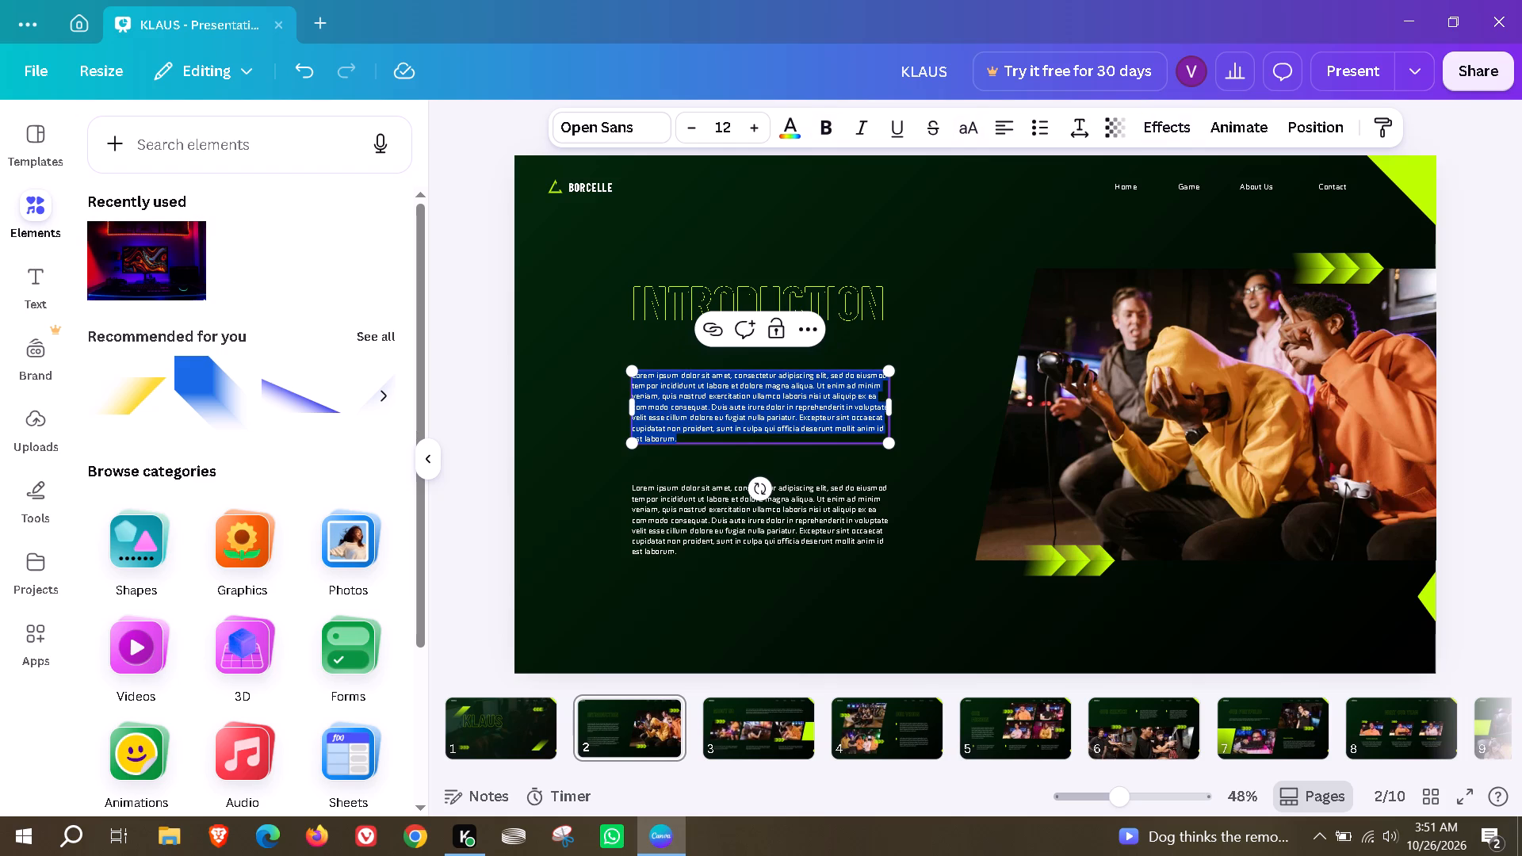
key(BackSpace)
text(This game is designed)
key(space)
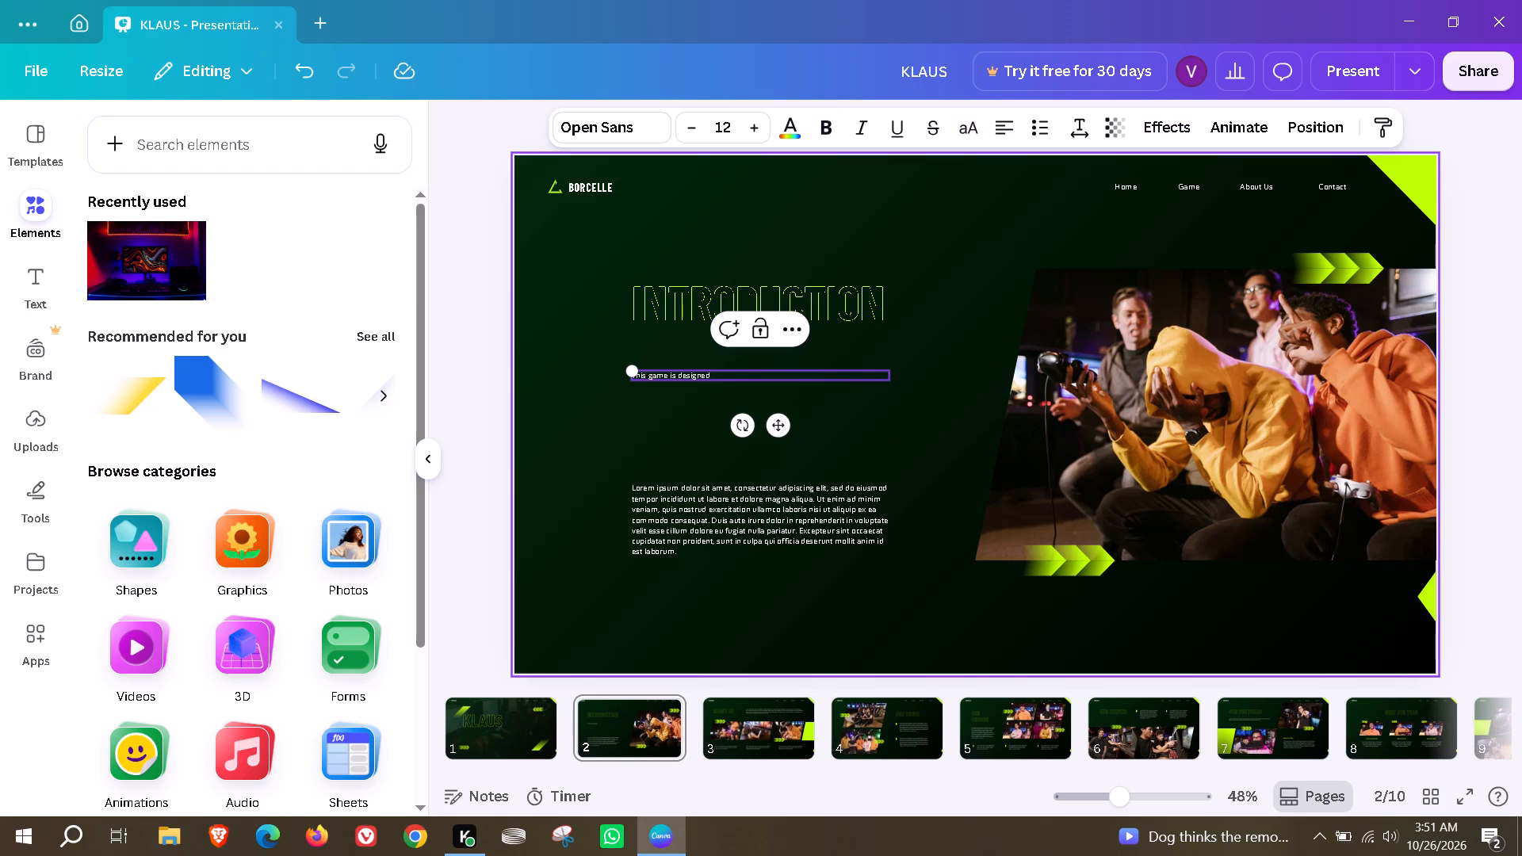
Continue page 2's first paragraph after "This game is designed" with "by KLAUS foundation , a leading company is gaming industry and".
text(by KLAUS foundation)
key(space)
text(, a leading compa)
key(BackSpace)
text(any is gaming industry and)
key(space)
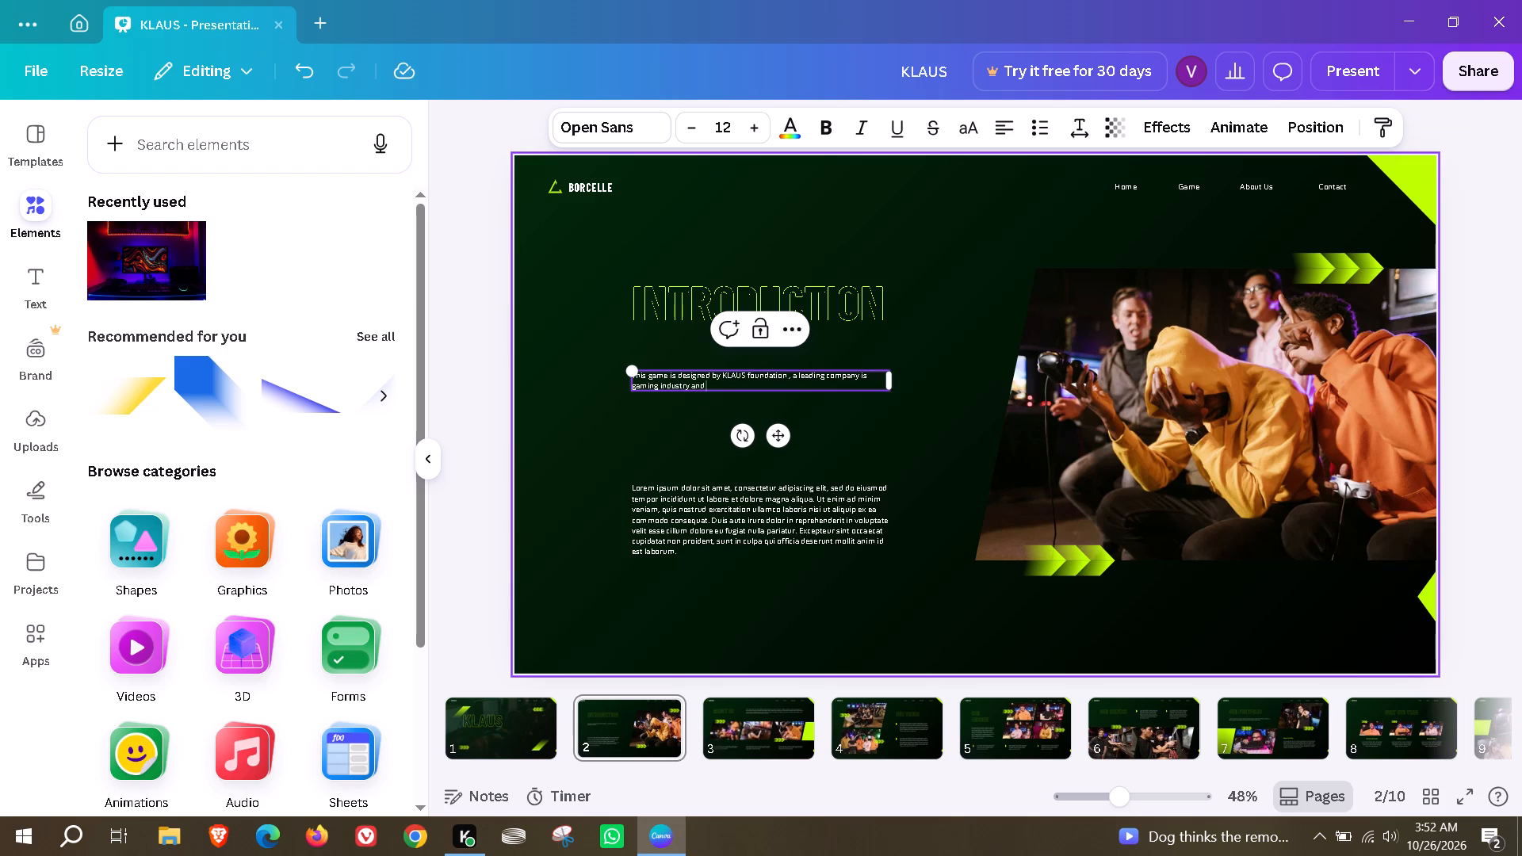
Replace the trailing "and" in page 2's first paragraph with ". This game is about Vampires , ancient vampires".
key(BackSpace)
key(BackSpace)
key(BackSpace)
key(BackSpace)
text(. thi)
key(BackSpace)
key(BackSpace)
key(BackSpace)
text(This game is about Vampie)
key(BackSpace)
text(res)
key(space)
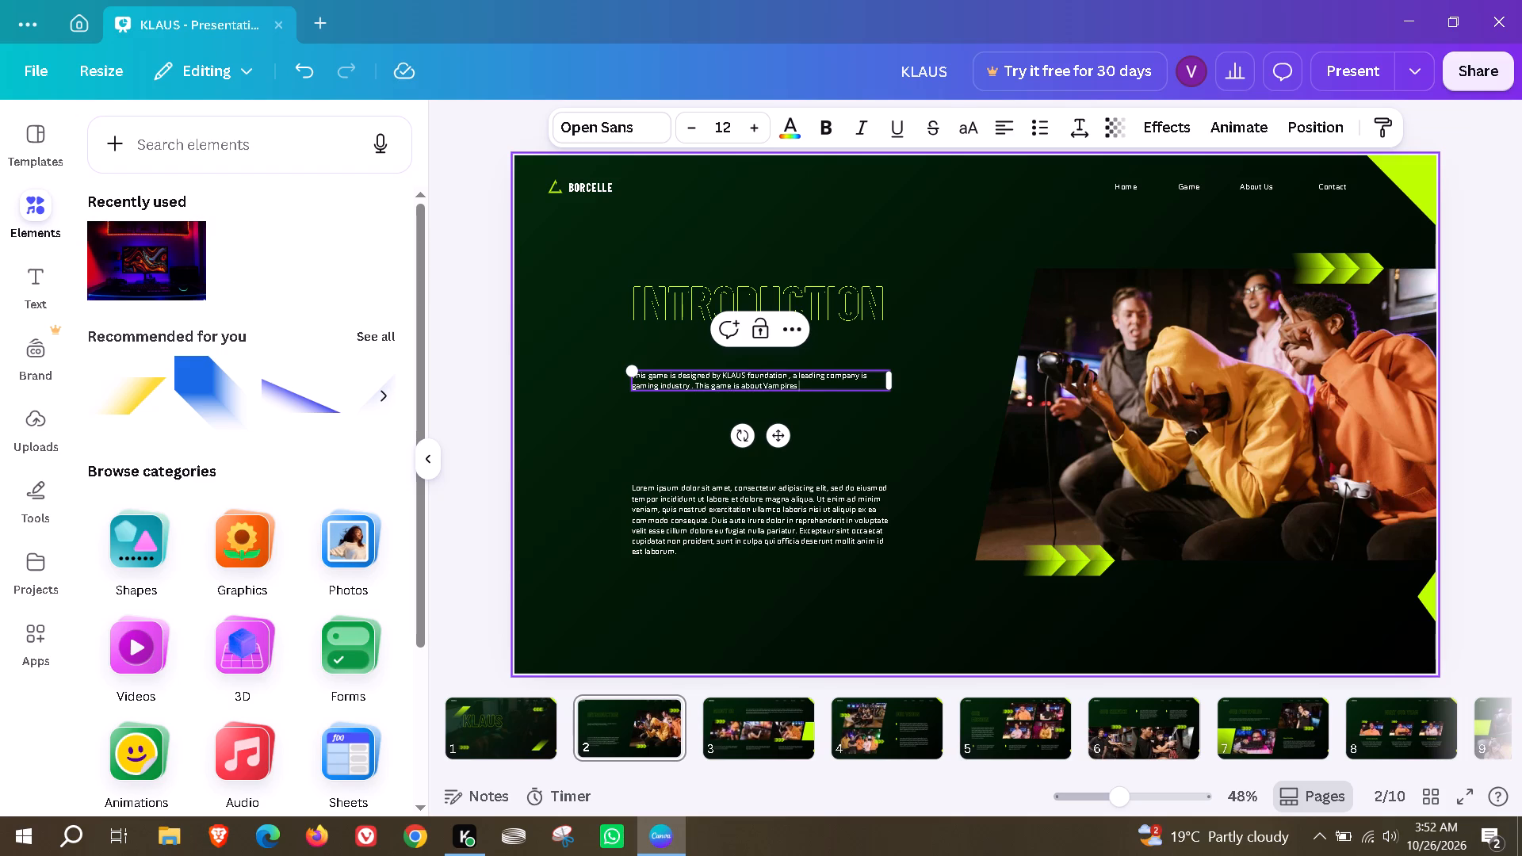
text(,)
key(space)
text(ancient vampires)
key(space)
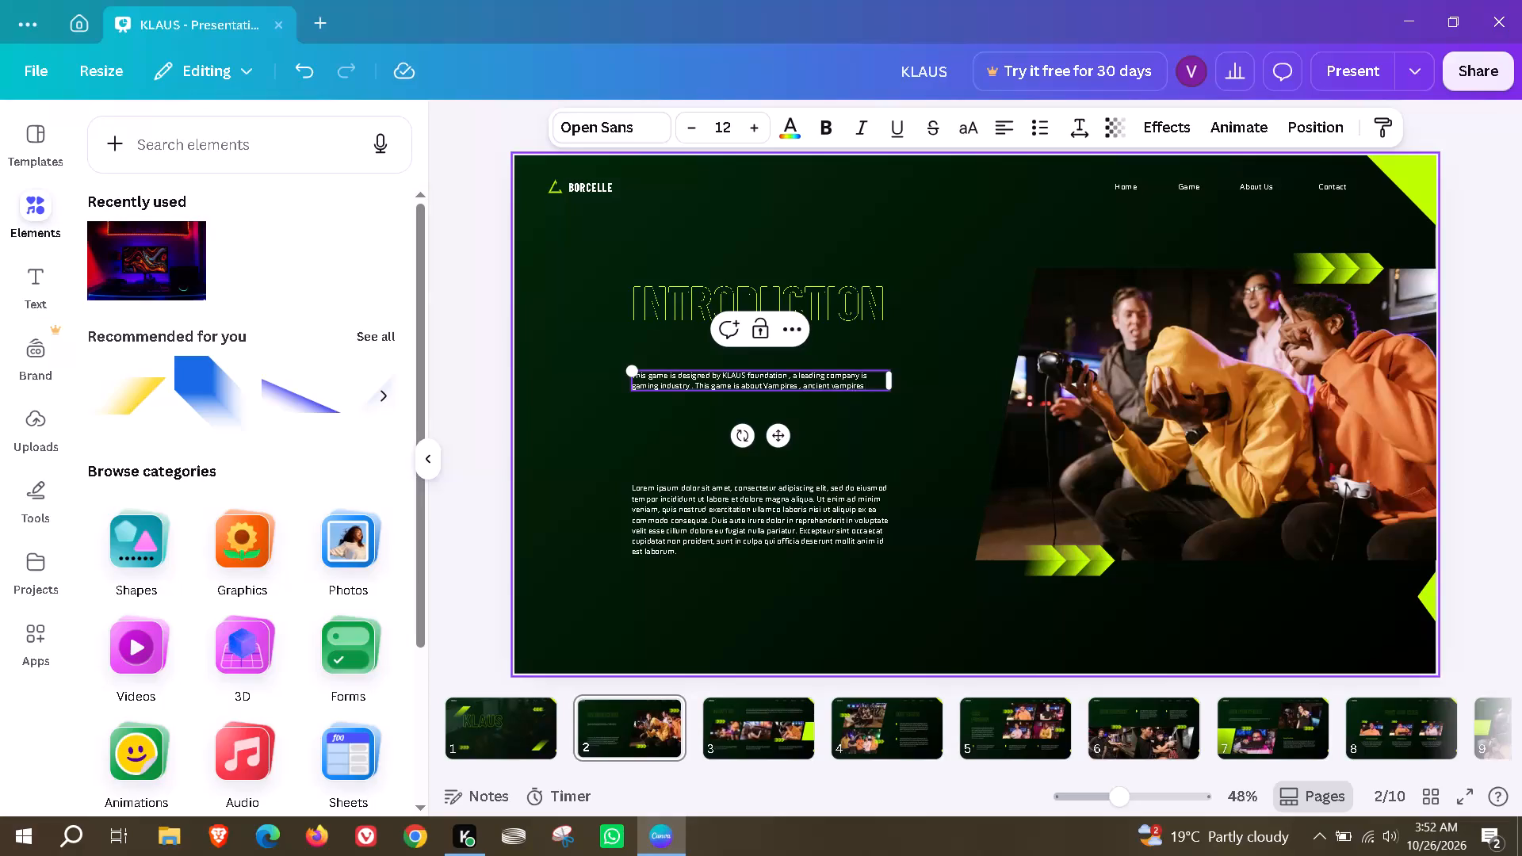
Continue the first paragraph on page 2 with ", Originals . These Vampires wandering here and there in search of Blood .".
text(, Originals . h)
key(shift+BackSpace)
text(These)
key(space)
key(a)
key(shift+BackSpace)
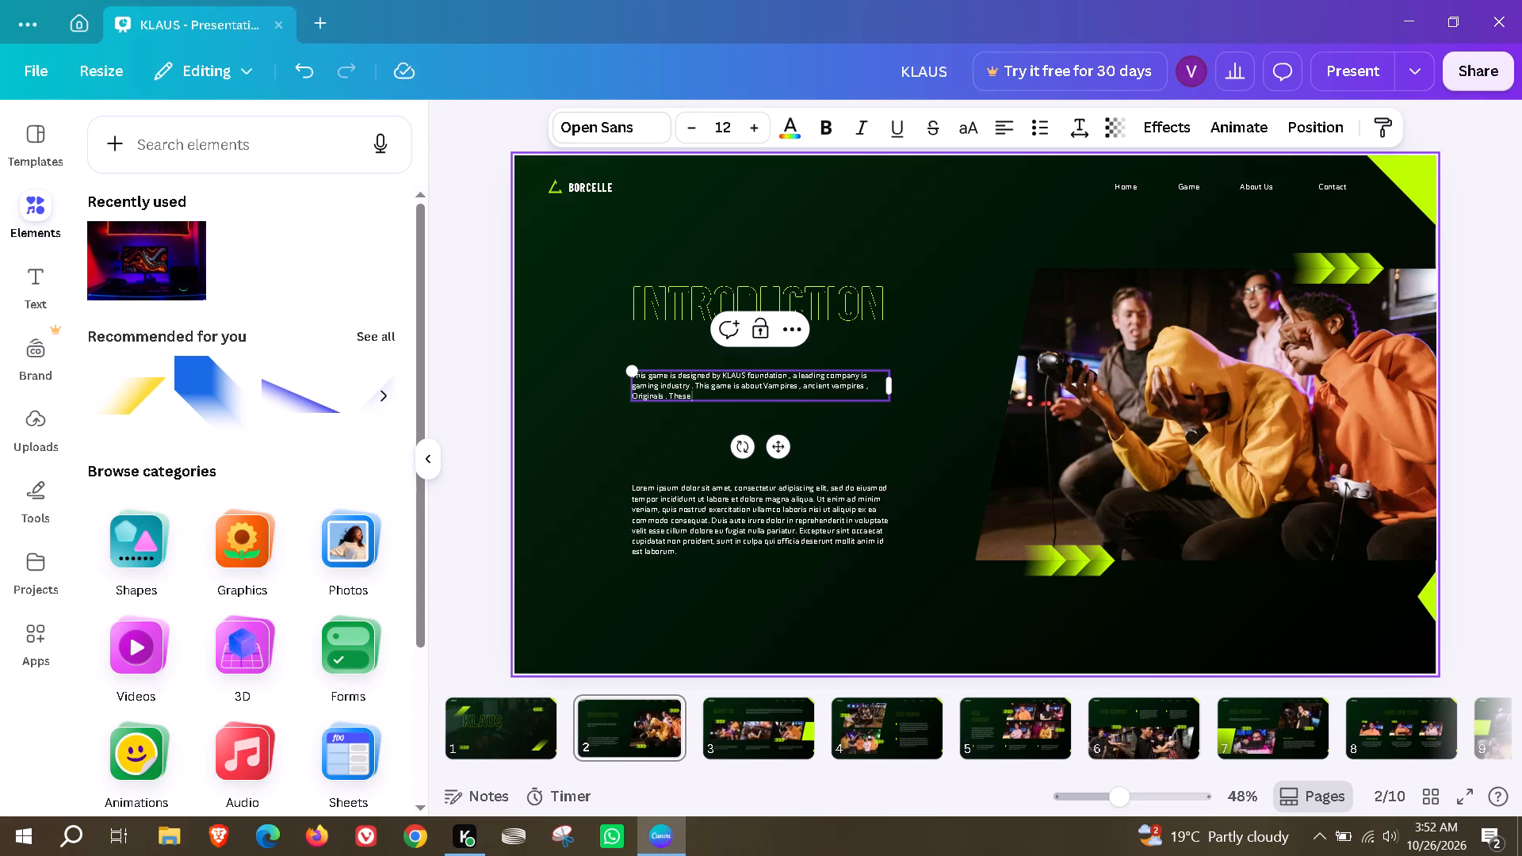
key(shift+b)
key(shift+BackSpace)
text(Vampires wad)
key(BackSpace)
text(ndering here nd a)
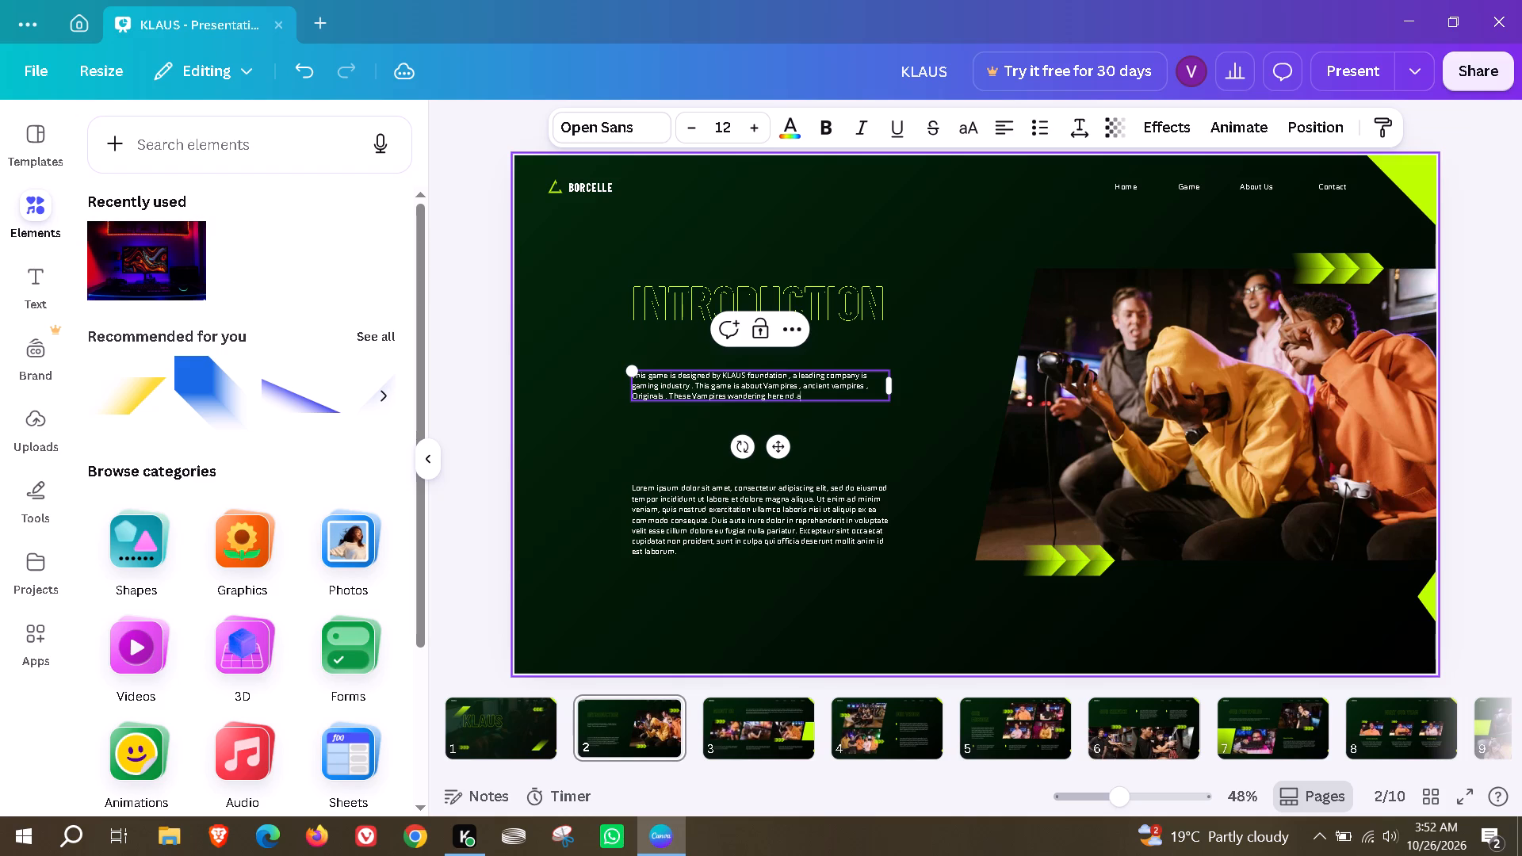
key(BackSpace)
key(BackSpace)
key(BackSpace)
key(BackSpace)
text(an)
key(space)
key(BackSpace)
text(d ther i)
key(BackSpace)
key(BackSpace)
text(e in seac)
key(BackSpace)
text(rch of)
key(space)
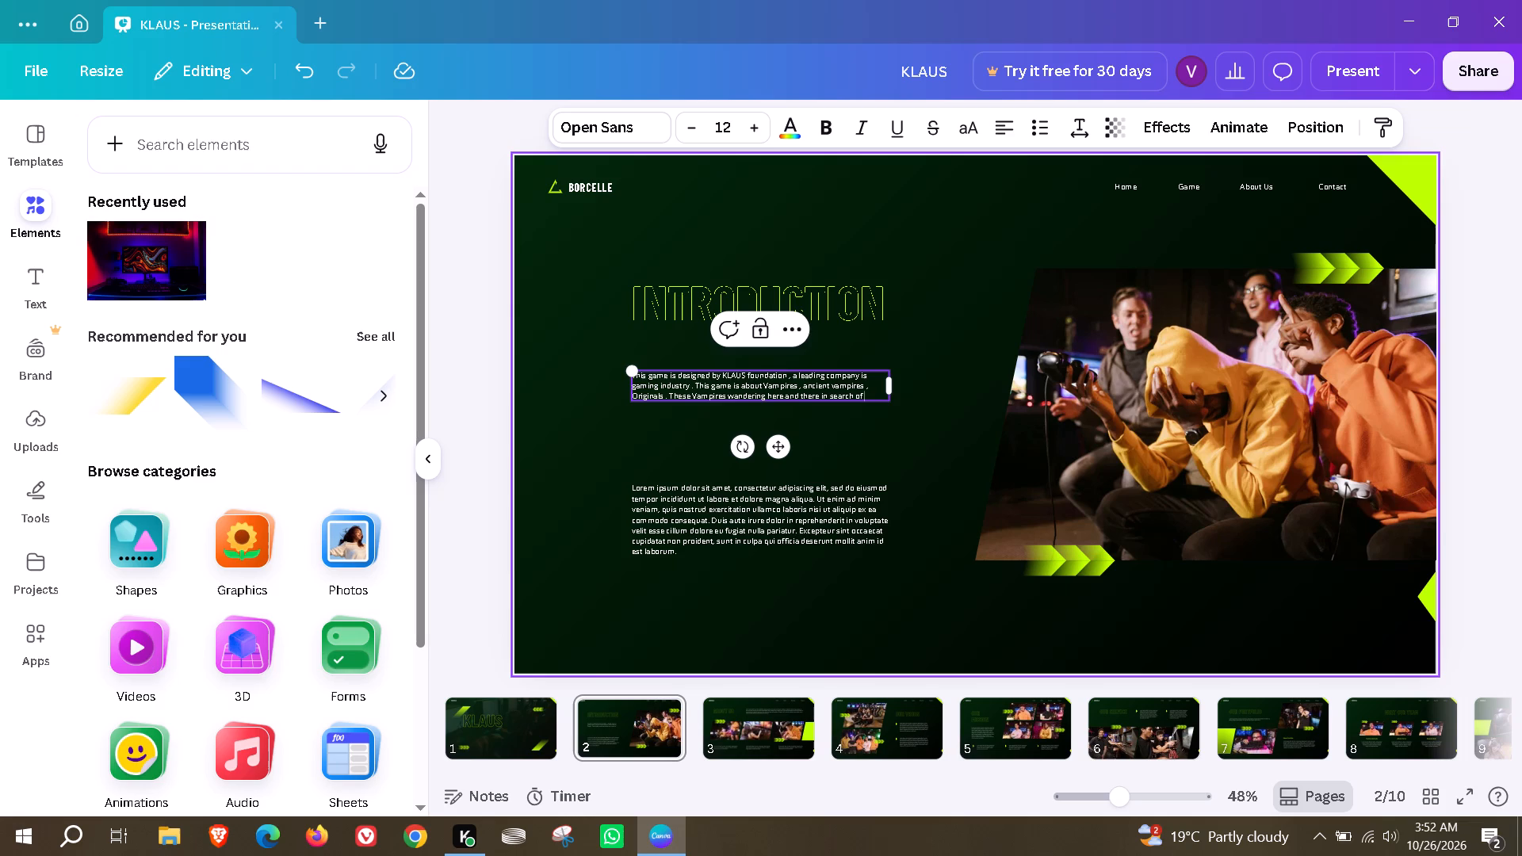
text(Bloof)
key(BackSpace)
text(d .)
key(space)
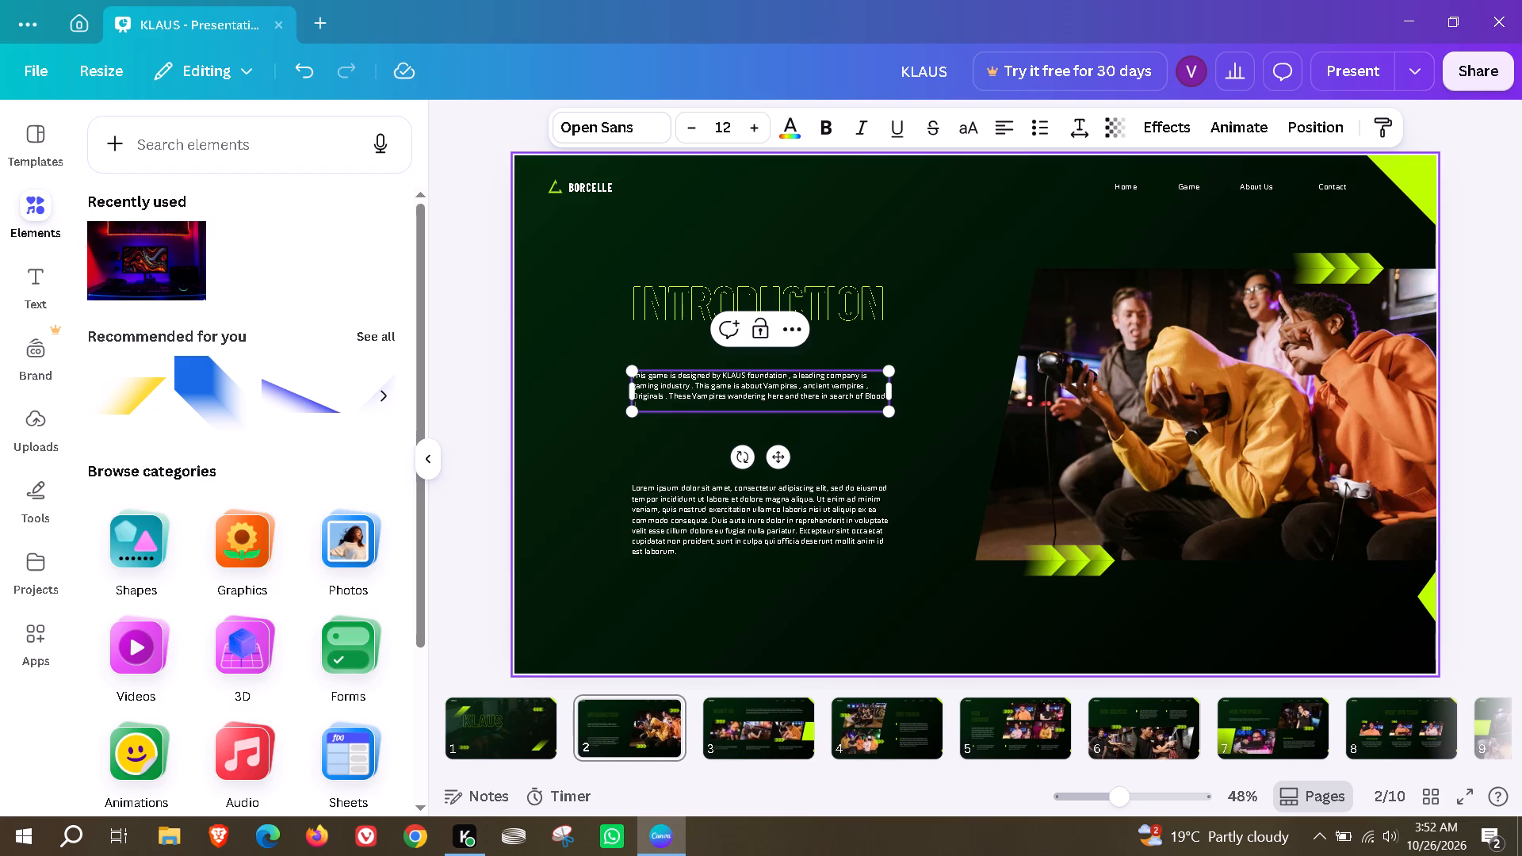
Finish the first paragraph on page 2 with the sentence "Have you heard BLOOD OF MY BLOOD.".
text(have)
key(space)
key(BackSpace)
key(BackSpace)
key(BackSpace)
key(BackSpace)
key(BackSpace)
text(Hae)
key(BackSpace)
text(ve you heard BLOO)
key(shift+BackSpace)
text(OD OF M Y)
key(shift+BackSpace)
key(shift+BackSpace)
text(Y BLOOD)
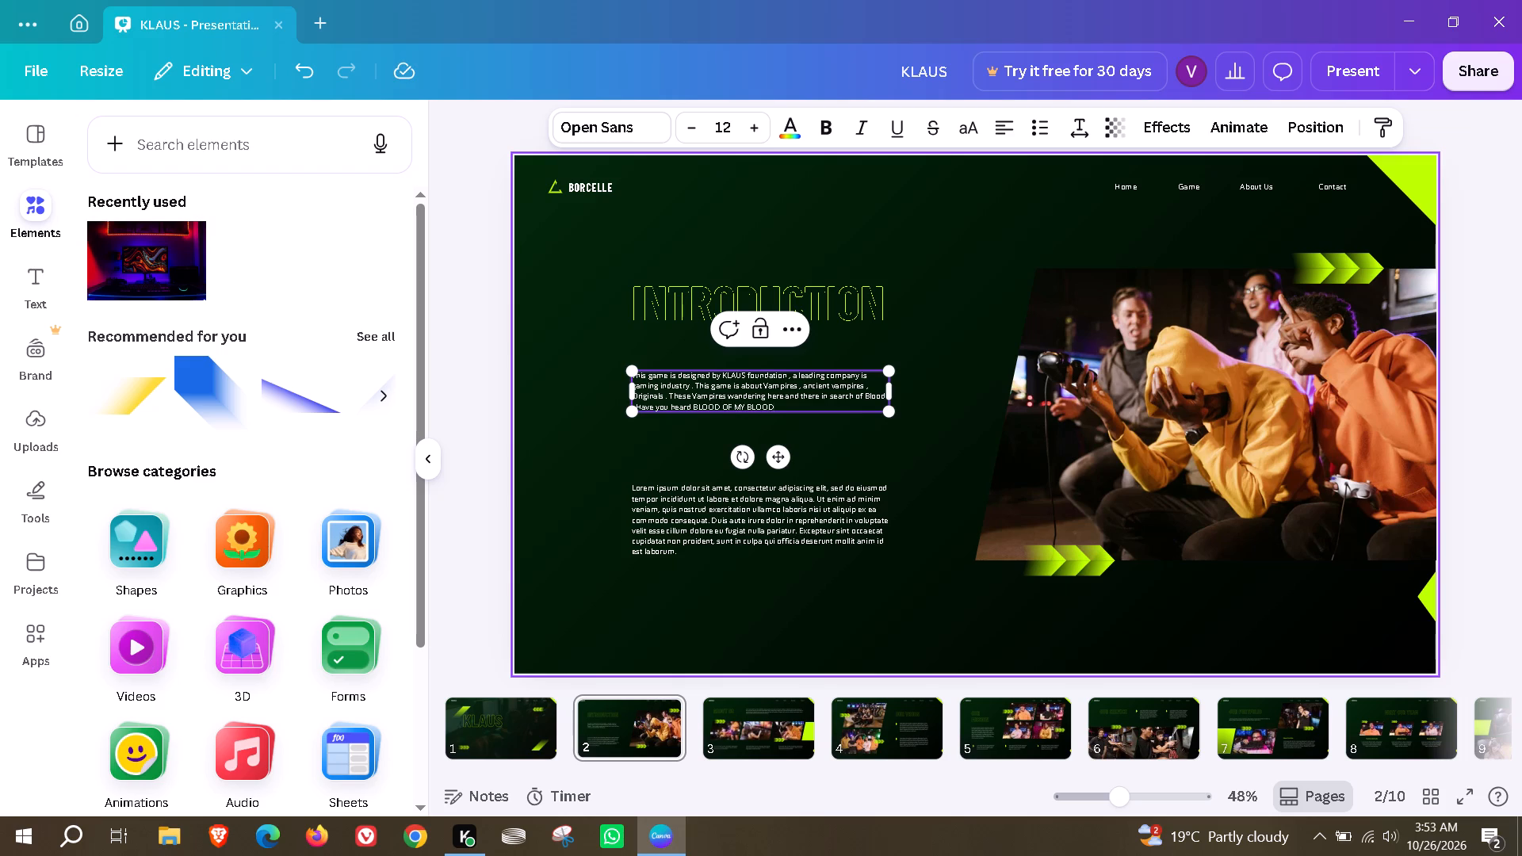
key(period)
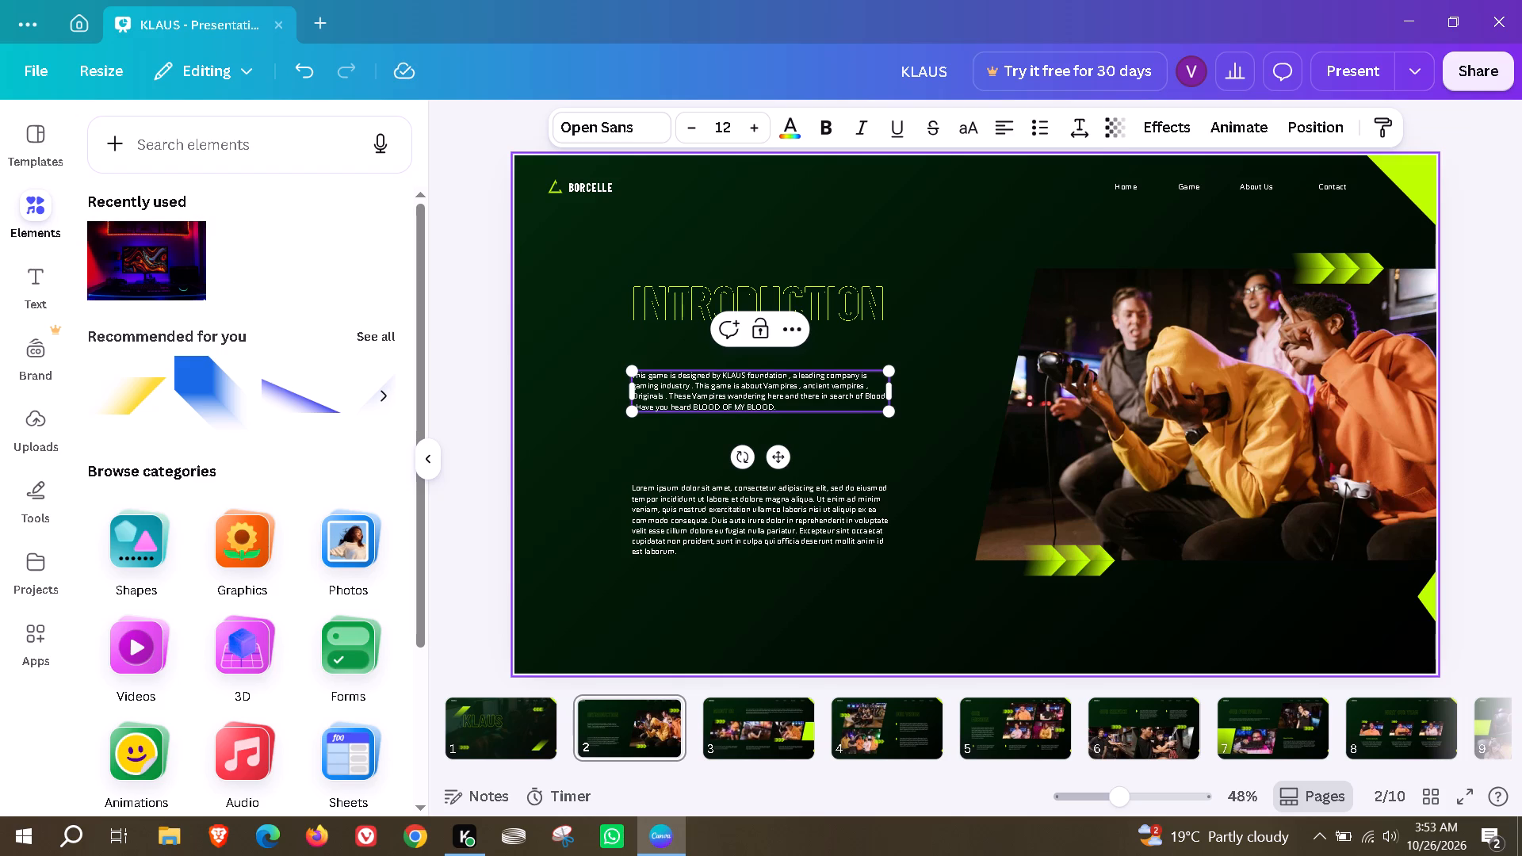
click(949, 438)
Replace page 2's second paragraph with "BLOOD OF MY BLOOD , BONE OF MY BONE , HEART OF MY HEART.".
click(743, 522)
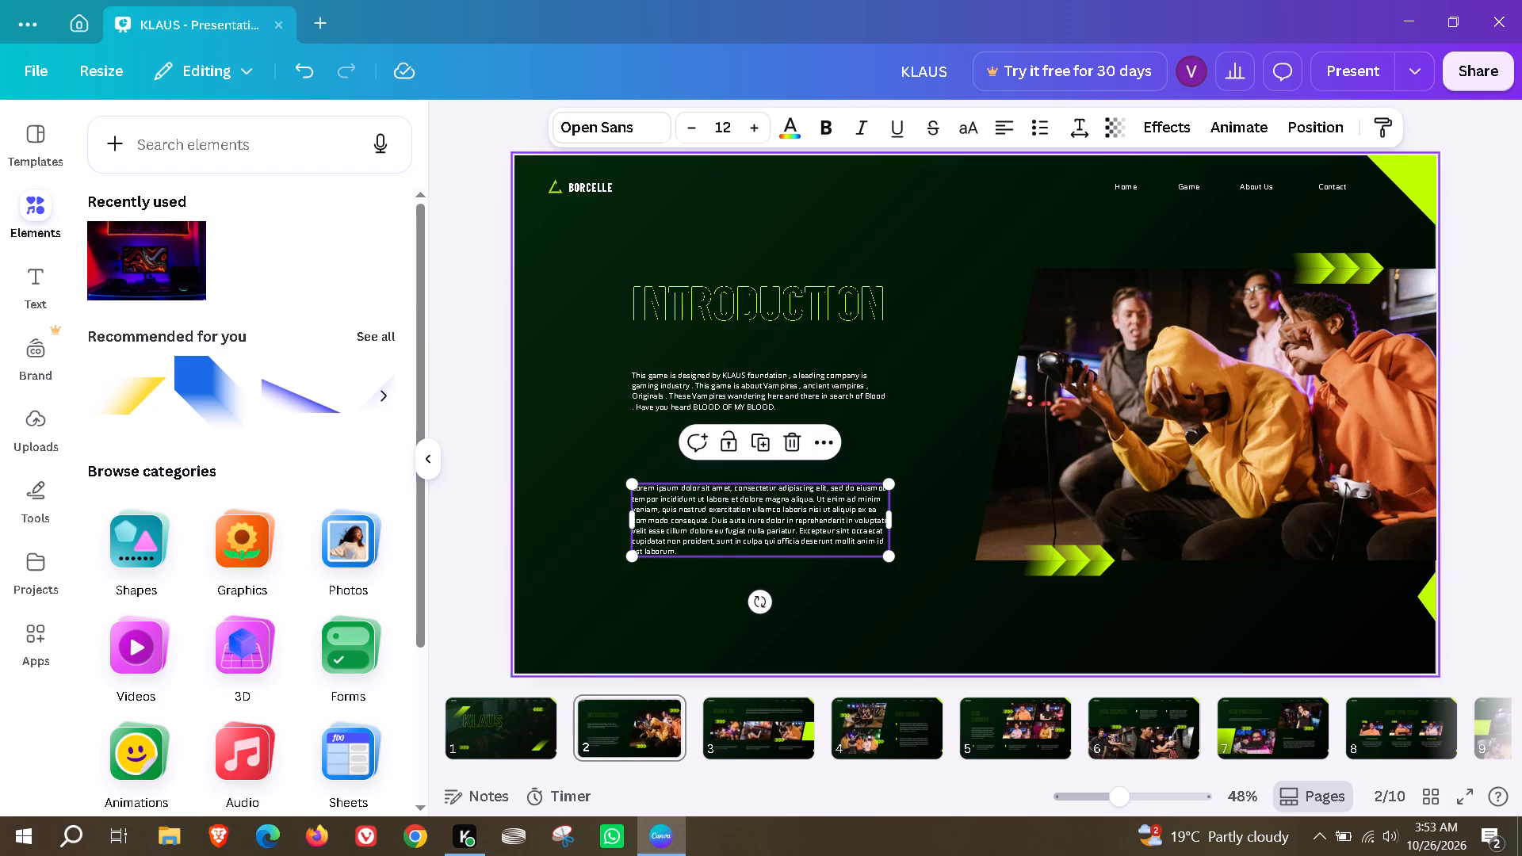
click(830, 435)
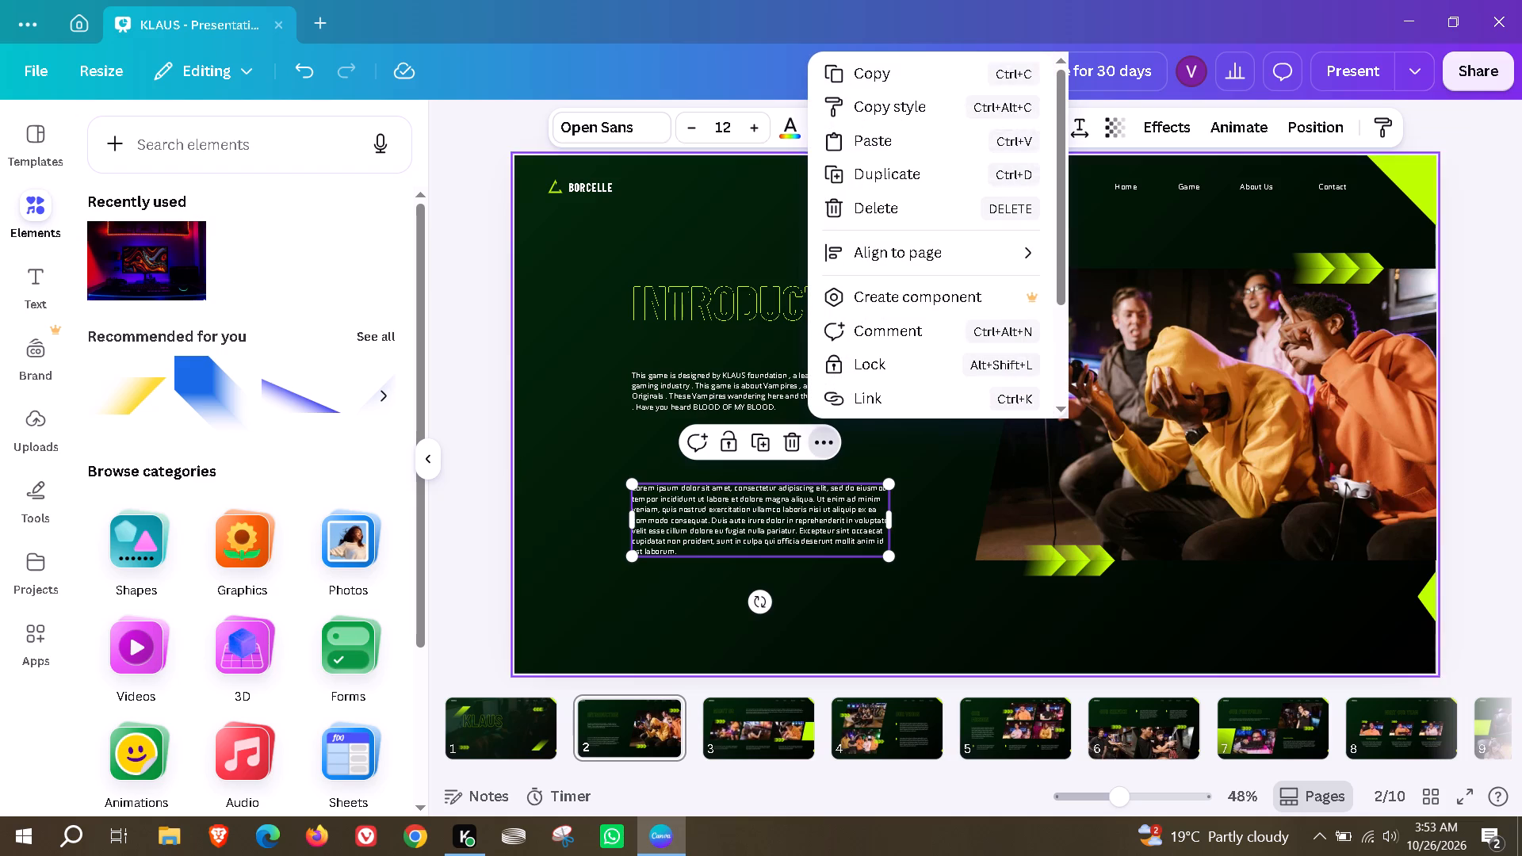
double_click(793, 537)
key(BackSpace)
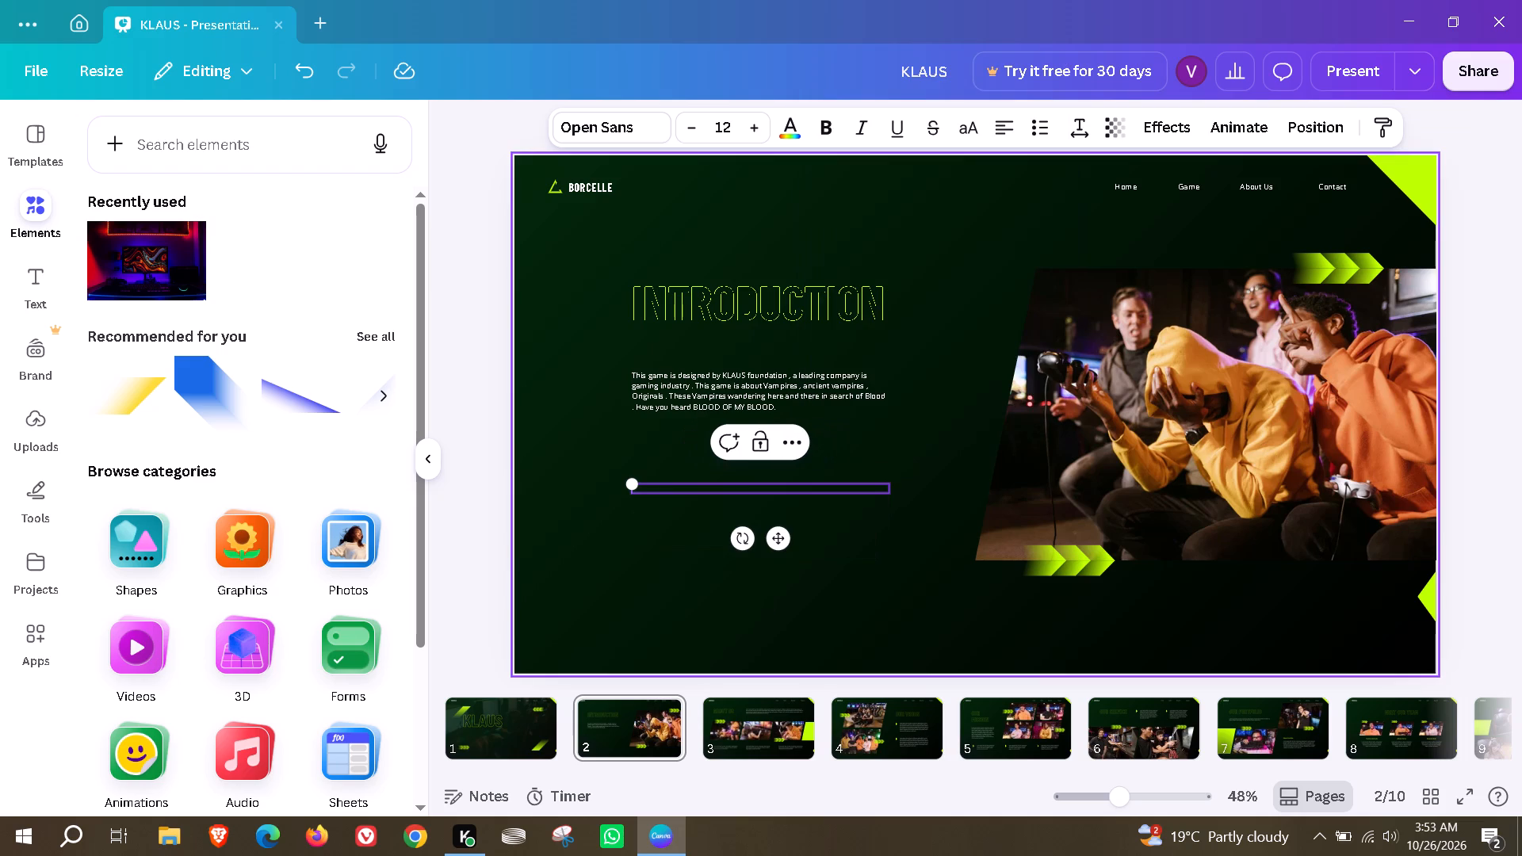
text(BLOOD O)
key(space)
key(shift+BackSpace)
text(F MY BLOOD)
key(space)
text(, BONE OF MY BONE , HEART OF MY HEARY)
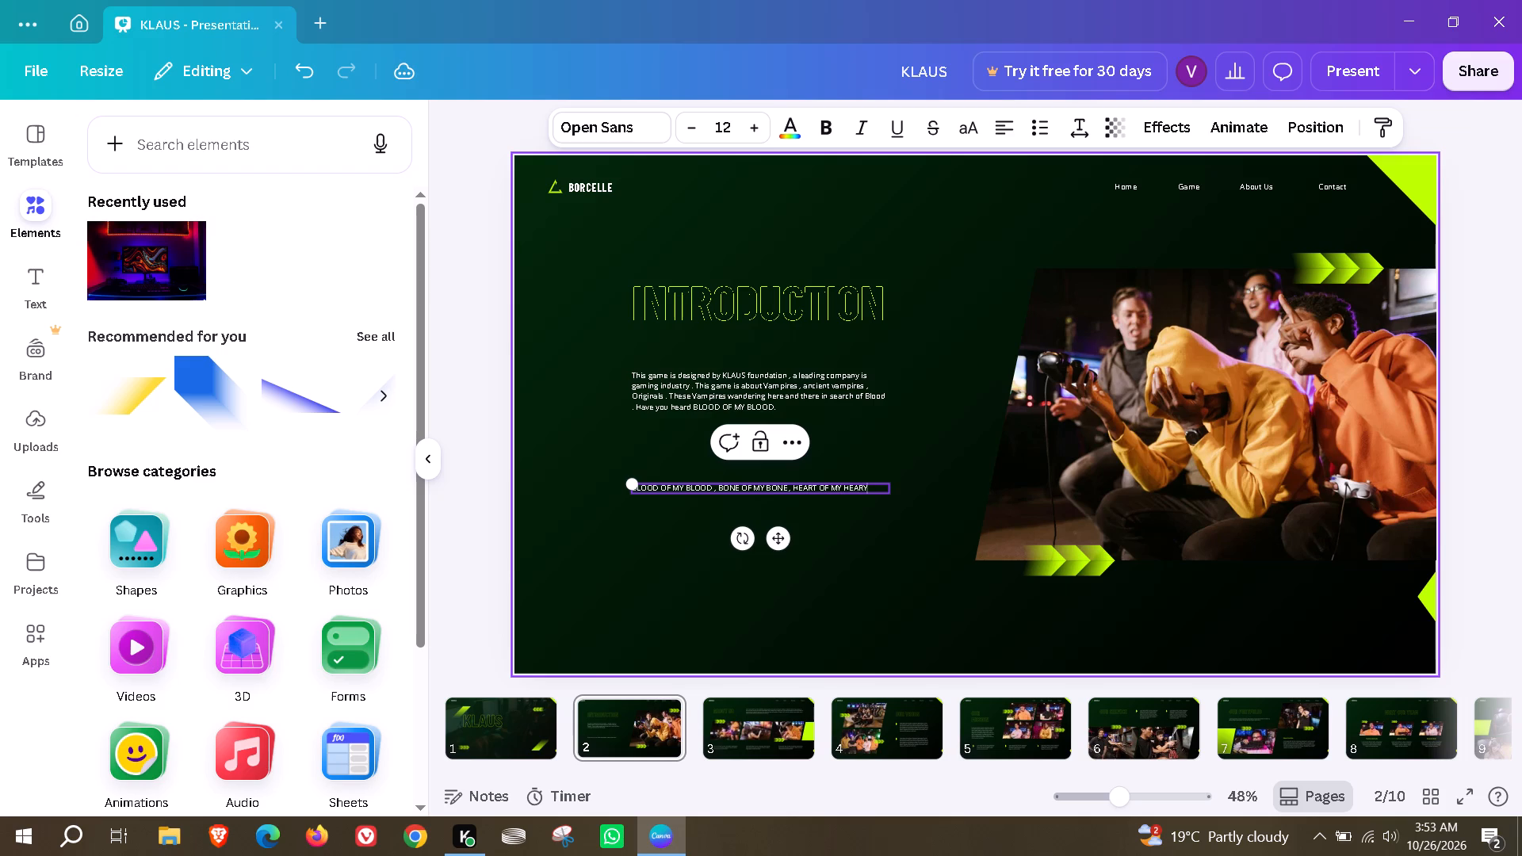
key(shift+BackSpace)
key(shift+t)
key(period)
click(885, 609)
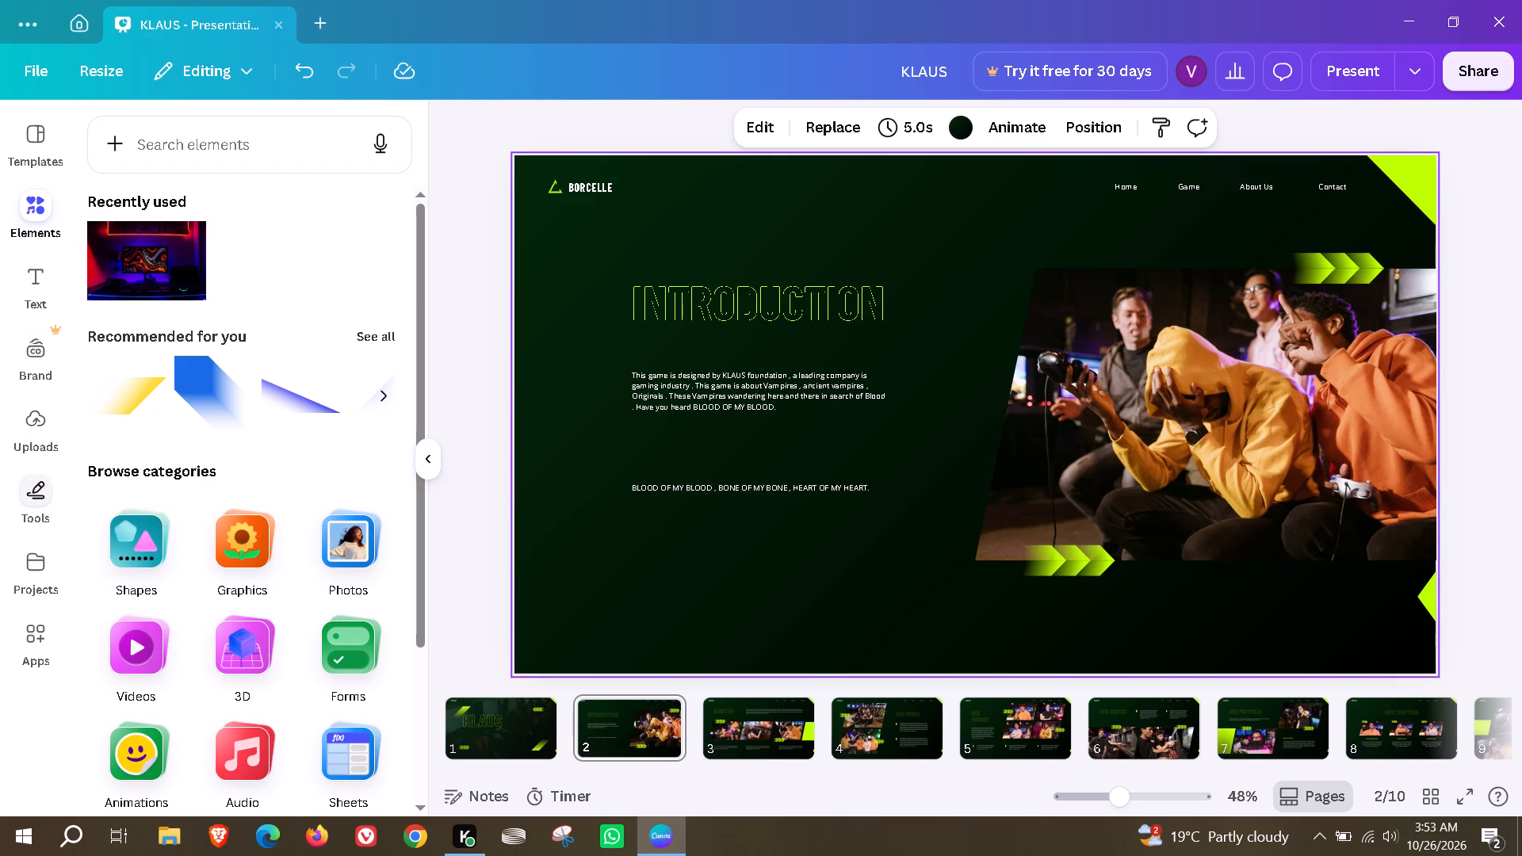
Add the brown-and-green leaf-winged butterfly from the 3D elements' Animals & Nature group to page 2.
click(33, 208)
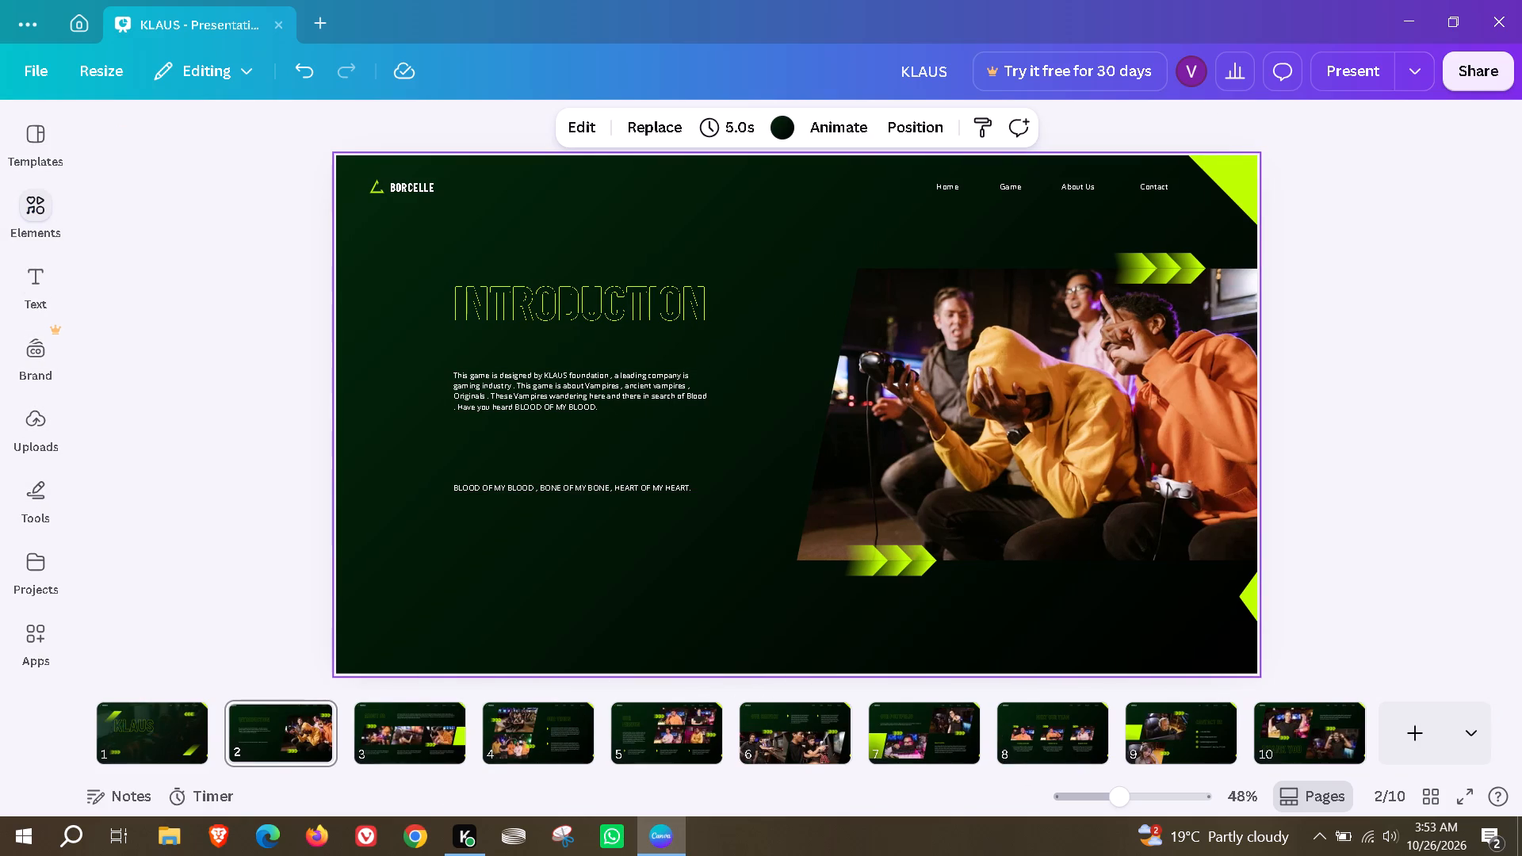
click(28, 212)
scroll(169, 615, down, 2)
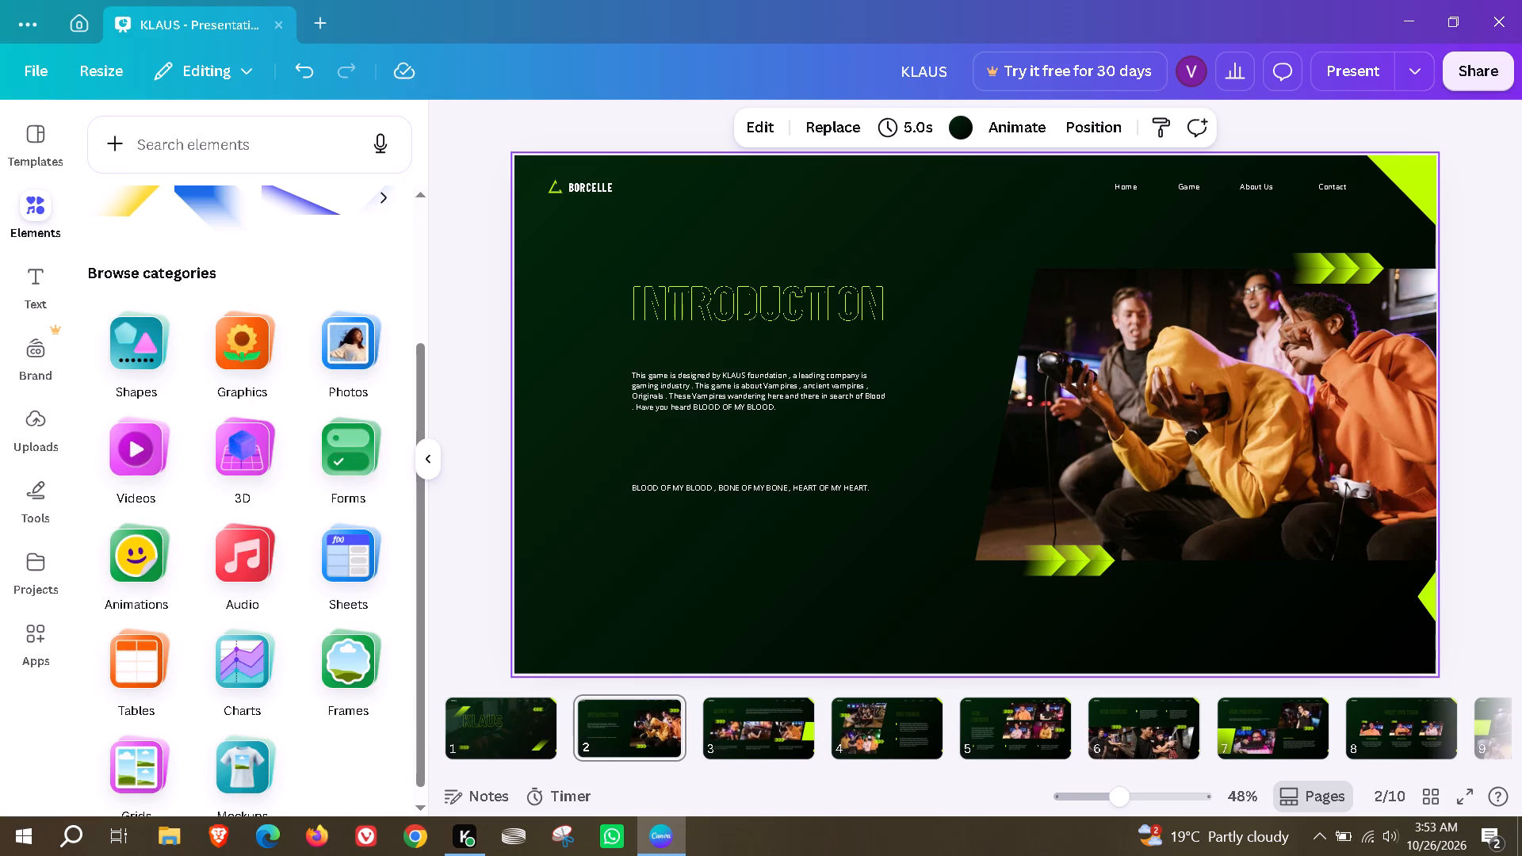
scroll(204, 489, down, 1)
click(242, 411)
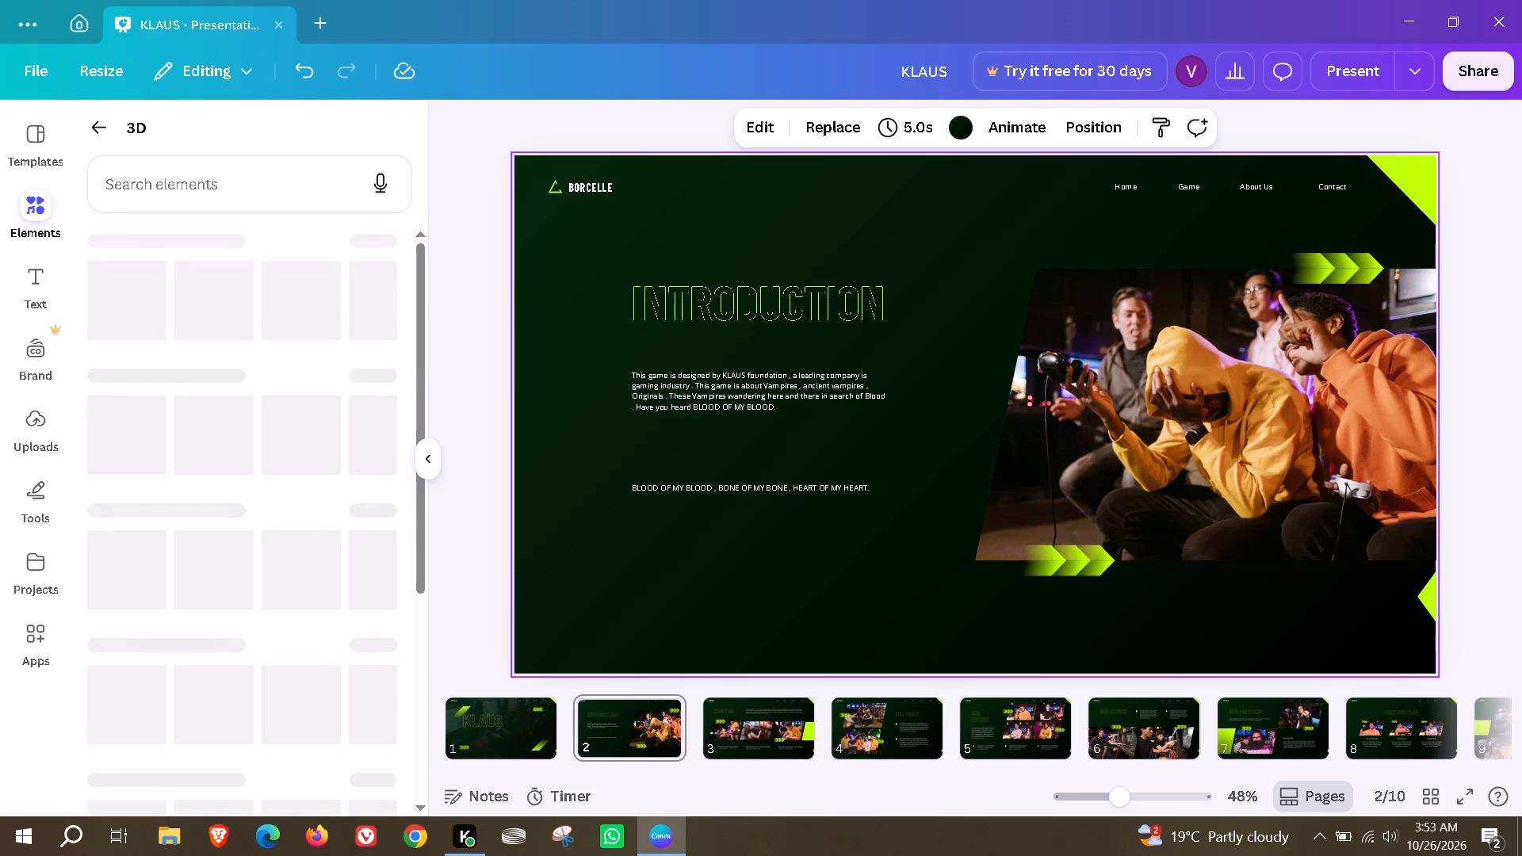
scroll(285, 425, down, 1)
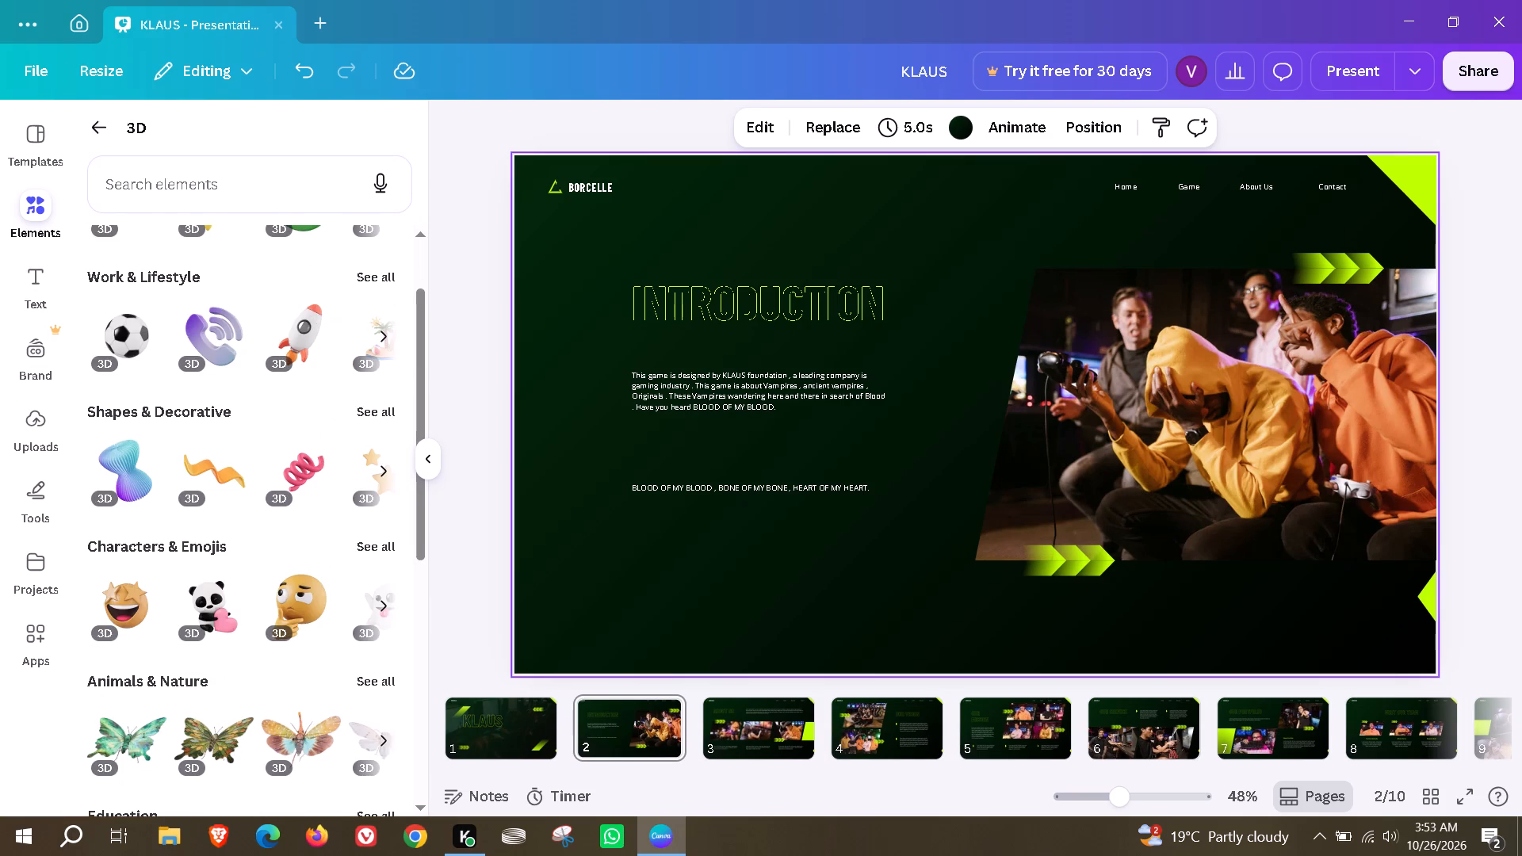
scroll(281, 418, down, 5)
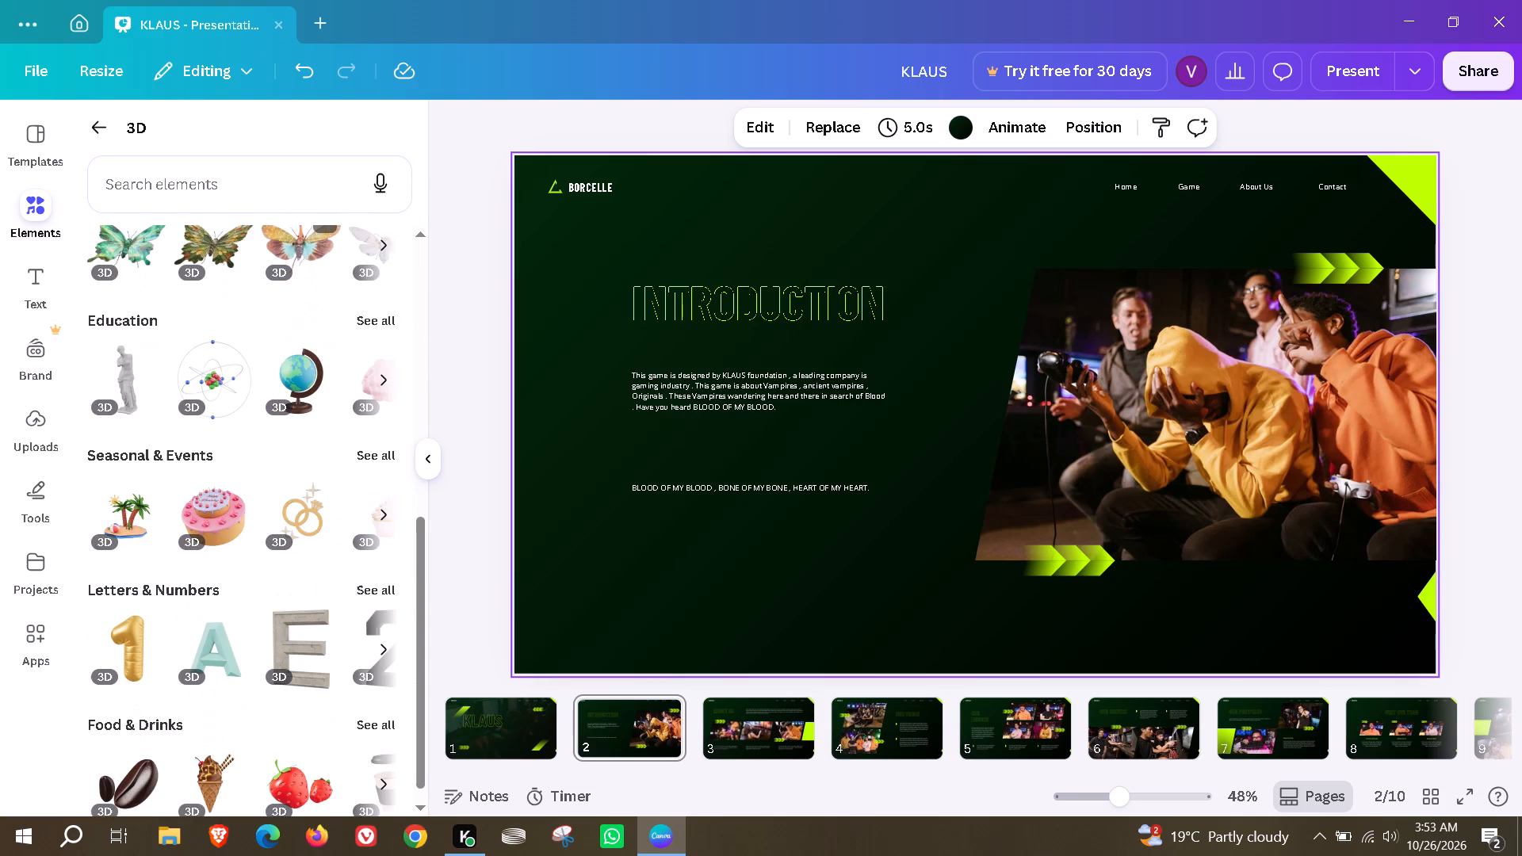
scroll(281, 418, down, 3)
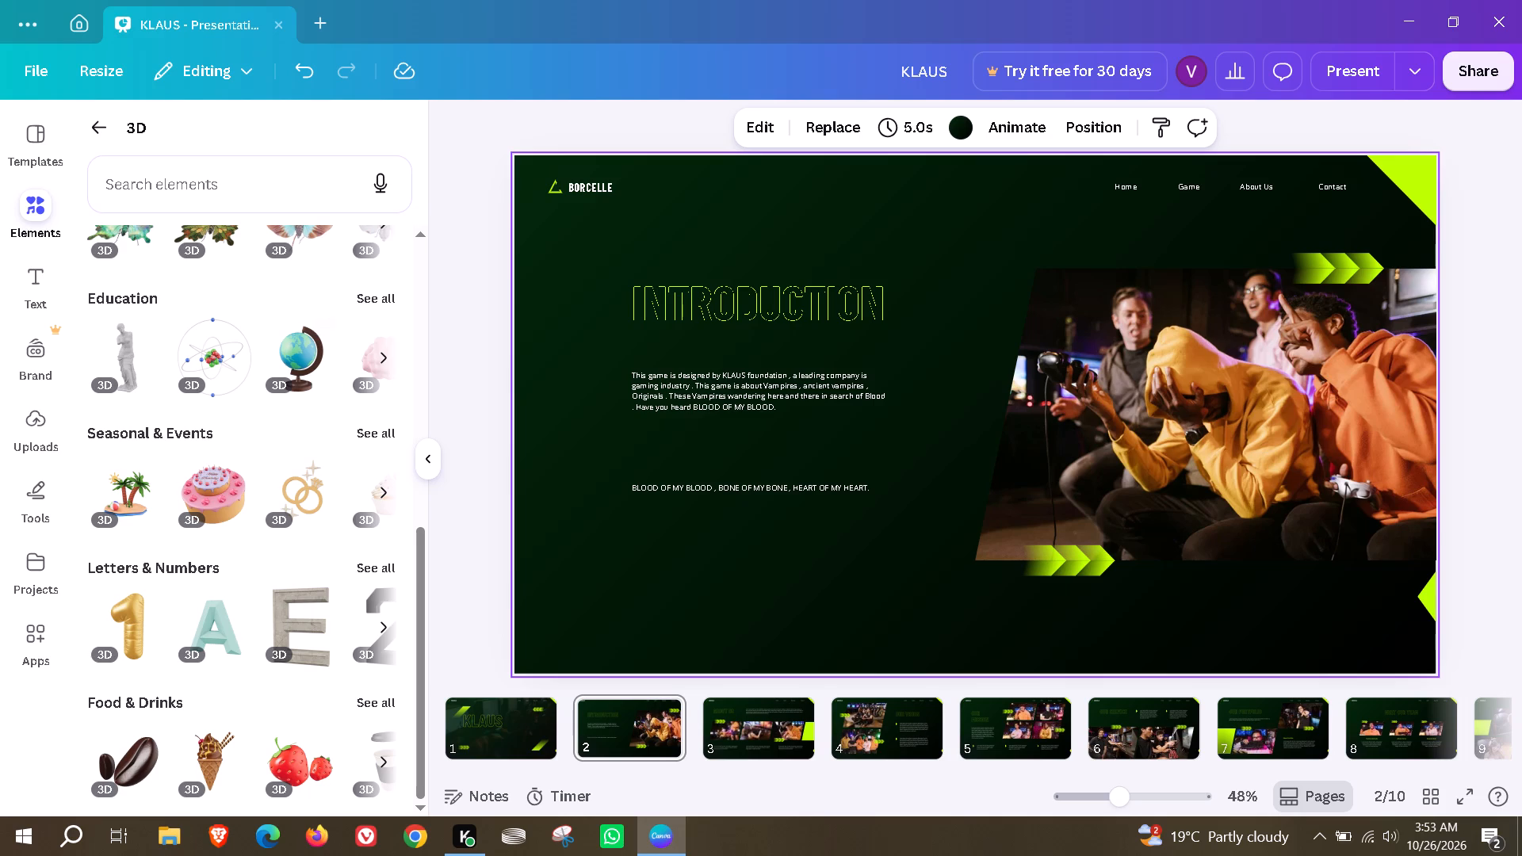
scroll(232, 540, down, 2)
scroll(132, 567, down, 4)
scroll(315, 590, up, 3)
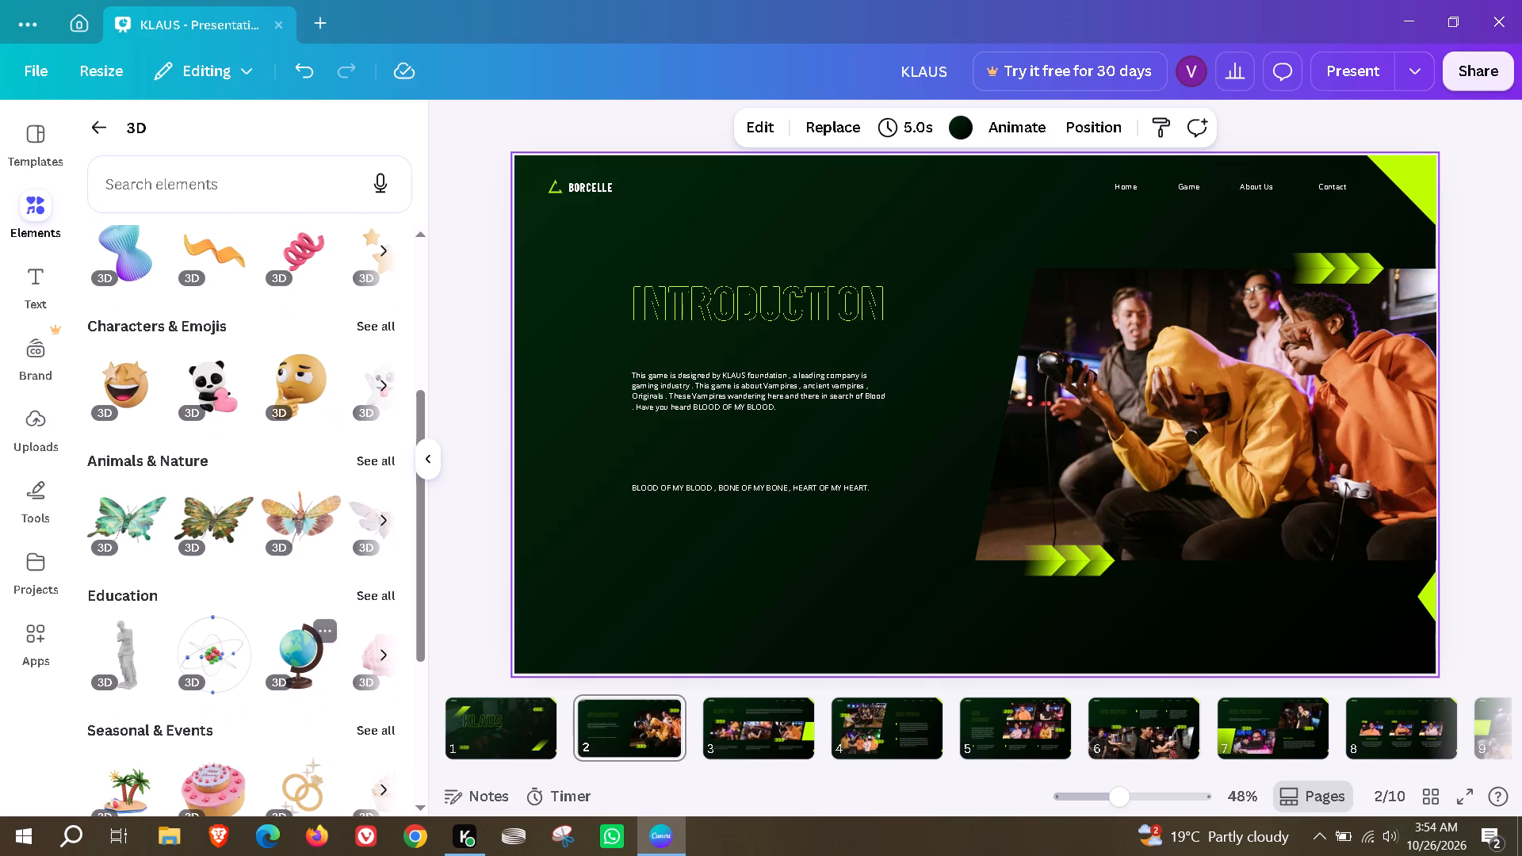
drag(202, 531, 302, 530)
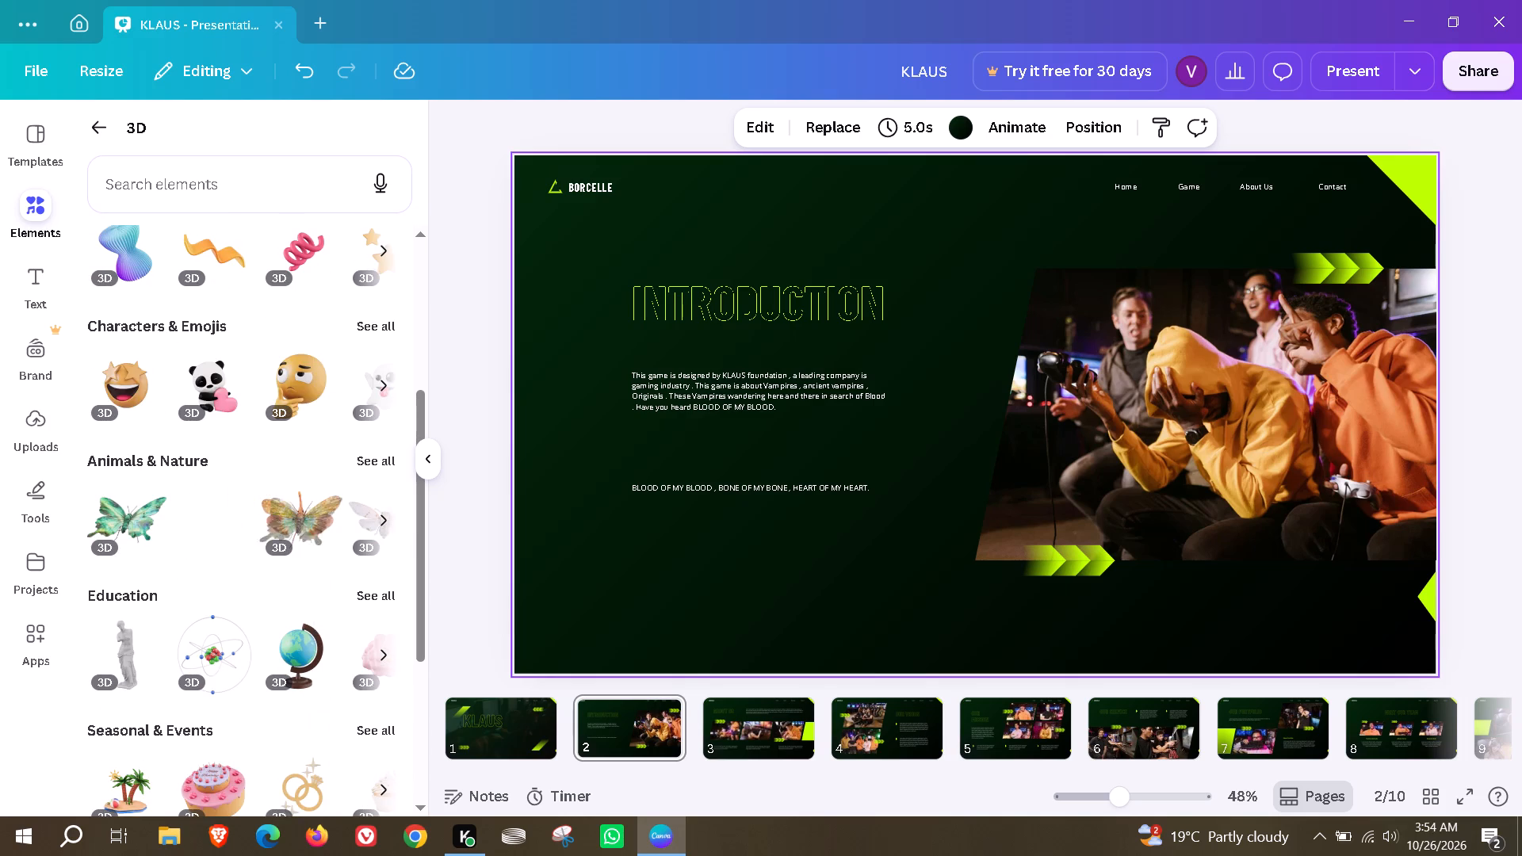
drag(302, 530, 587, 345)
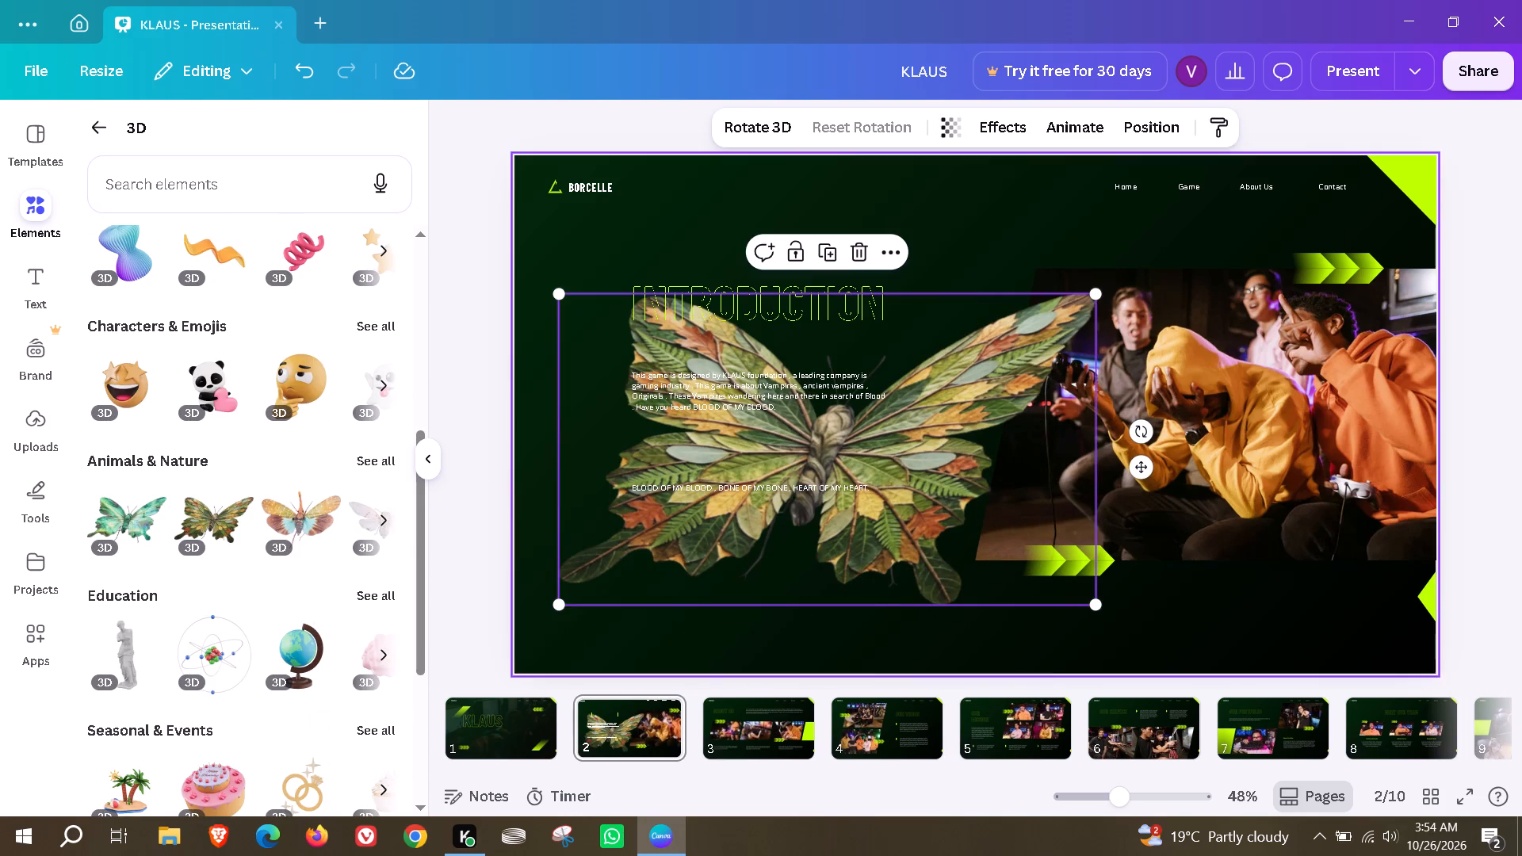
Shrink the butterfly to a small ornament and place it over the middle of the BLOOD OF MY BLOOD line.
drag(1094, 606, 620, 397)
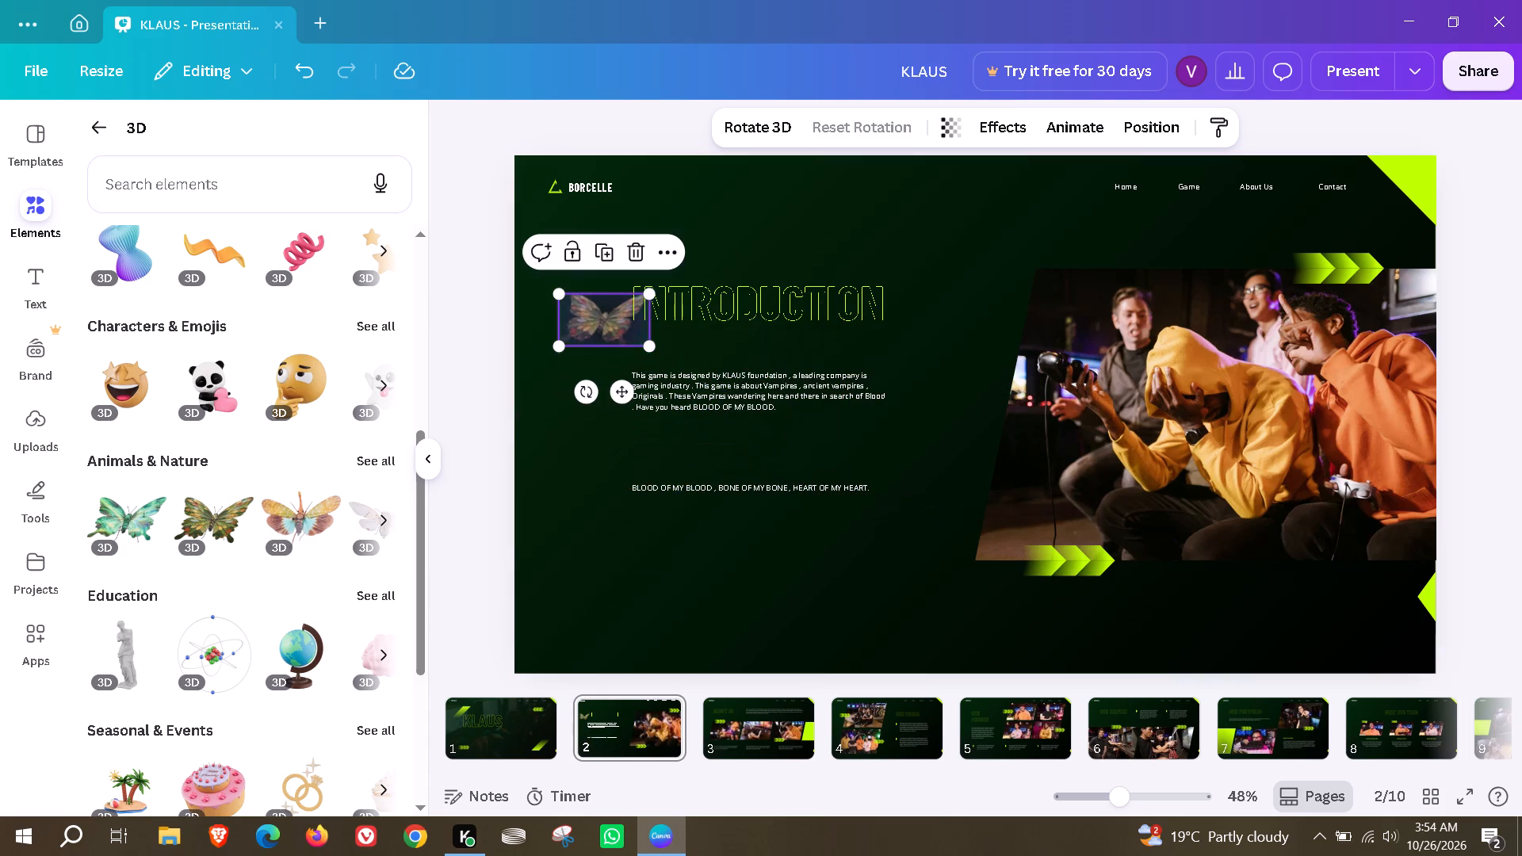
drag(596, 331, 751, 491)
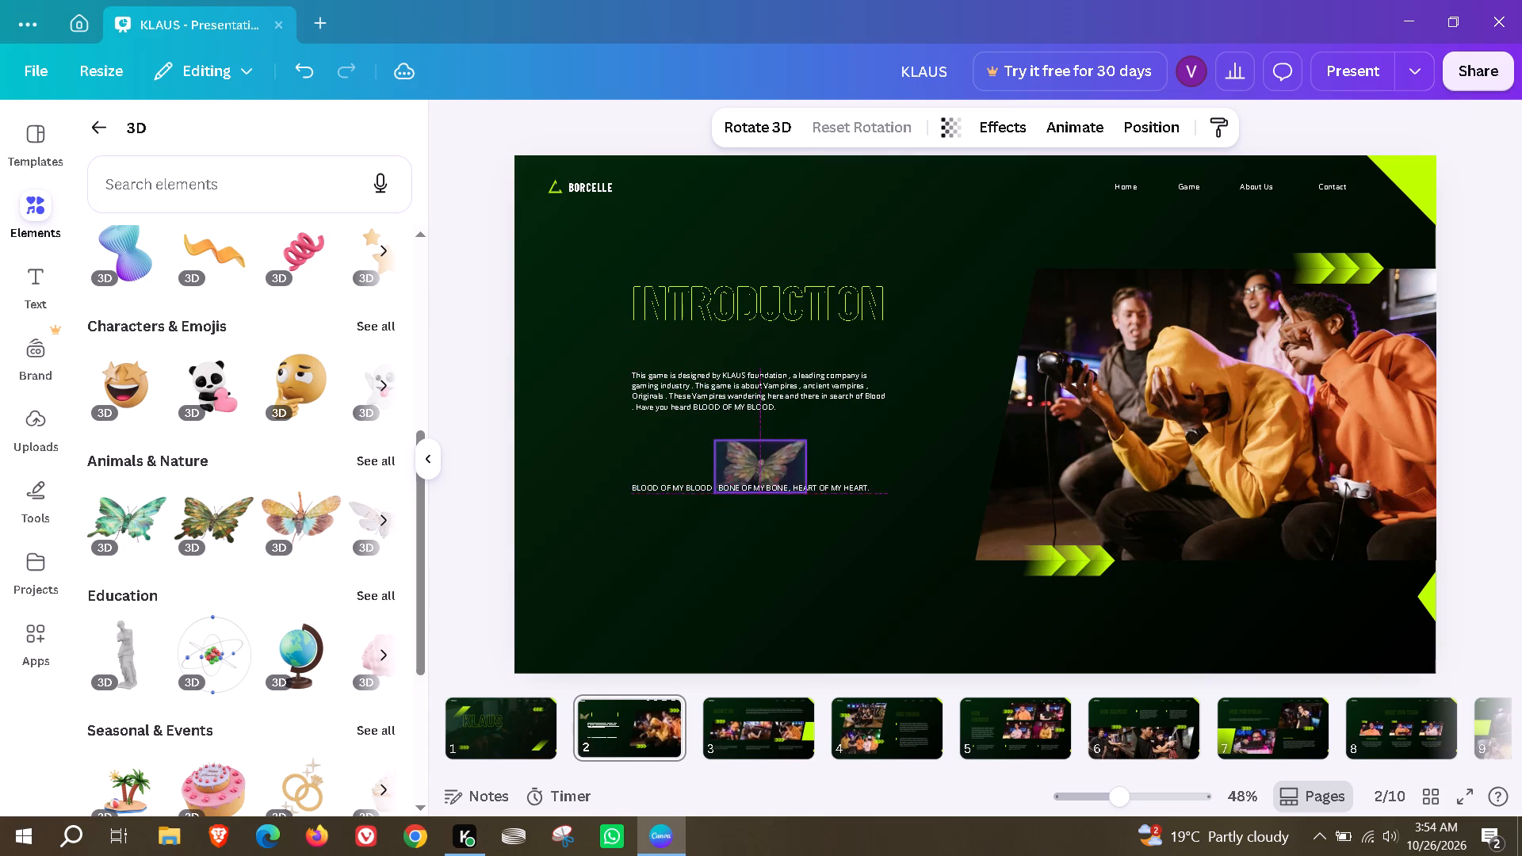
drag(751, 491, 740, 498)
drag(793, 519, 790, 512)
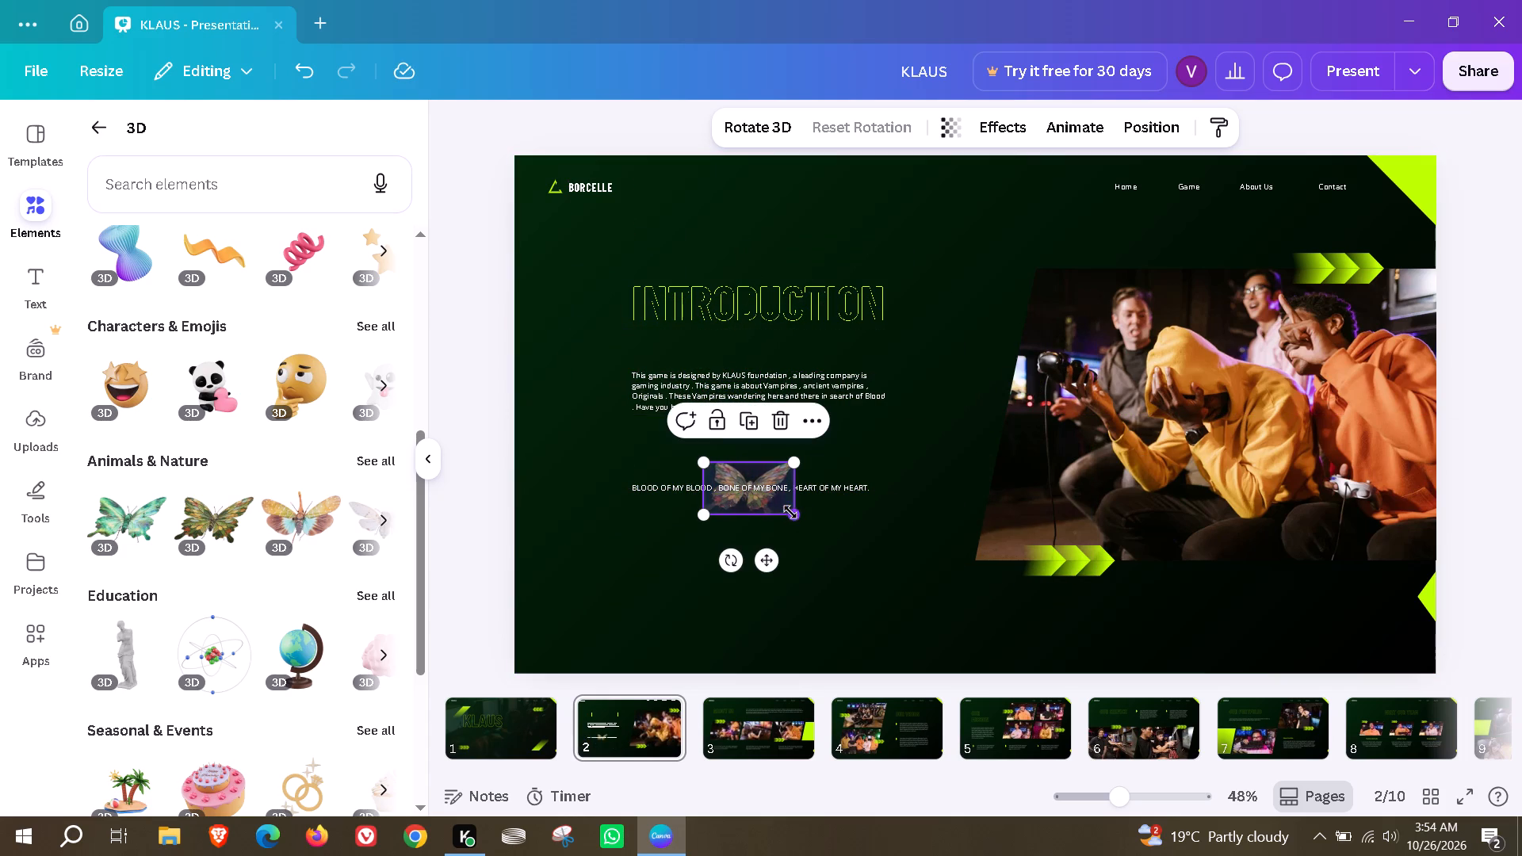
drag(790, 512, 763, 500)
drag(736, 470, 745, 477)
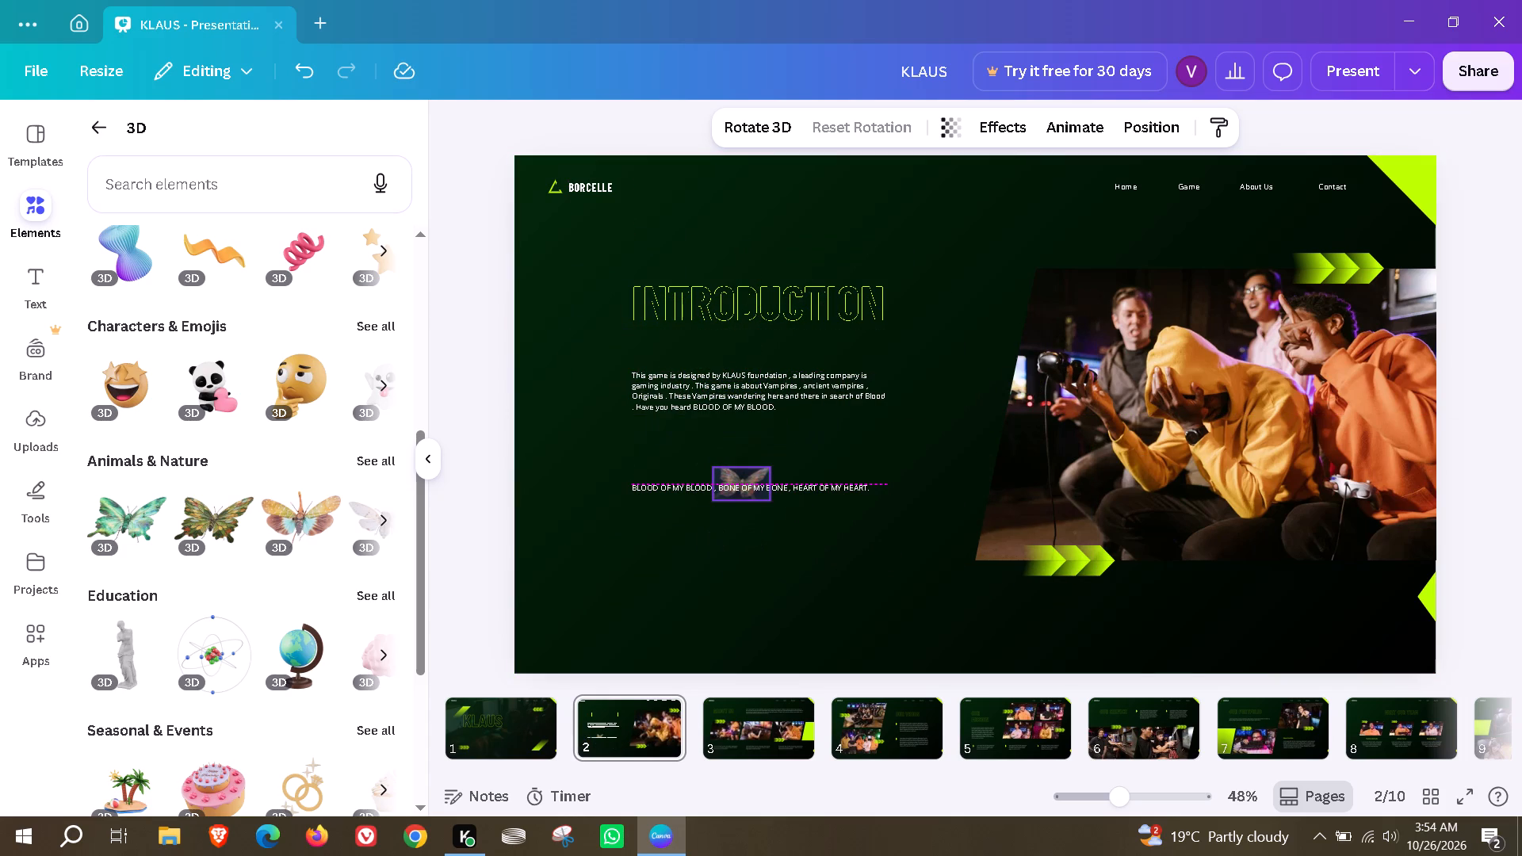
drag(745, 477, 728, 388)
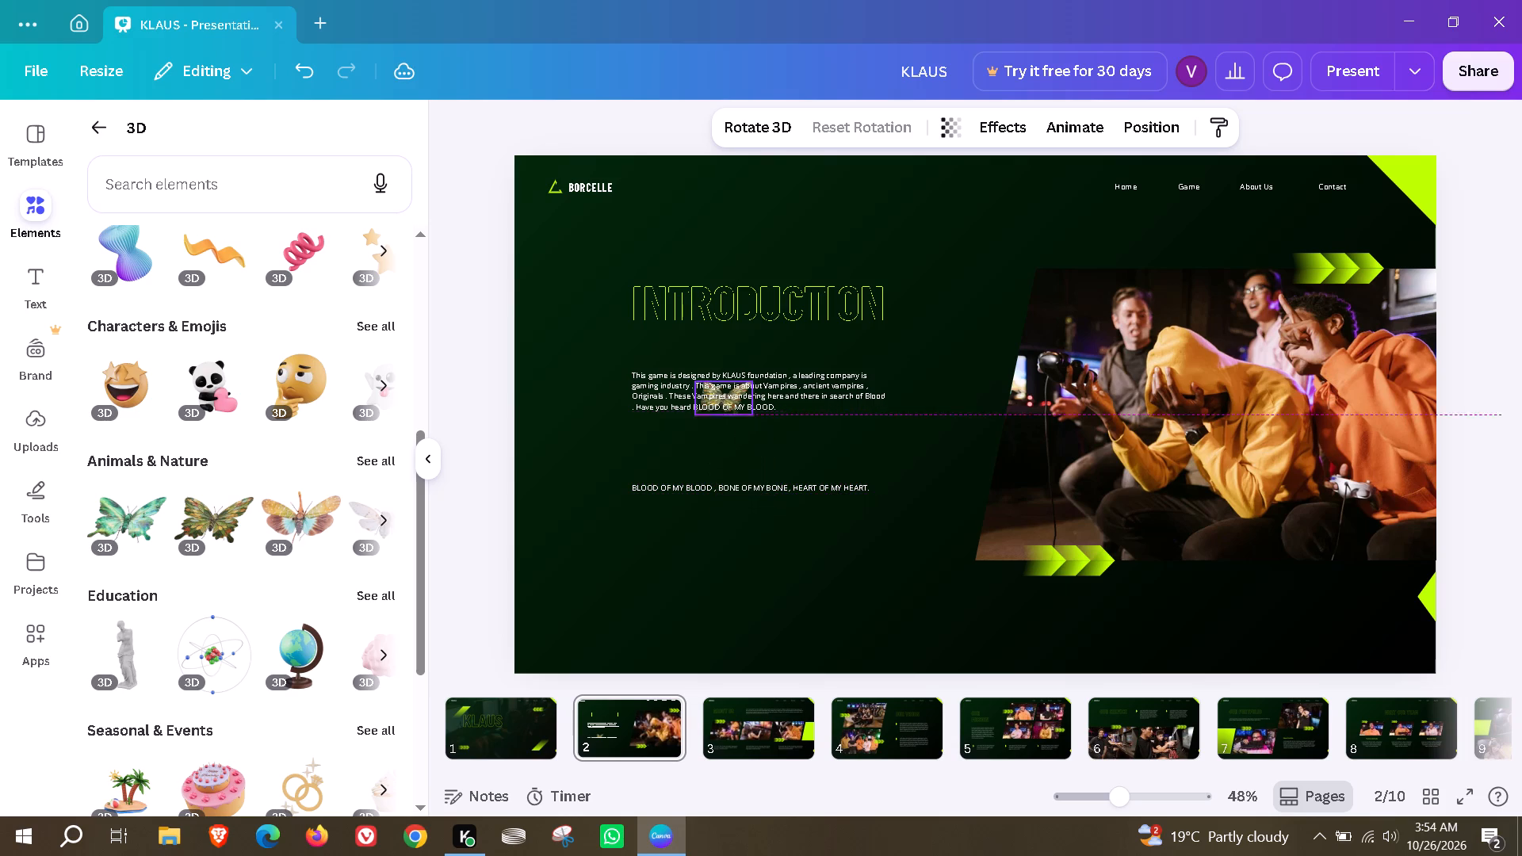
drag(728, 388, 755, 480)
click(859, 597)
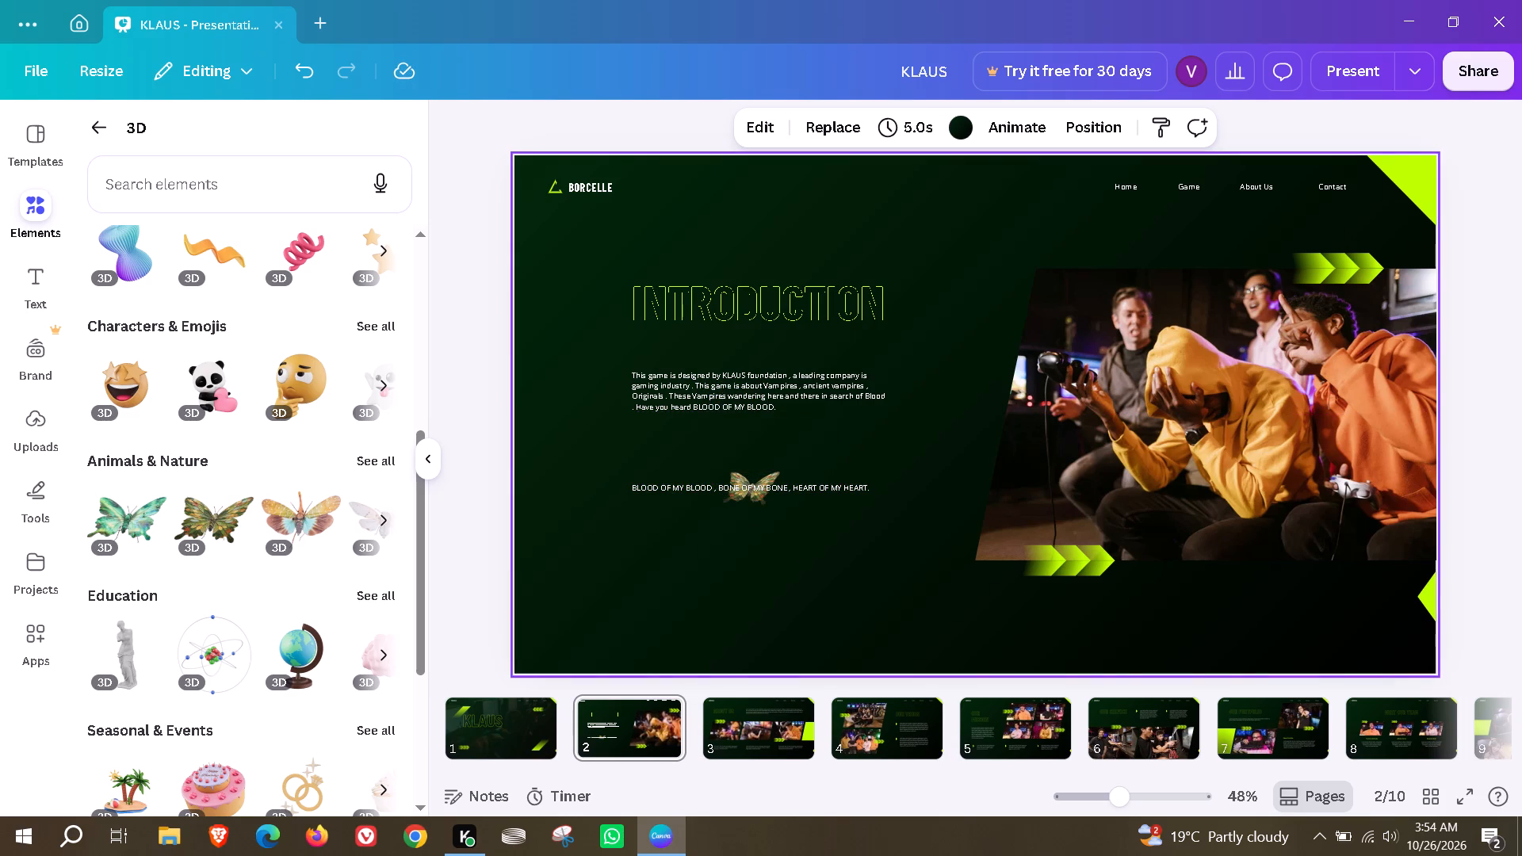
click(738, 714)
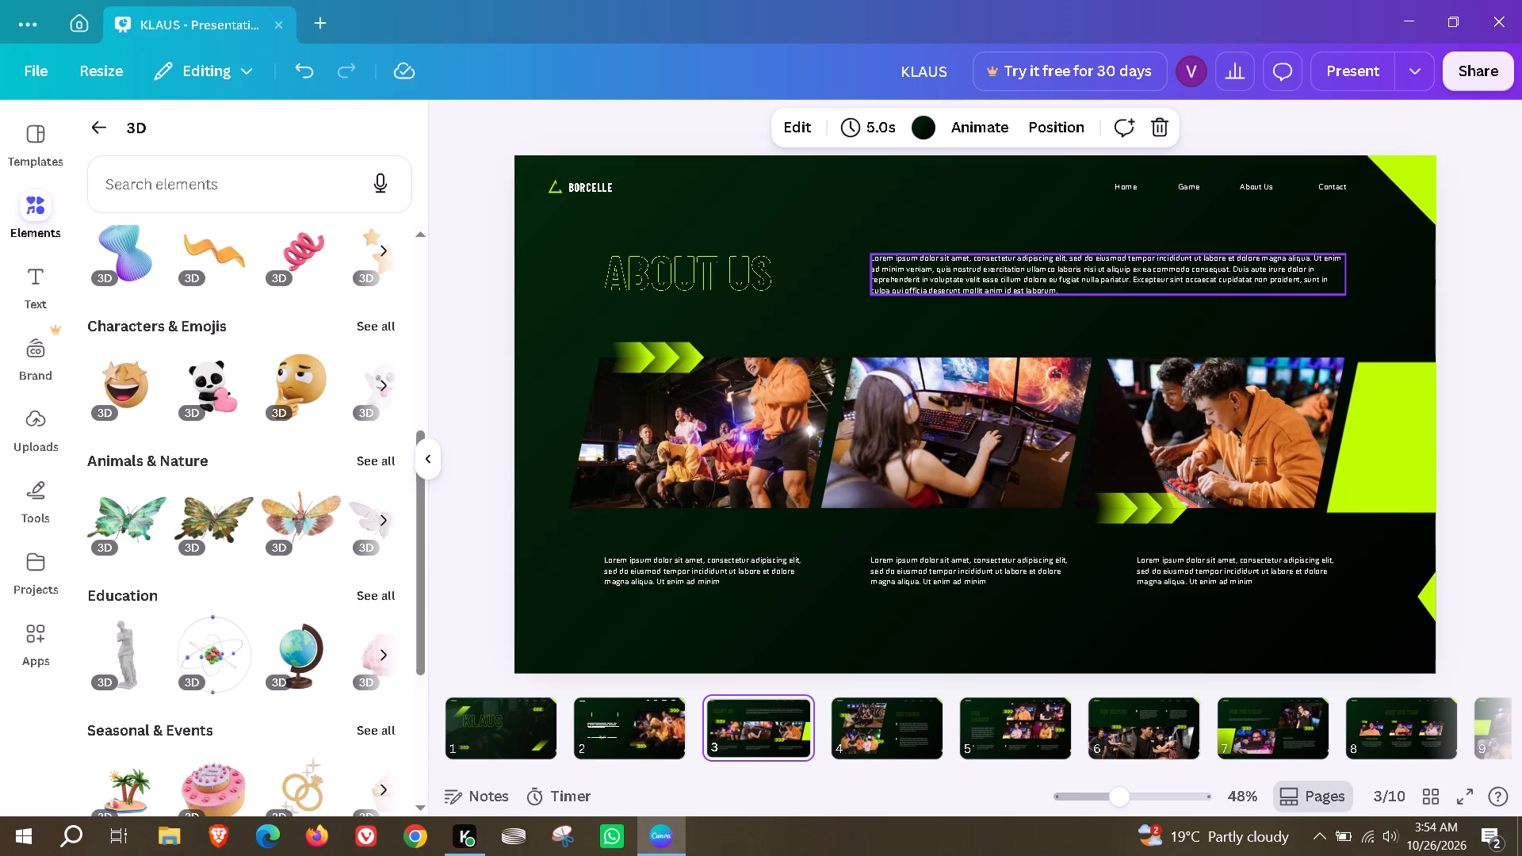
click(34, 297)
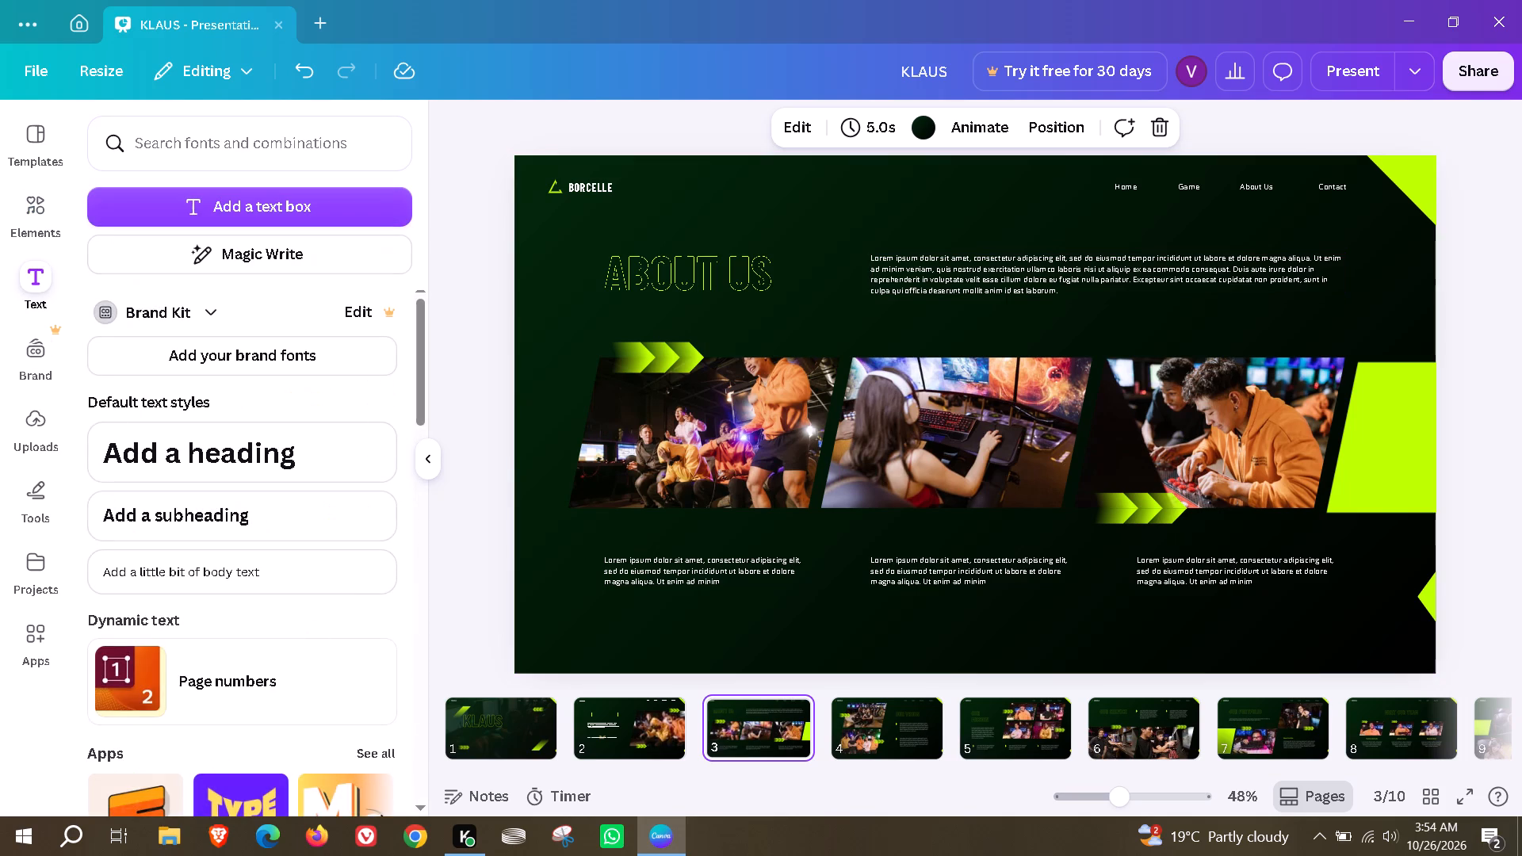
scroll(252, 513, down, 4)
scroll(176, 500, down, 2)
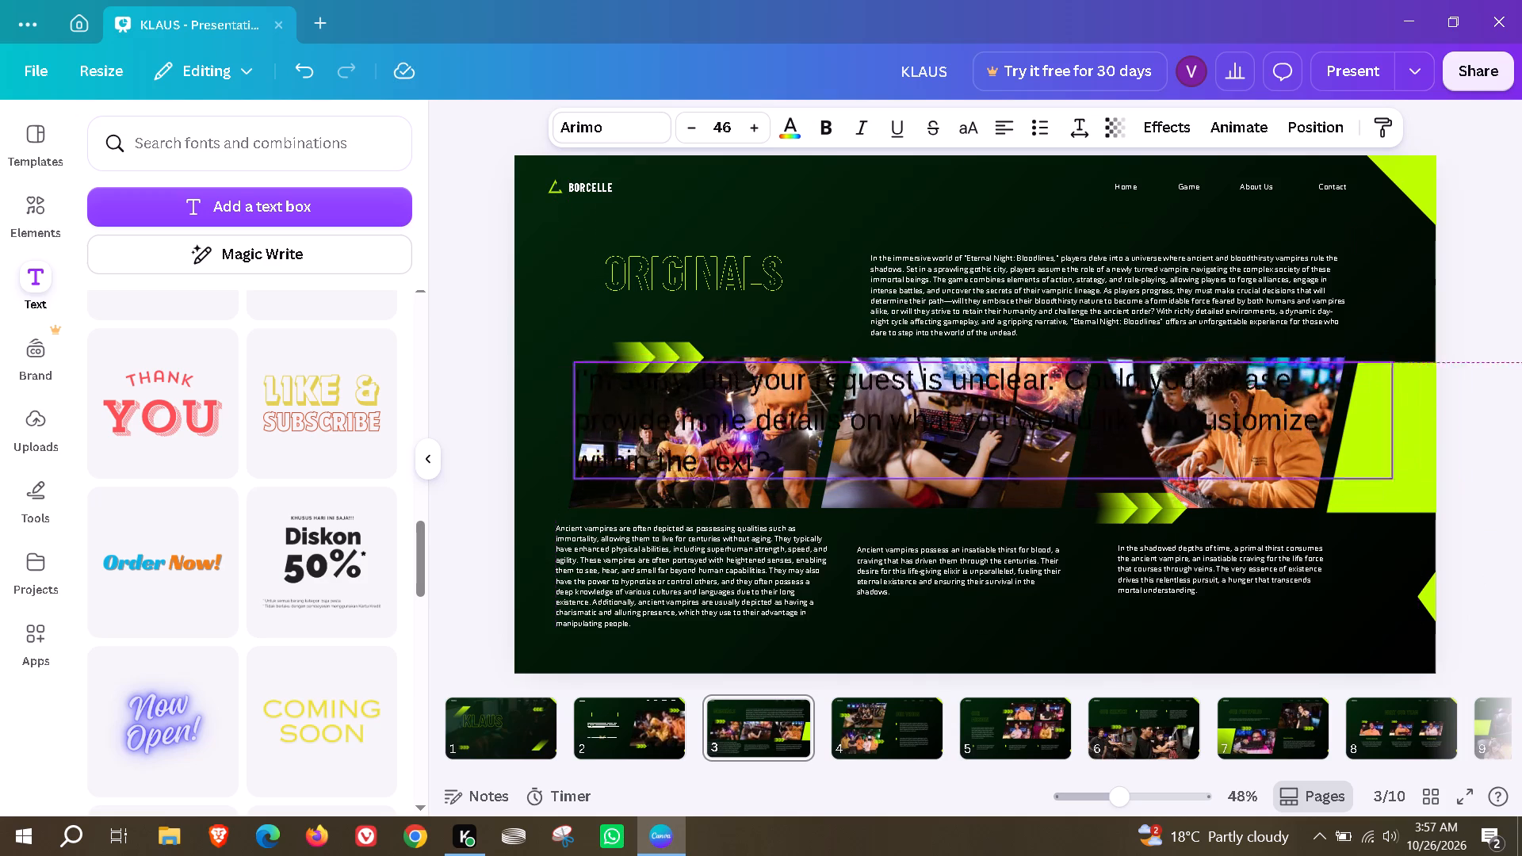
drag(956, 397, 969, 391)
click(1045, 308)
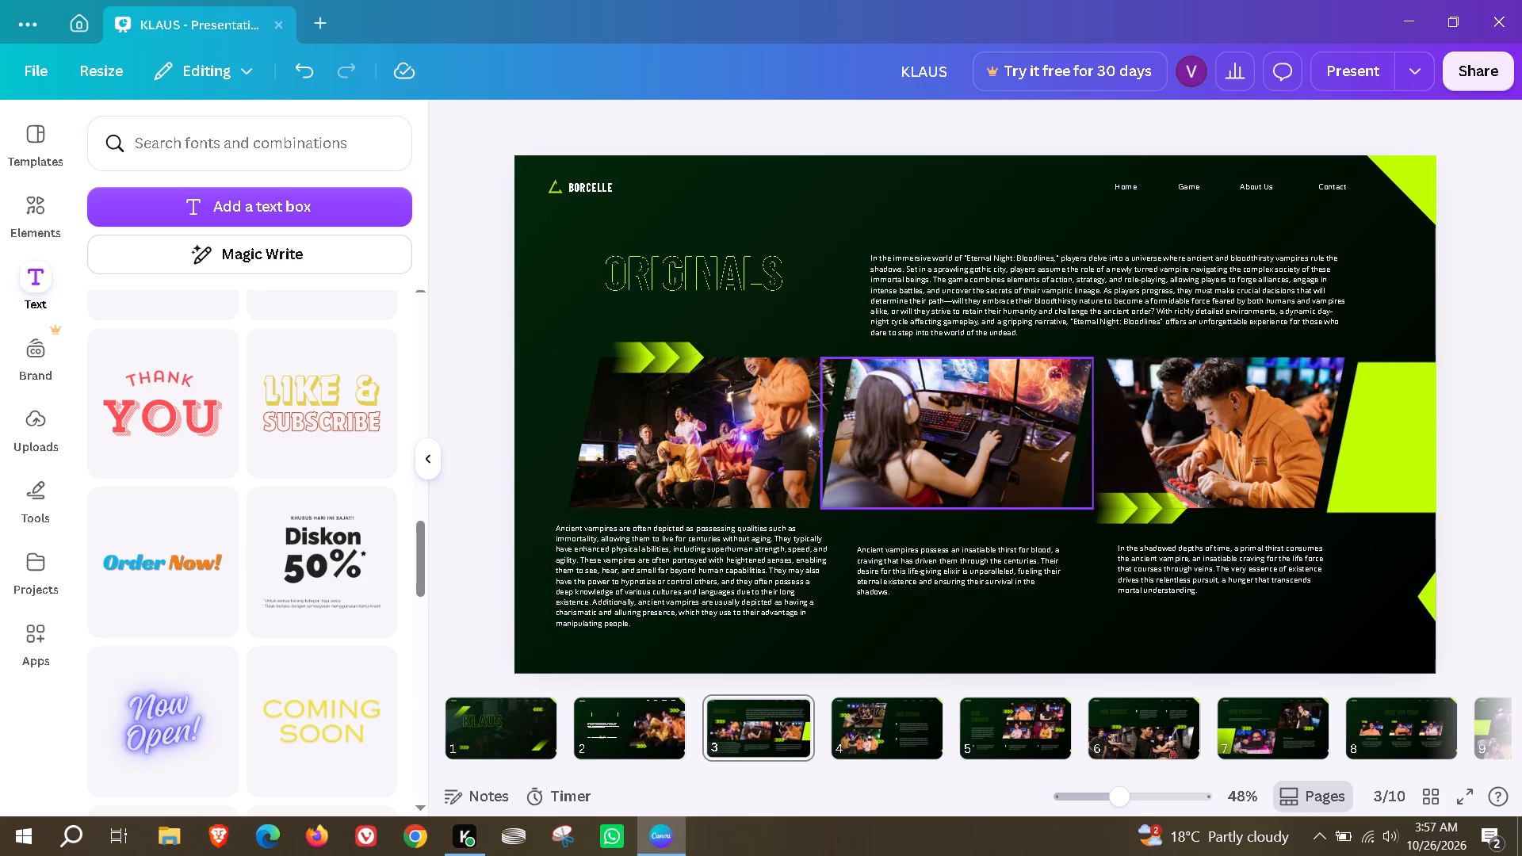
Delete the gaming images from page 3's three slanted photo frames, keeping the empty frames.
click(733, 433)
click(739, 322)
click(767, 367)
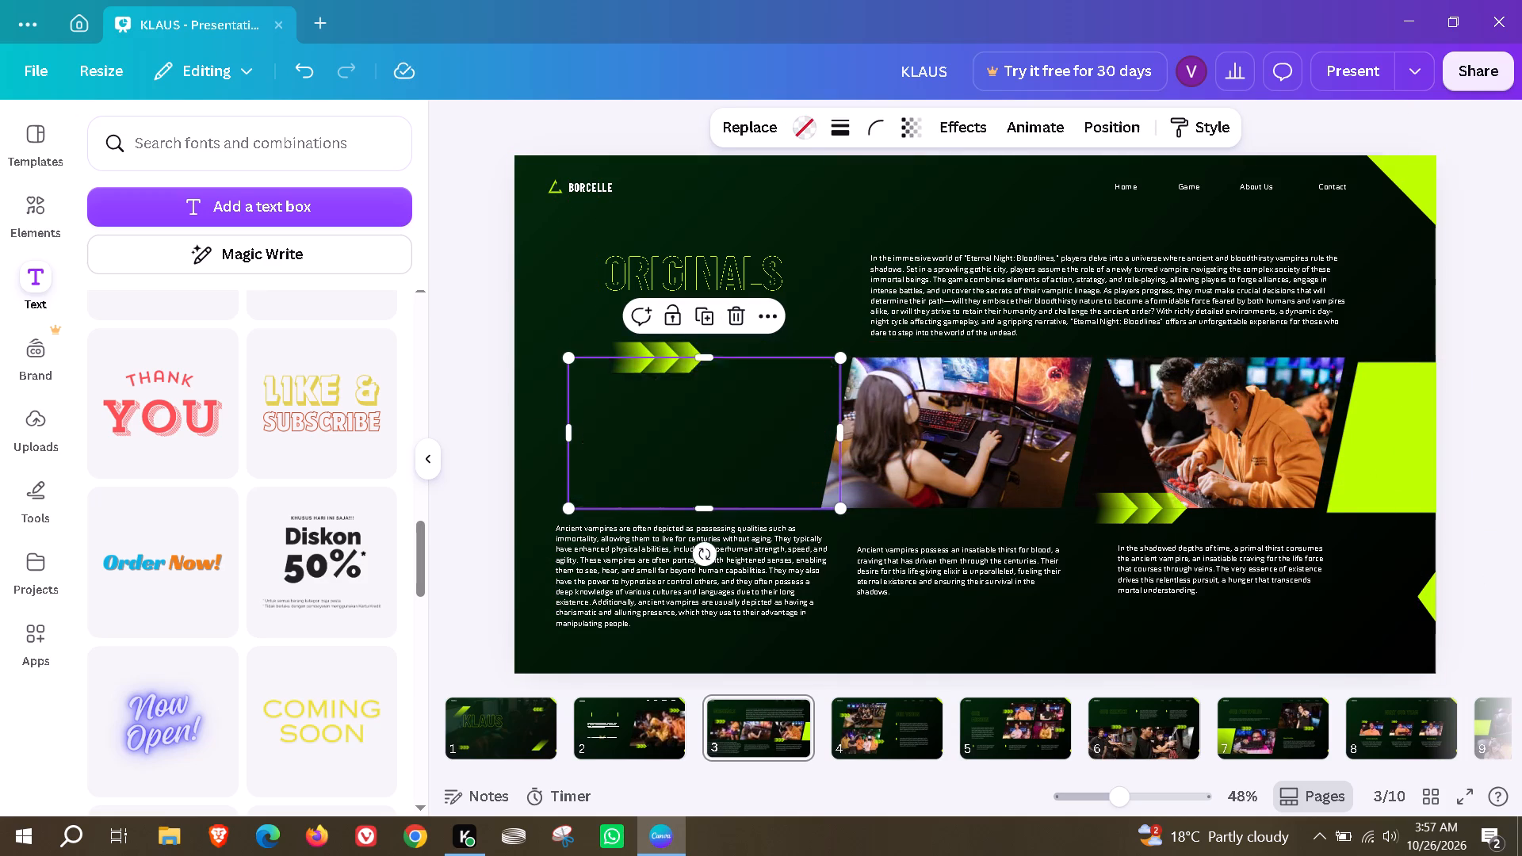
click(924, 422)
click(980, 318)
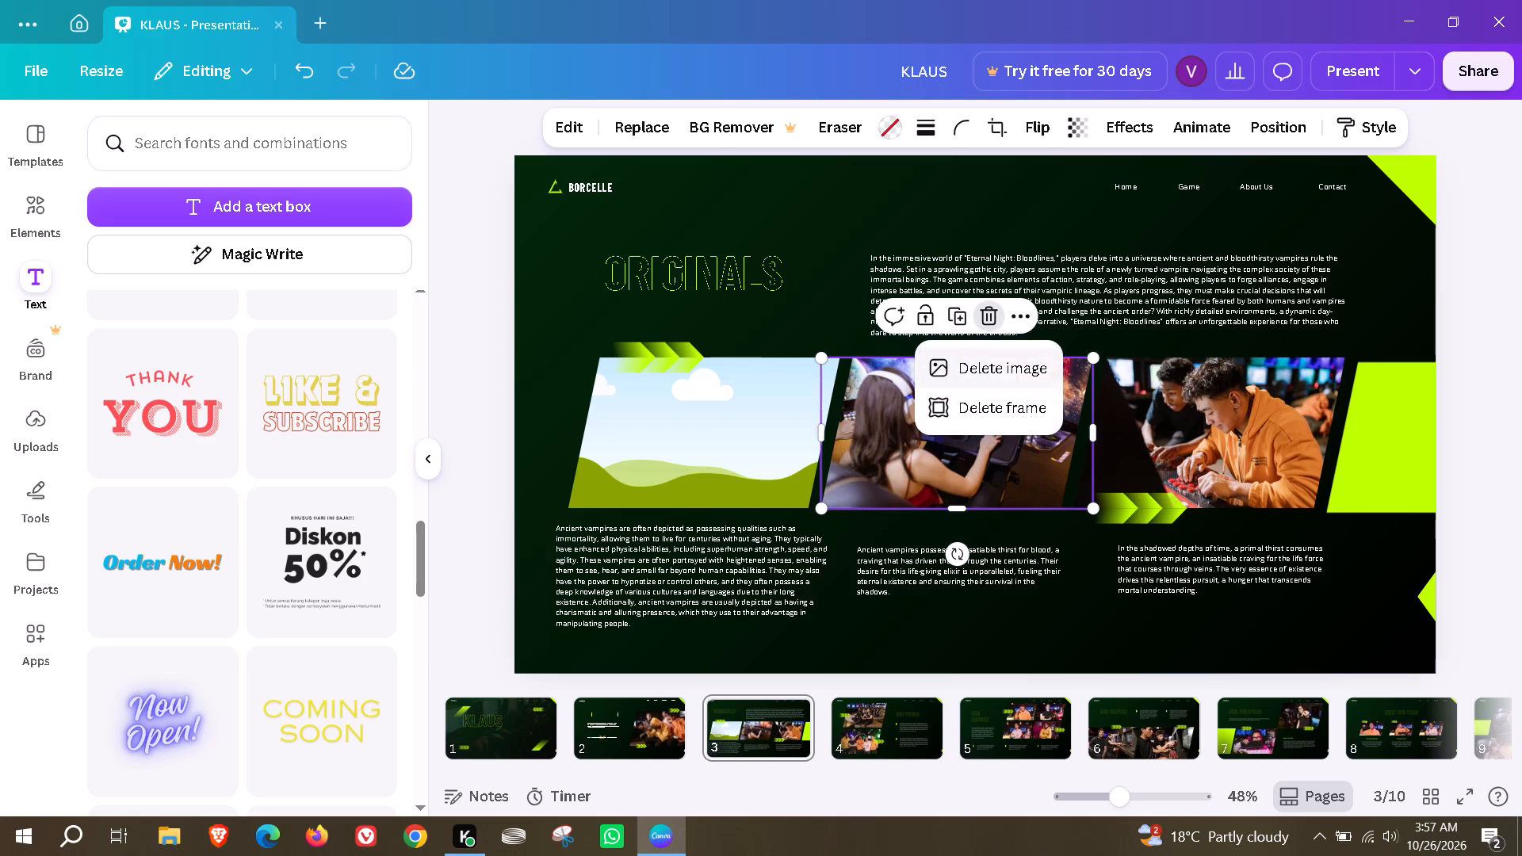
click(1001, 355)
click(1200, 425)
click(1248, 324)
click(1239, 356)
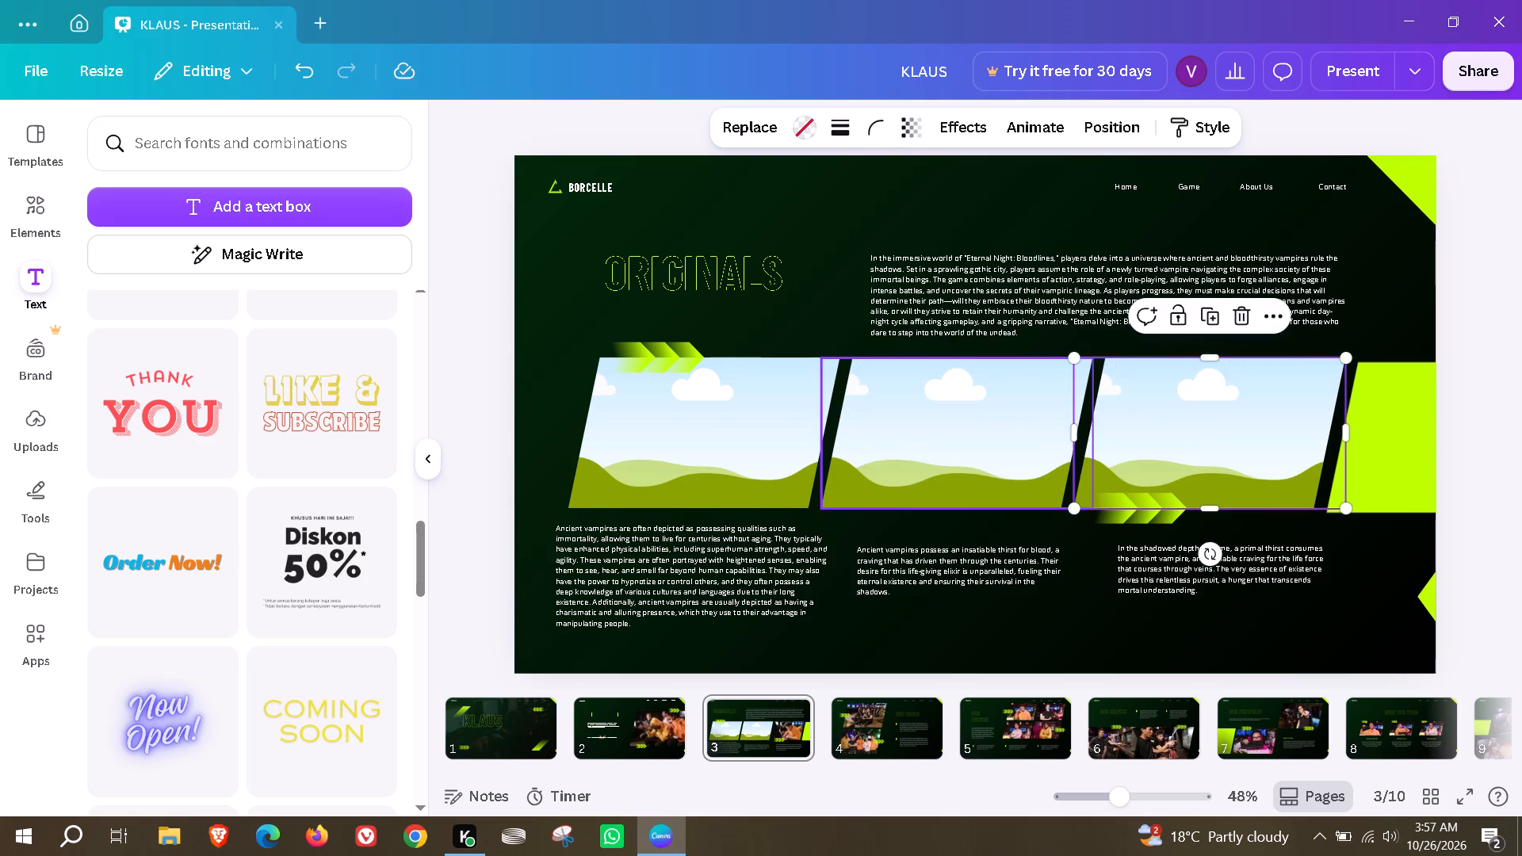
click(711, 434)
click(835, 301)
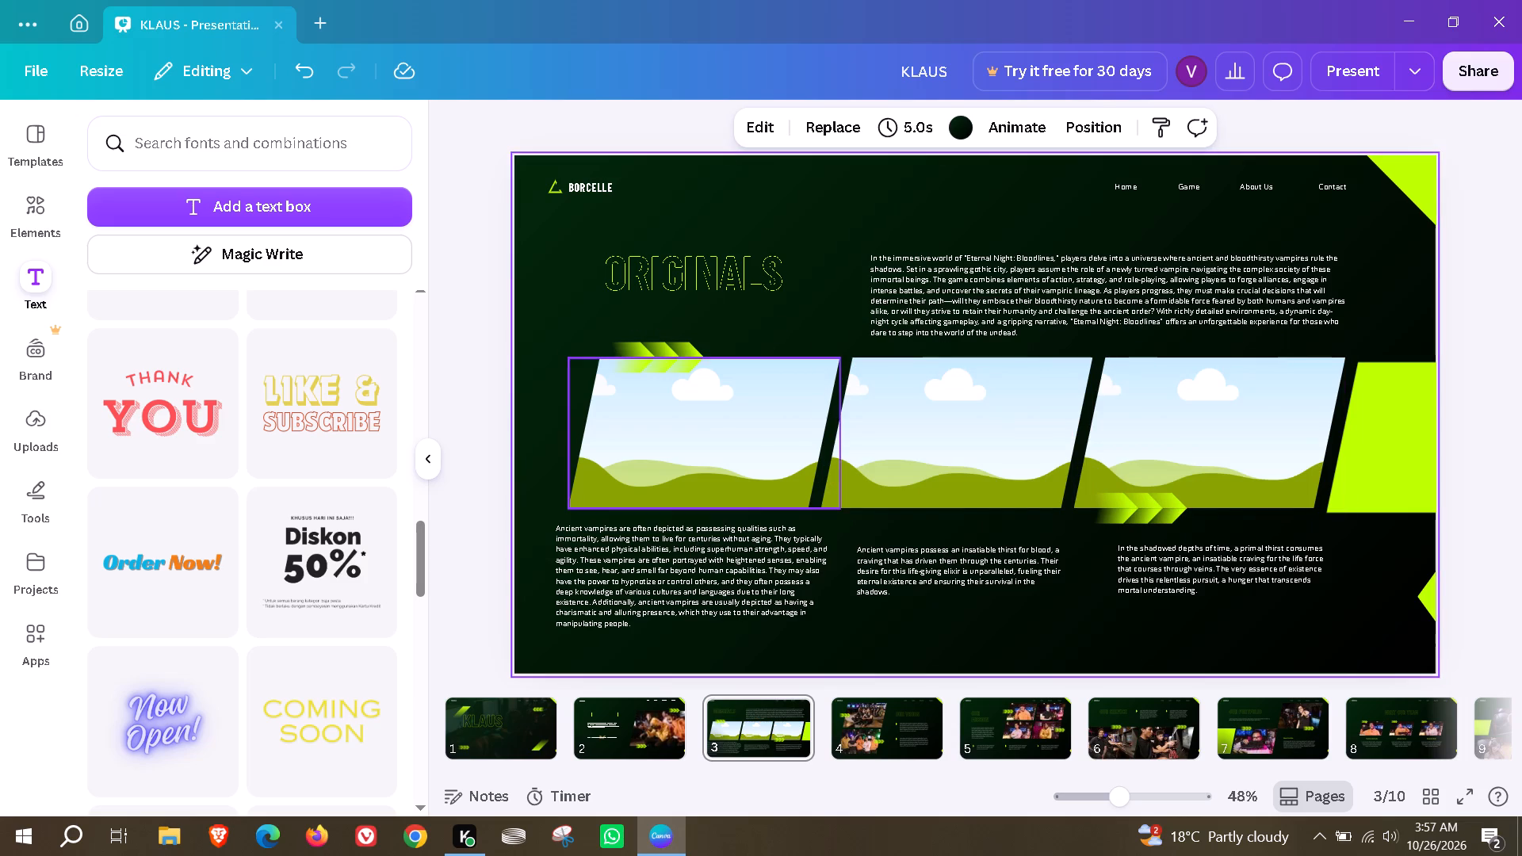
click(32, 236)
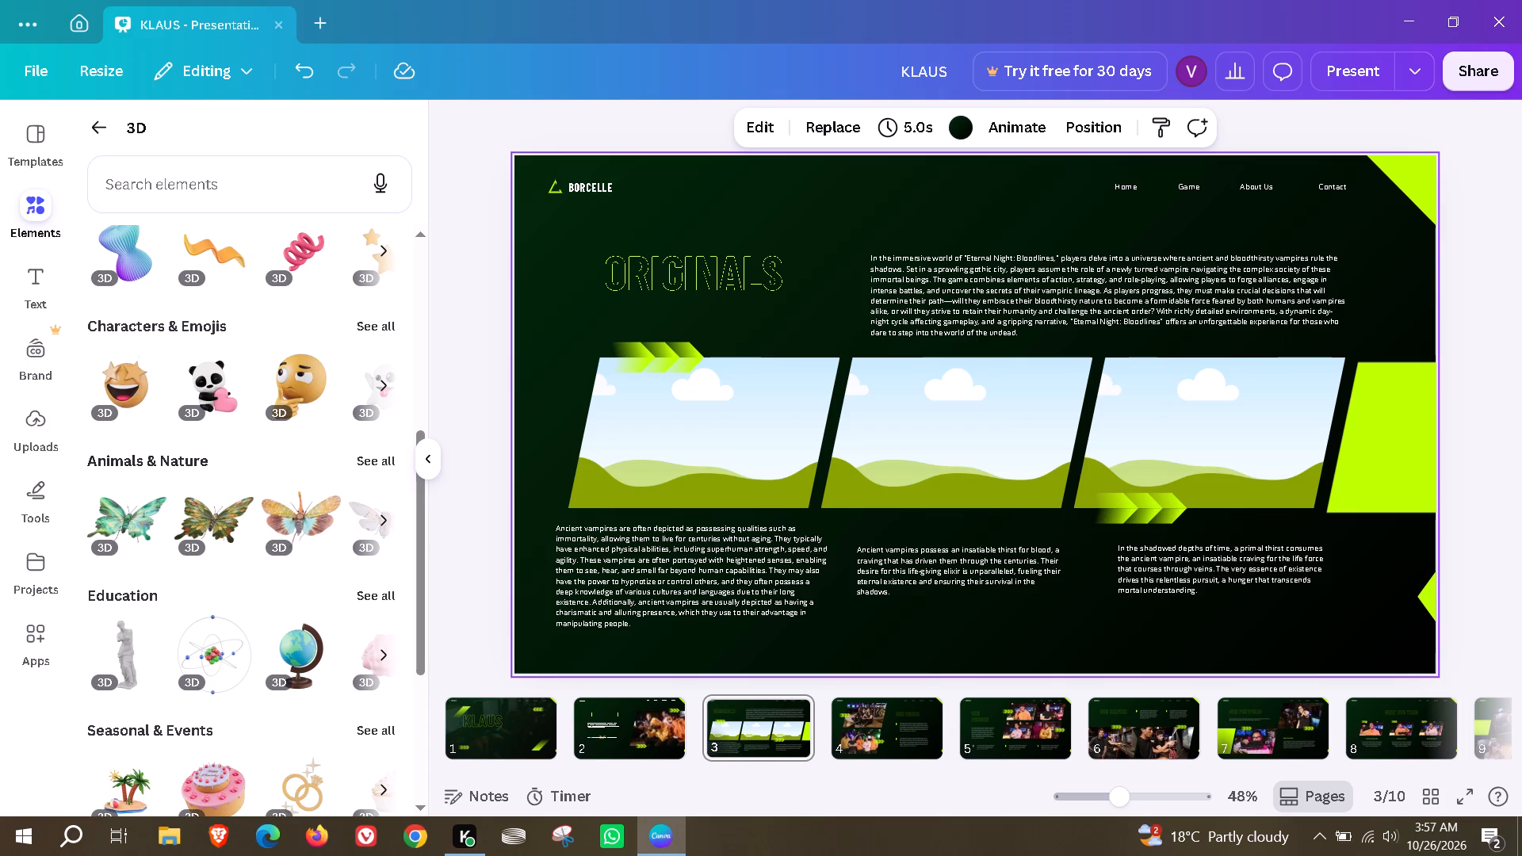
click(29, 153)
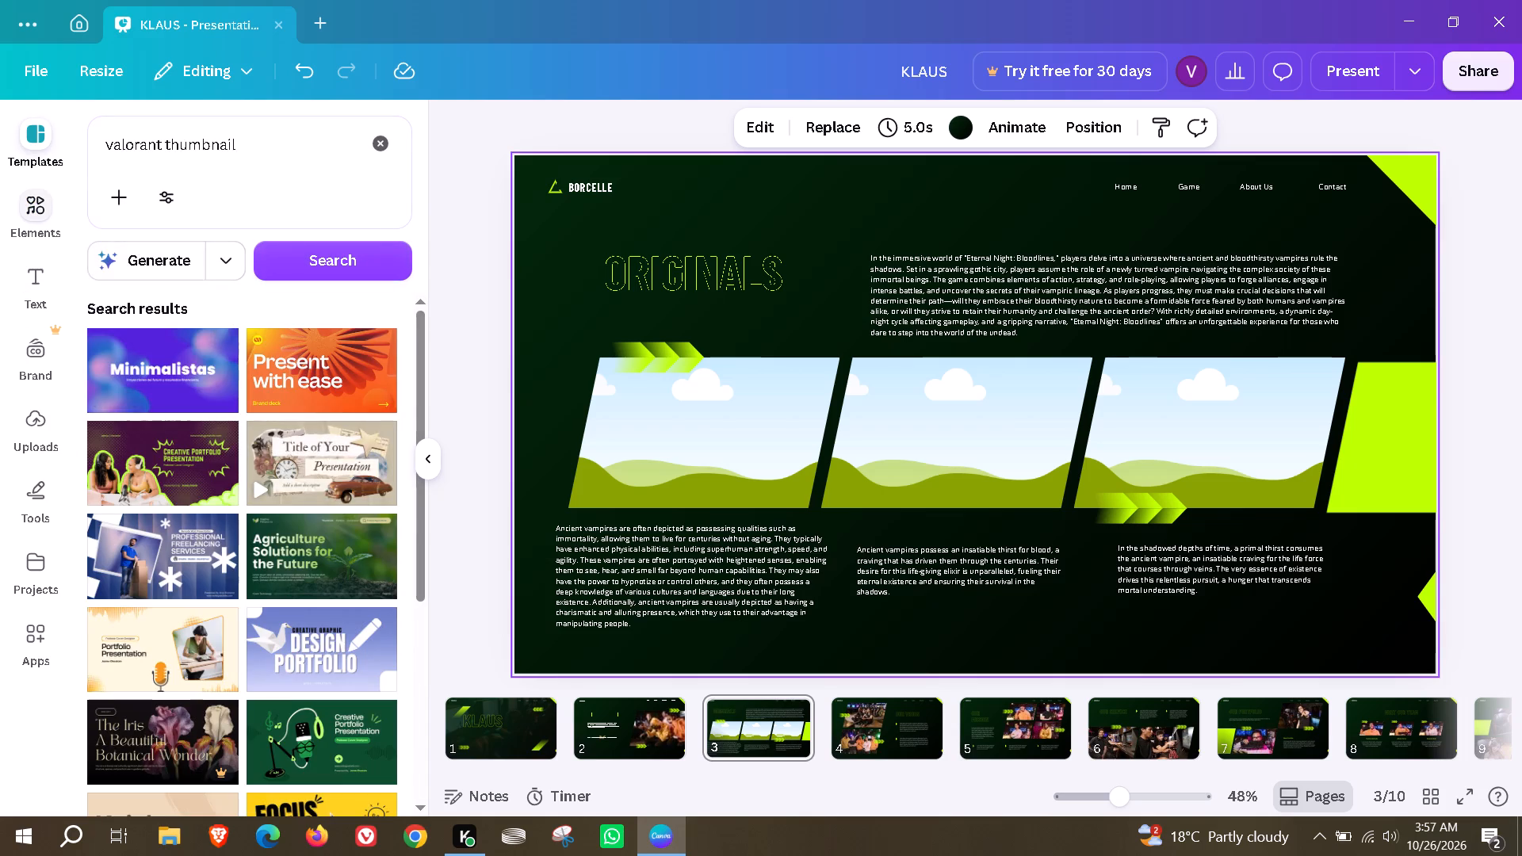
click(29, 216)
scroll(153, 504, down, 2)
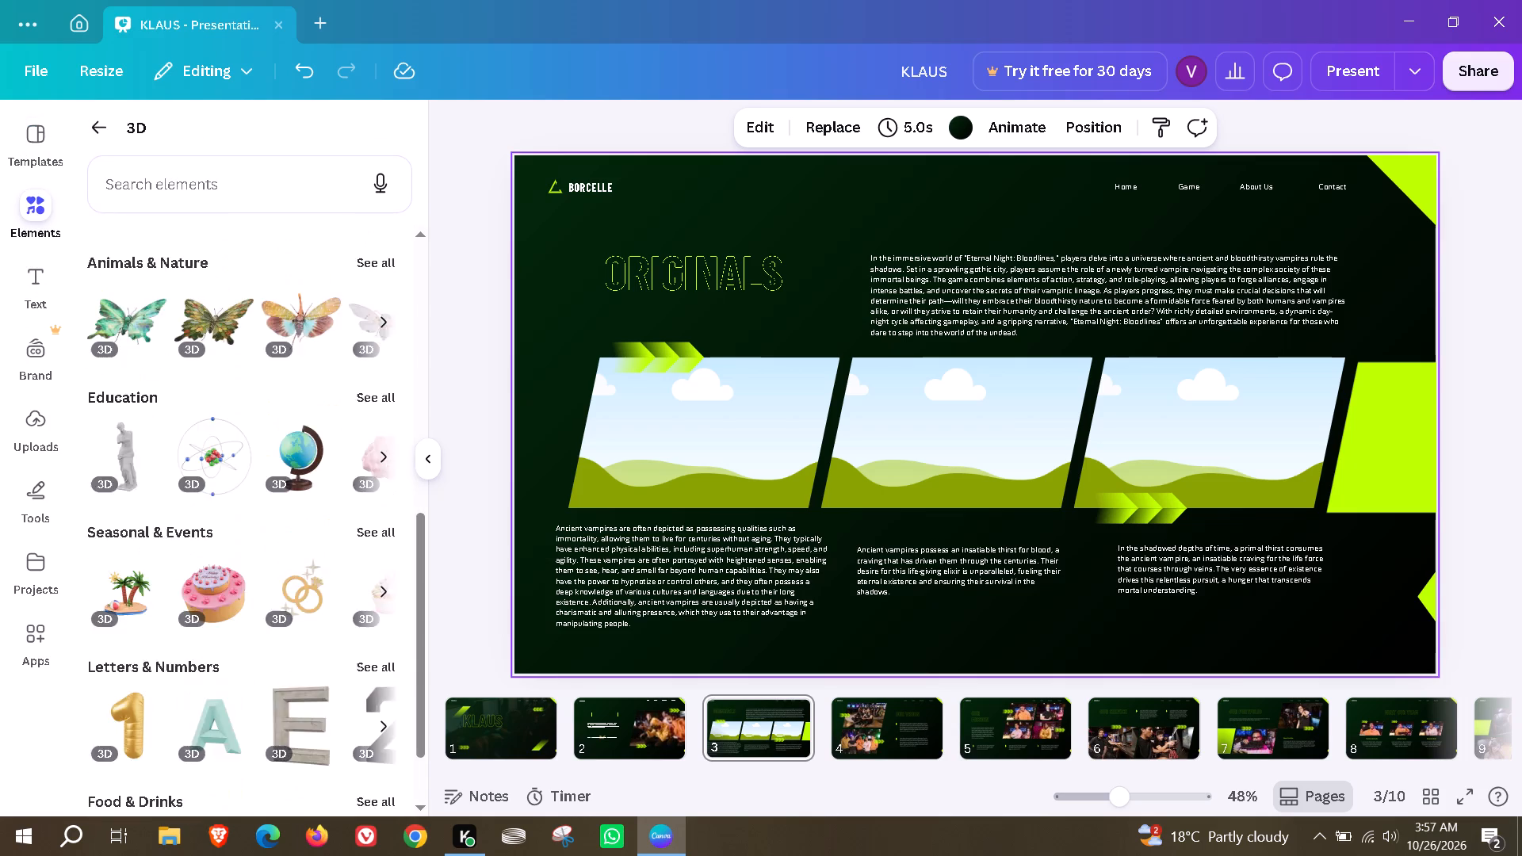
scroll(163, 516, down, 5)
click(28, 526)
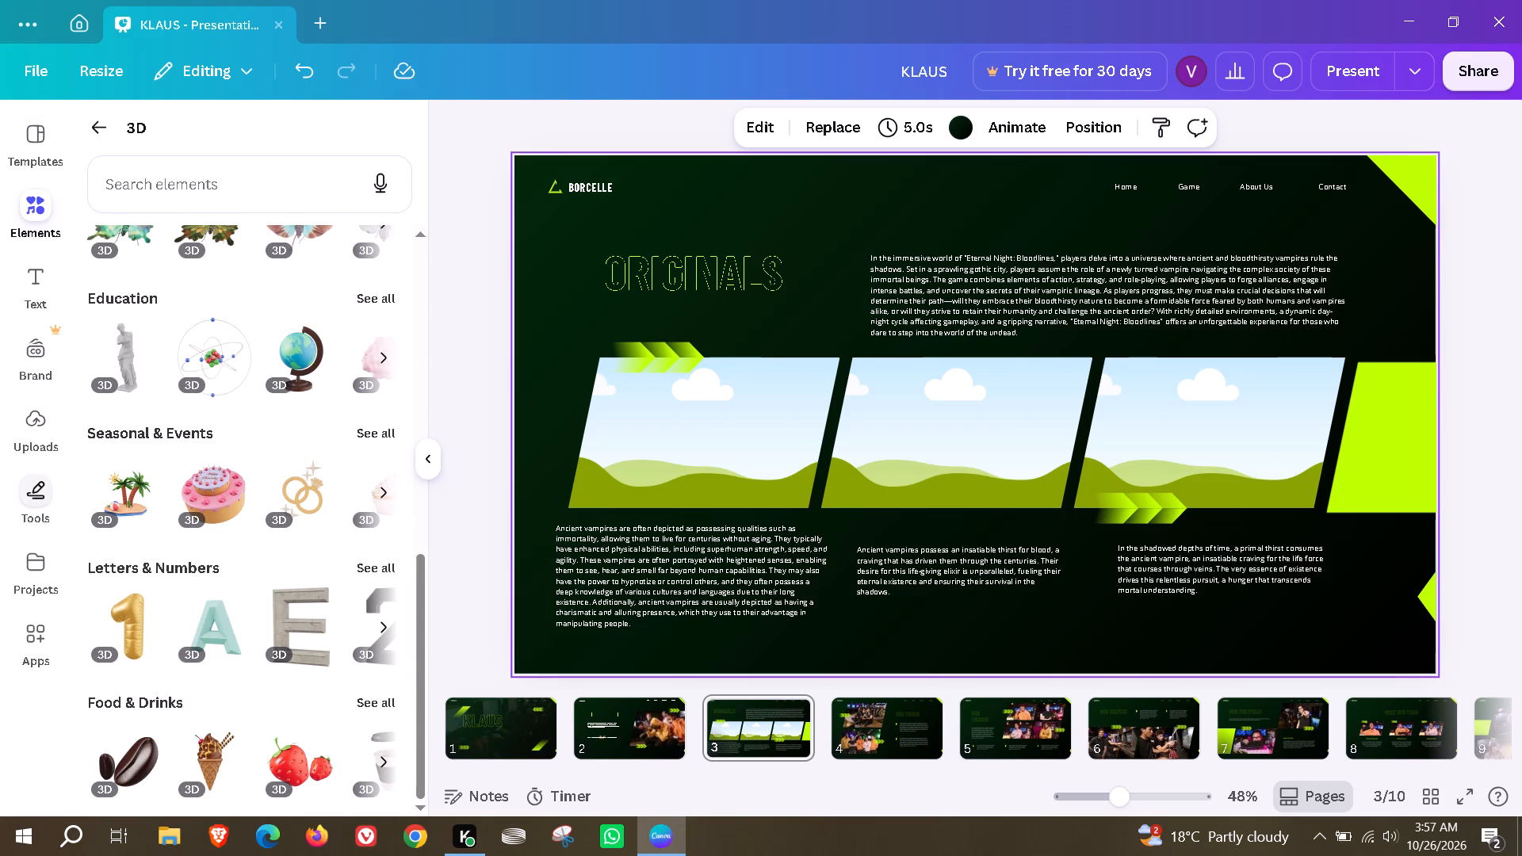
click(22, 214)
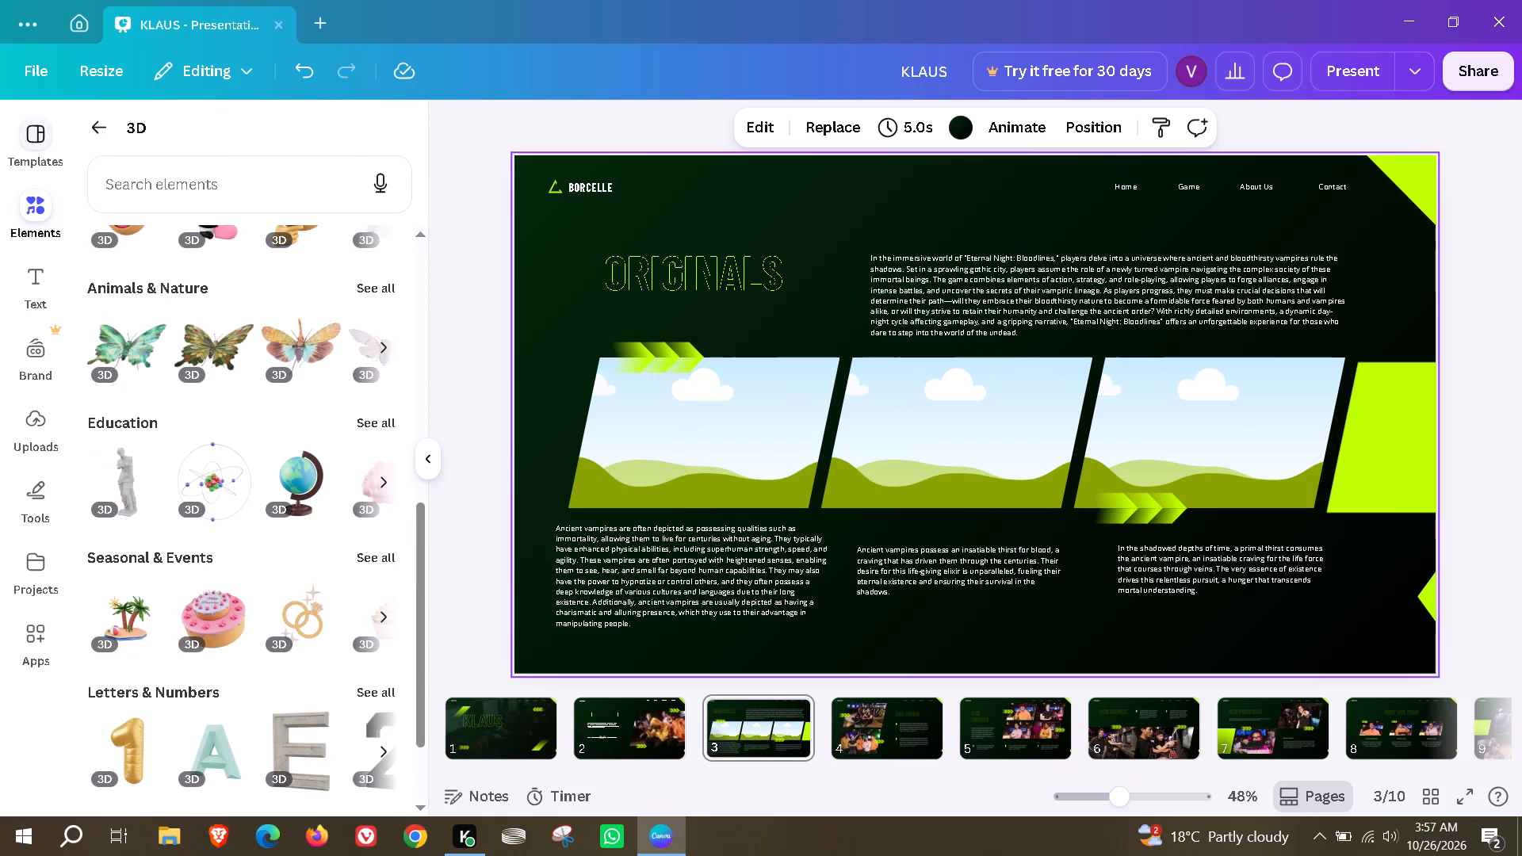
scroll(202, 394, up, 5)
Search photos for "vampires" and fill page 3's frames in order with the caped couple, white-haired woman, and woman among bare trees.
click(109, 129)
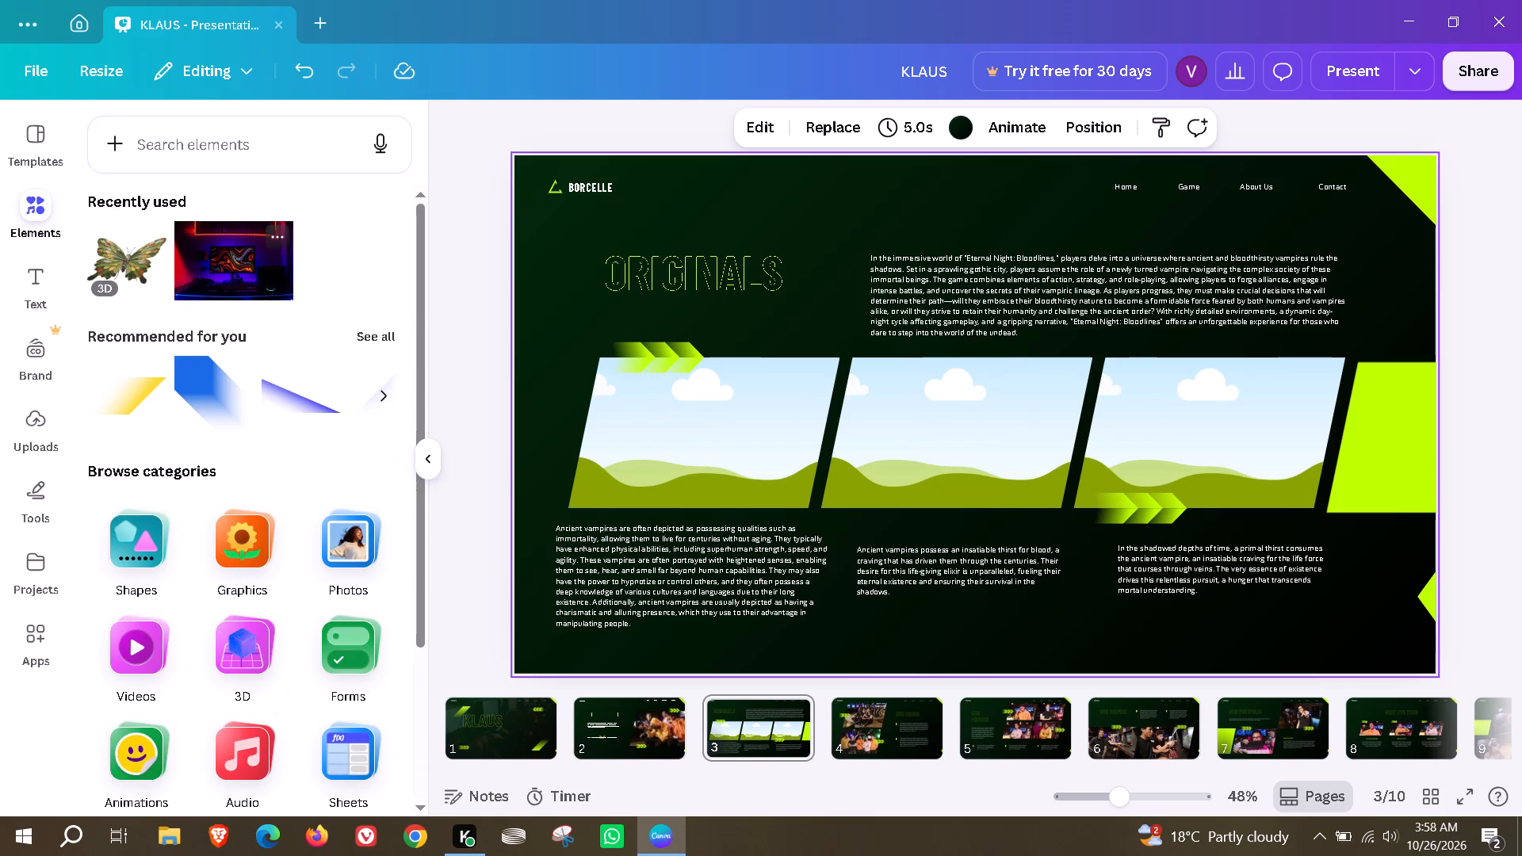
click(350, 562)
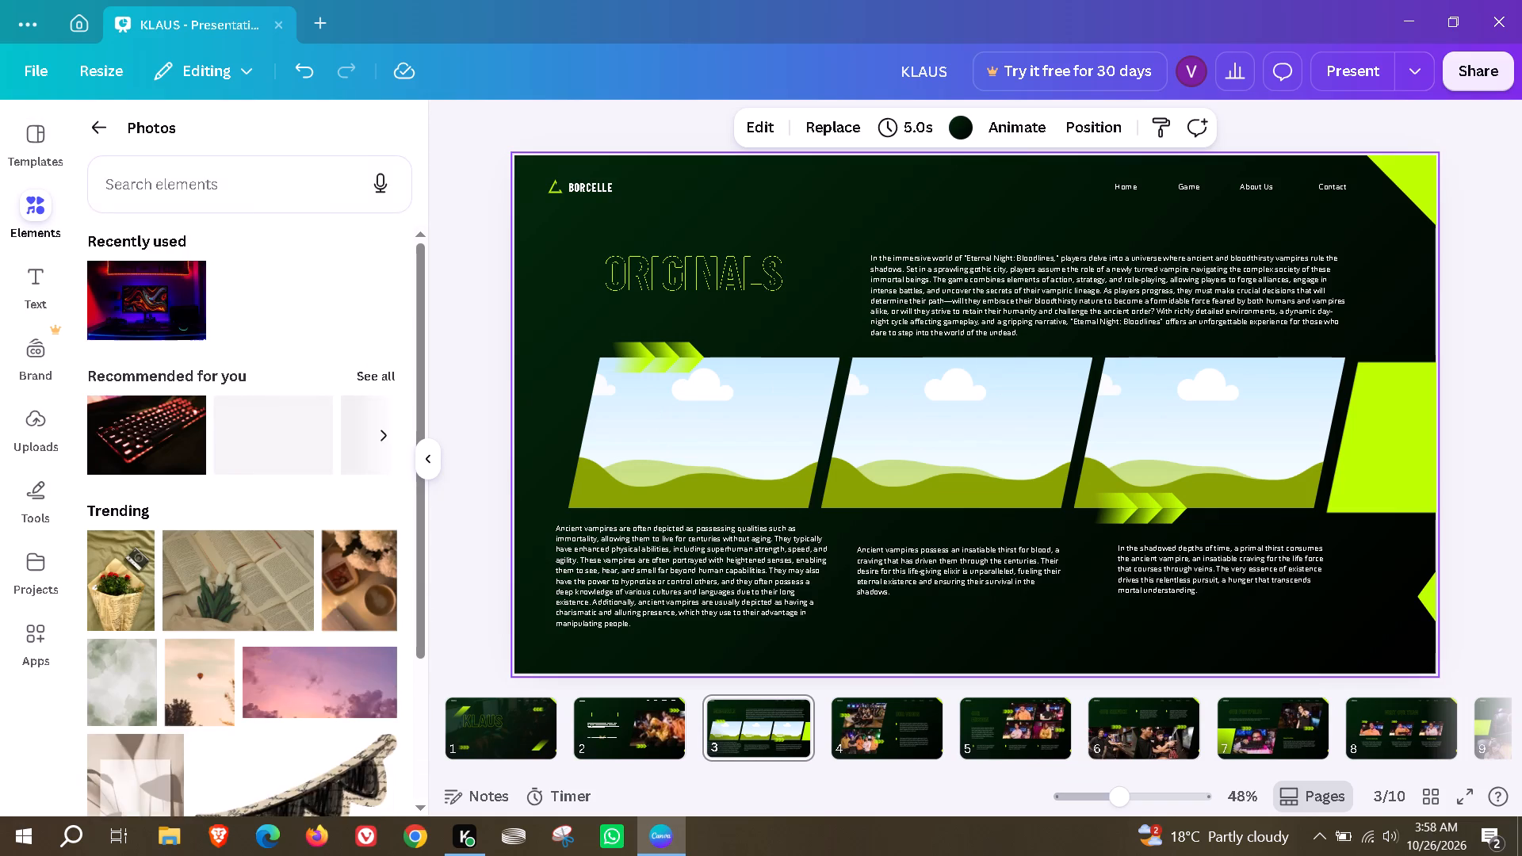
click(201, 173)
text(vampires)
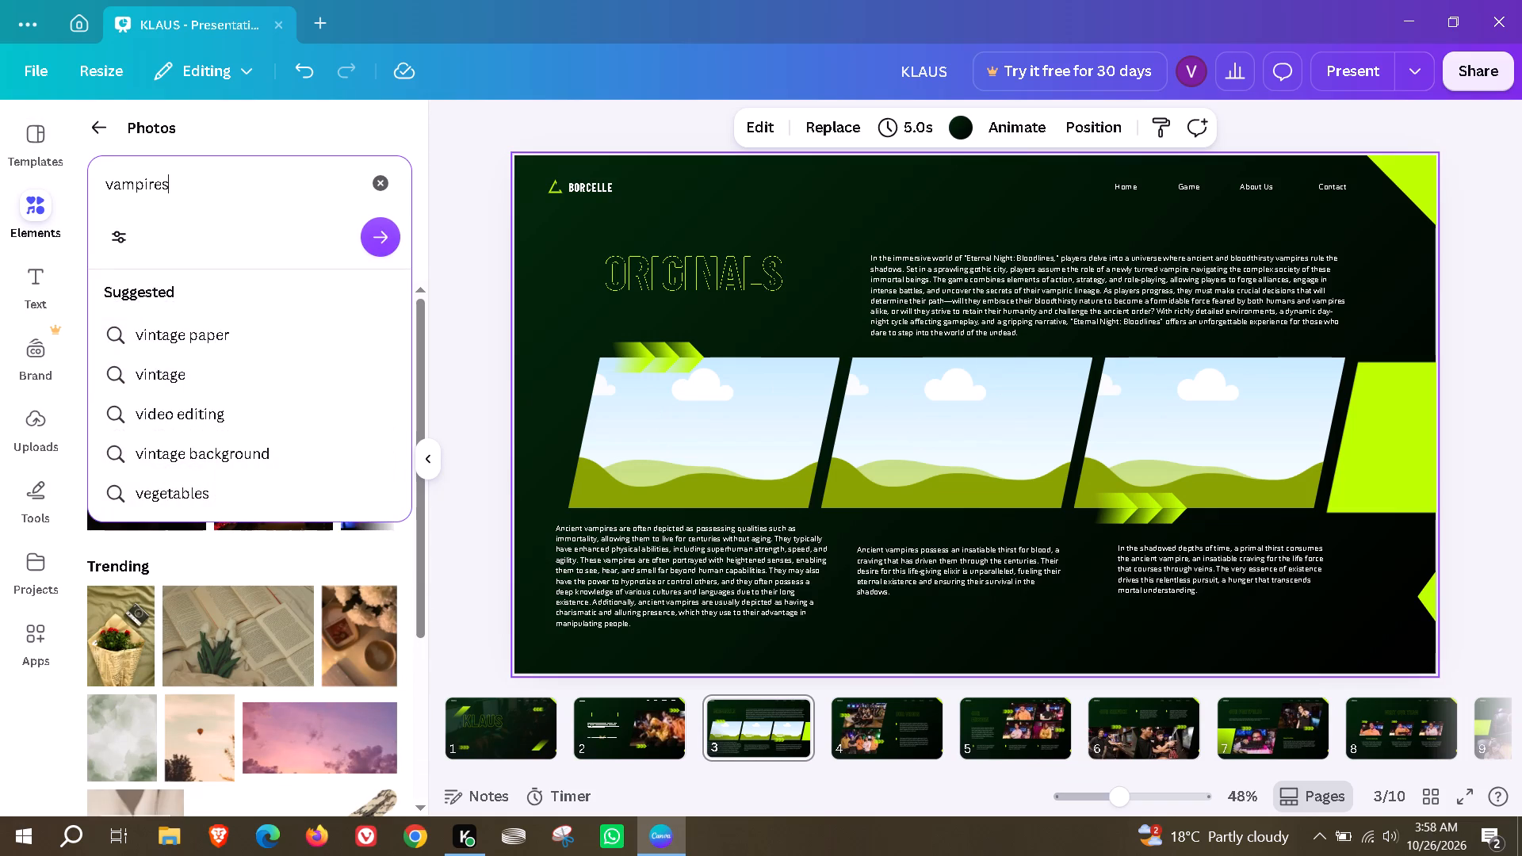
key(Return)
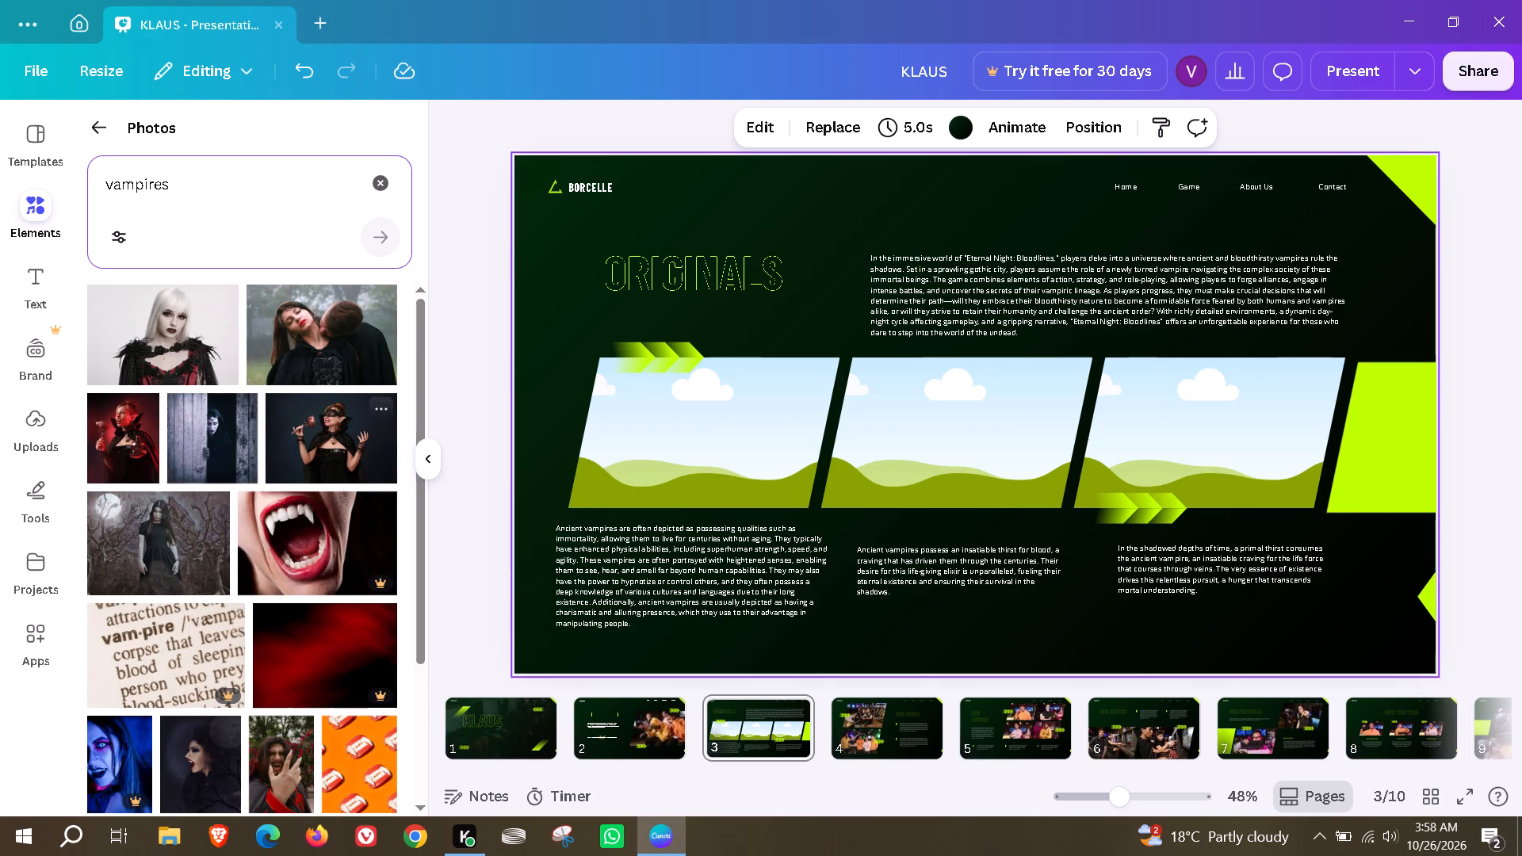
drag(305, 355, 642, 422)
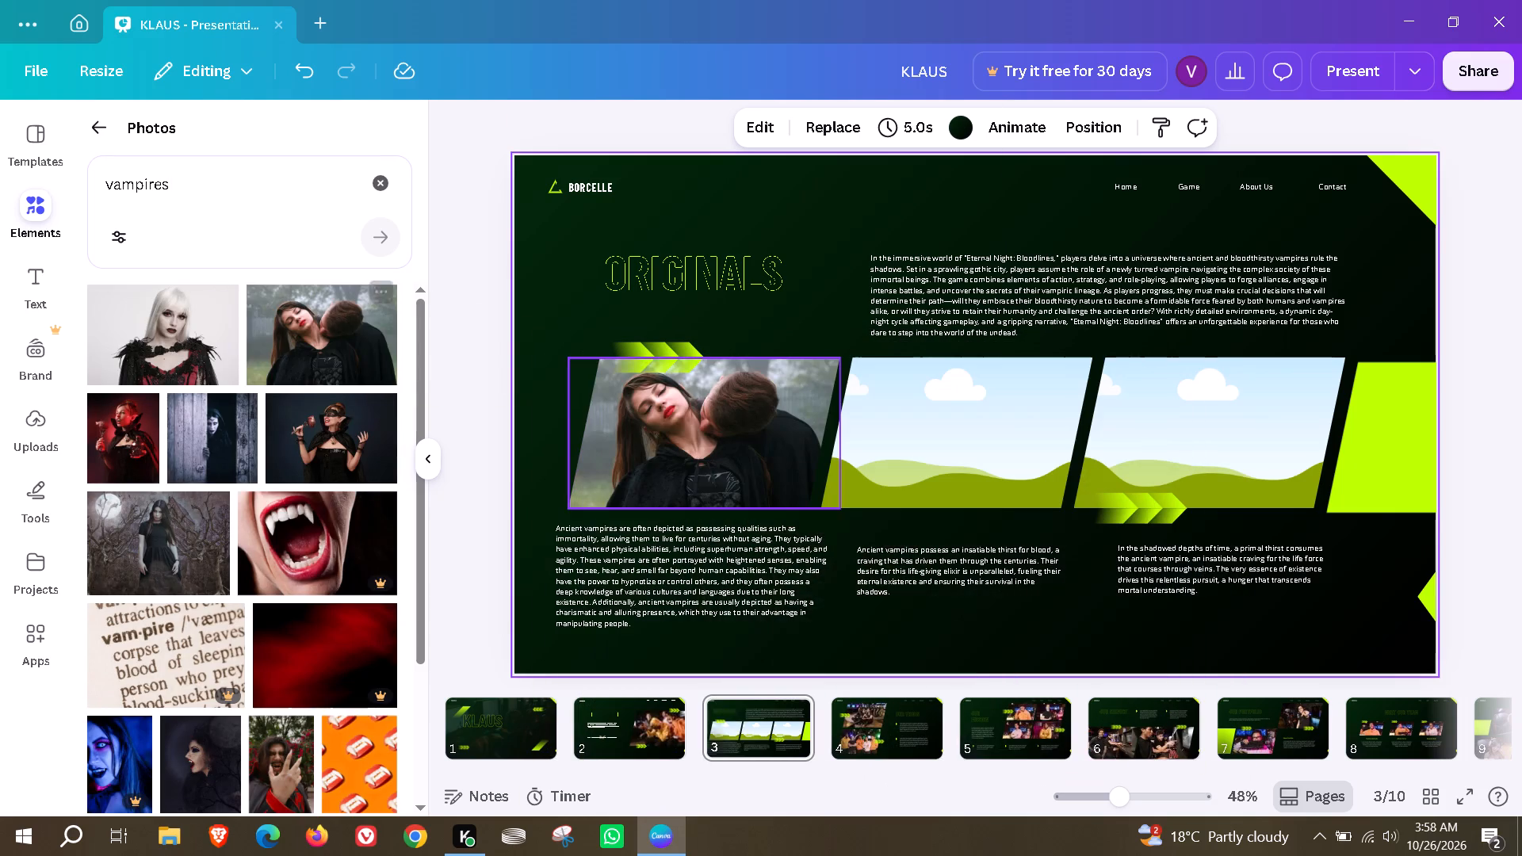
drag(166, 339, 852, 411)
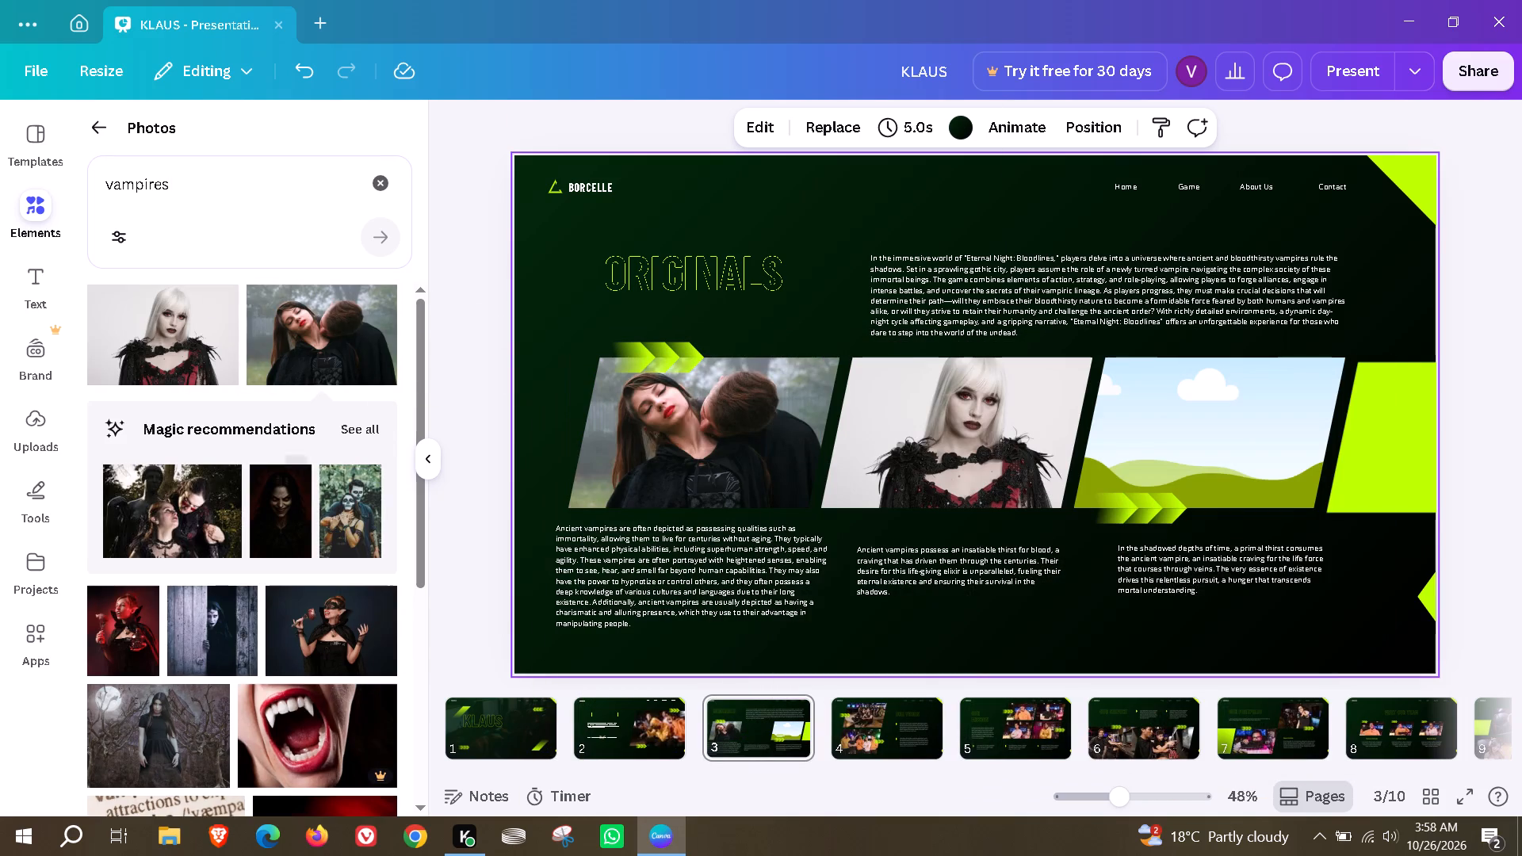
scroll(246, 539, down, 2)
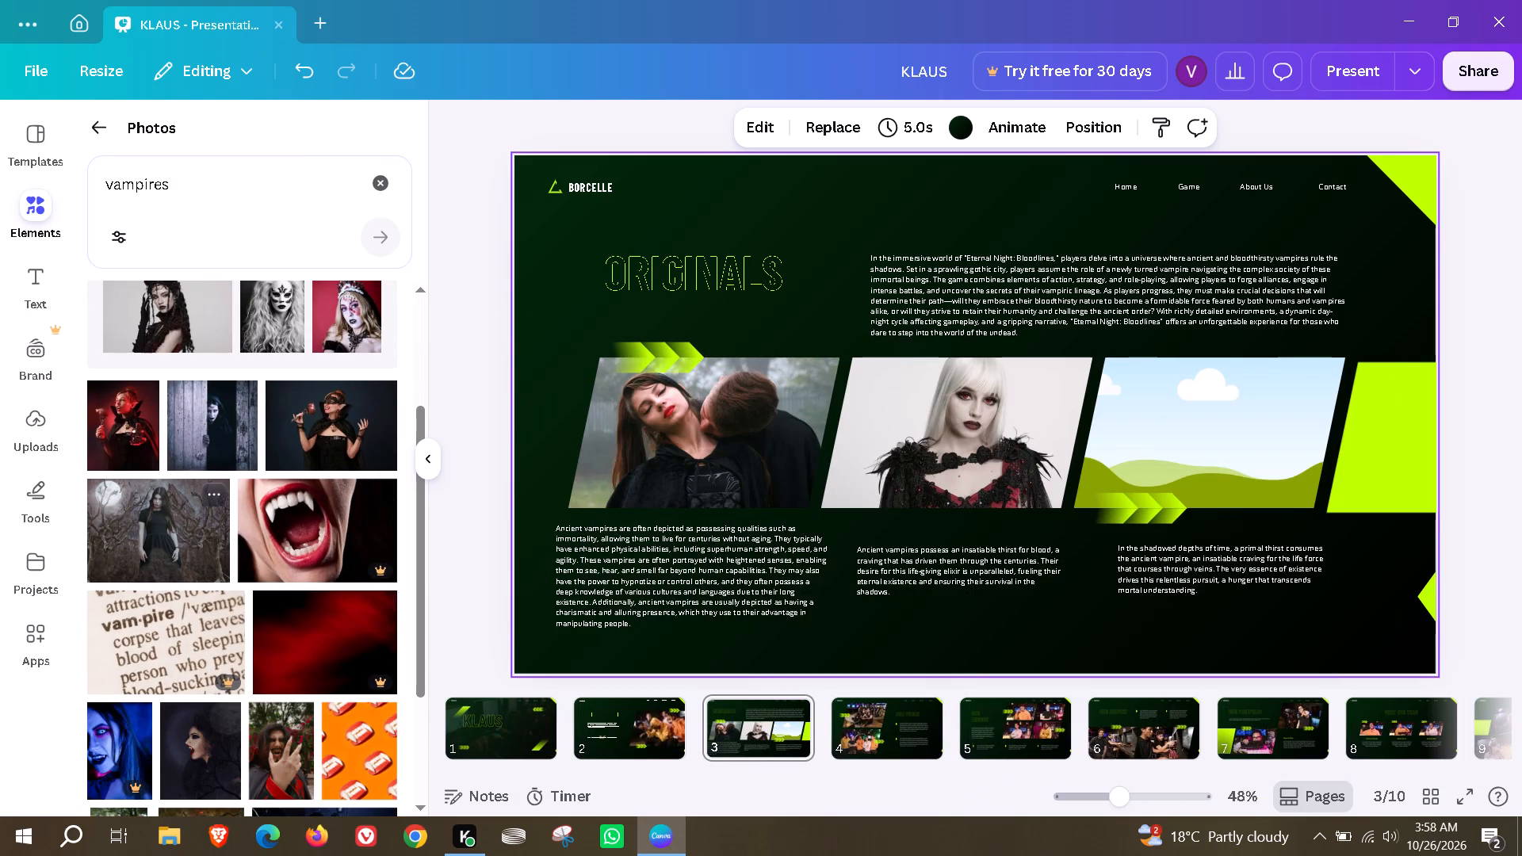
drag(185, 520, 1150, 415)
click(1021, 625)
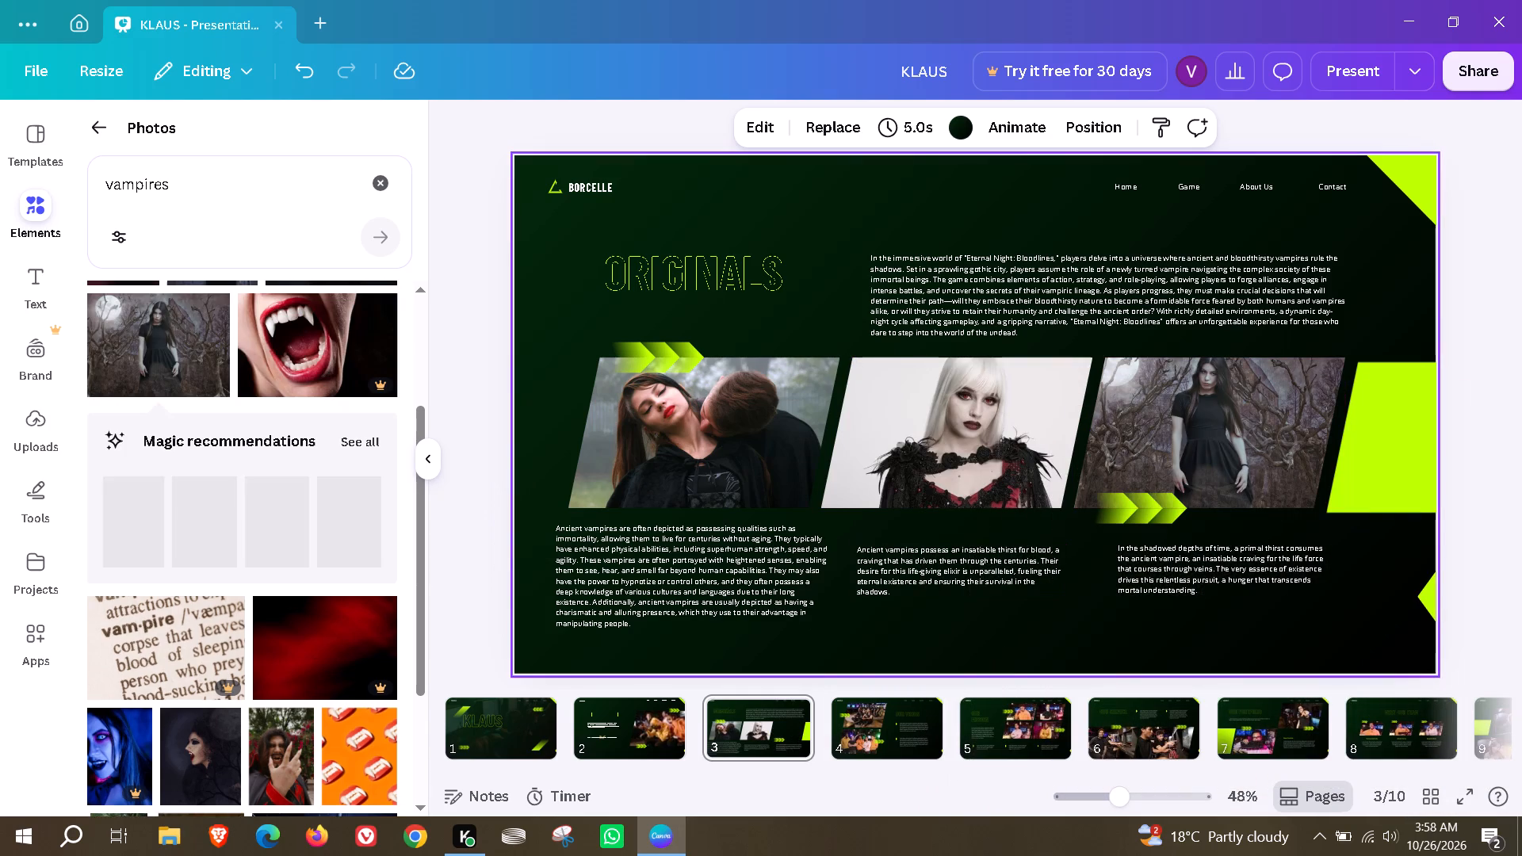
Replace the gaming photo in page 2's large slanted frame with the masked woman in a black cape from the vampires photos.
click(614, 724)
click(1210, 448)
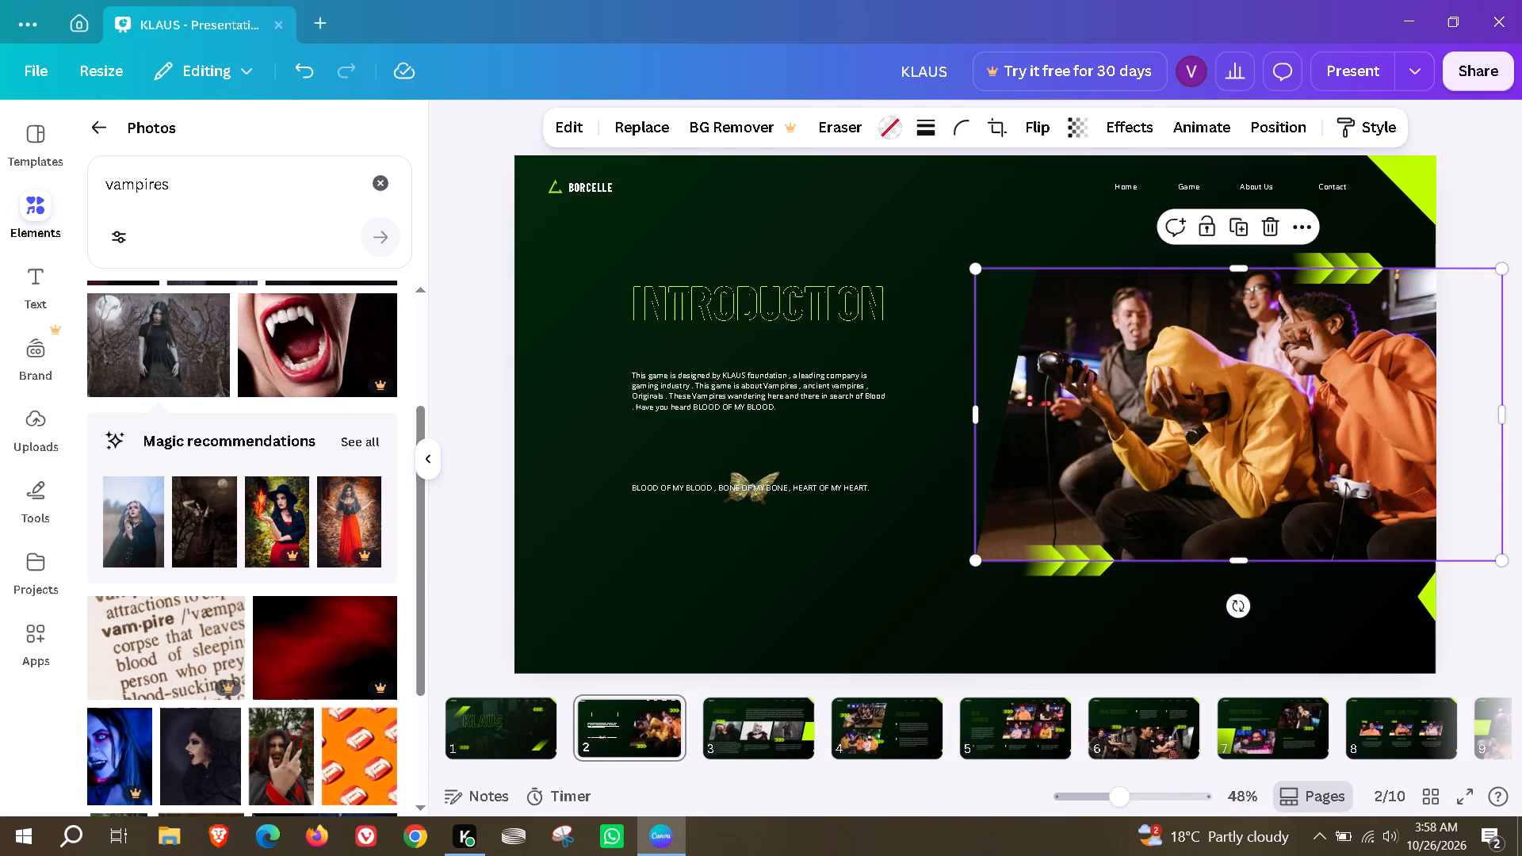
click(1271, 221)
click(1293, 269)
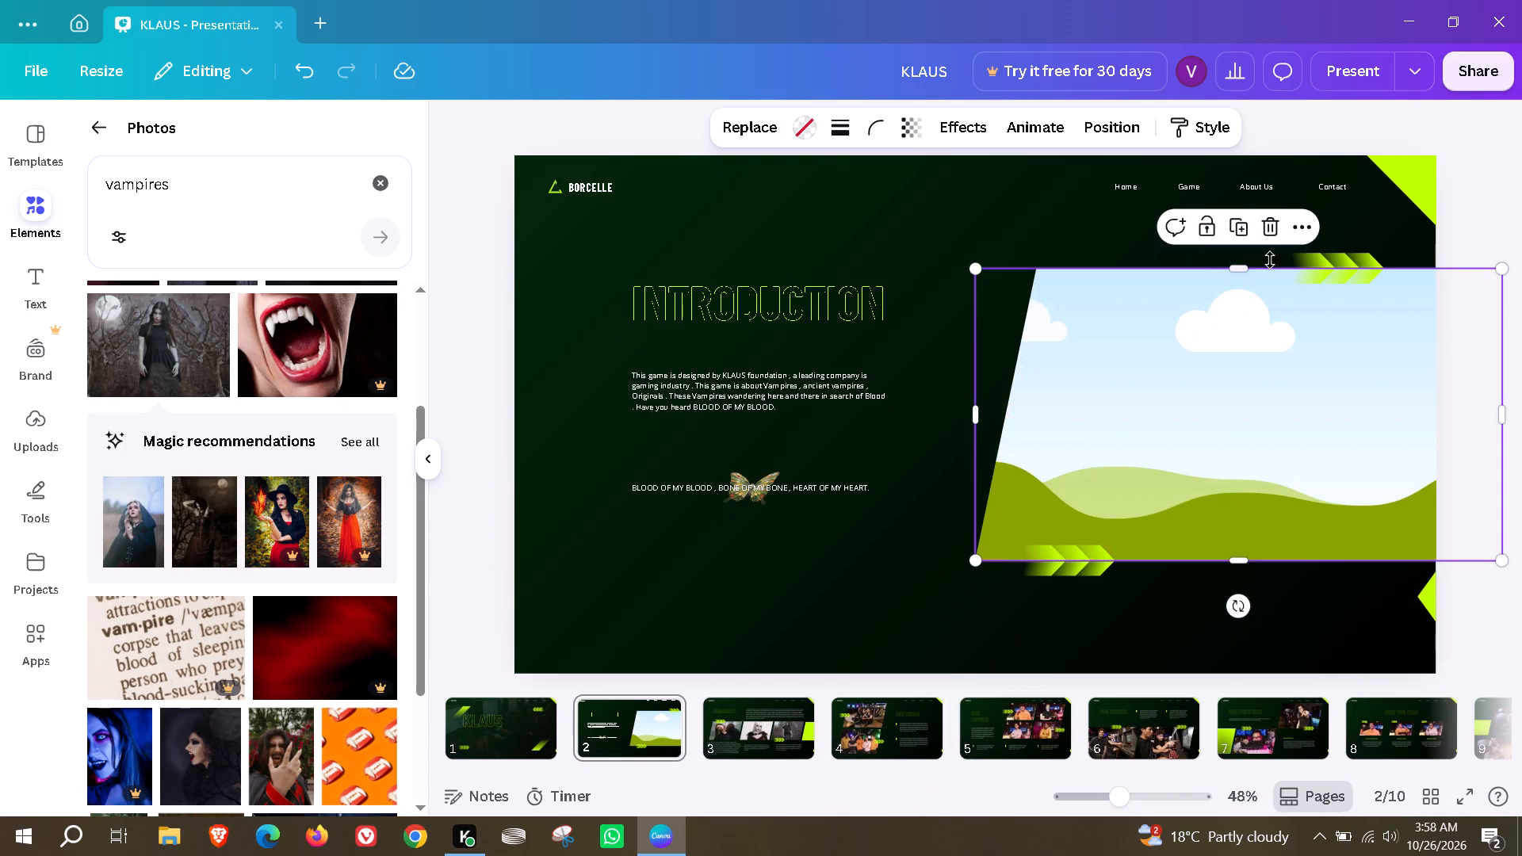
scroll(222, 538, down, 2)
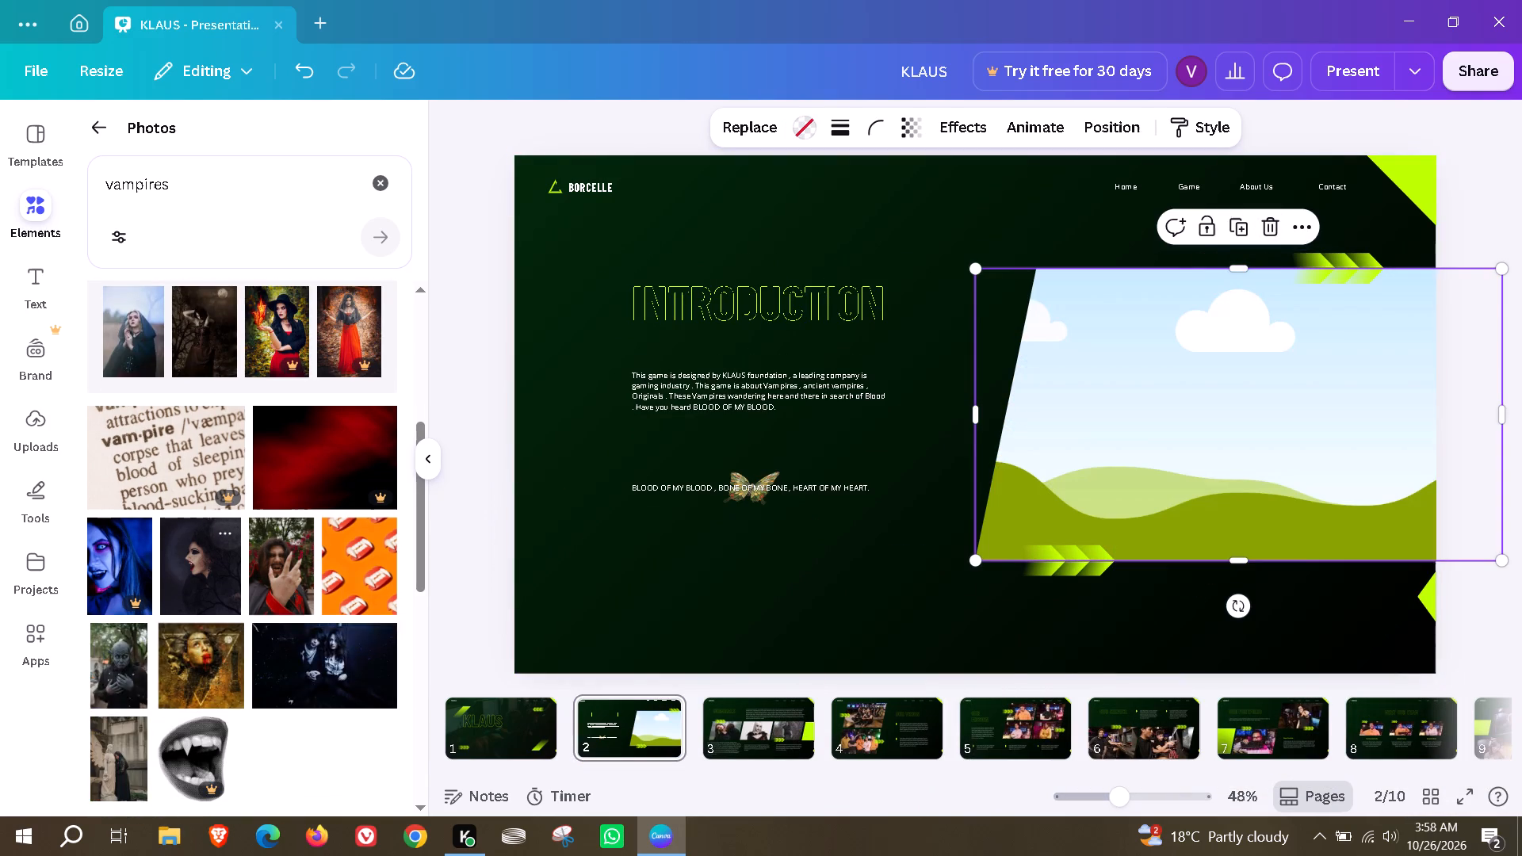
scroll(233, 587, down, 4)
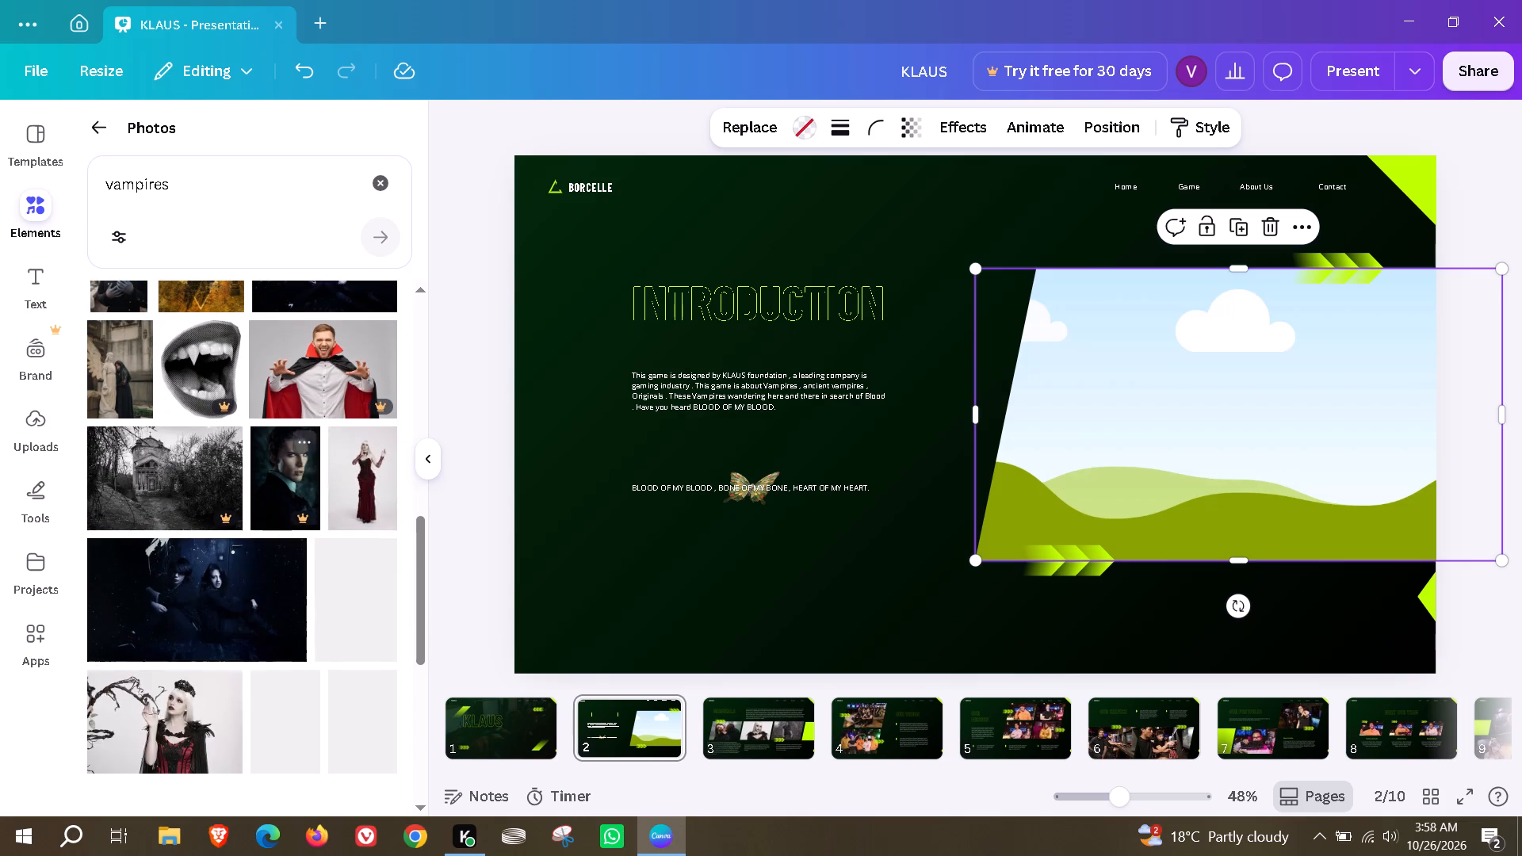
scroll(272, 546, down, 5)
scroll(270, 566, up, 10)
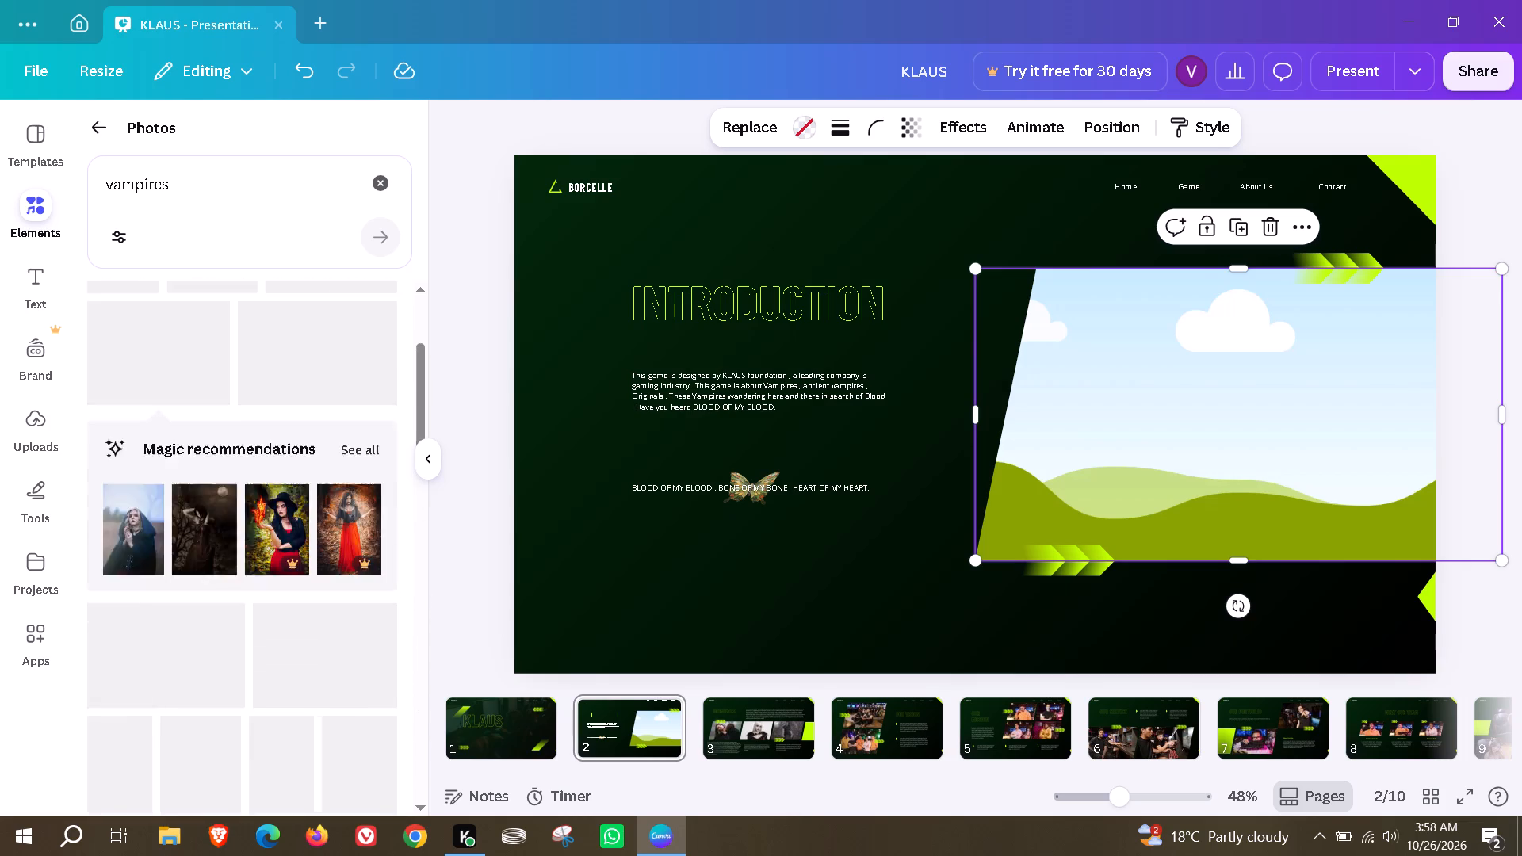
scroll(266, 604, up, 6)
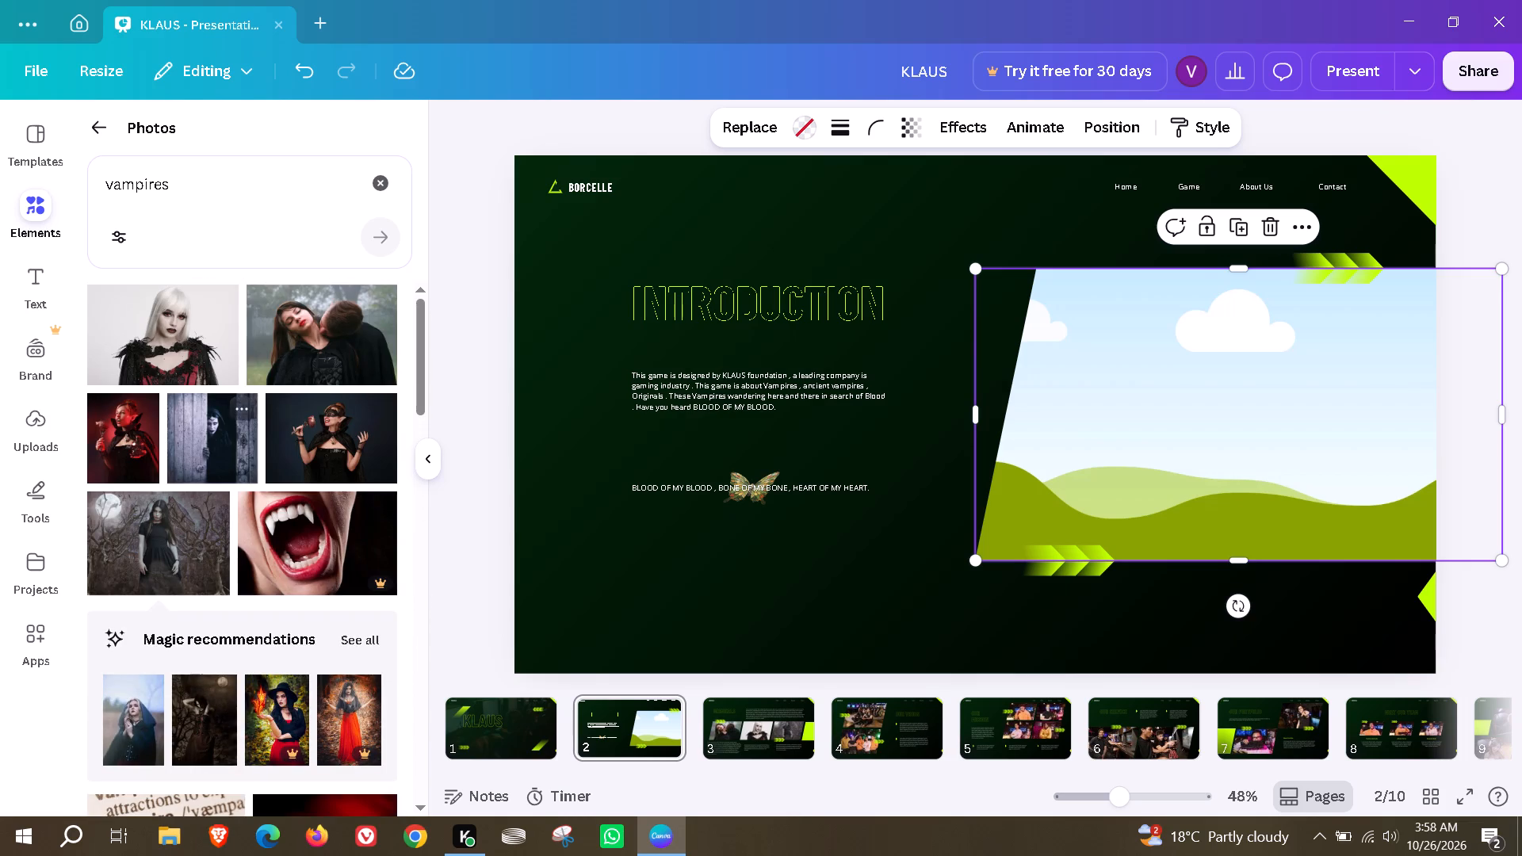
drag(337, 432, 1023, 430)
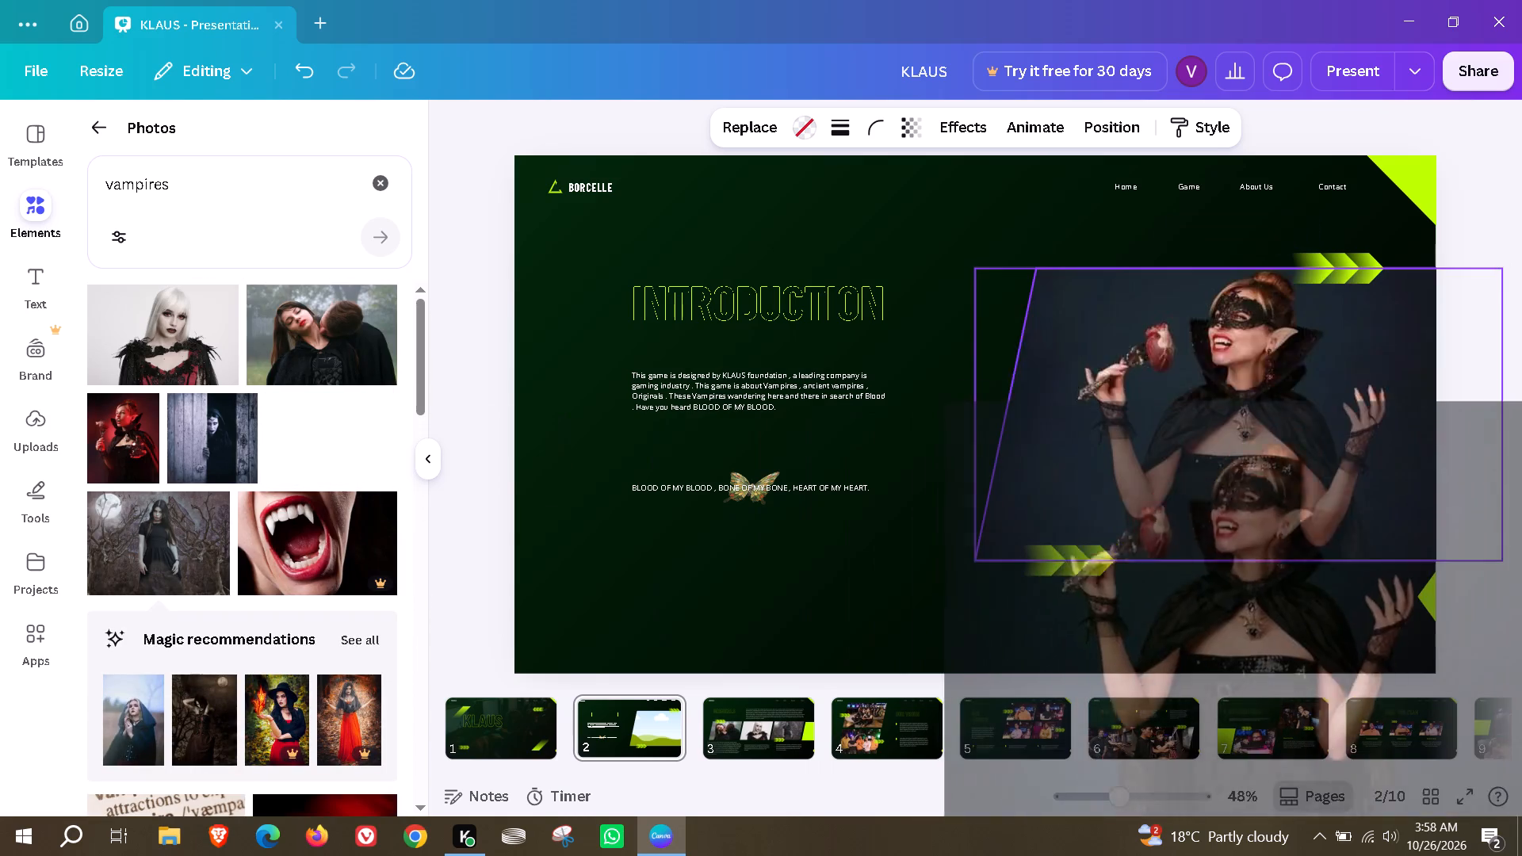
drag(1023, 430, 1050, 375)
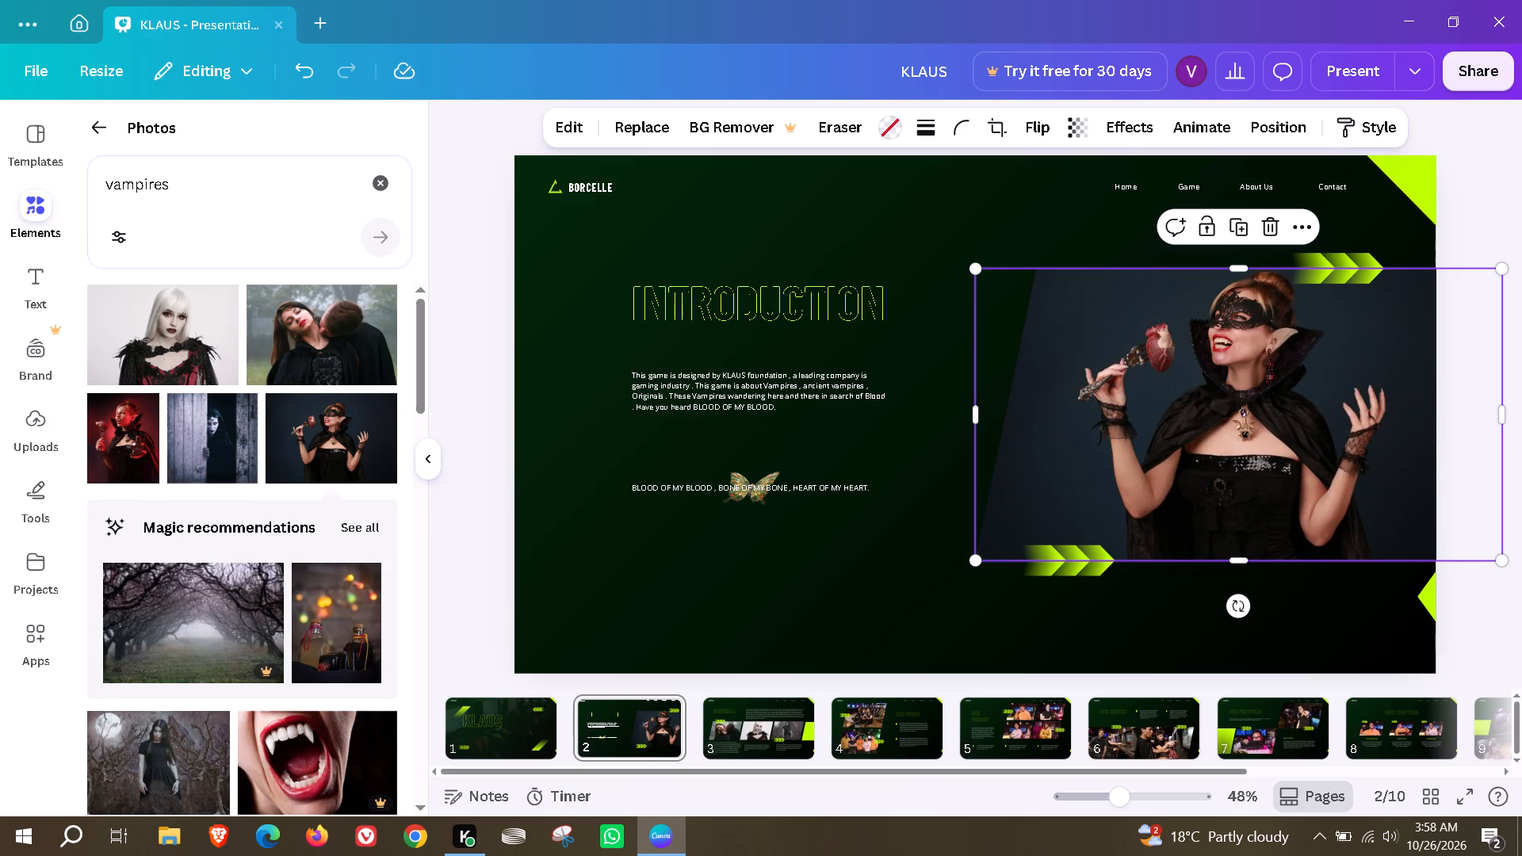
Change page 4's "OUR VISION" heading to "Story".
click(728, 734)
click(900, 720)
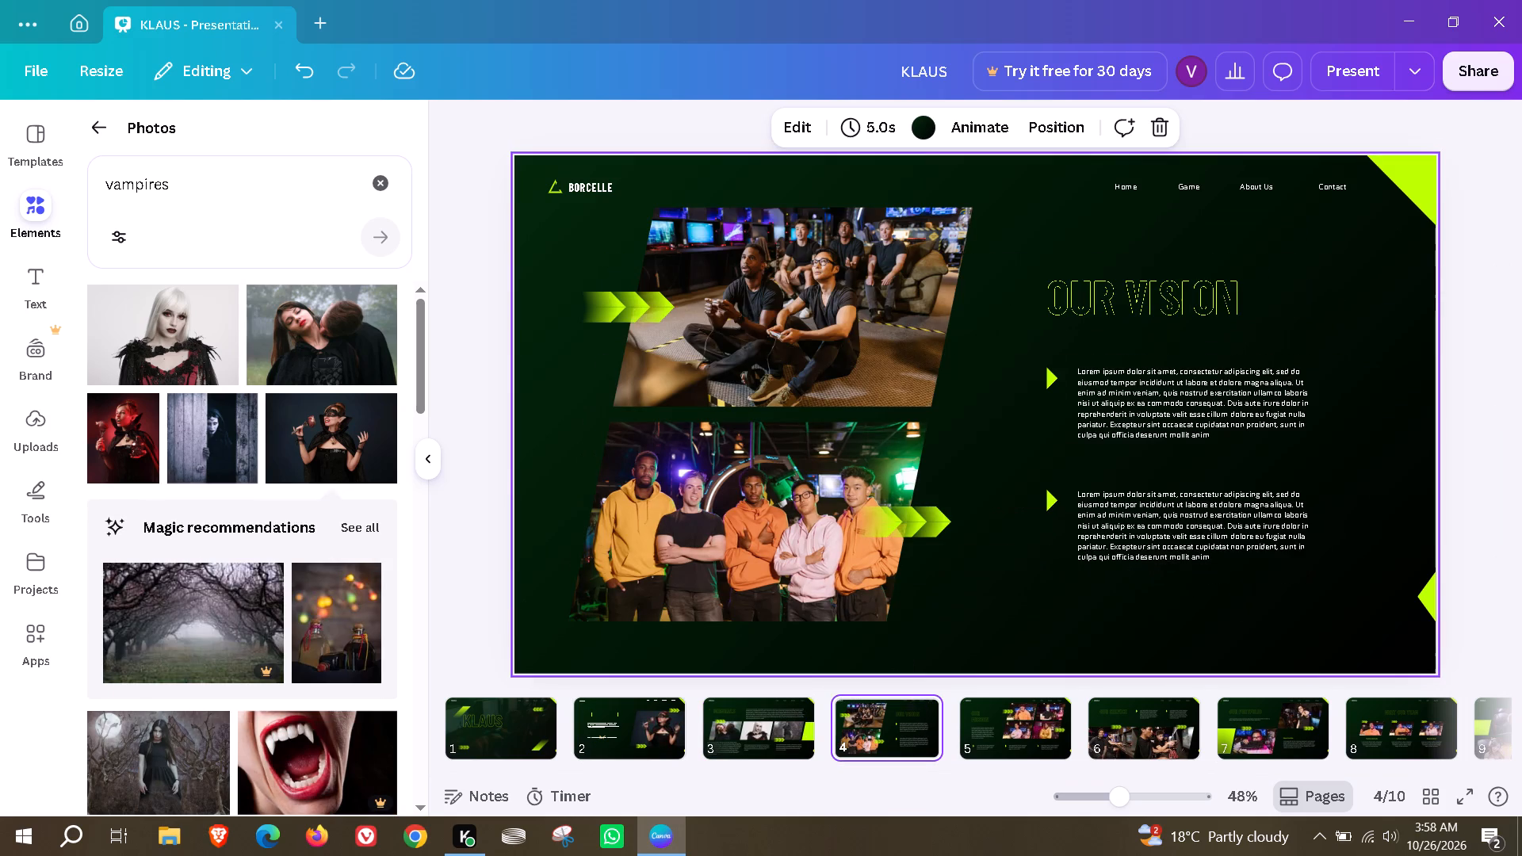
double_click(1119, 302)
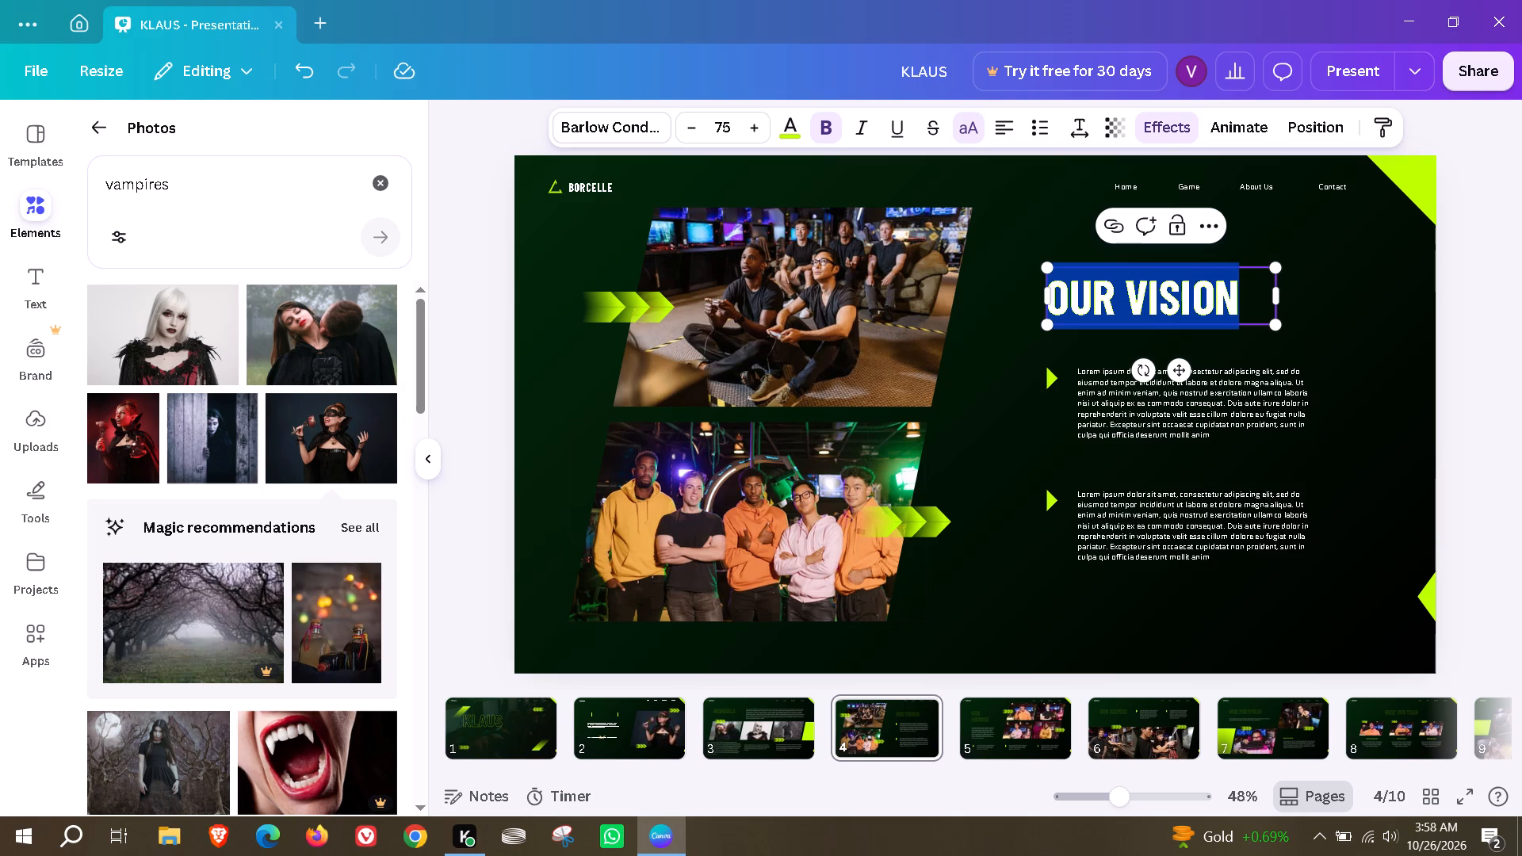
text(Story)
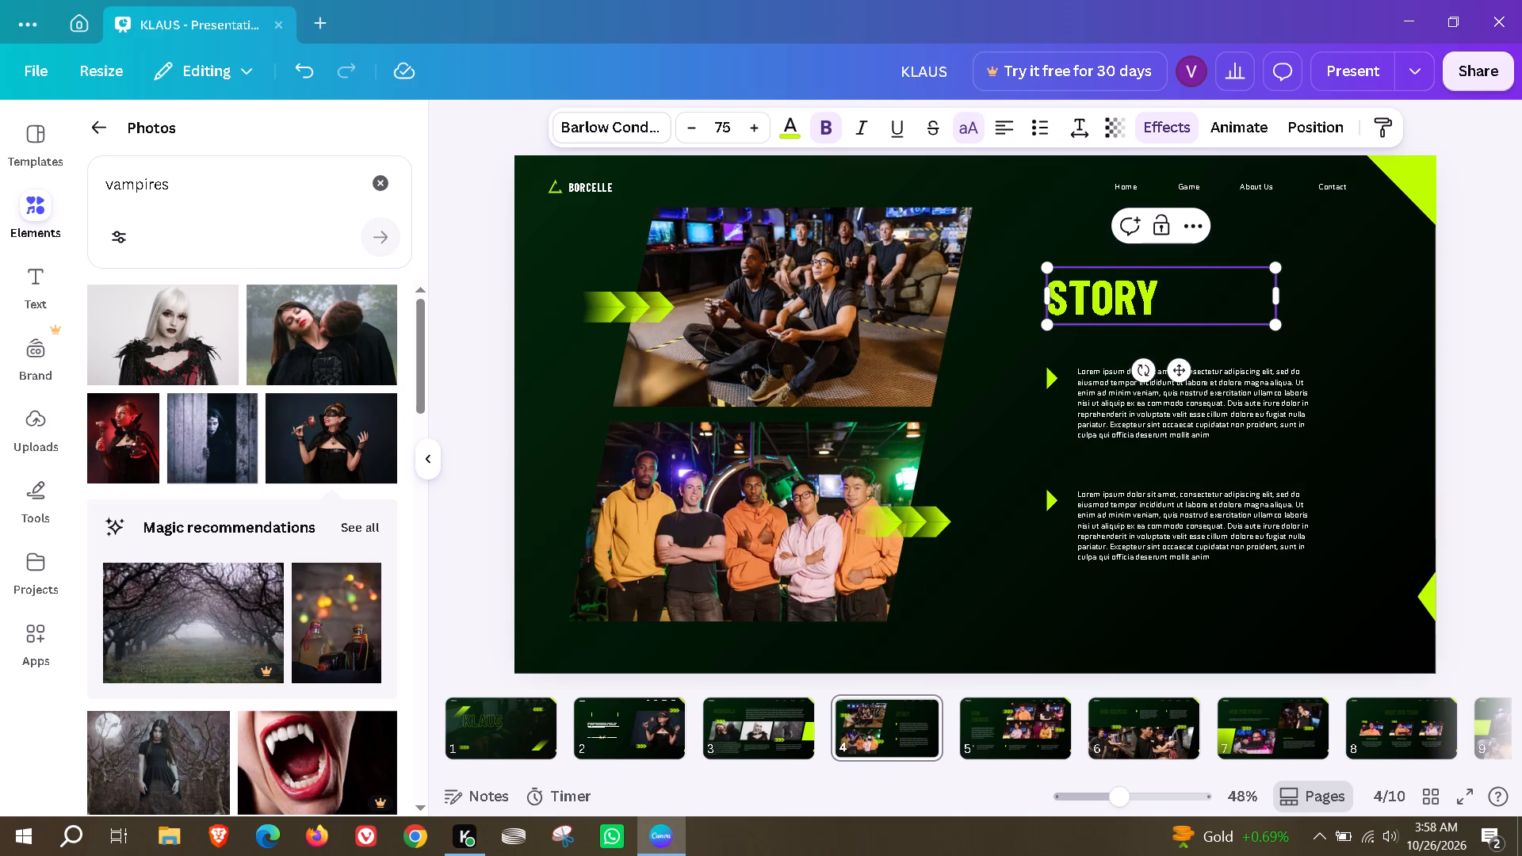
Transform page 4's first Lorem ipsum paragraph with the Magic Write prompt "story for a vampire oriented pc game" and replace it with the result.
double_click(1186, 411)
click(1262, 334)
click(1248, 335)
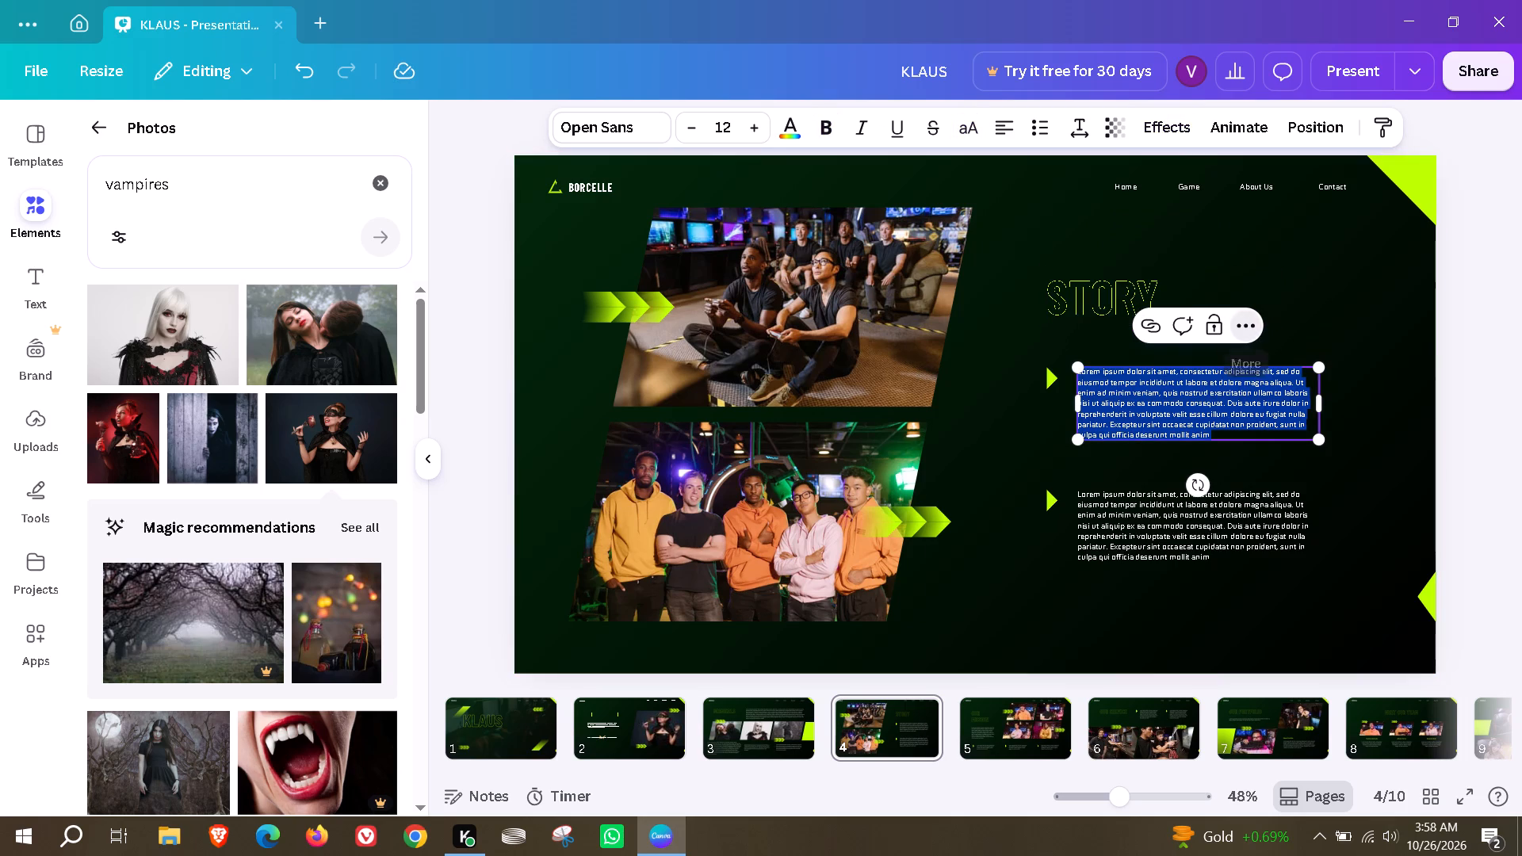
scroll(1316, 765, down, 3)
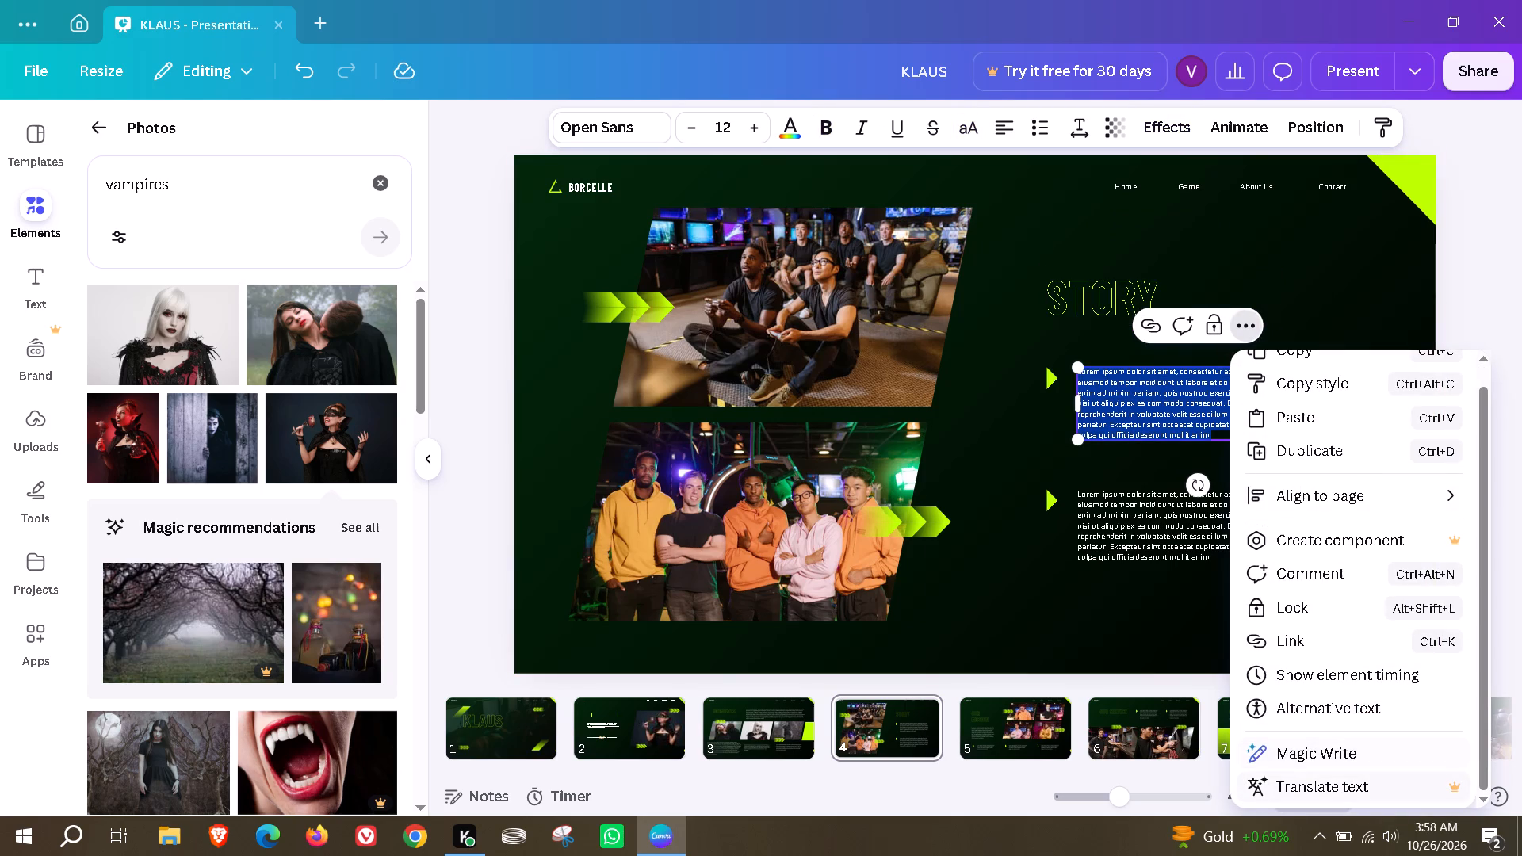
click(1321, 747)
click(1316, 371)
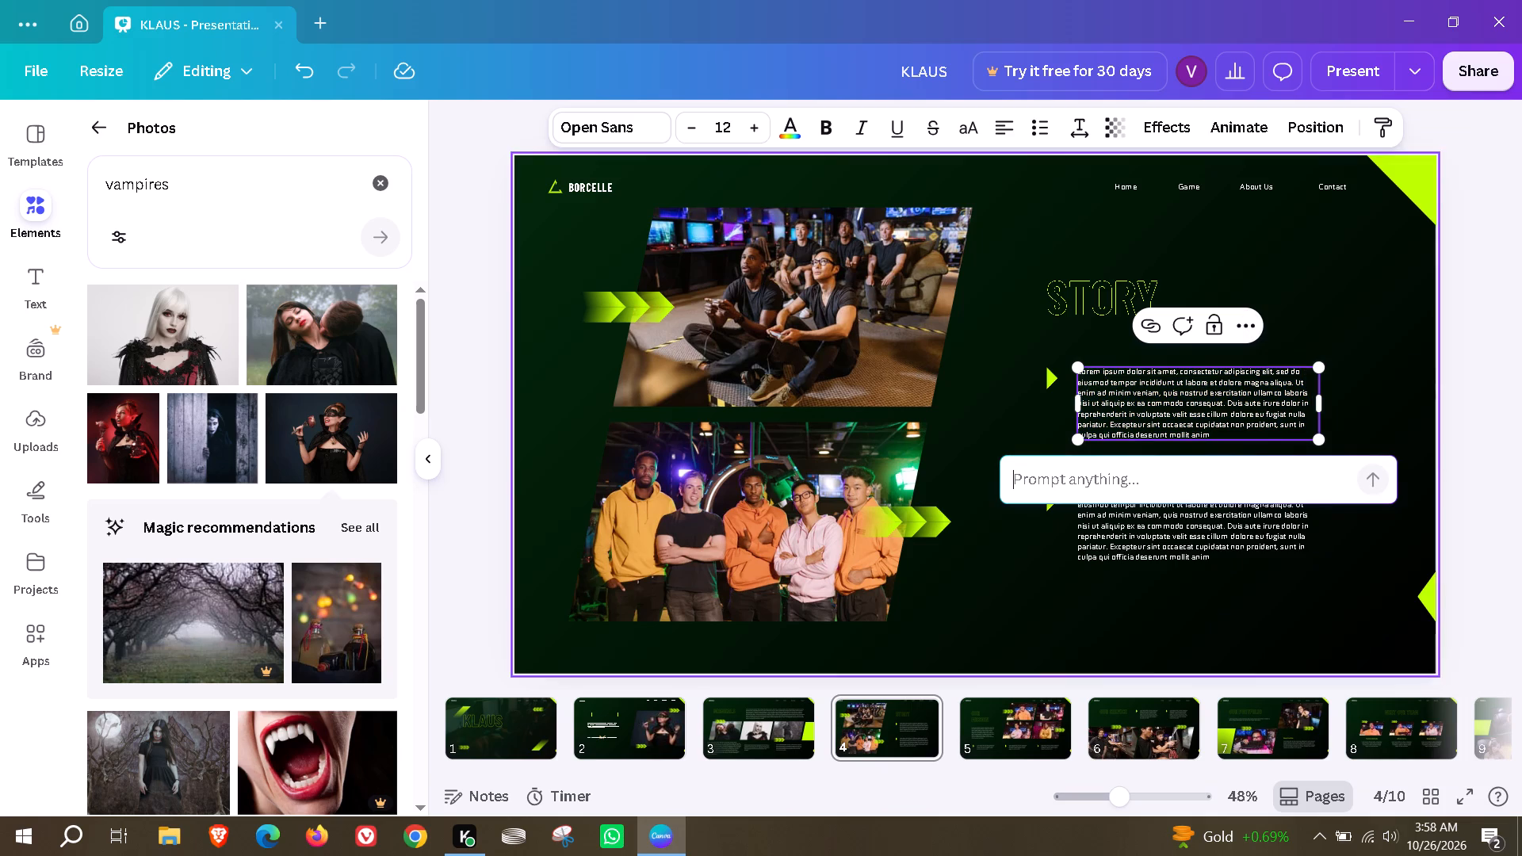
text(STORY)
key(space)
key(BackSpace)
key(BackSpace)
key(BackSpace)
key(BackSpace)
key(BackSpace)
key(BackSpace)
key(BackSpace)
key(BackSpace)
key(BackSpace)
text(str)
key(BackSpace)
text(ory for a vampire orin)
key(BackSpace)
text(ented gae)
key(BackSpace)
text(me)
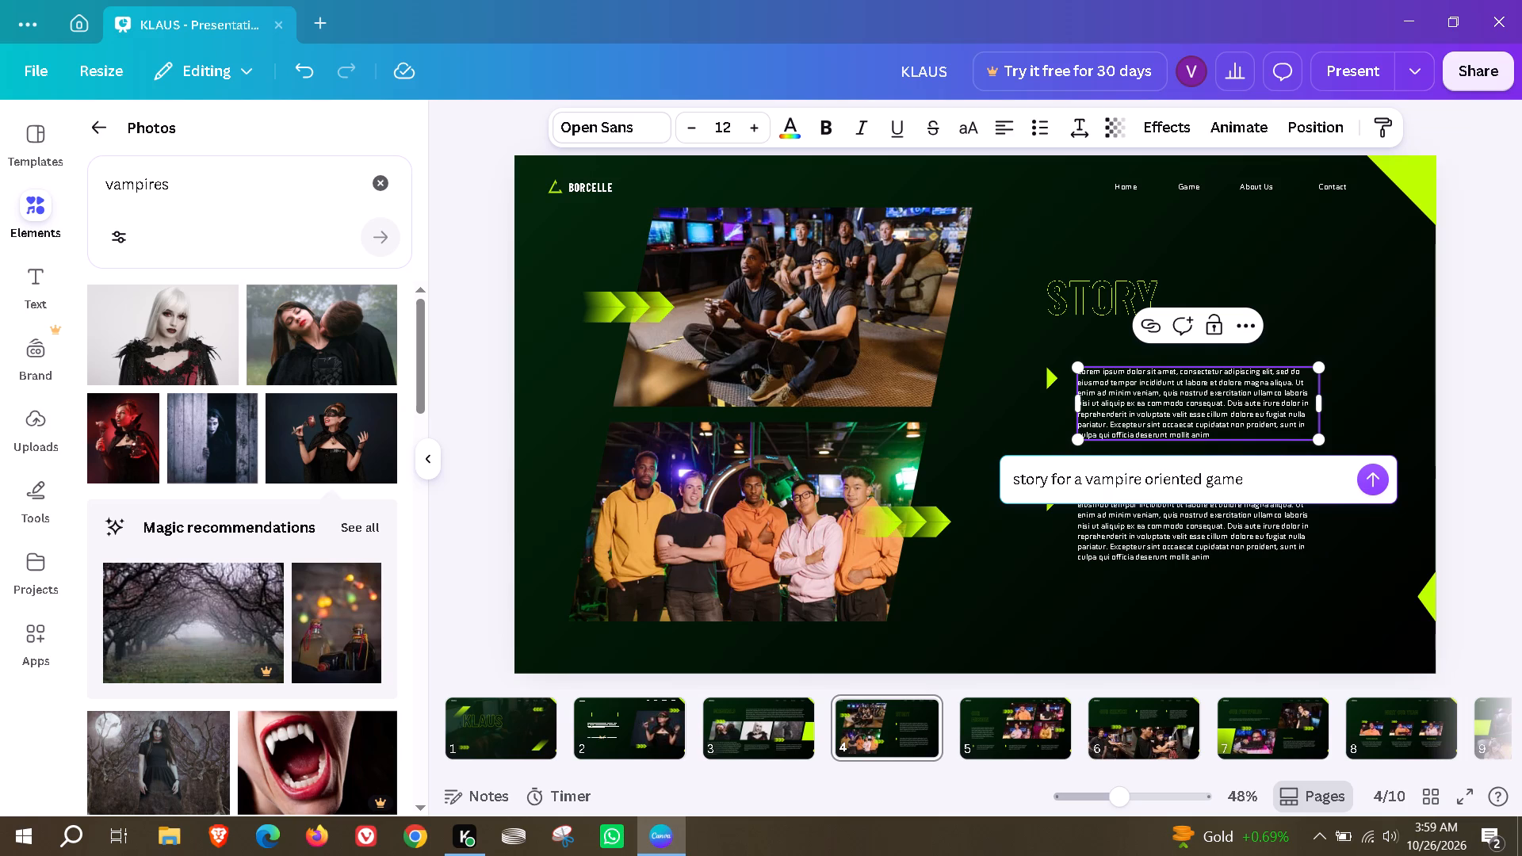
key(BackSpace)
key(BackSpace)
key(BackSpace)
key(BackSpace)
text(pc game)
click(1372, 487)
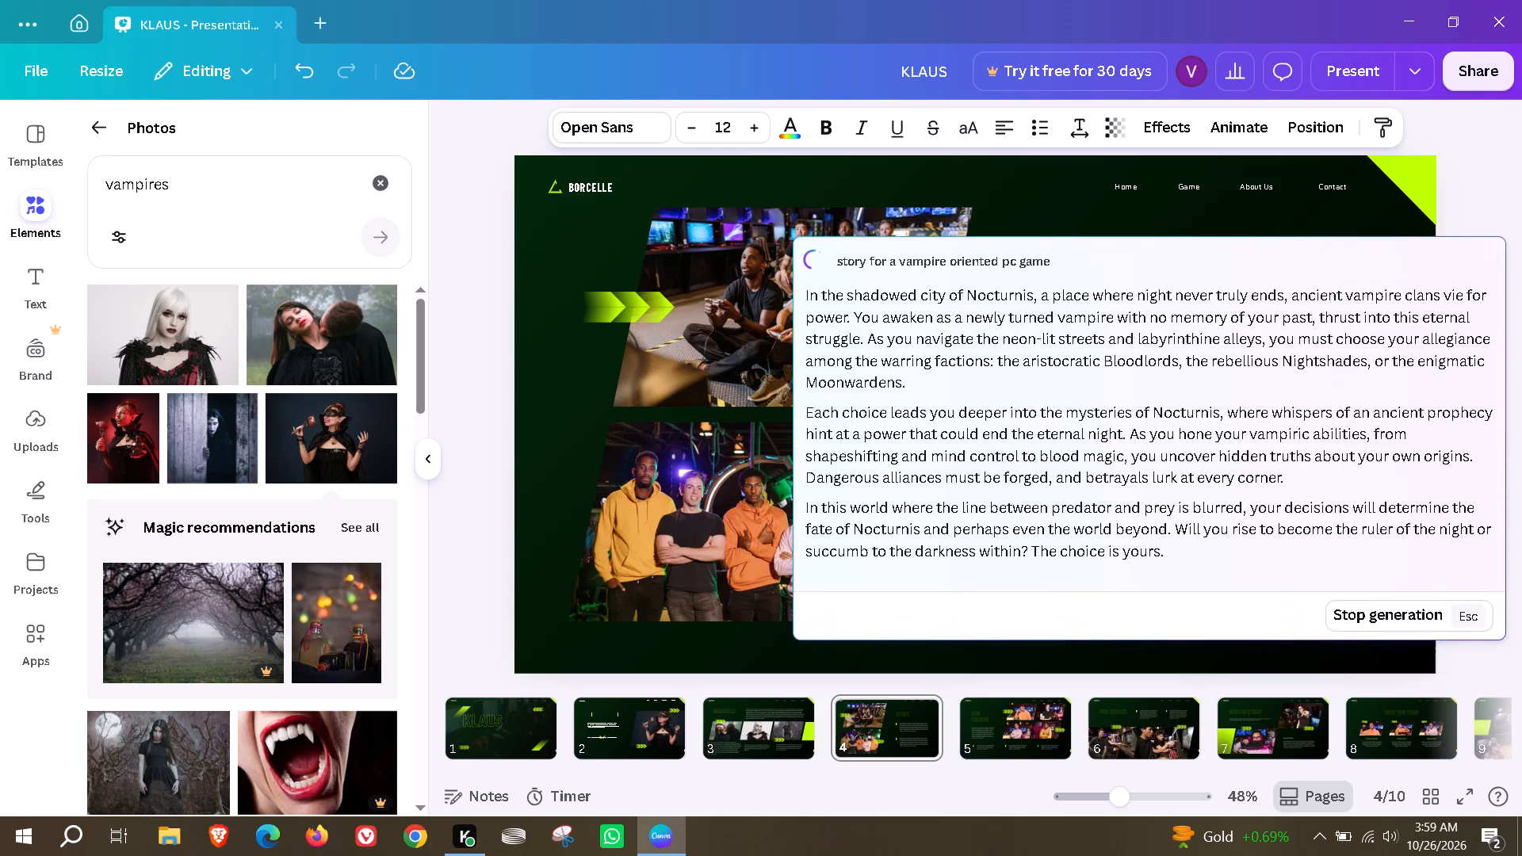
click(1378, 620)
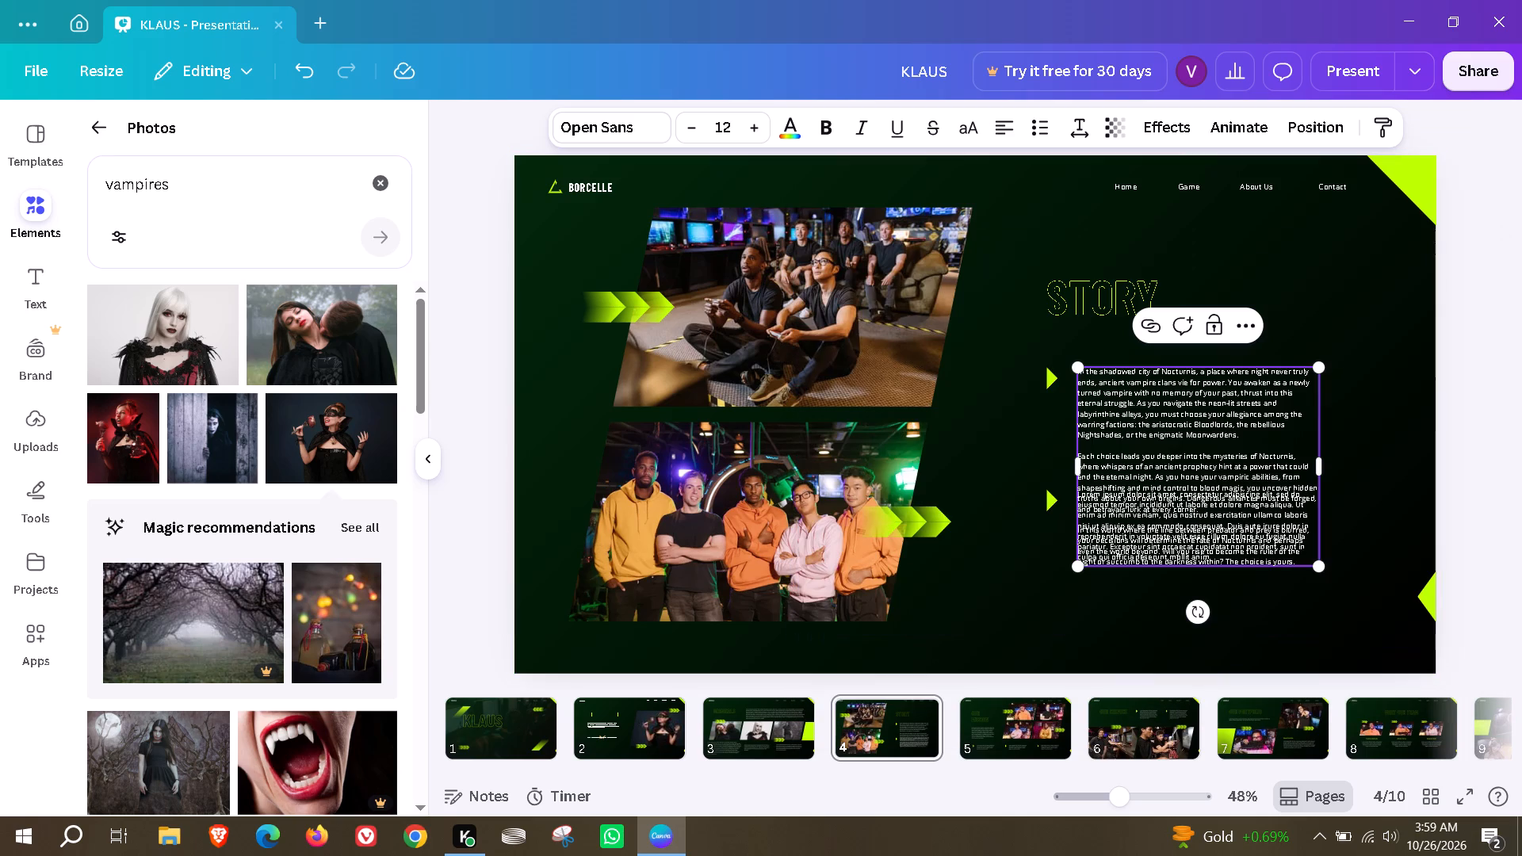
Move the story text clear of page 4's second Lorem ipsum paragraph, and delete that paragraph together with its green arrow bullet.
drag(1225, 407, 1225, 396)
click(1390, 441)
drag(1237, 426, 1288, 304)
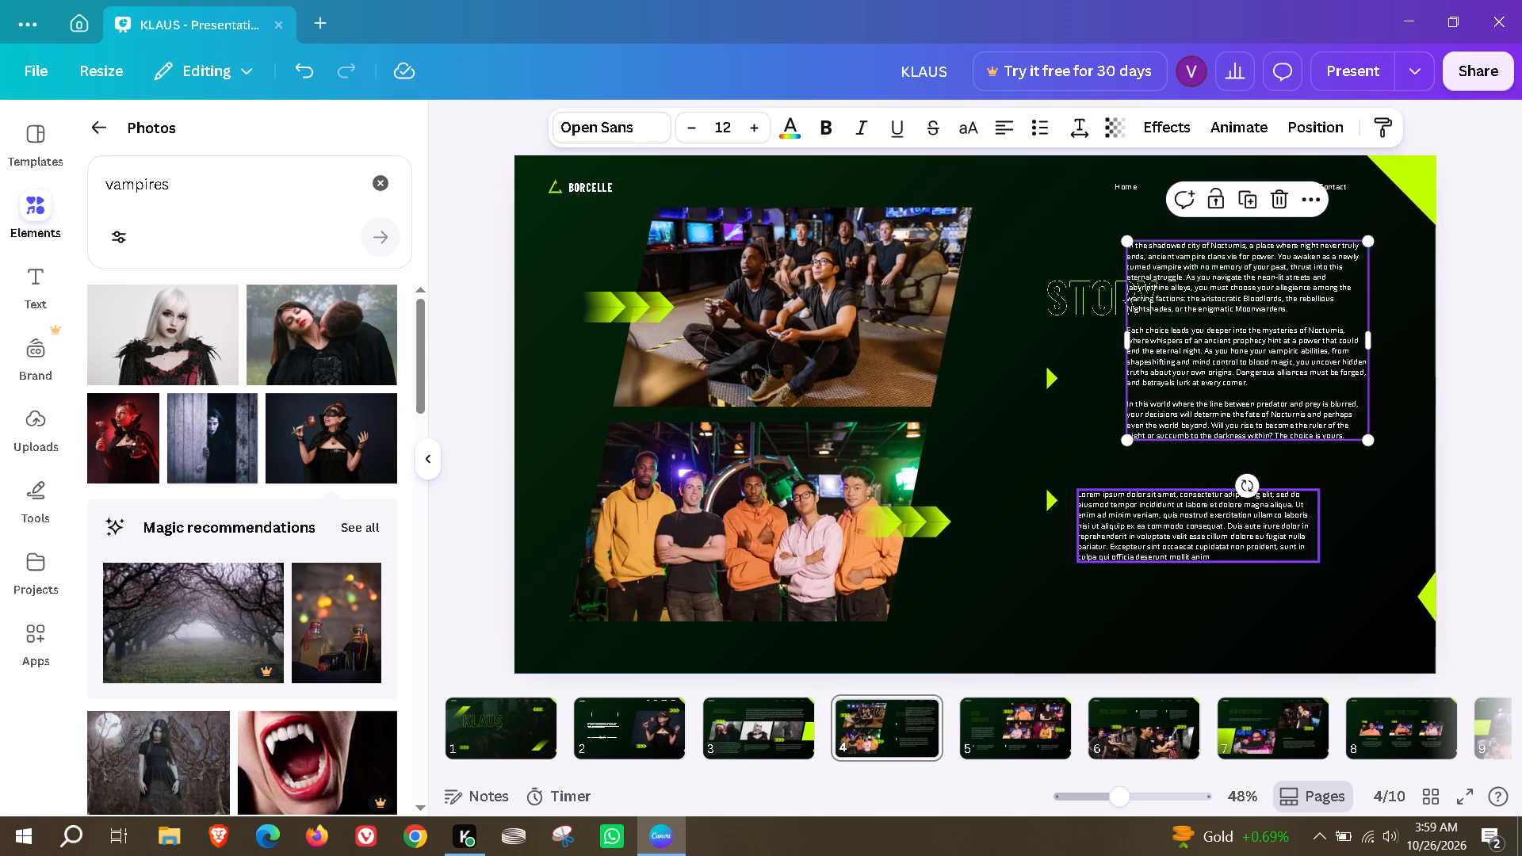
click(1165, 526)
click(1222, 453)
click(1057, 501)
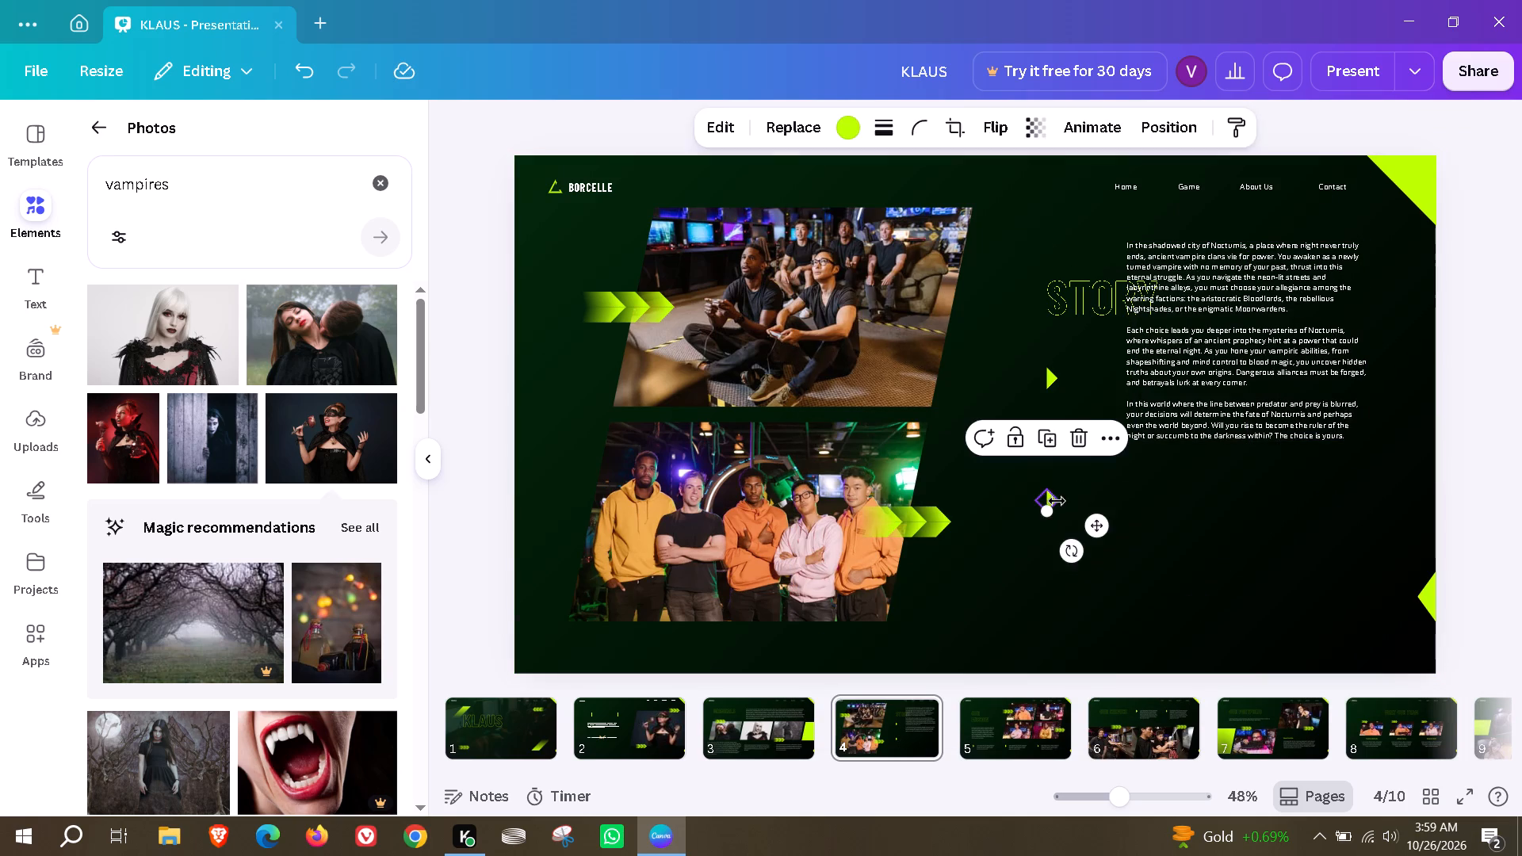
click(1076, 442)
Move the story text back beneath the STORY heading, beside the remaining green arrow bullet.
drag(1214, 352, 1168, 473)
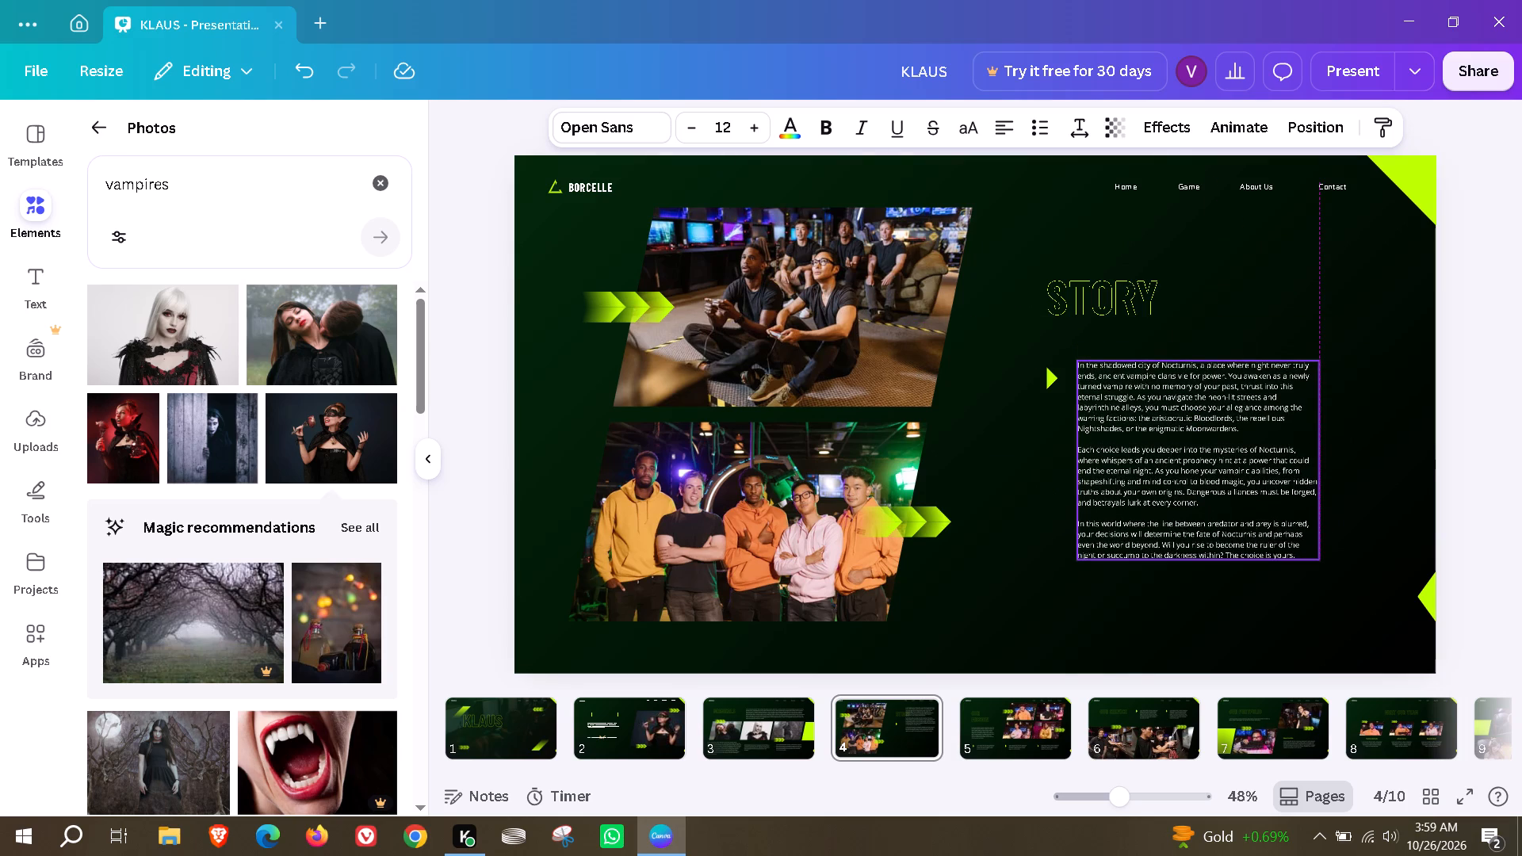
drag(1168, 473, 1165, 468)
Delete the remaining green arrow bullet beside the story text on page 4.
click(1060, 373)
click(1056, 379)
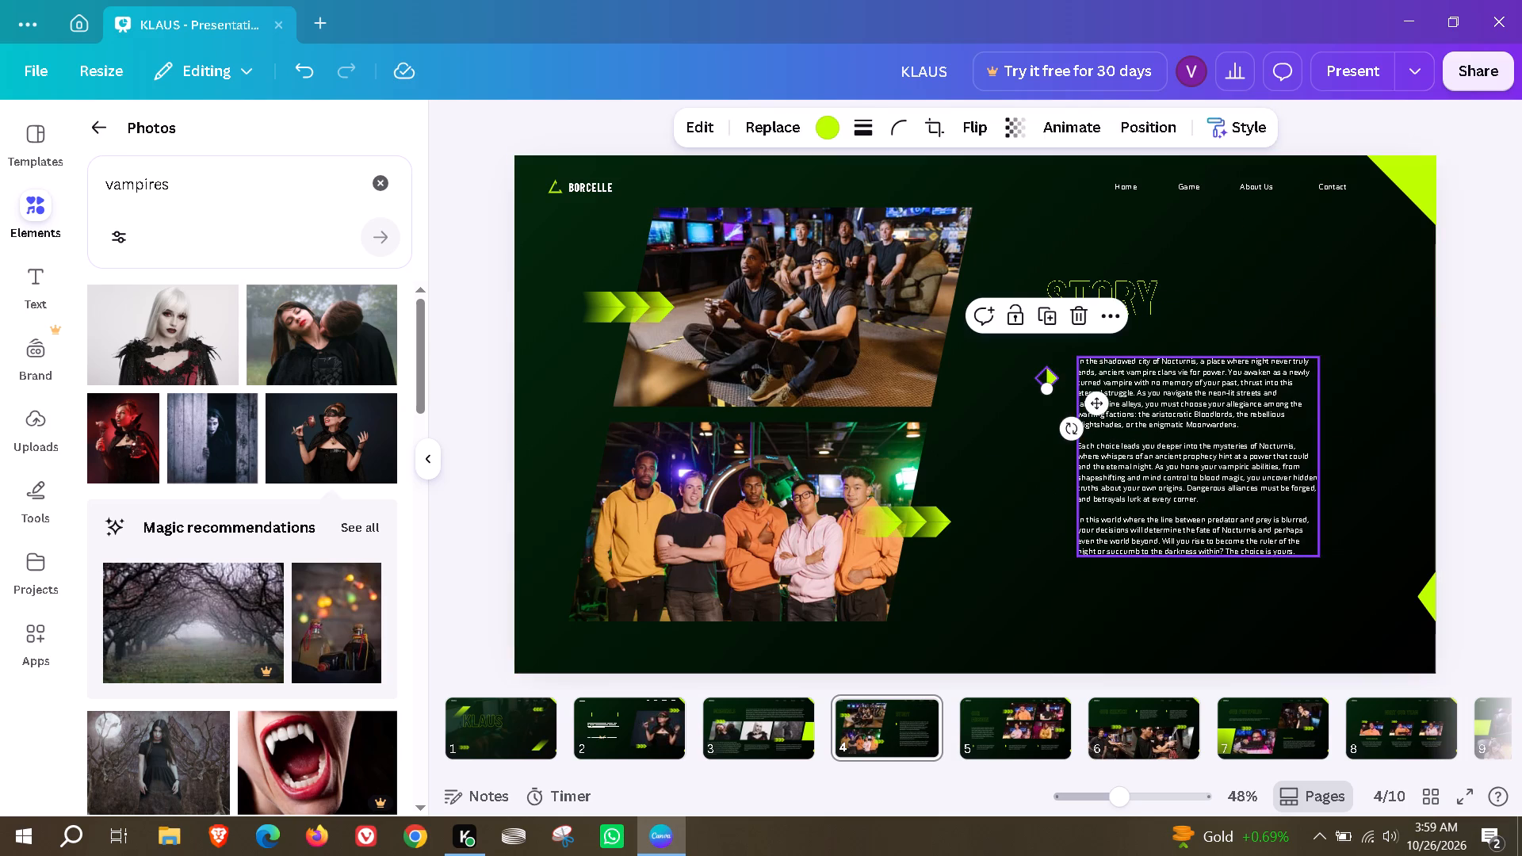
click(1080, 336)
click(1042, 380)
click(1078, 323)
Align the story text with the STORY heading's left edge and enlarge it to fill the space beneath the heading.
drag(1168, 430, 1159, 430)
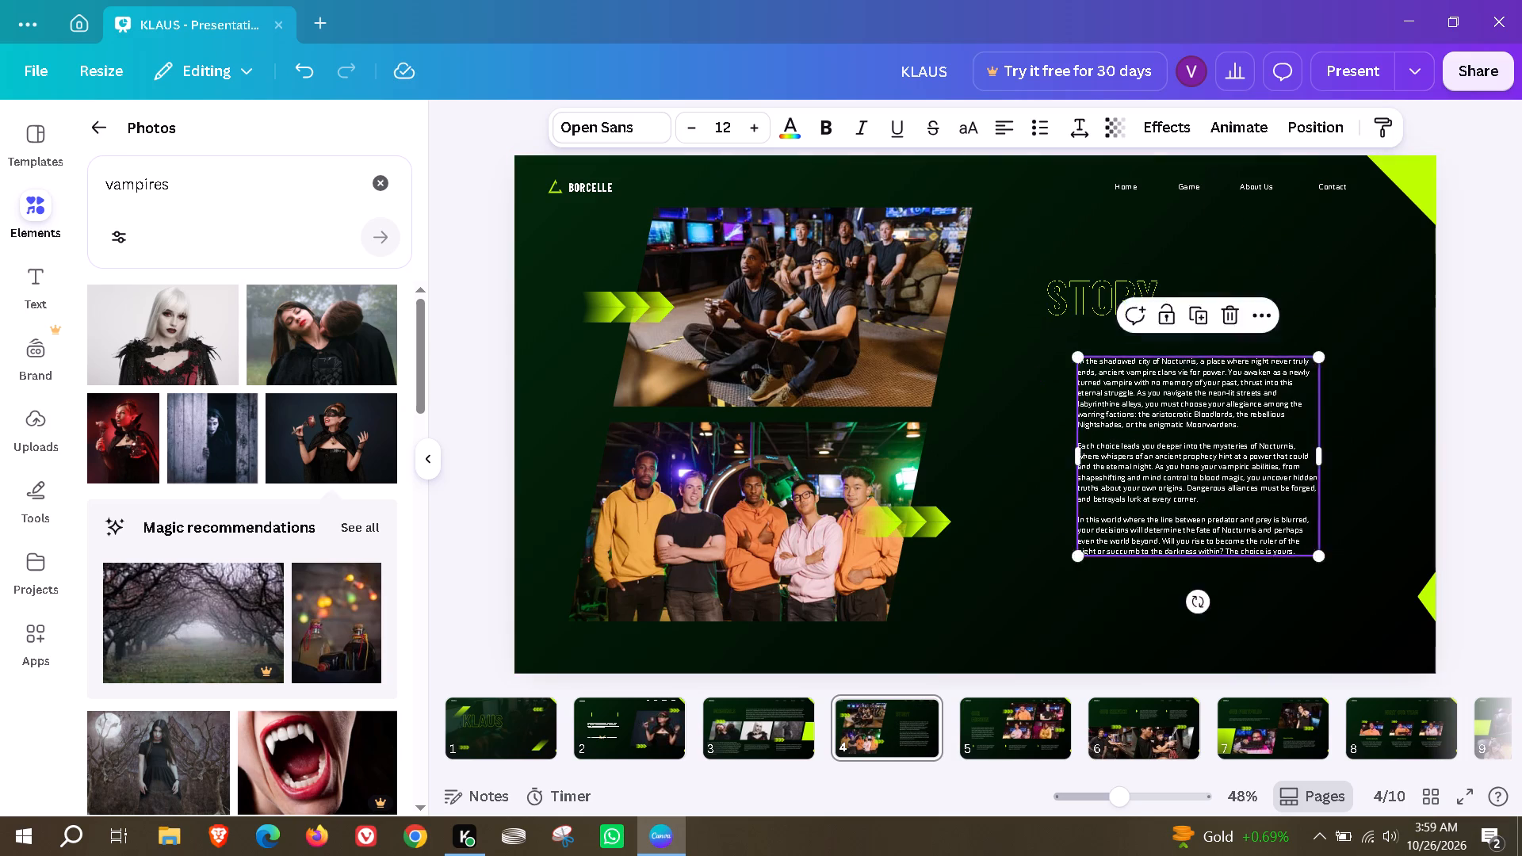
drag(1159, 430, 1138, 433)
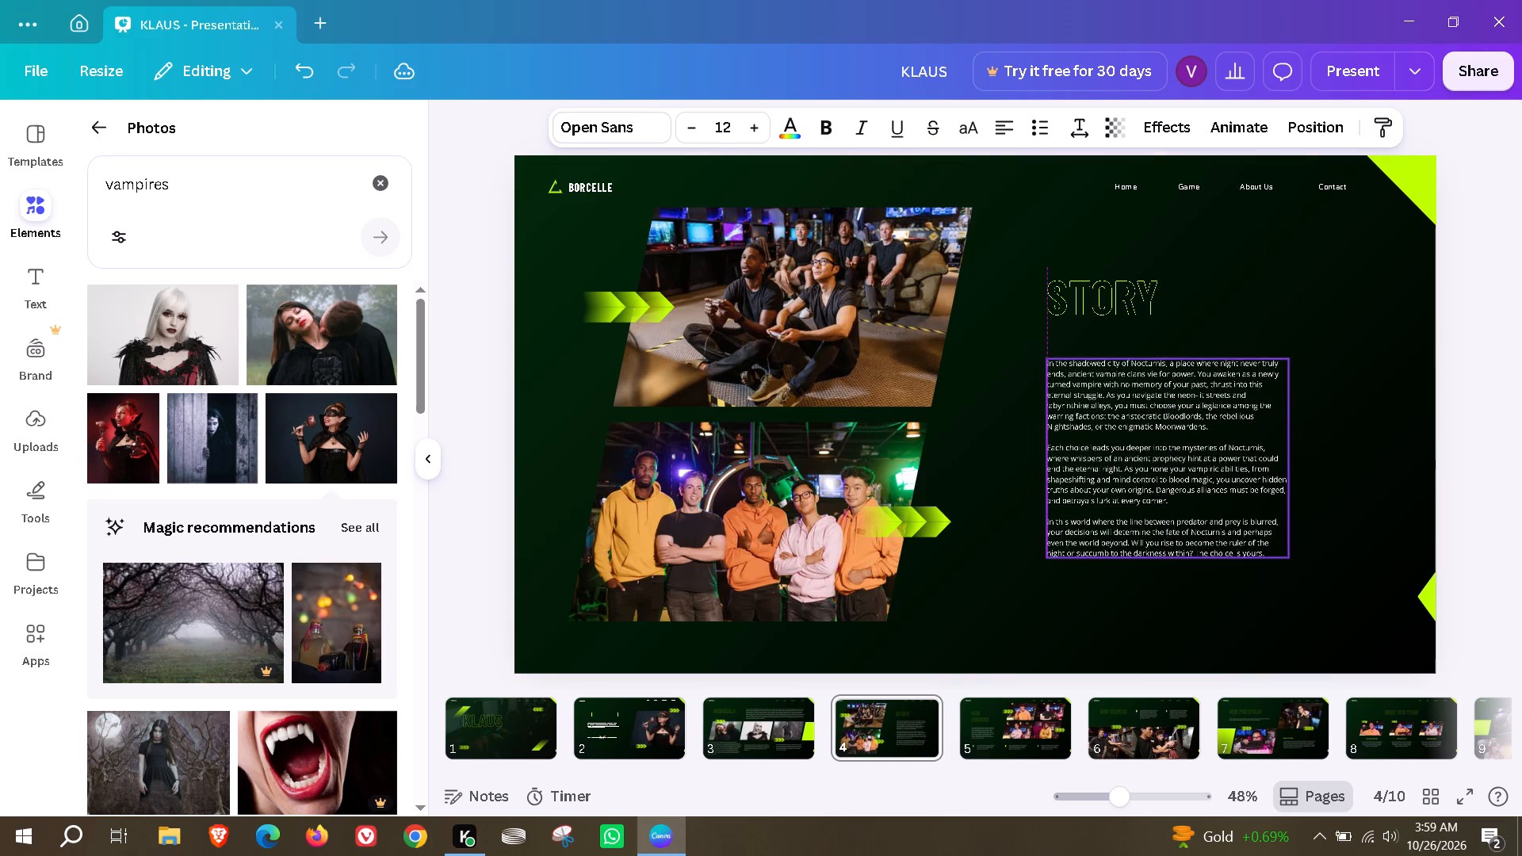
drag(1138, 433, 1133, 423)
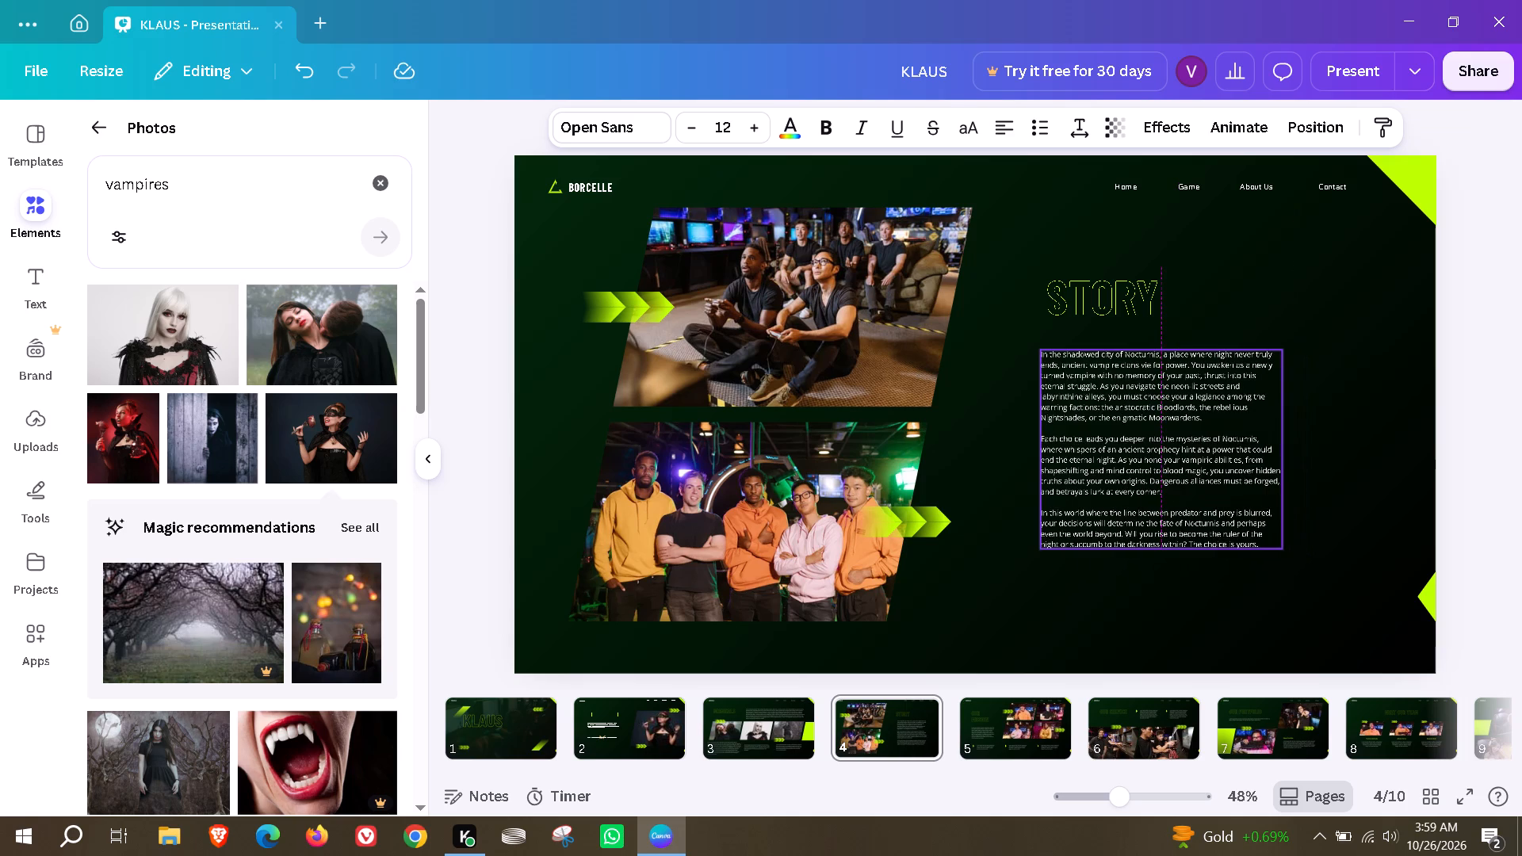
drag(1133, 423, 1134, 422)
drag(1289, 550, 1345, 619)
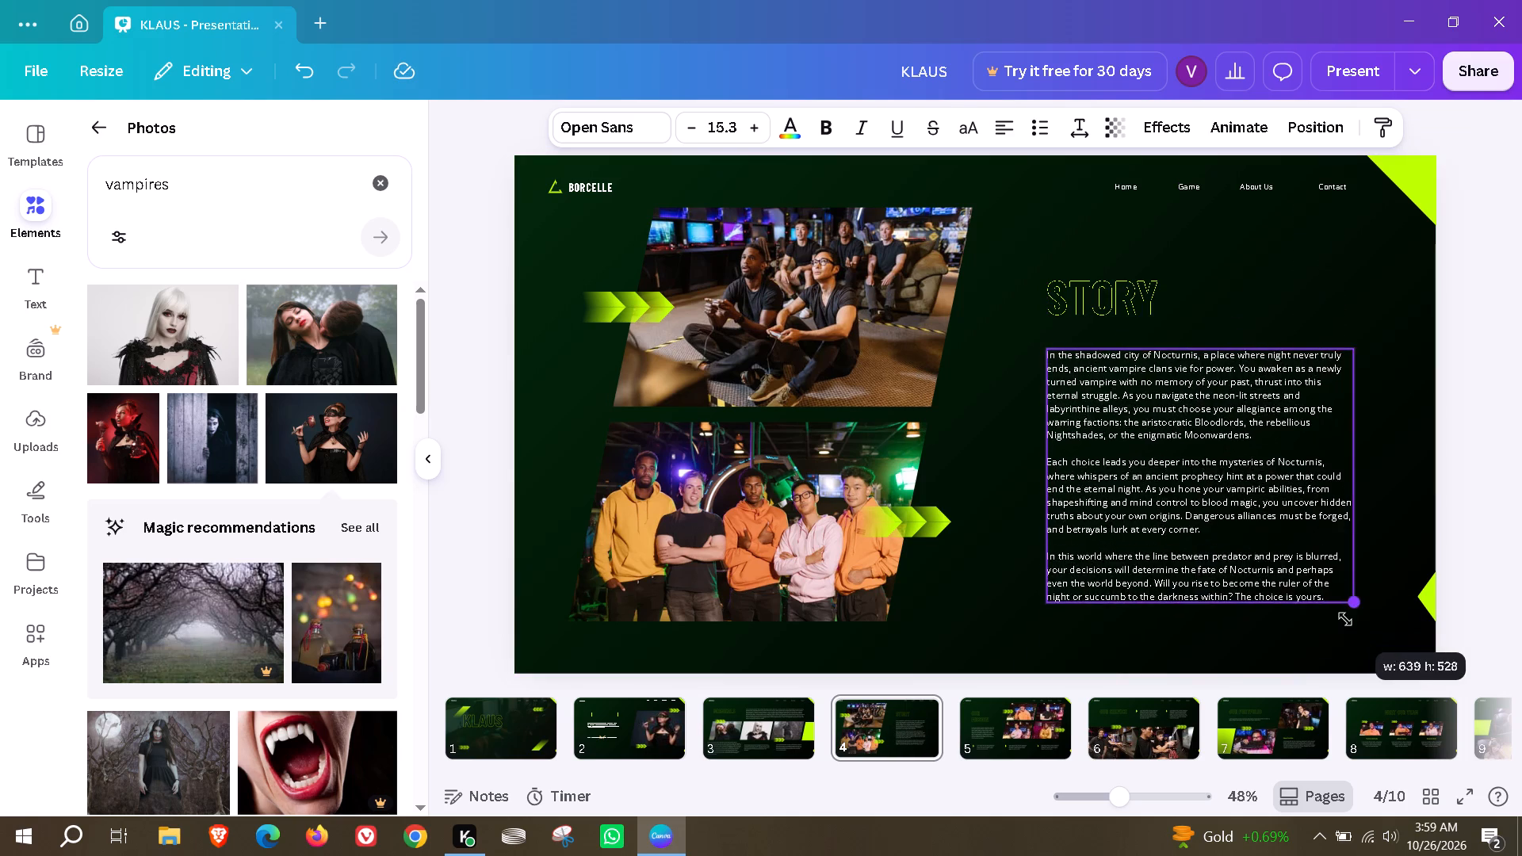
drag(1345, 619, 1370, 643)
drag(1239, 537, 1239, 523)
click(1416, 470)
Delete the gamer photos from both of page 4's slanted frames, keeping the empty frames.
click(842, 312)
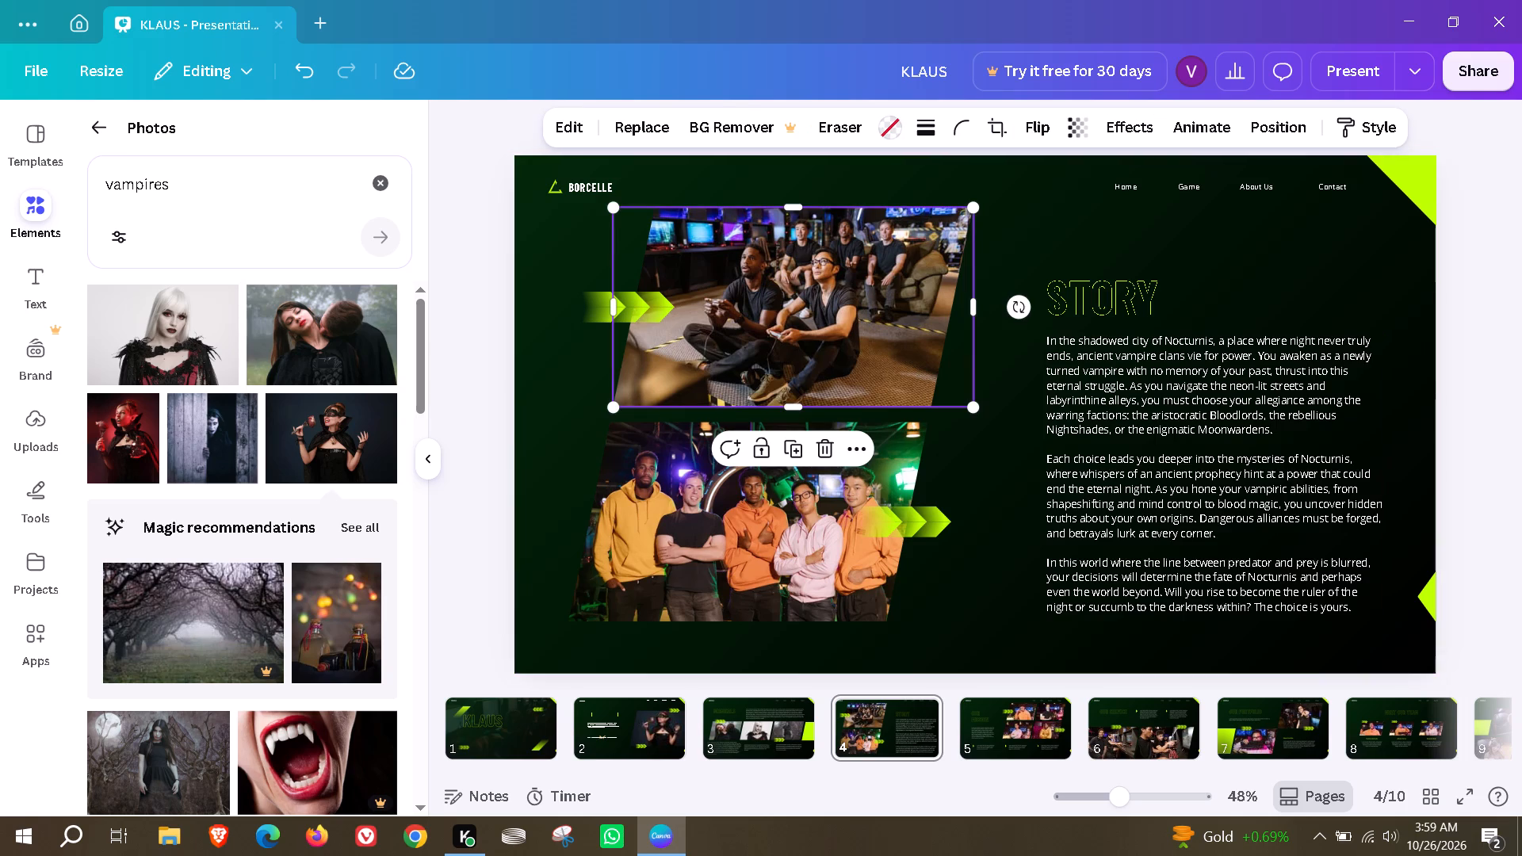
click(824, 454)
click(834, 517)
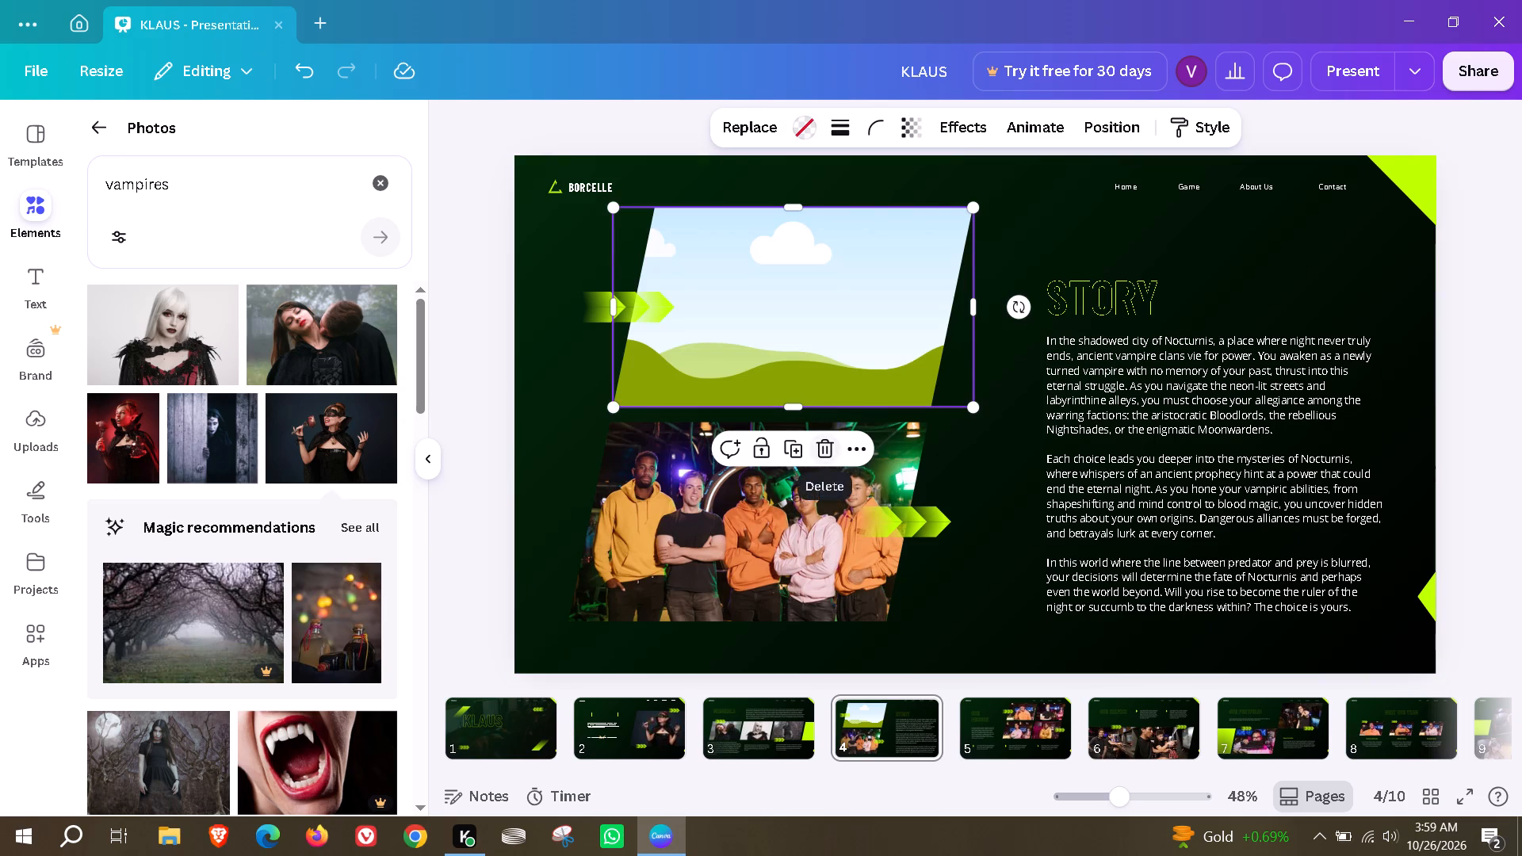
click(843, 587)
click(793, 383)
click(809, 430)
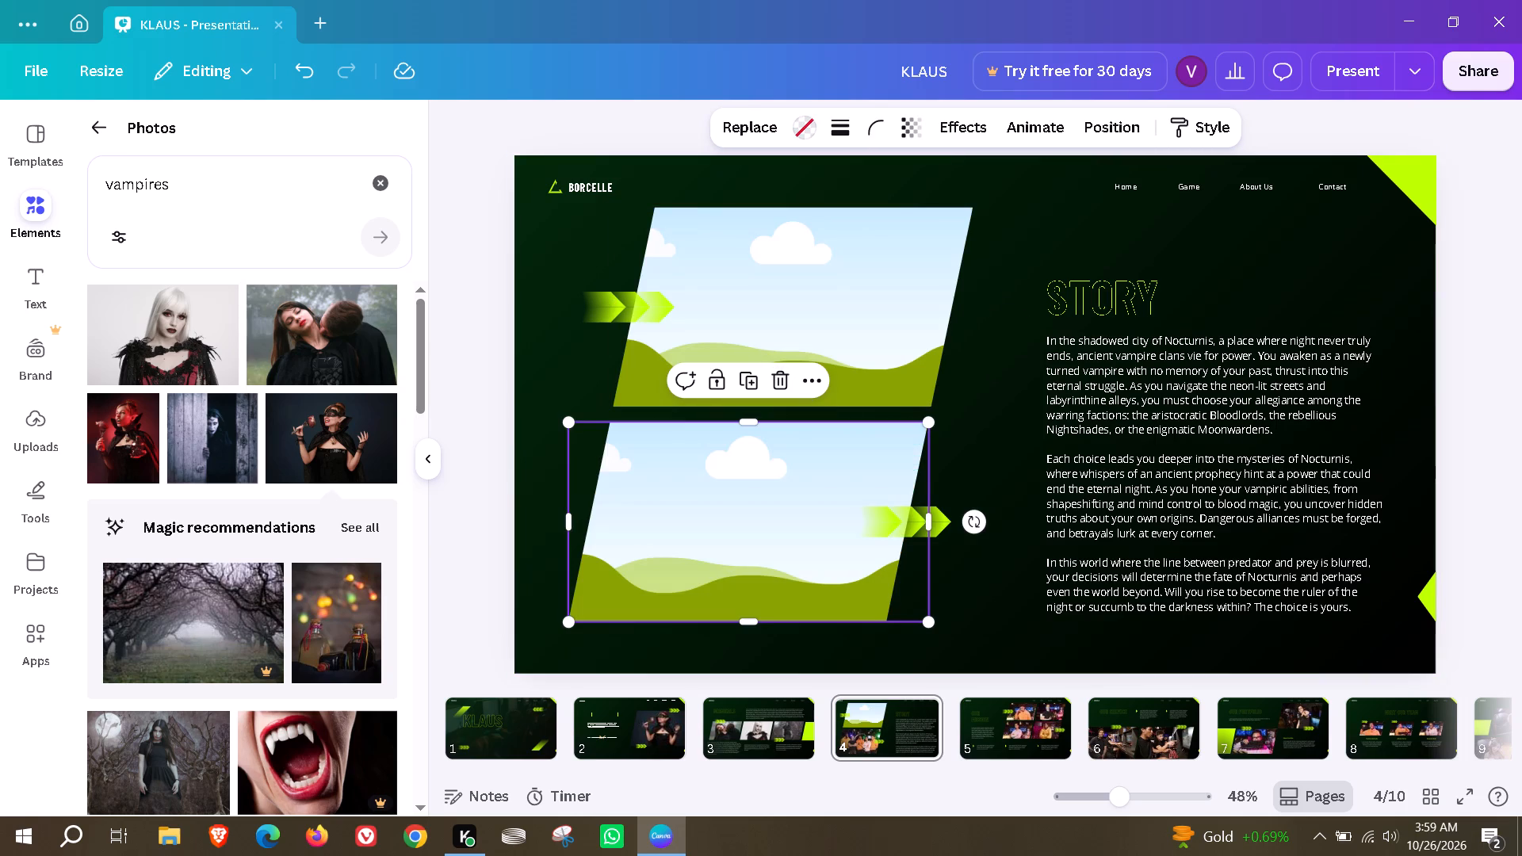
Fill page 4's upper frame with the photo of the white-haired vampire woman beside bare branches.
click(751, 268)
scroll(272, 477, up, 3)
scroll(264, 489, down, 3)
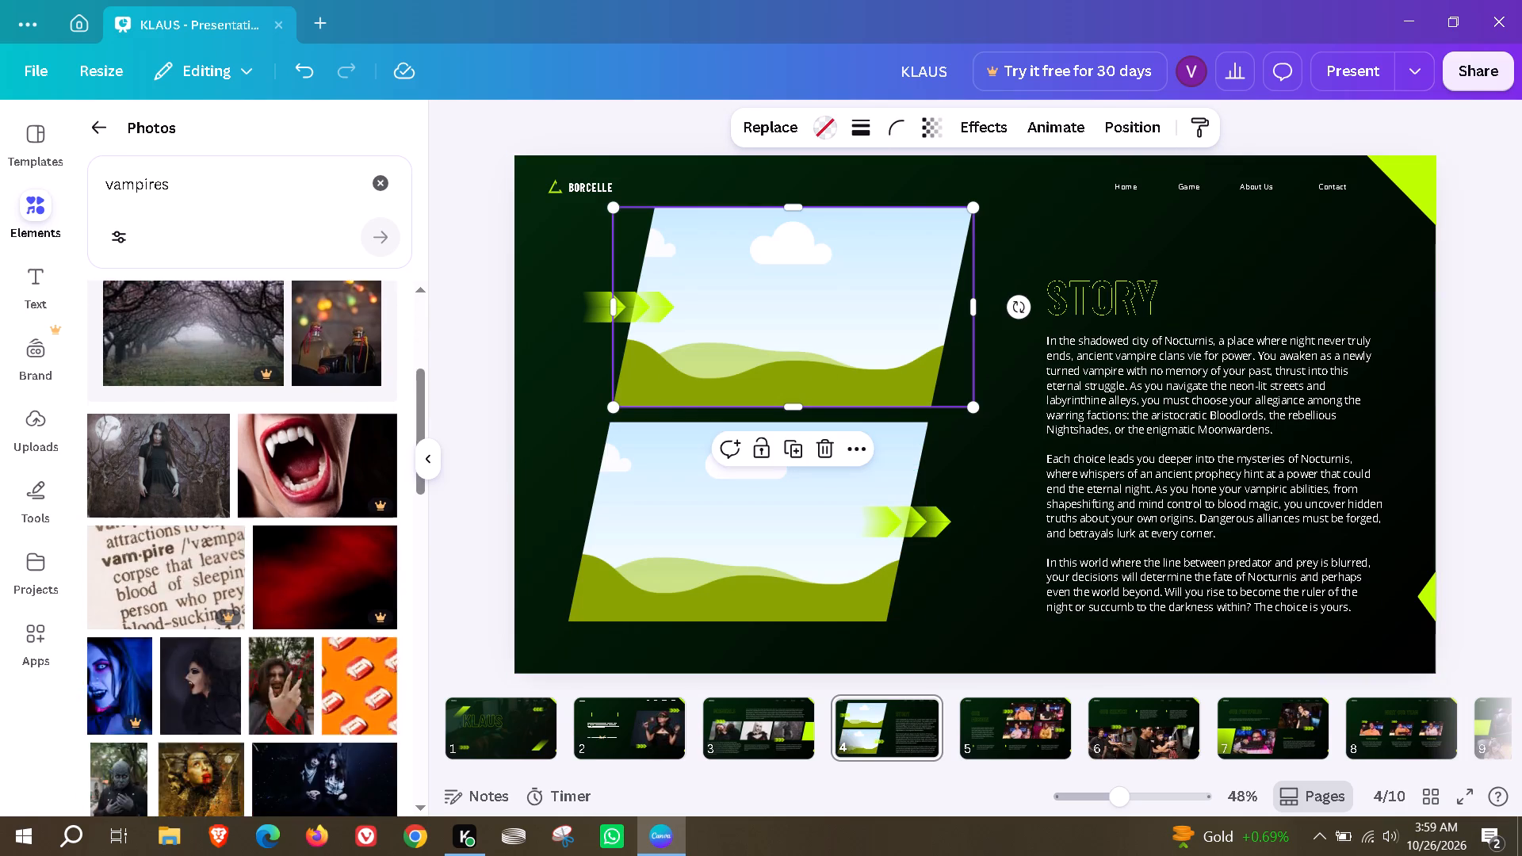
scroll(264, 489, up, 4)
scroll(264, 489, down, 9)
scroll(264, 489, up, 1)
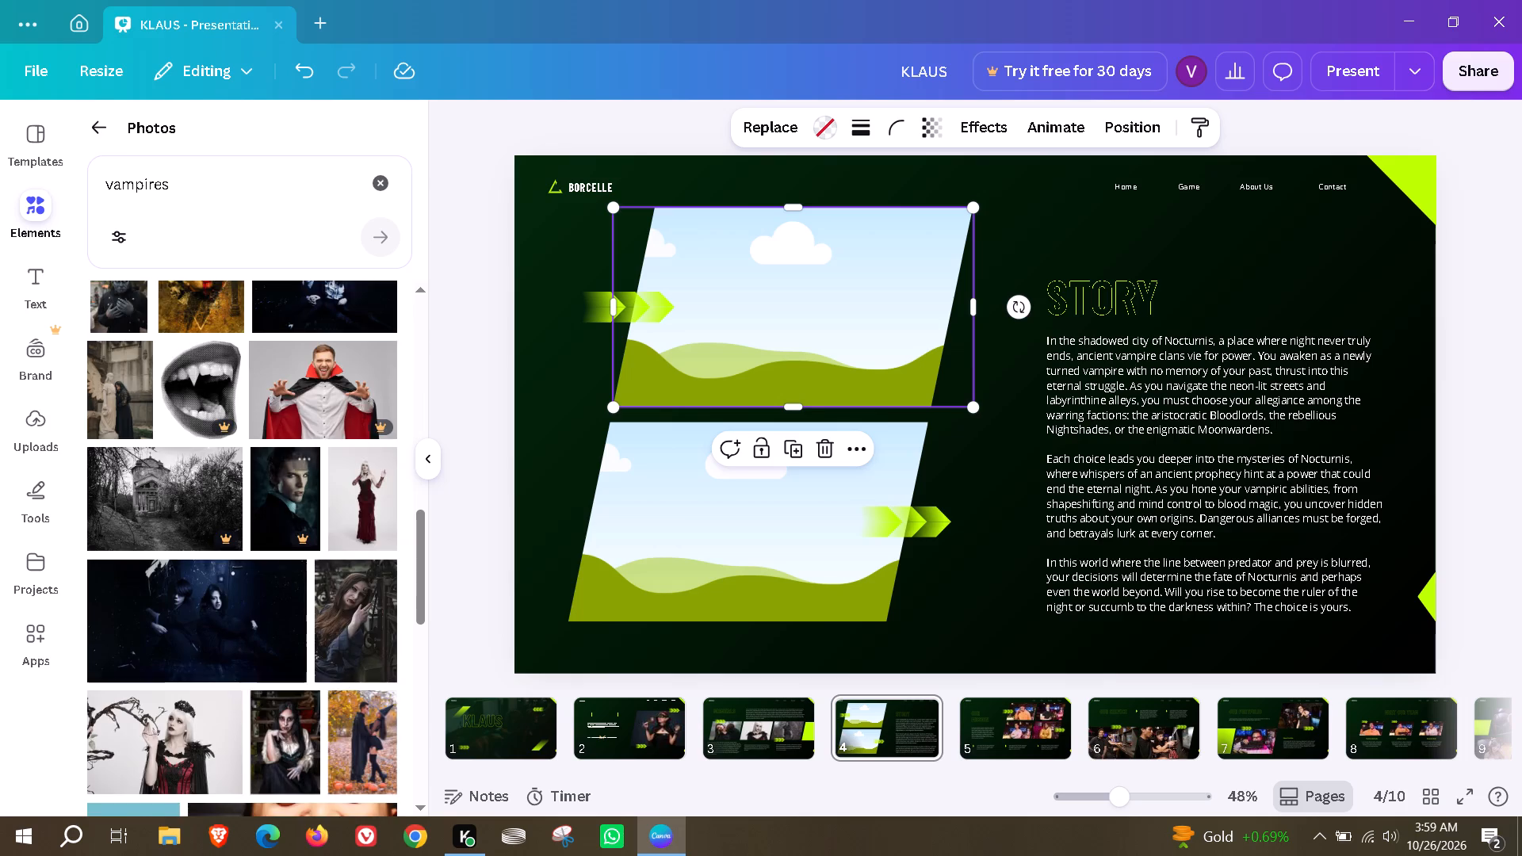
scroll(250, 513, down, 3)
drag(201, 464, 717, 350)
Fill page 4's lower frame with the photo of the grinning woman in a red cape.
scroll(267, 565, down, 4)
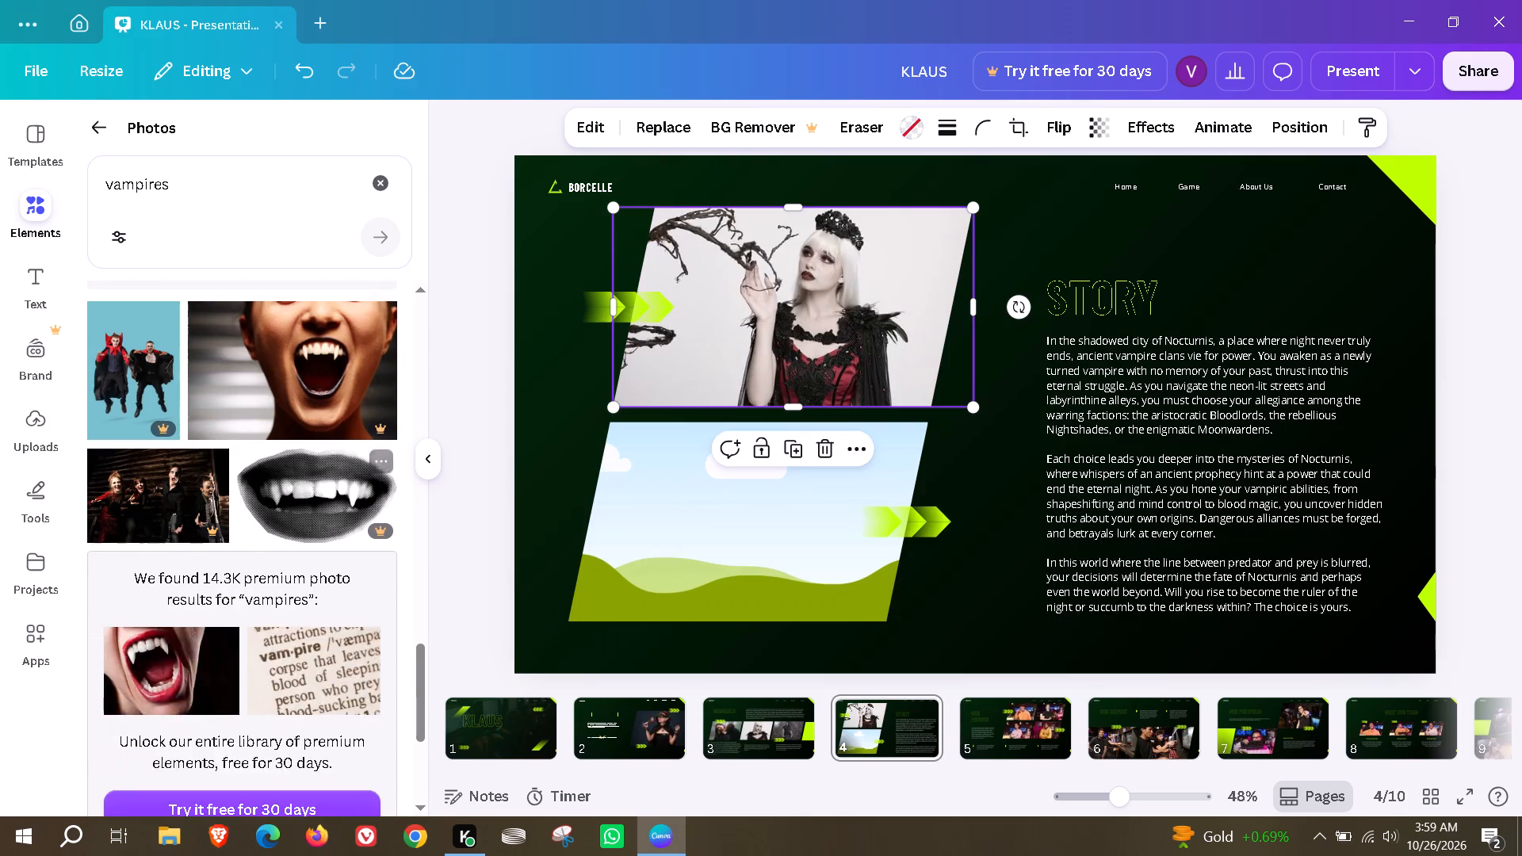
scroll(259, 594, down, 6)
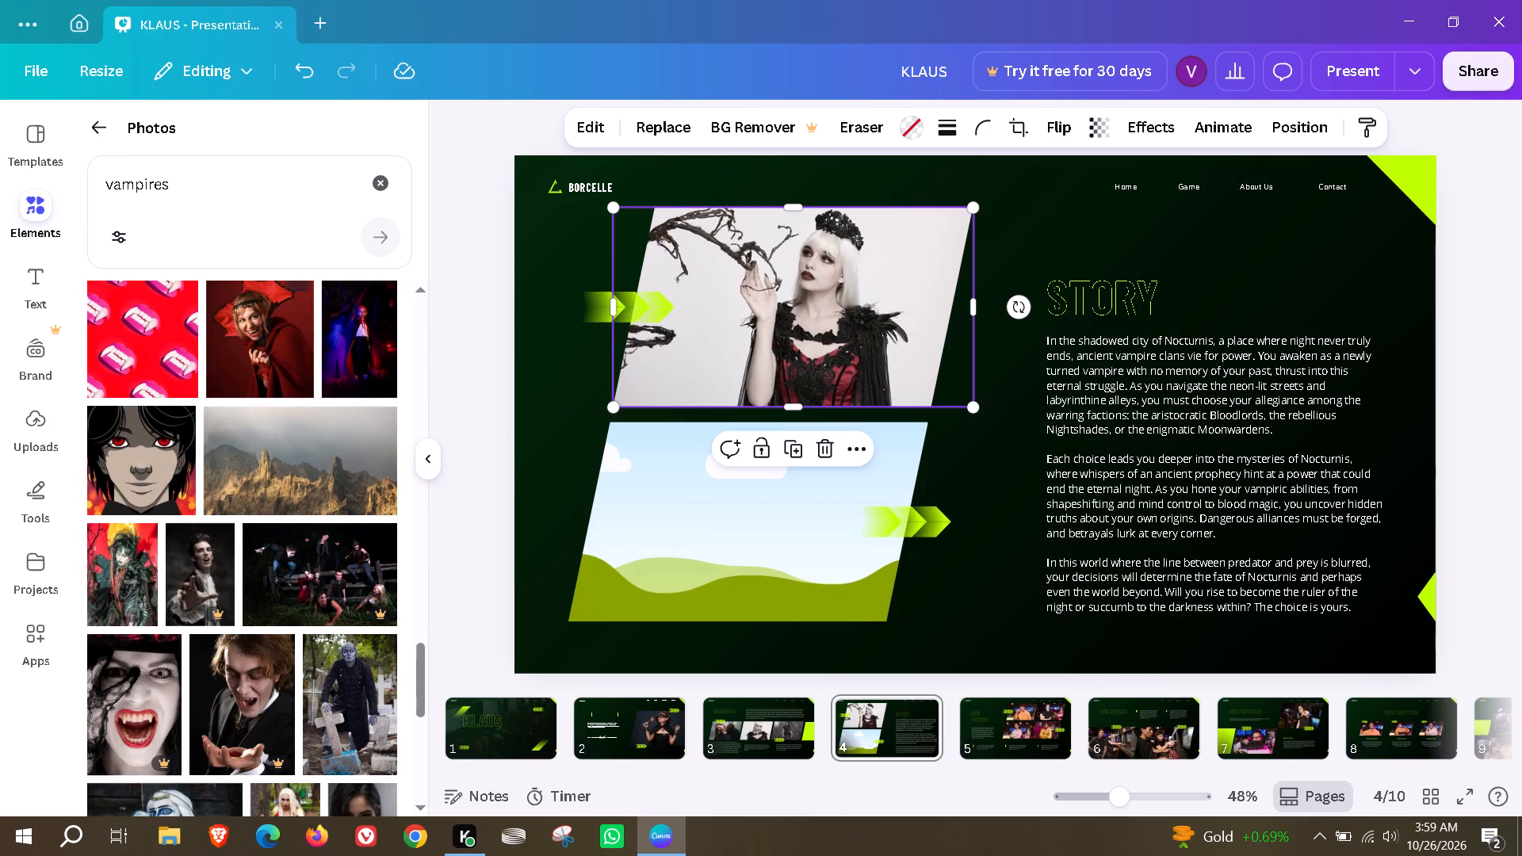
drag(252, 384, 745, 513)
click(1016, 609)
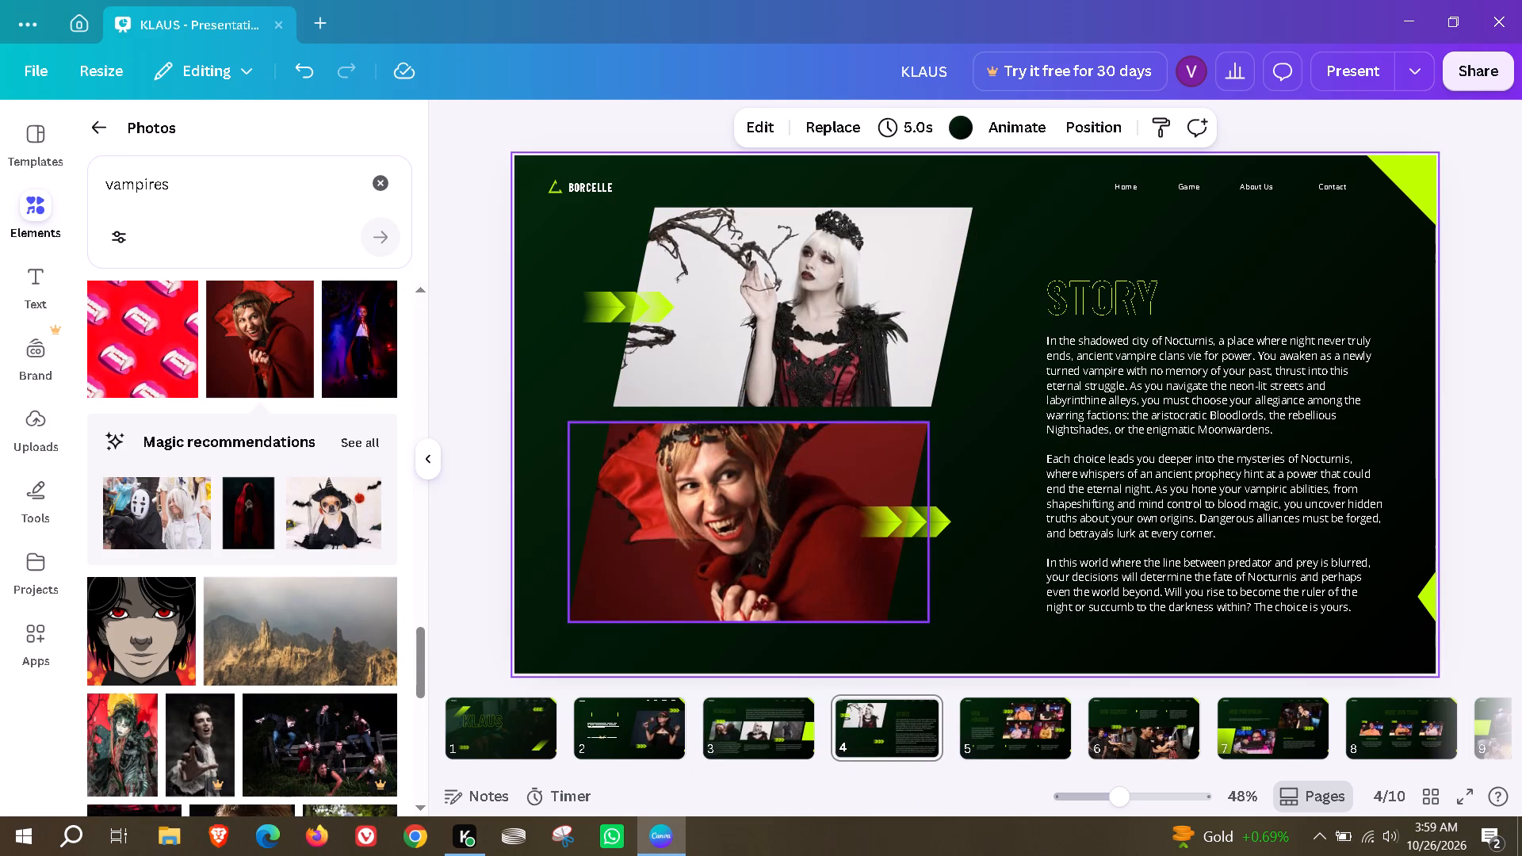
Change page 5's "OUR MISSION" heading to "Target".
click(1017, 744)
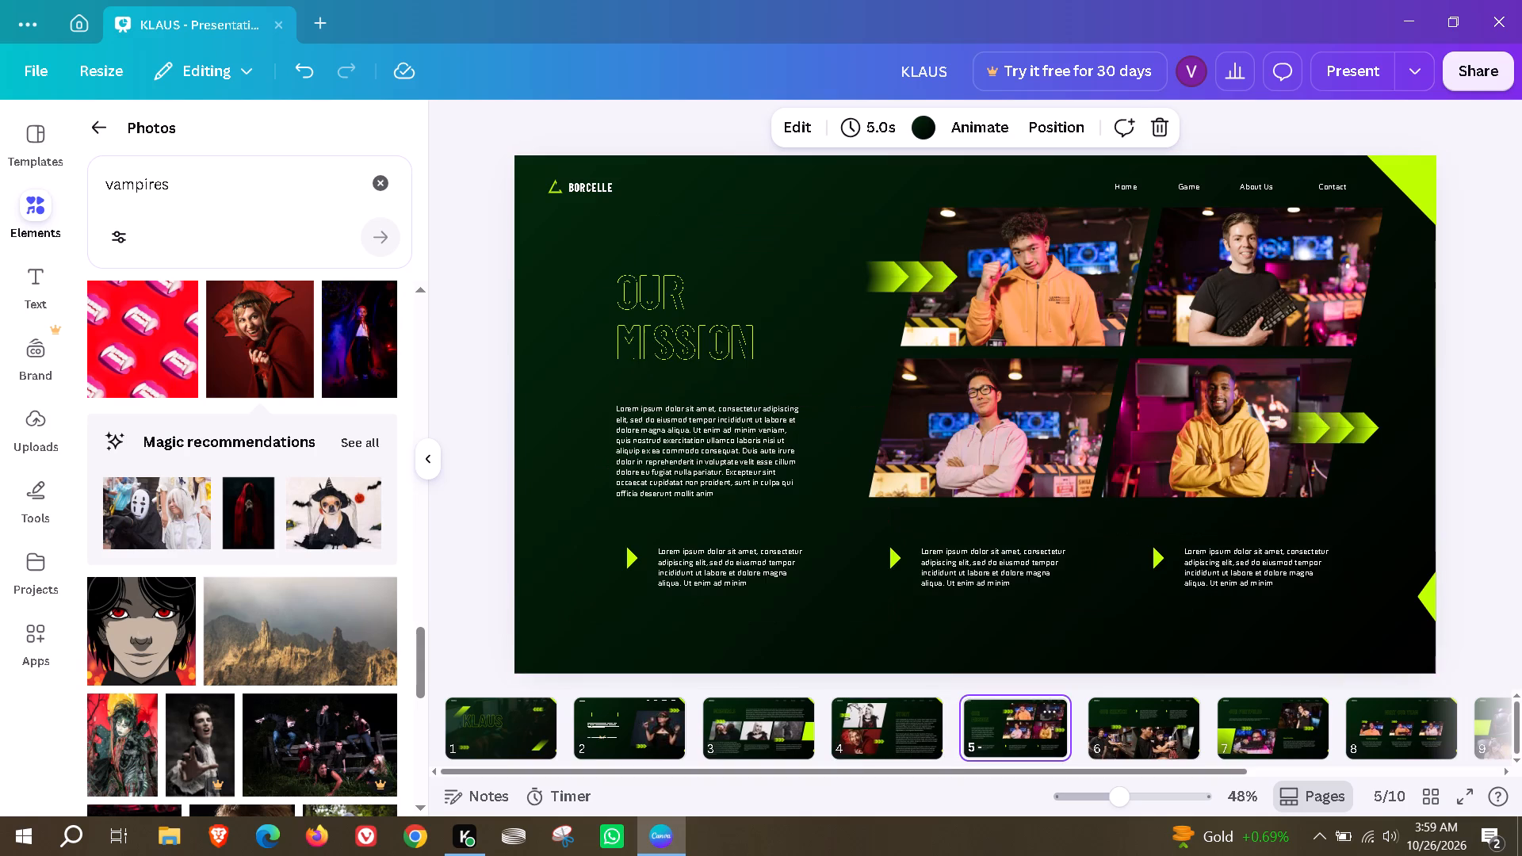
click(664, 335)
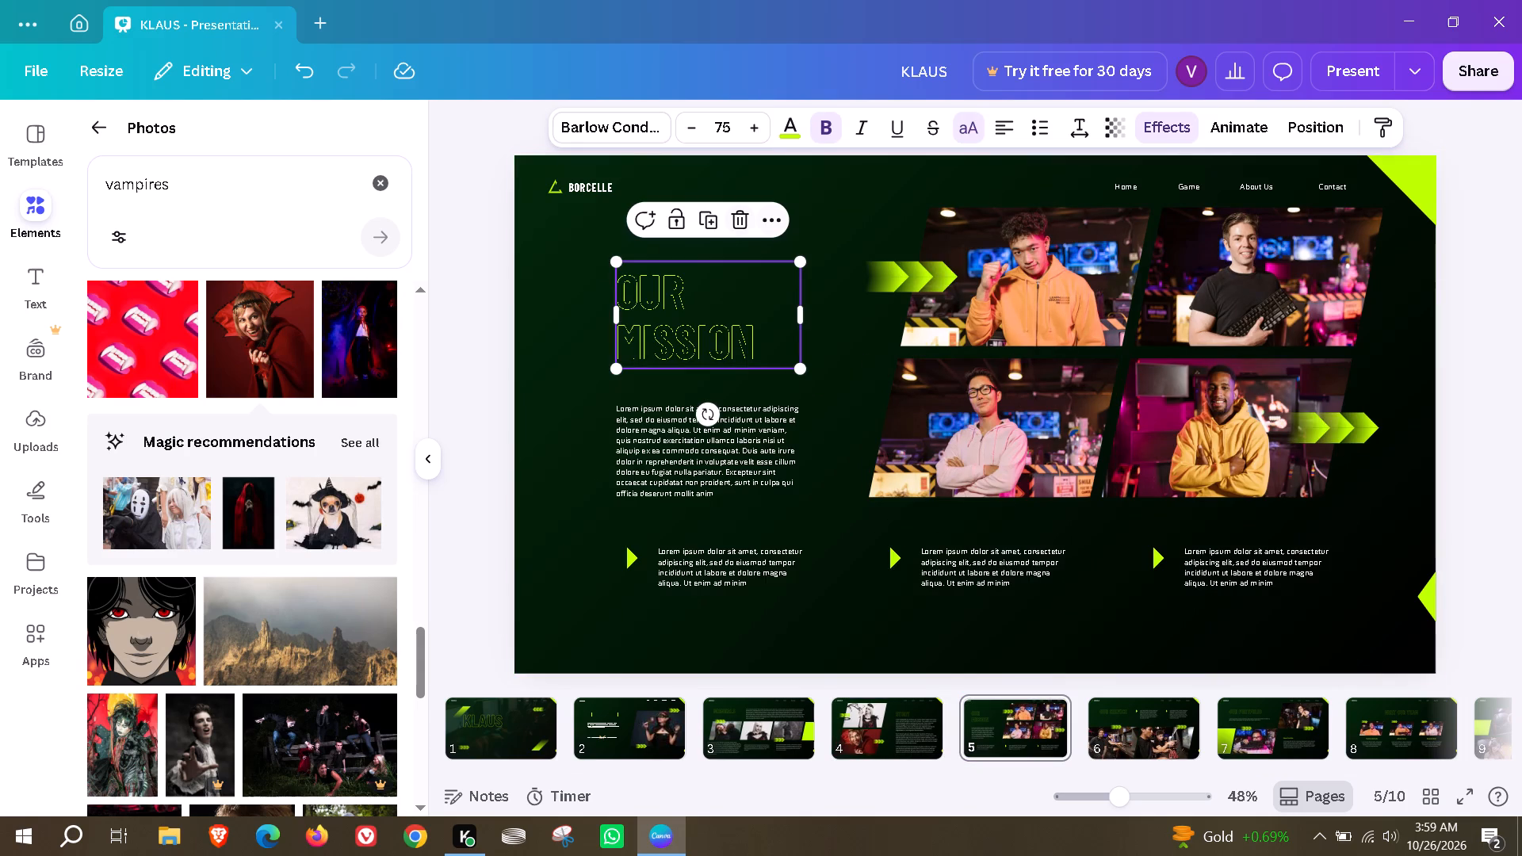
click(767, 220)
click(836, 712)
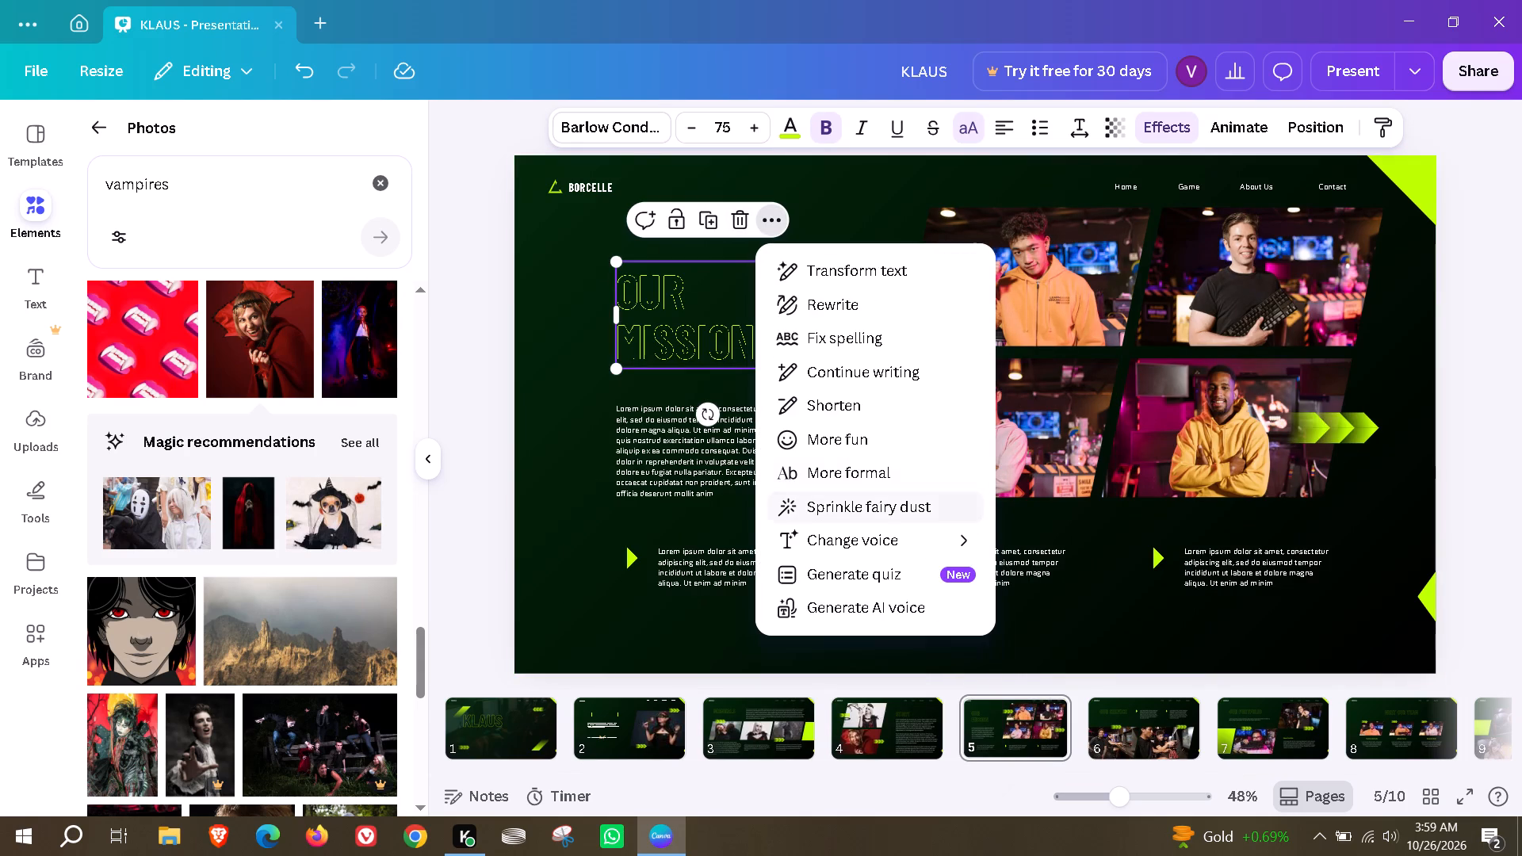
double_click(676, 311)
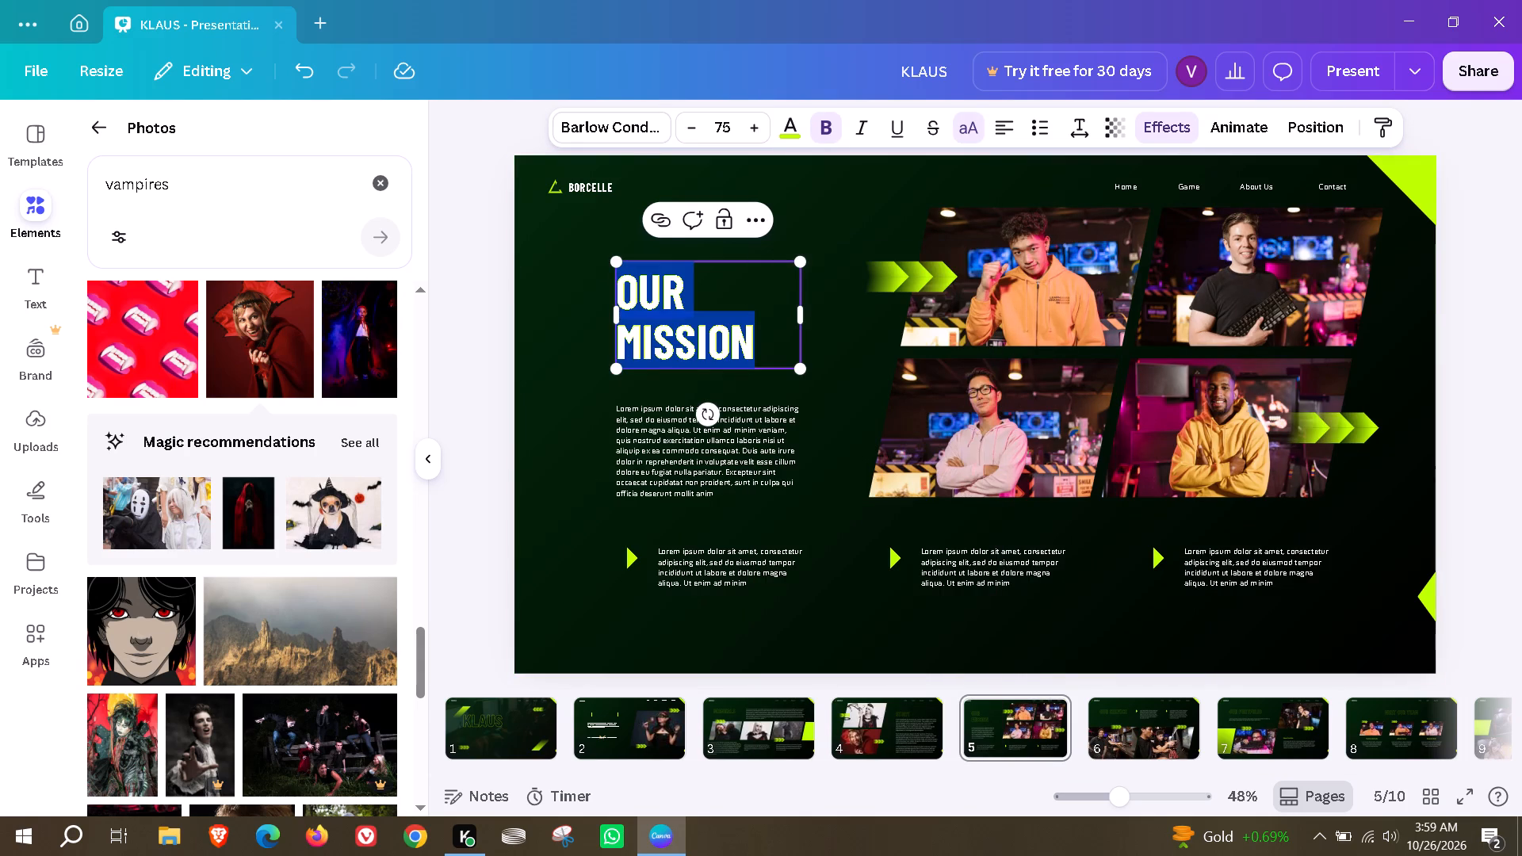
key(BackSpace)
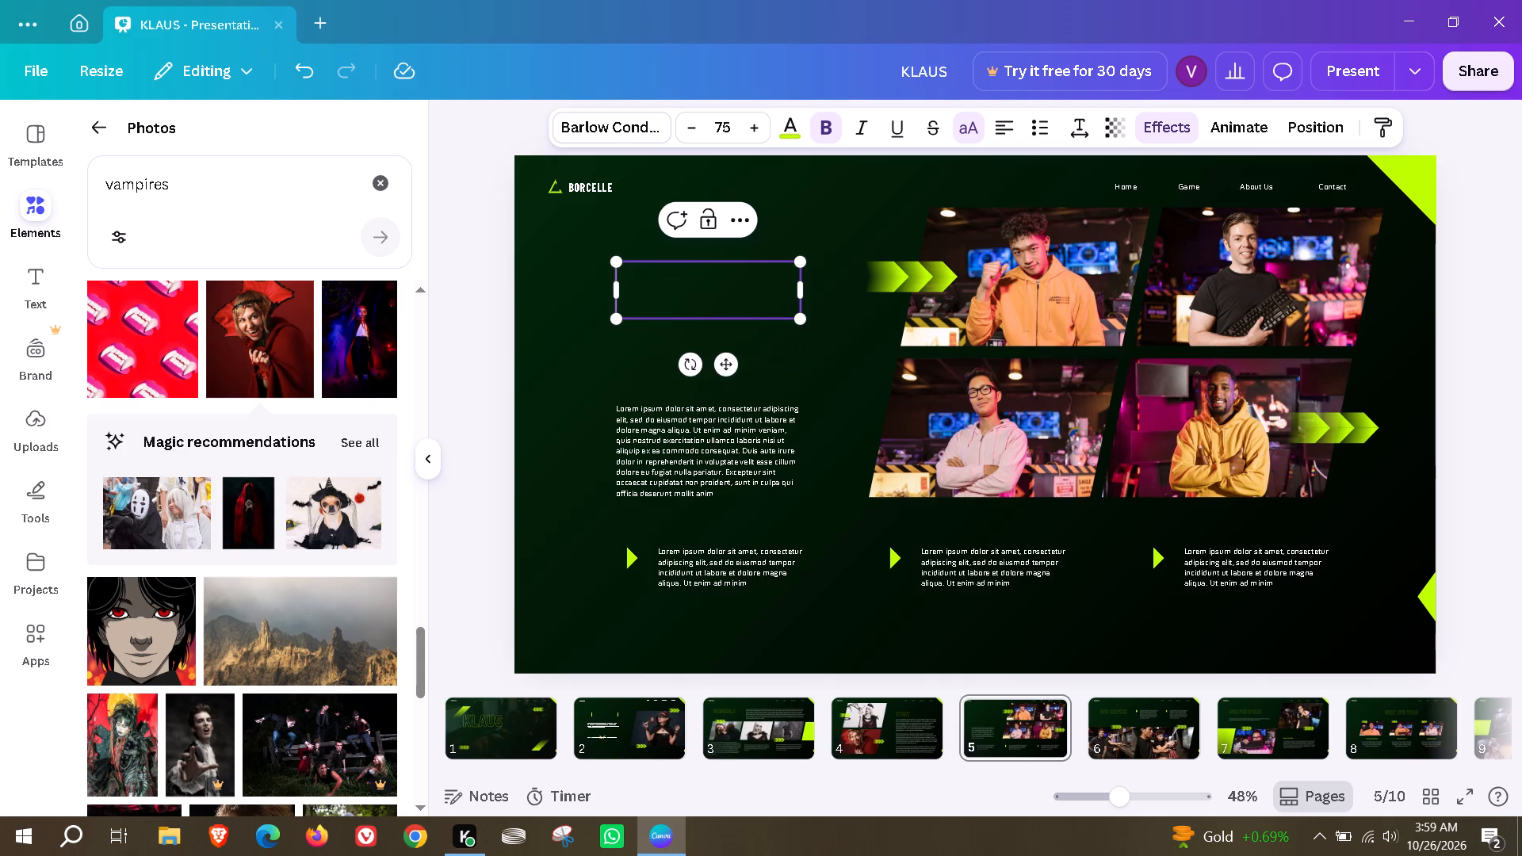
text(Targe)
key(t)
Transform page 5's main Lorem ipsum paragraph with the Magic Write prompt "want to rise the excitement towards ancient vampires using game" and replace it with the result.
double_click(736, 457)
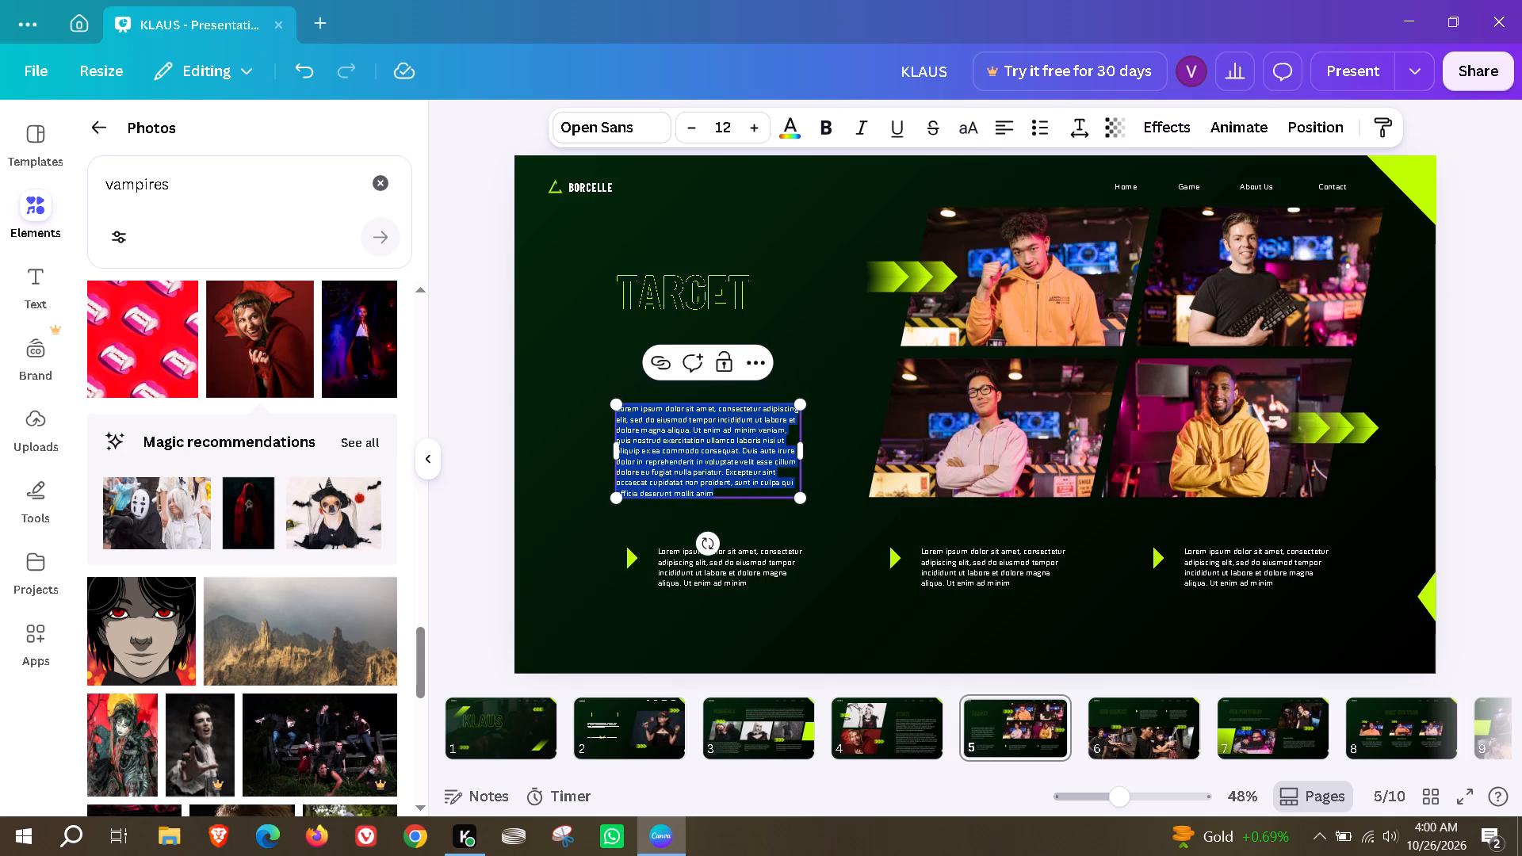
click(754, 364)
scroll(828, 712, down, 3)
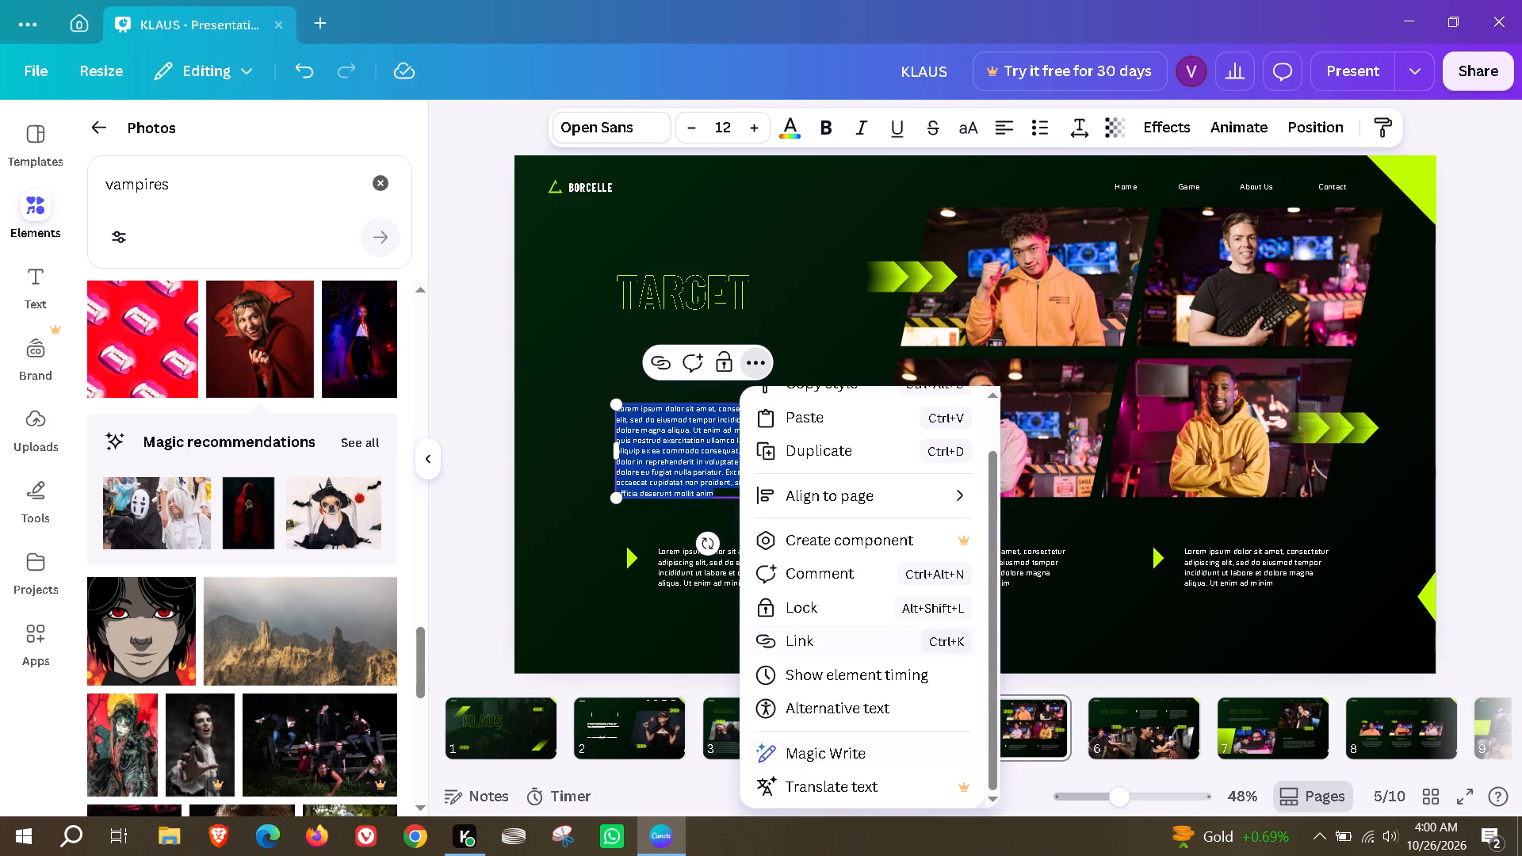
click(842, 756)
click(859, 403)
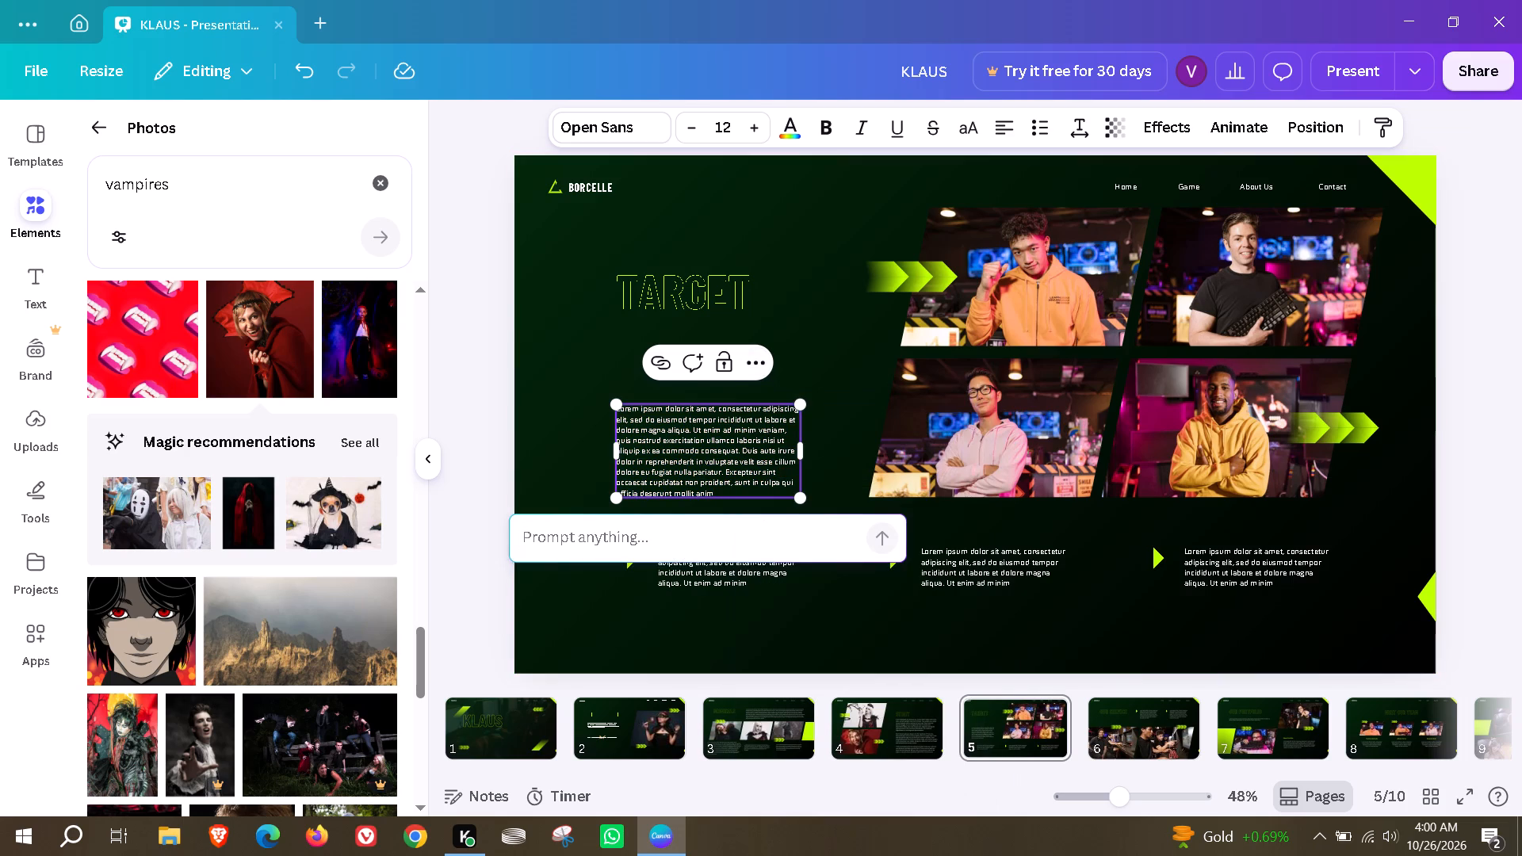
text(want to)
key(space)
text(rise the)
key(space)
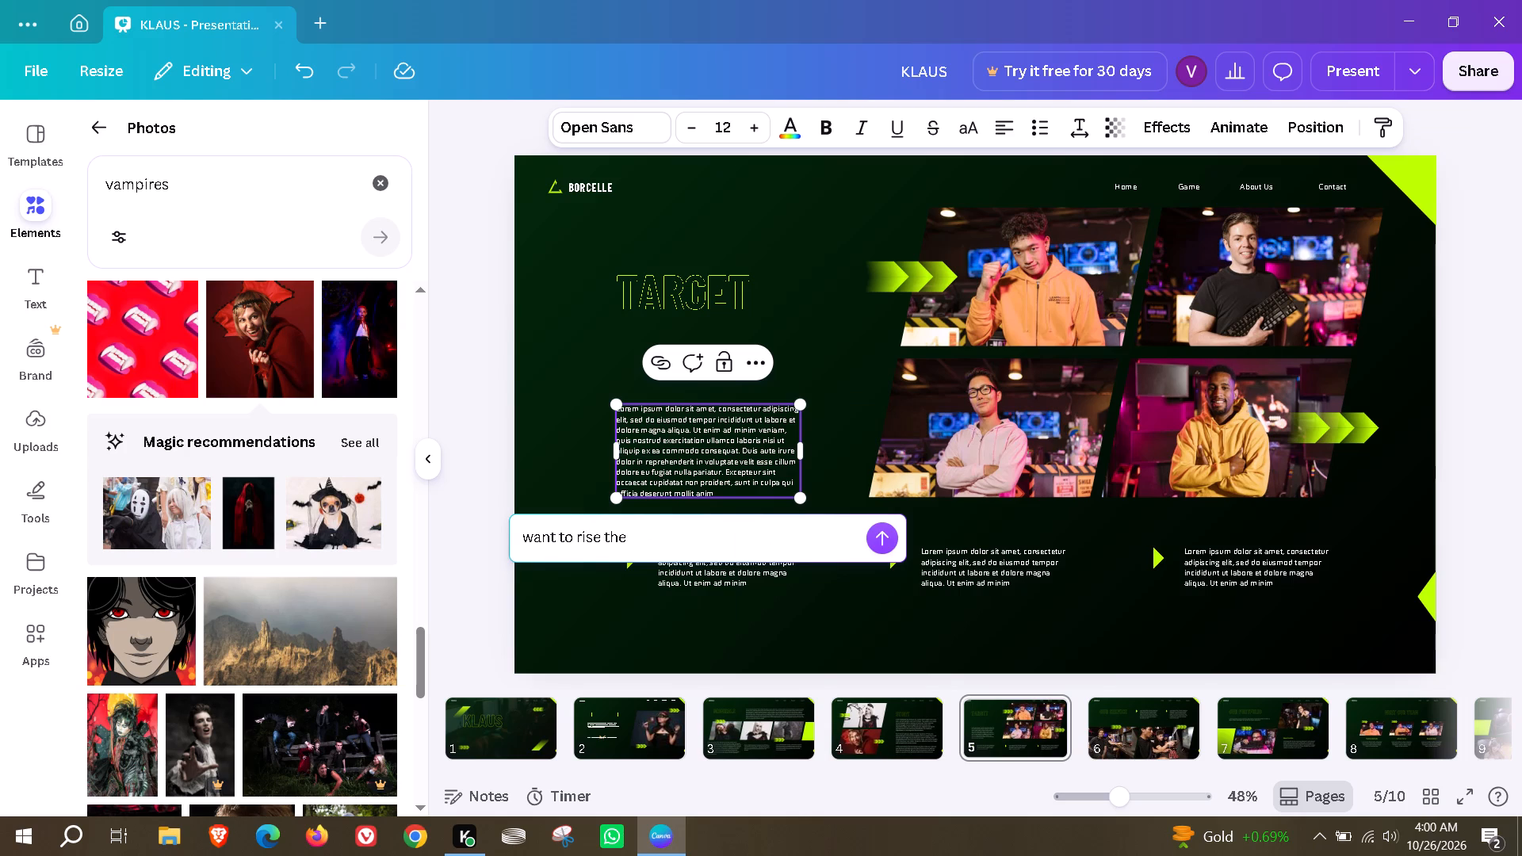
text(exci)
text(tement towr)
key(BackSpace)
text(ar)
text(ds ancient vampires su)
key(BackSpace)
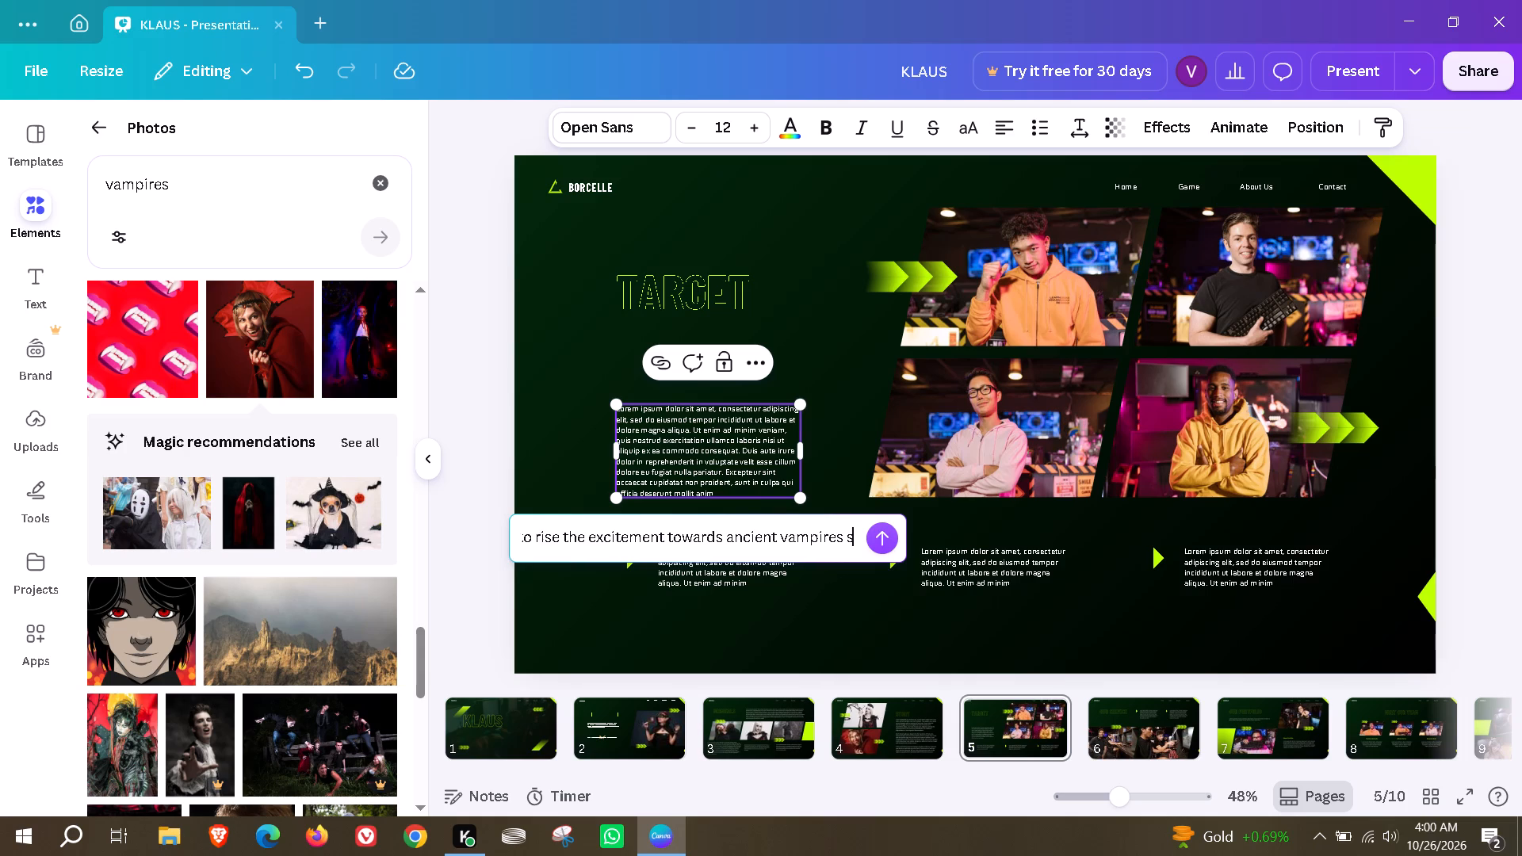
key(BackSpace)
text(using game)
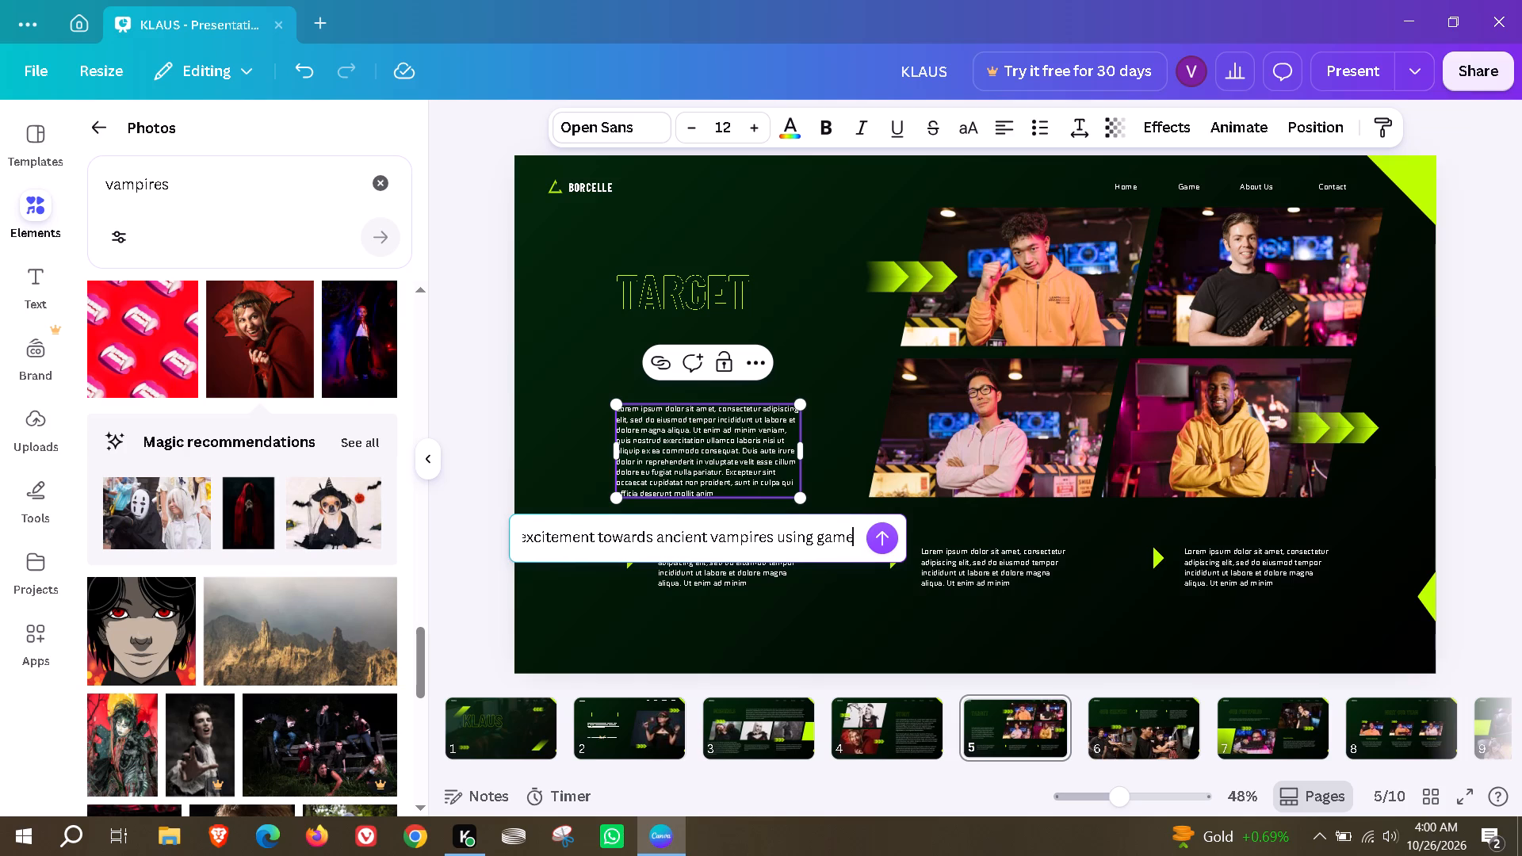
click(879, 552)
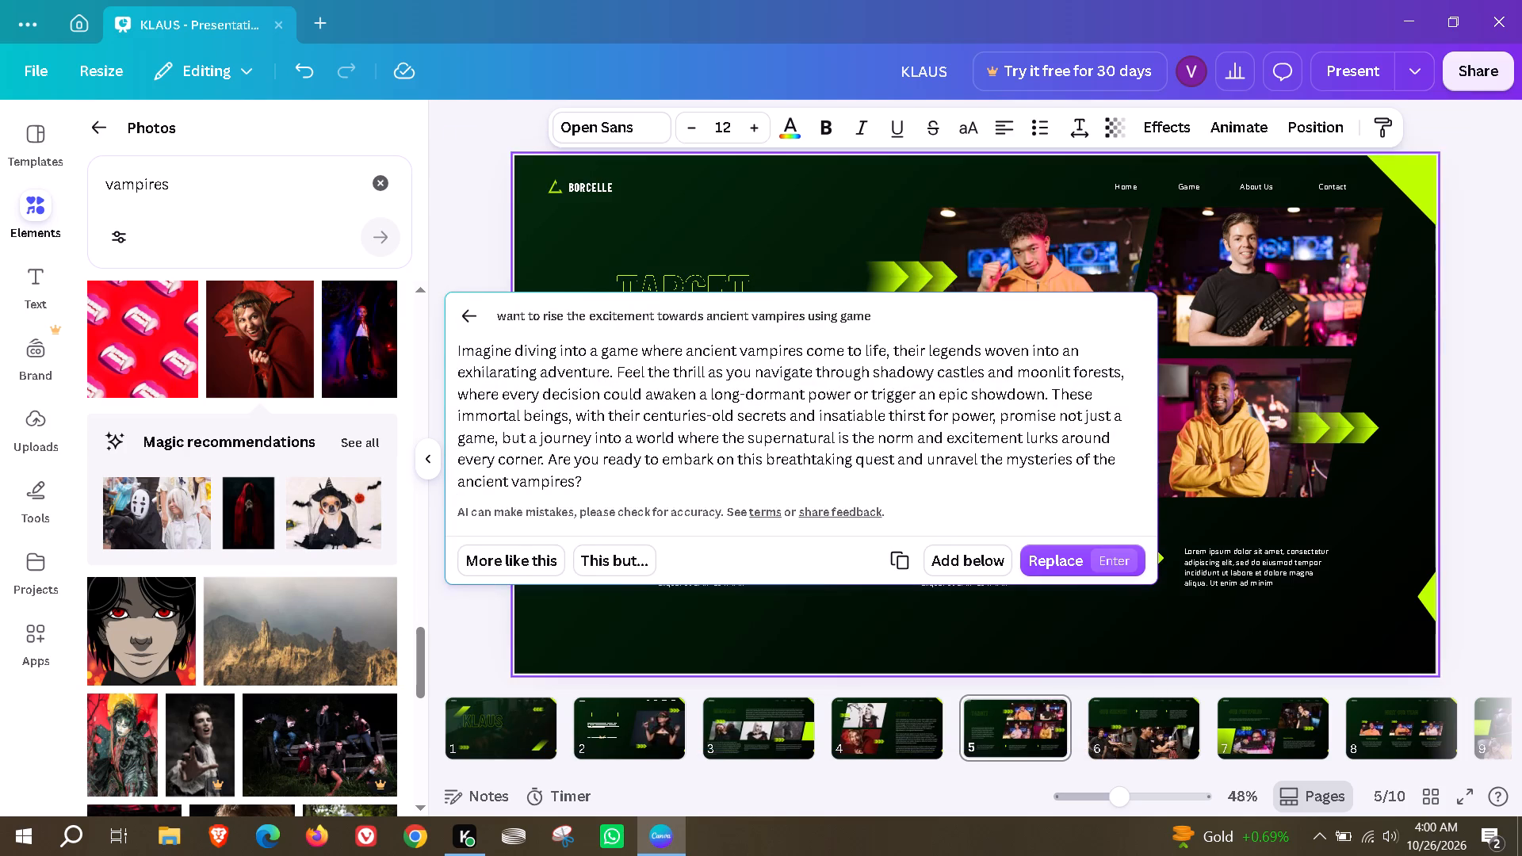
click(1050, 554)
Delete the small Lorem ipsum paragraph directly below page 5's new text, together with its green arrow bullet.
click(739, 575)
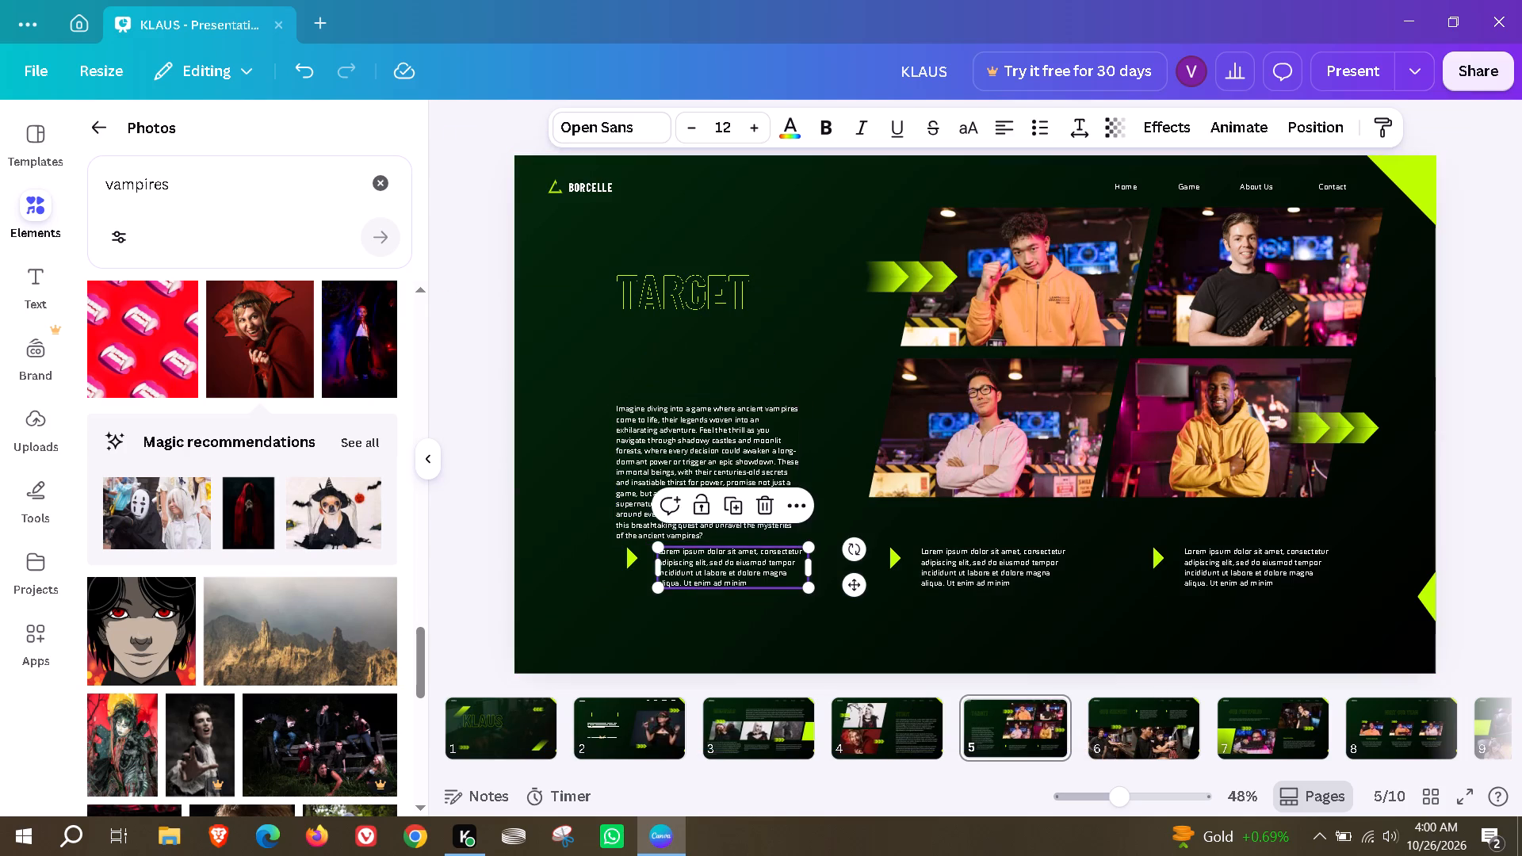
click(761, 503)
click(624, 560)
click(654, 506)
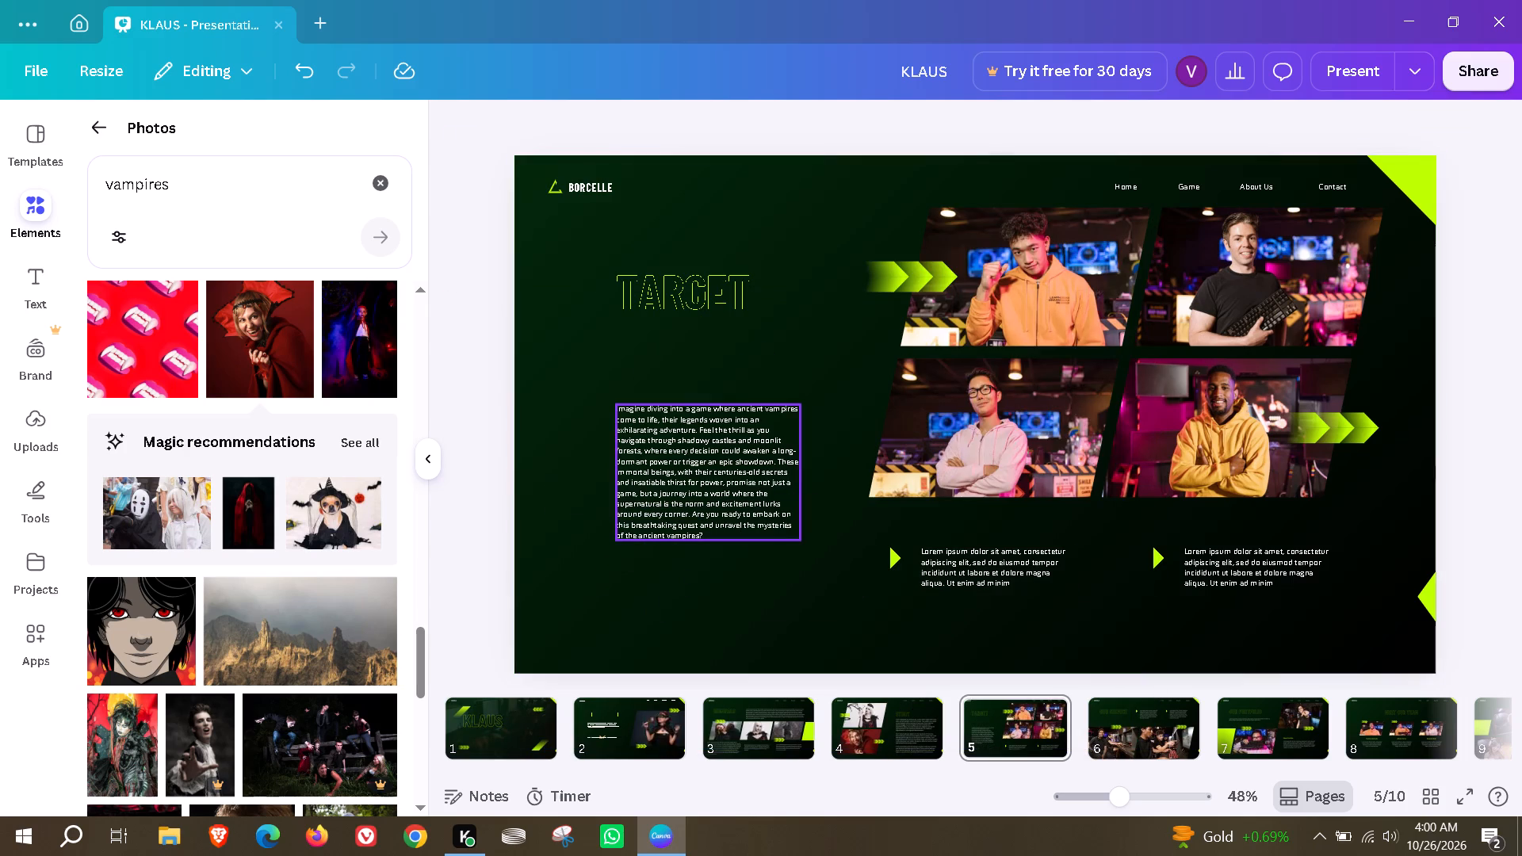
Enlarge page 5's new paragraph to font size 16.5 and move it up closer beneath the TARGET heading.
click(691, 510)
drag(803, 544, 824, 663)
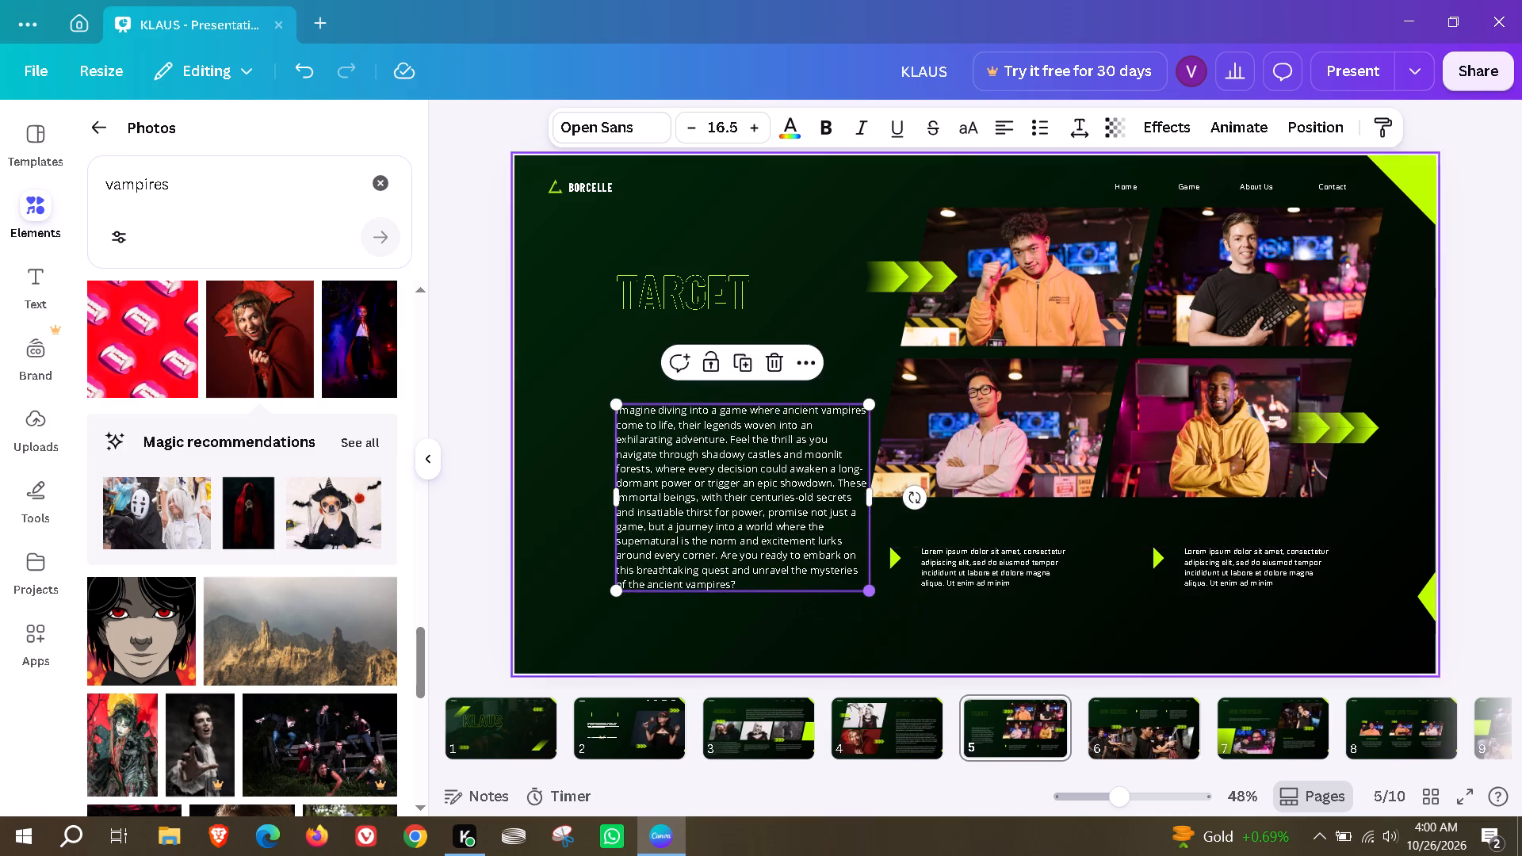
drag(820, 557, 803, 512)
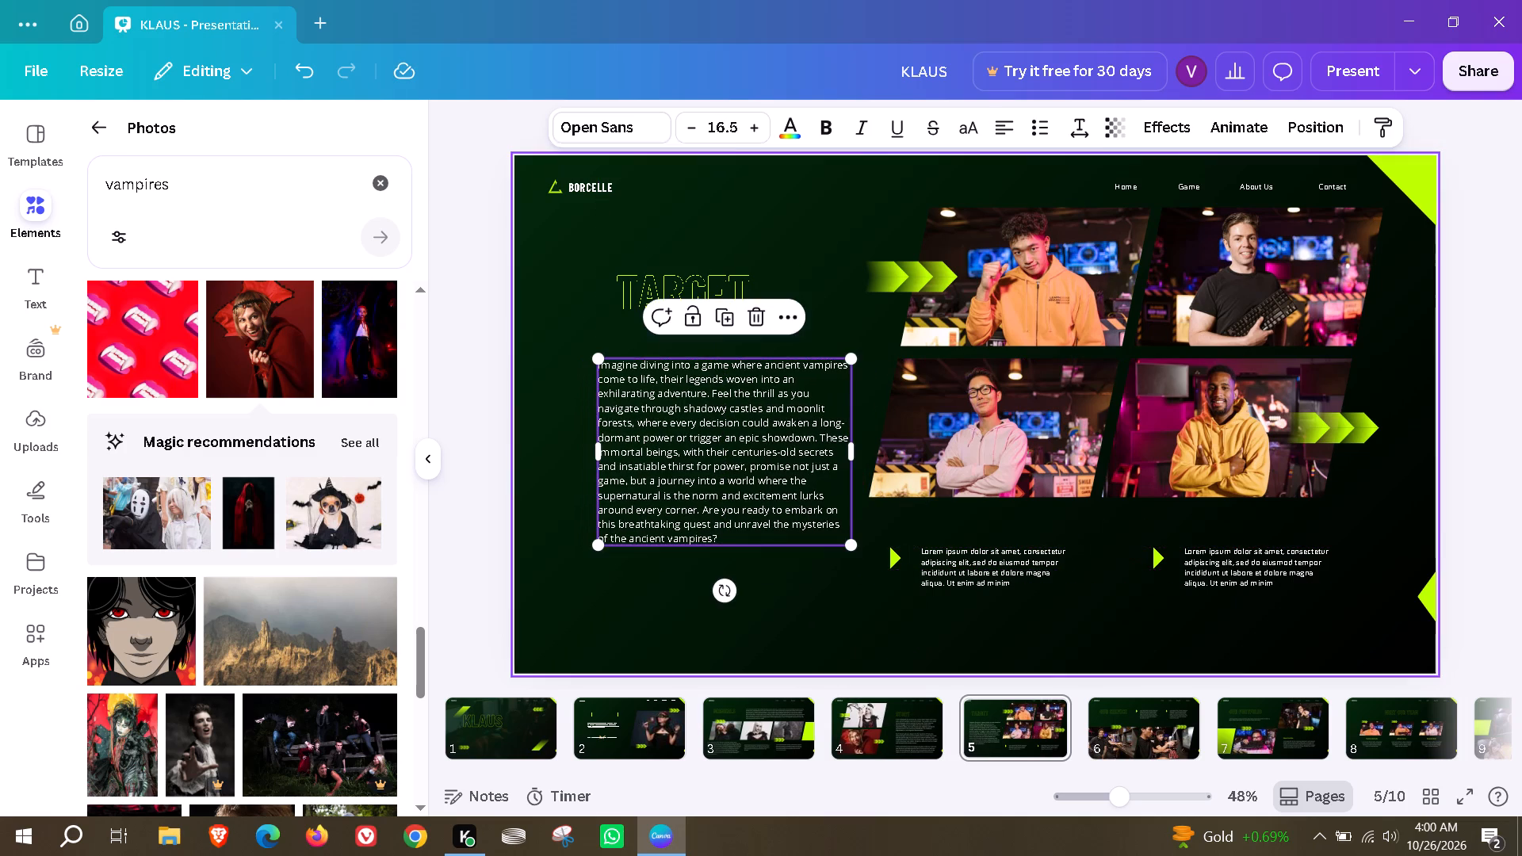
click(817, 639)
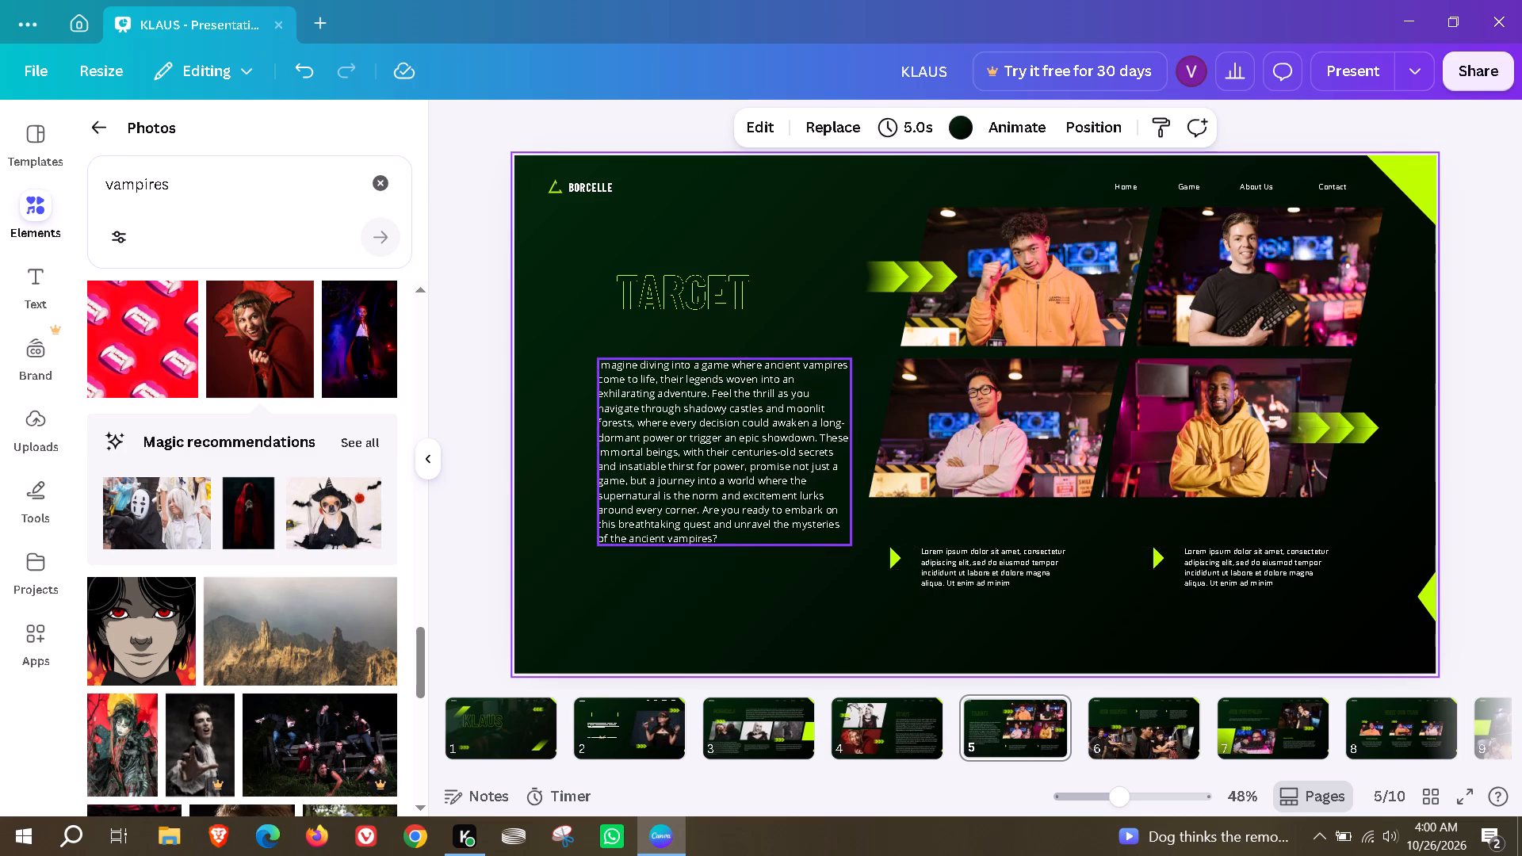
click(757, 567)
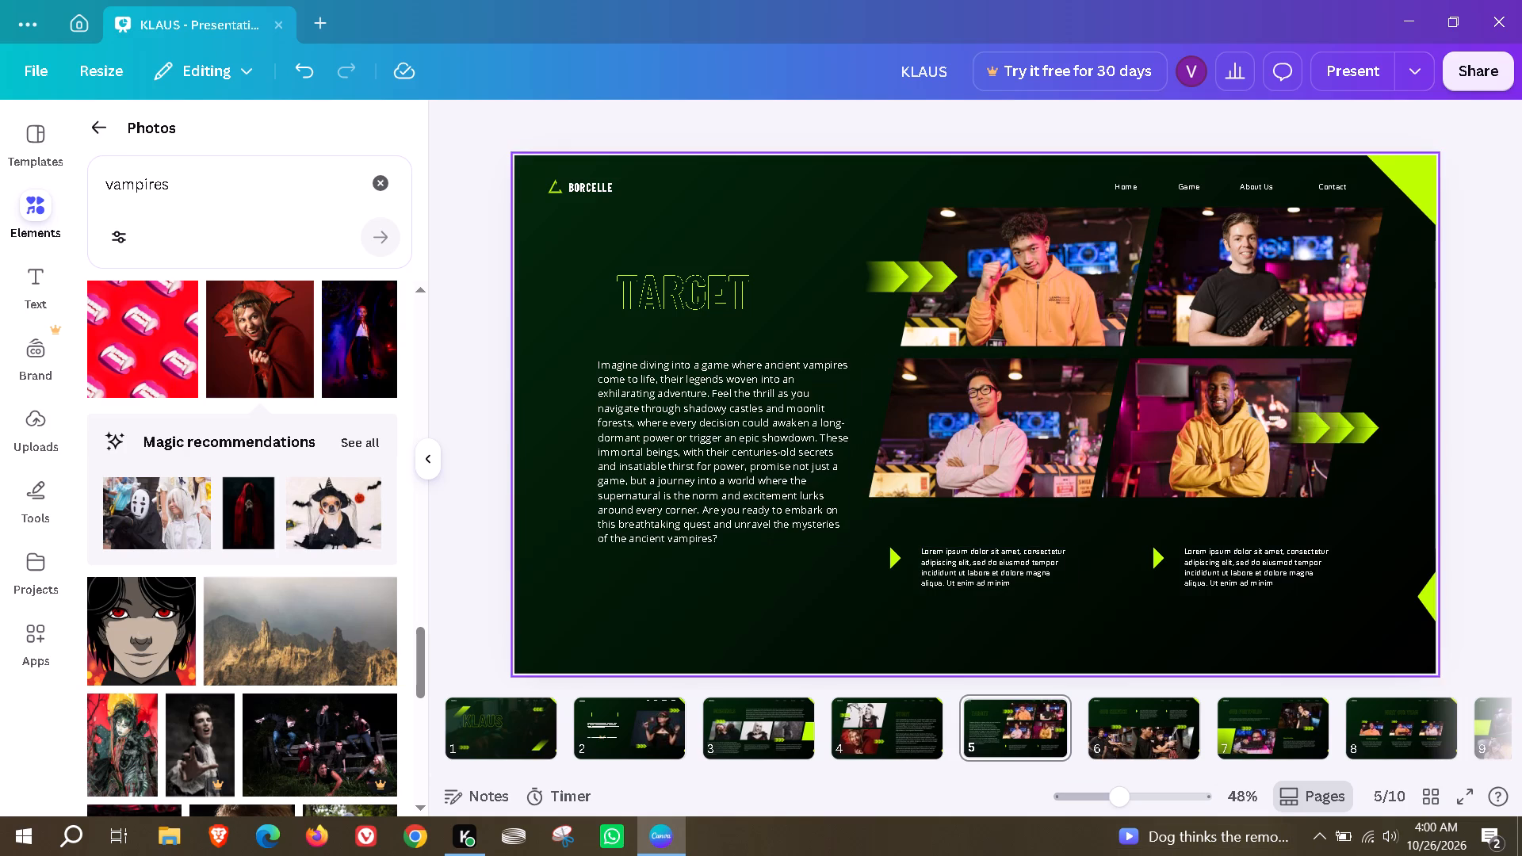
Delete the gamer photos from the two upper frames on page 5, keeping the empty frames.
click(1004, 266)
click(1061, 386)
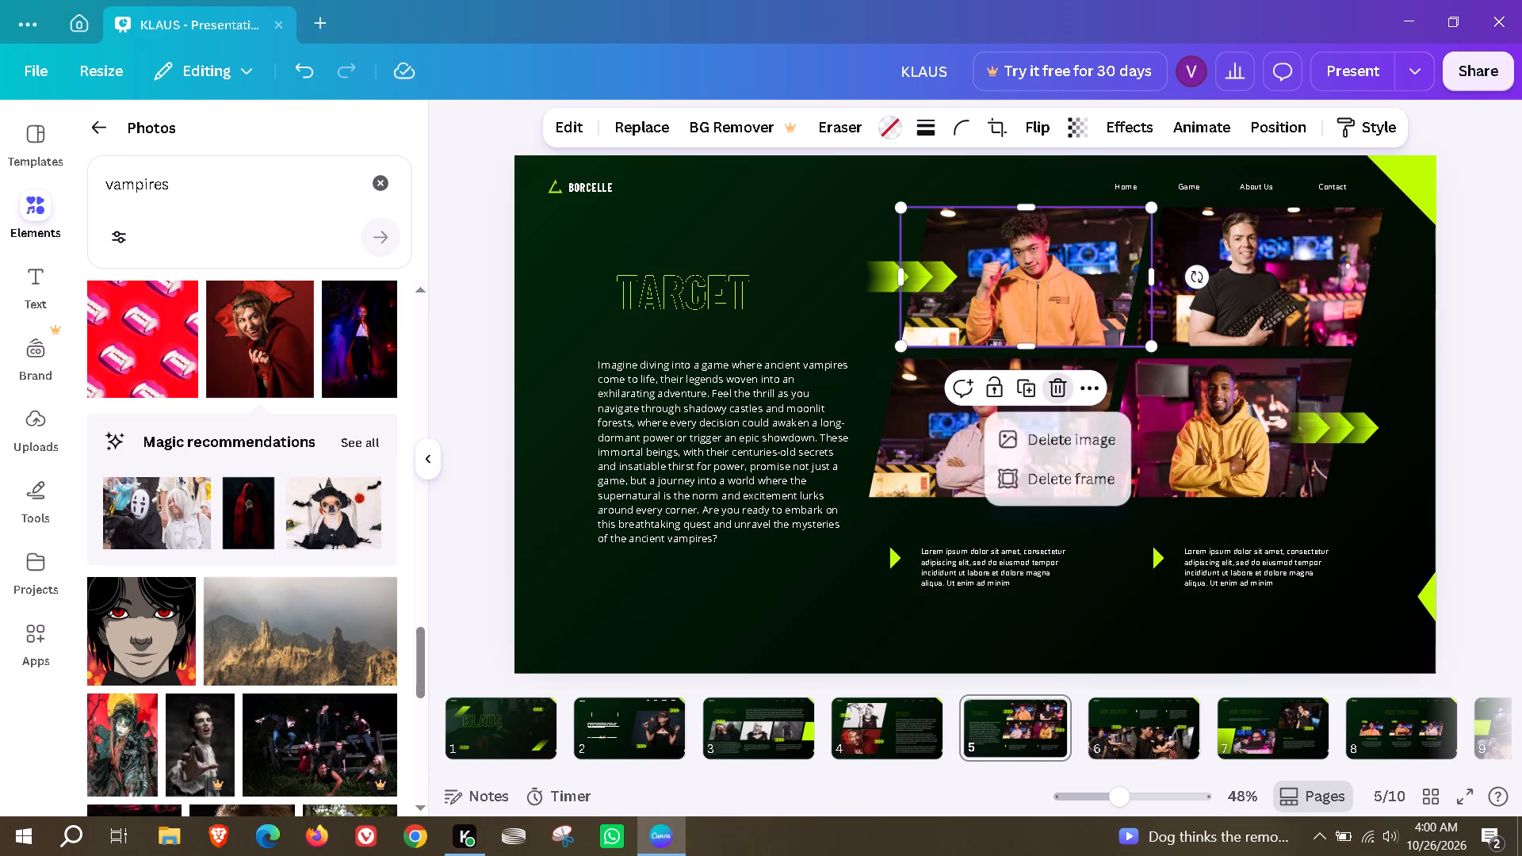
scroll(266, 470, down, 3)
drag(147, 376, 549, 356)
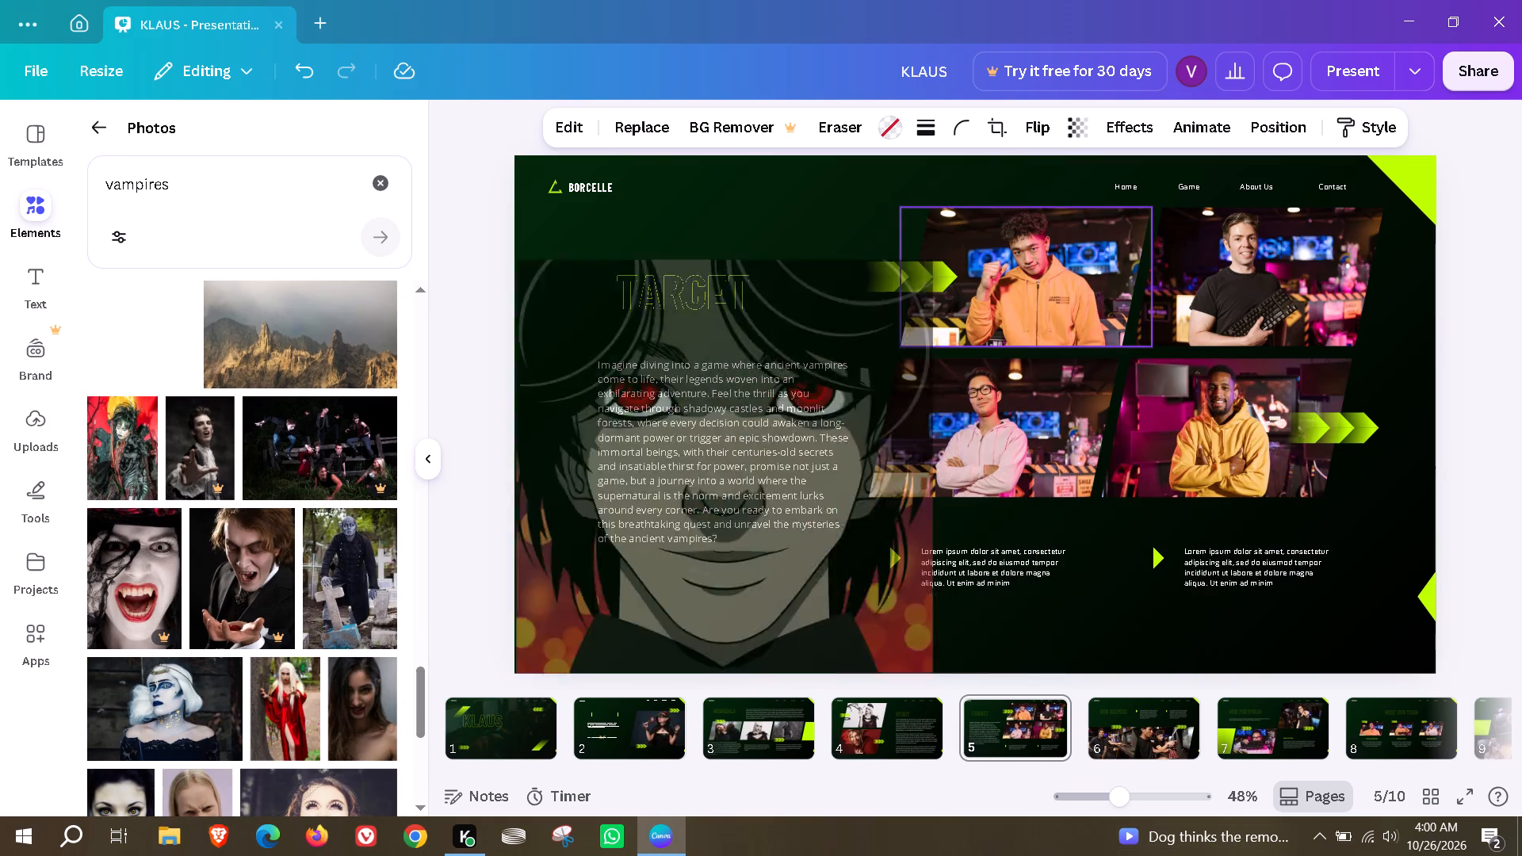
drag(549, 356, 137, 356)
click(1053, 403)
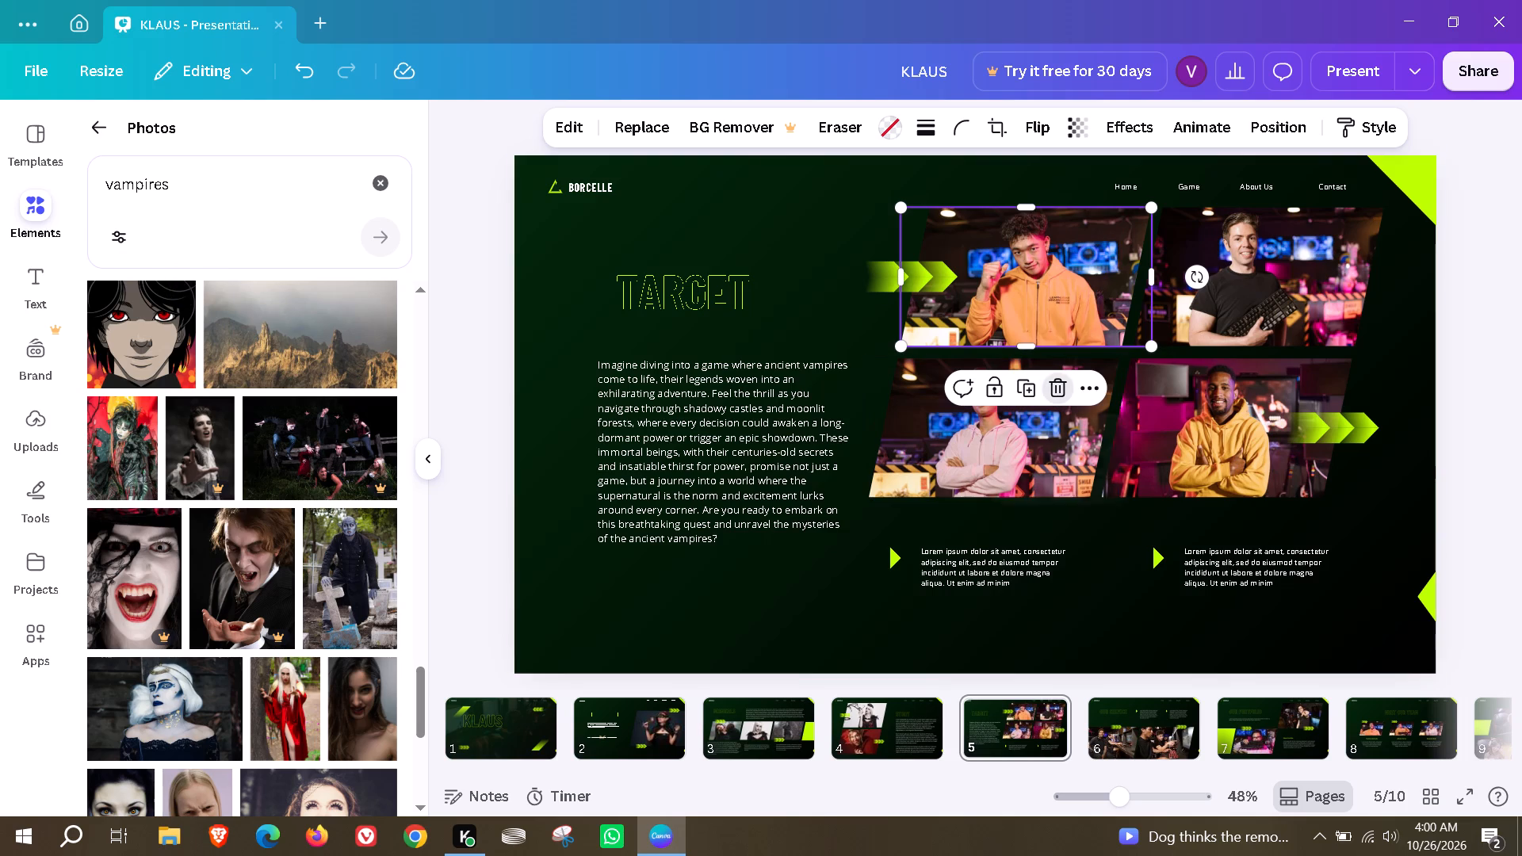
click(1054, 391)
click(1054, 397)
click(1053, 435)
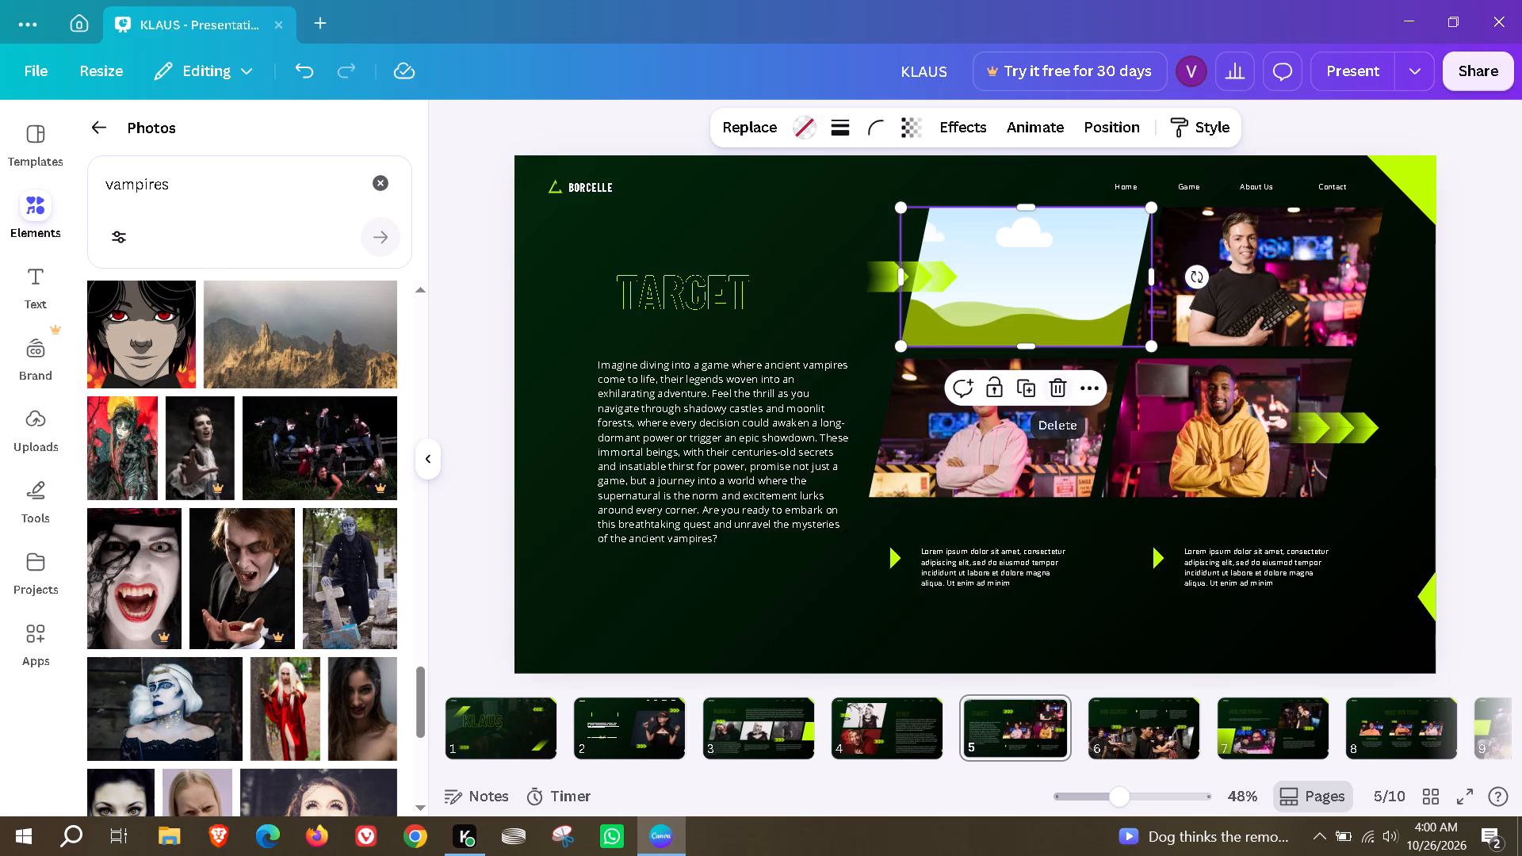
click(1275, 243)
click(1281, 380)
click(1284, 439)
Delete the gamer photos from the two lower frames on page 5, keeping the empty frames.
click(1042, 449)
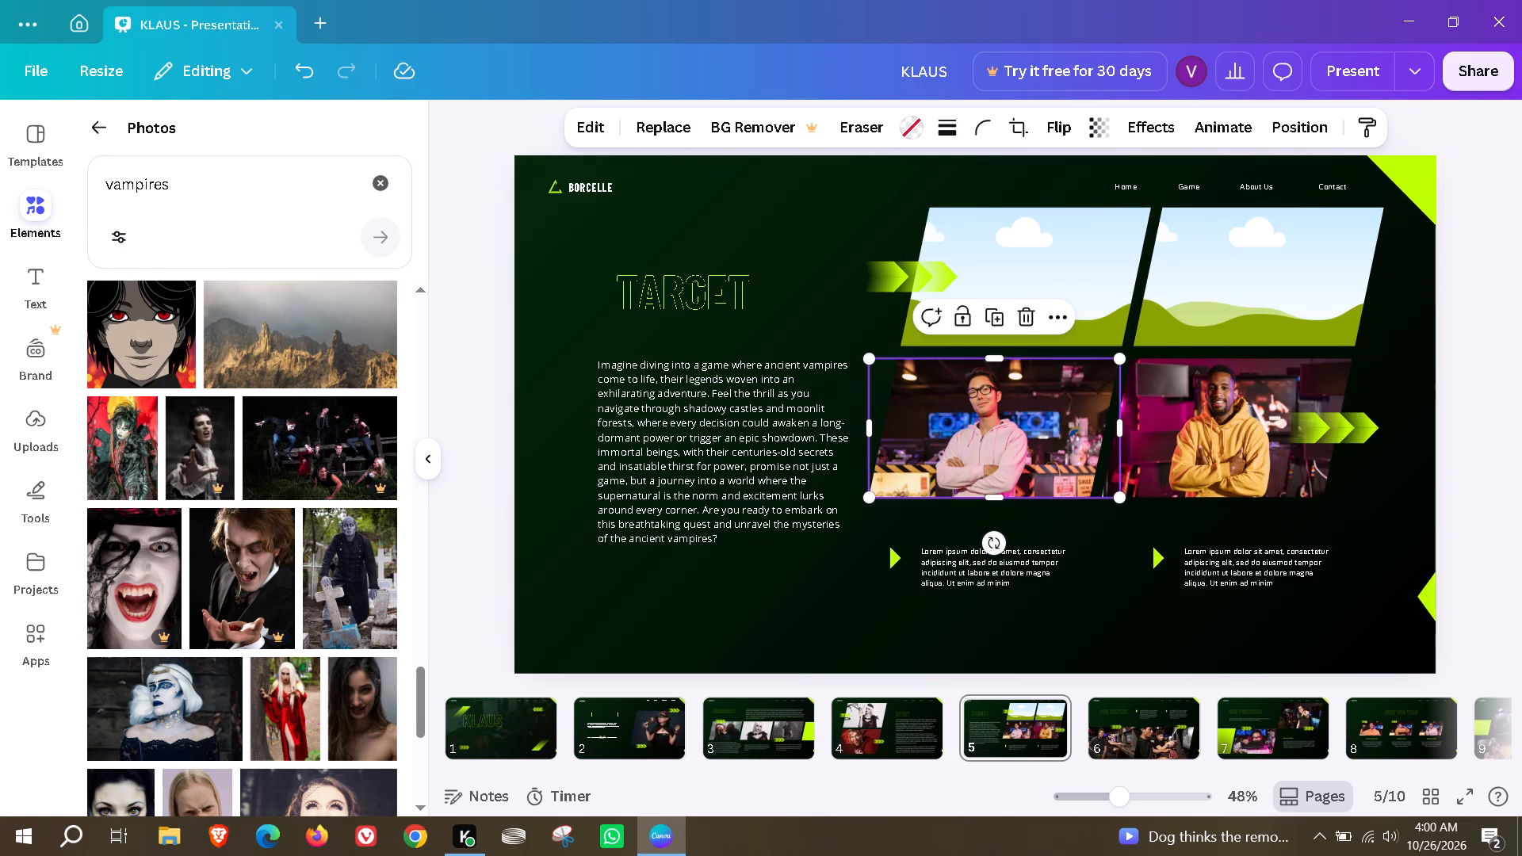
click(1023, 319)
click(1038, 369)
click(1256, 430)
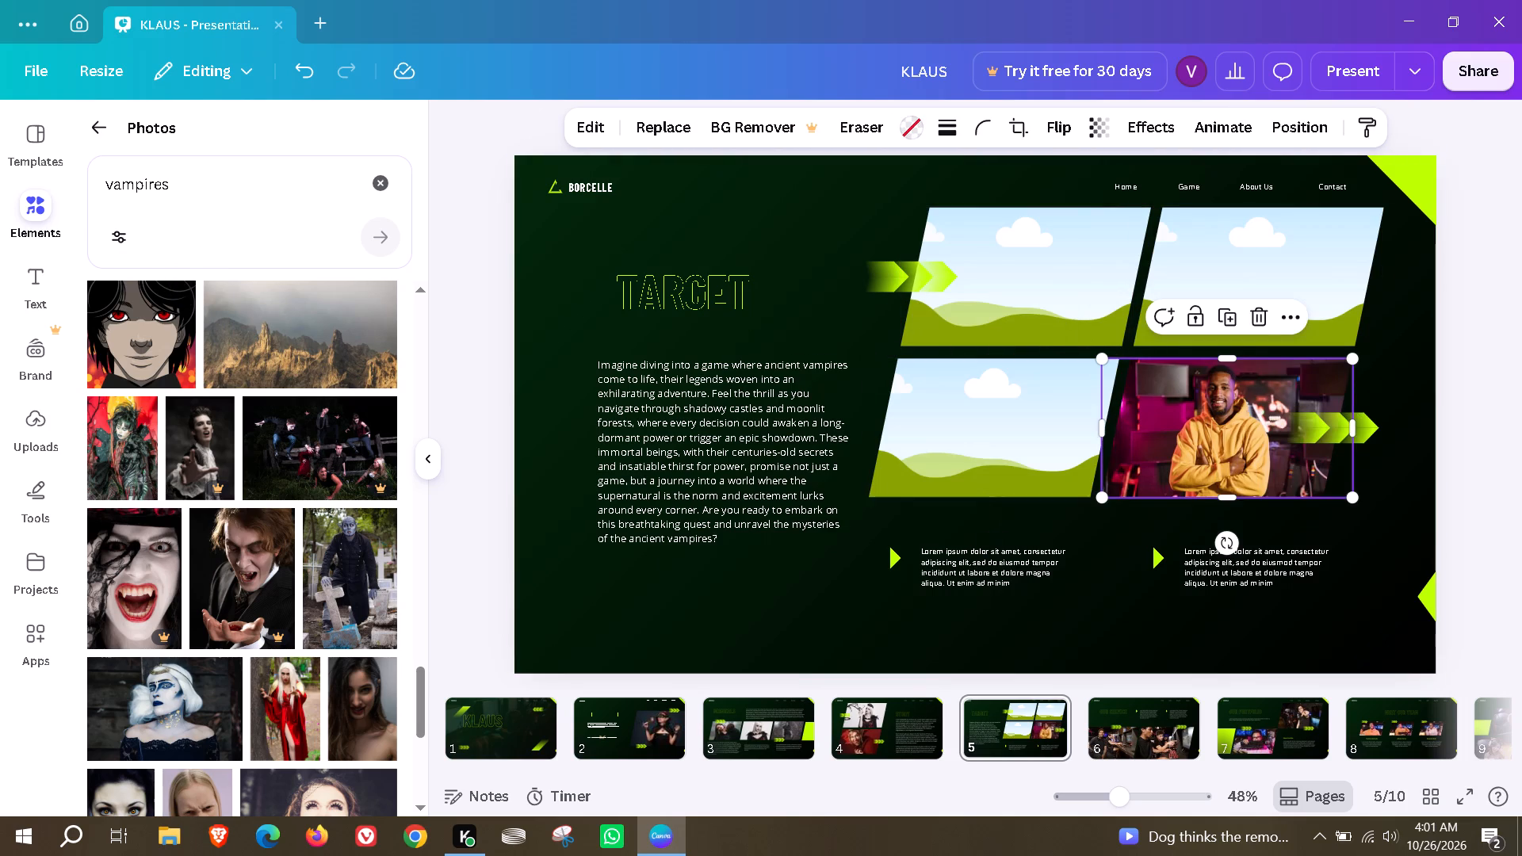
click(1264, 308)
click(1262, 360)
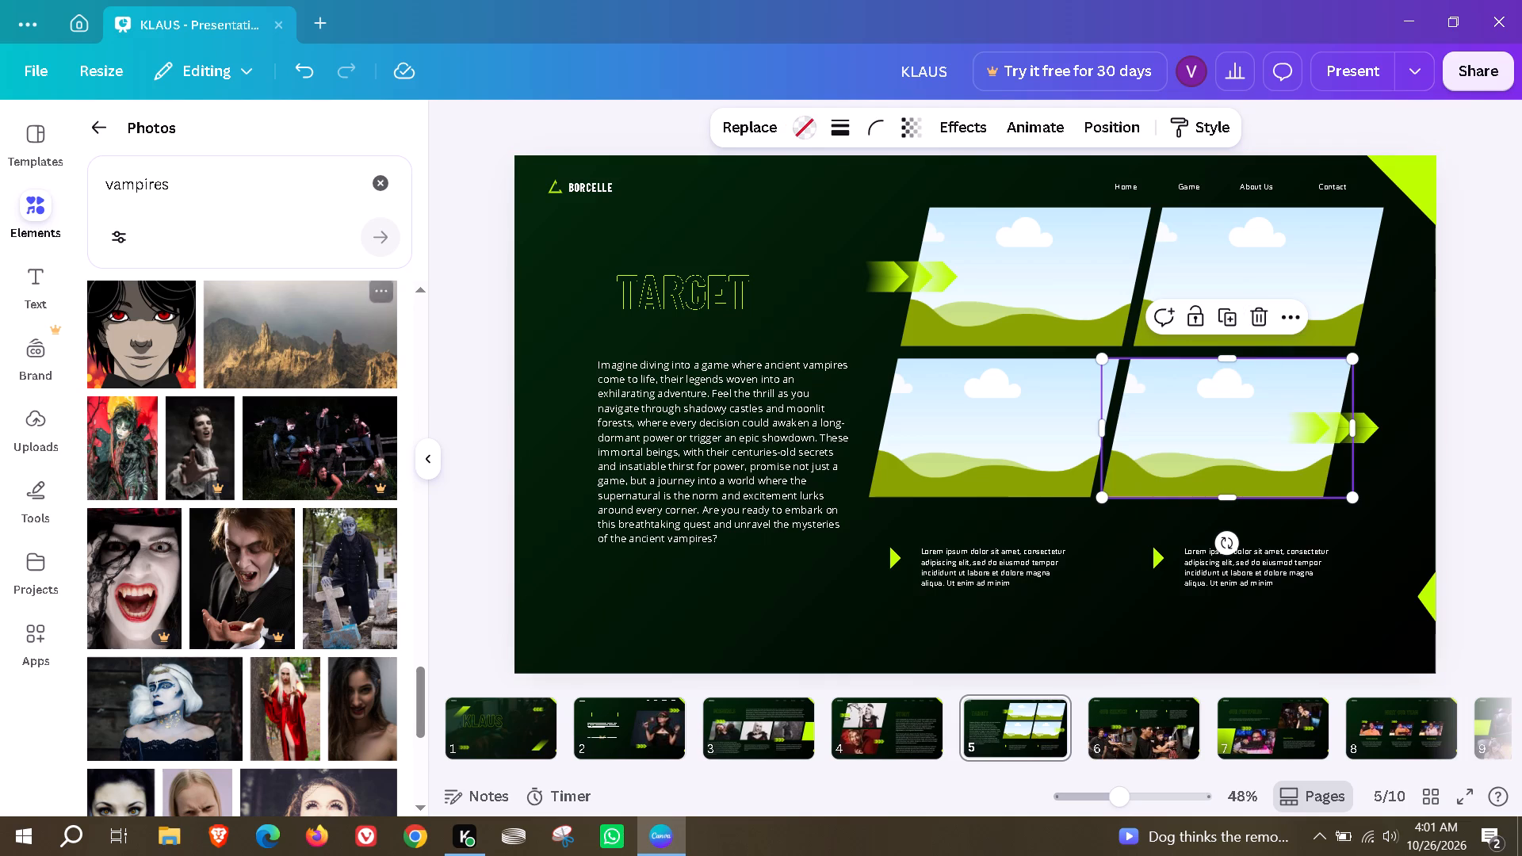
Fill page 5's upper-left frame with the red-eyed anime vampire picture.
drag(132, 350, 936, 282)
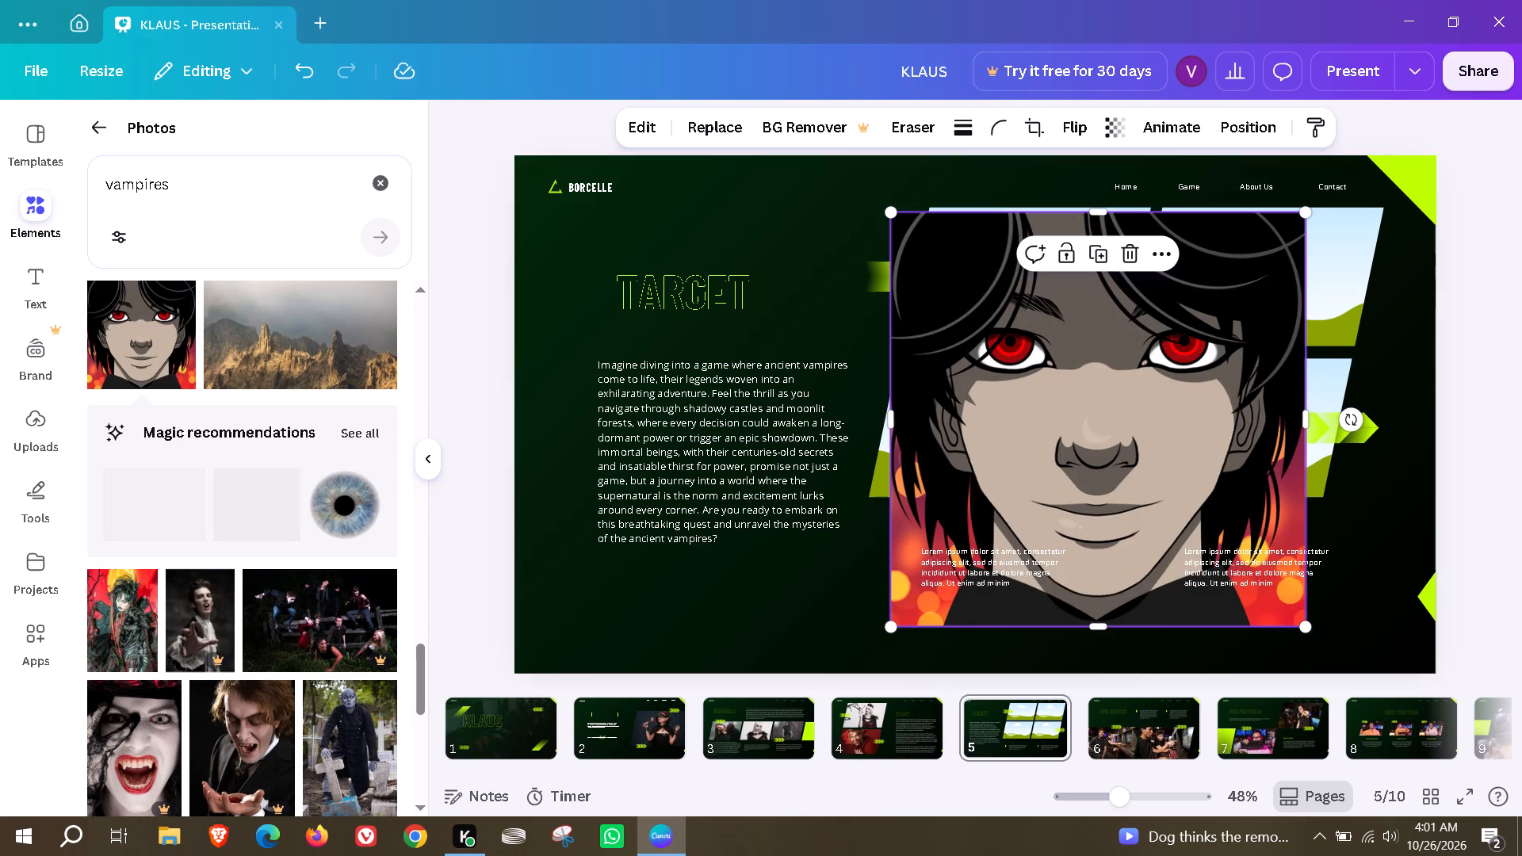
click(1135, 246)
drag(164, 322, 926, 296)
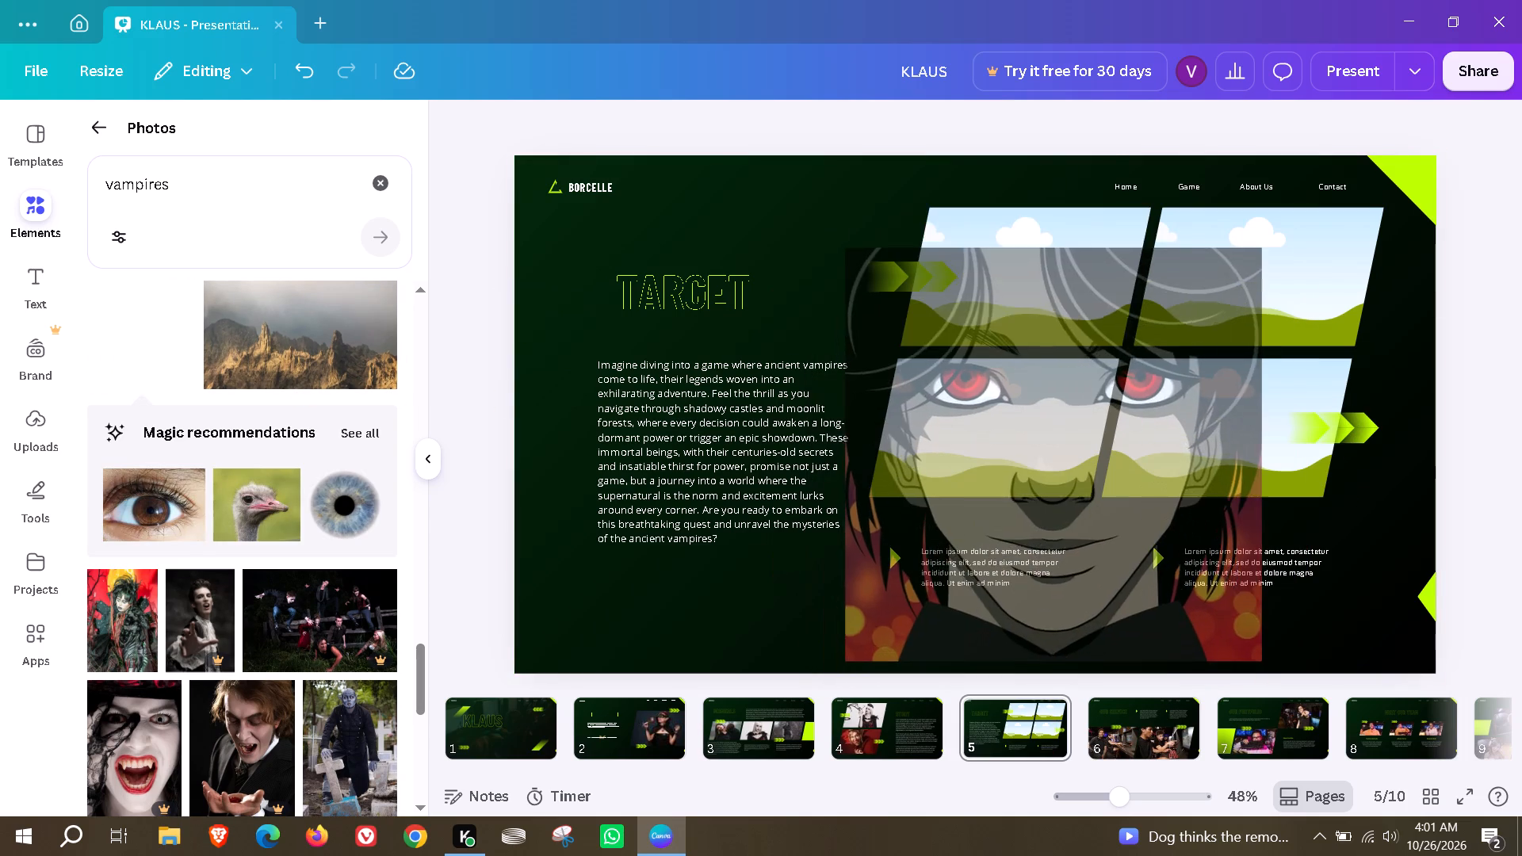
drag(926, 296, 929, 299)
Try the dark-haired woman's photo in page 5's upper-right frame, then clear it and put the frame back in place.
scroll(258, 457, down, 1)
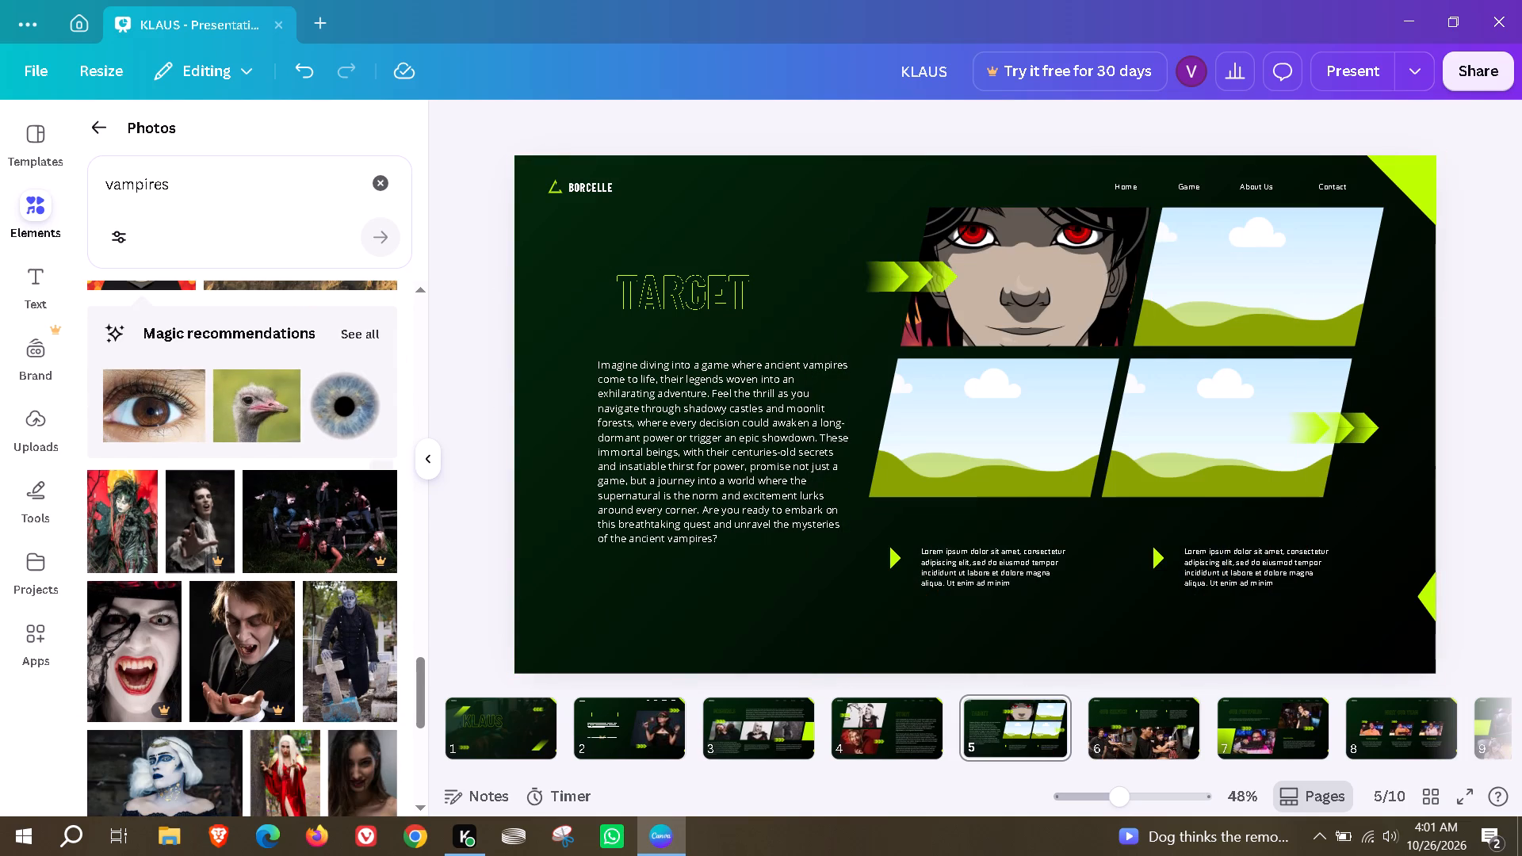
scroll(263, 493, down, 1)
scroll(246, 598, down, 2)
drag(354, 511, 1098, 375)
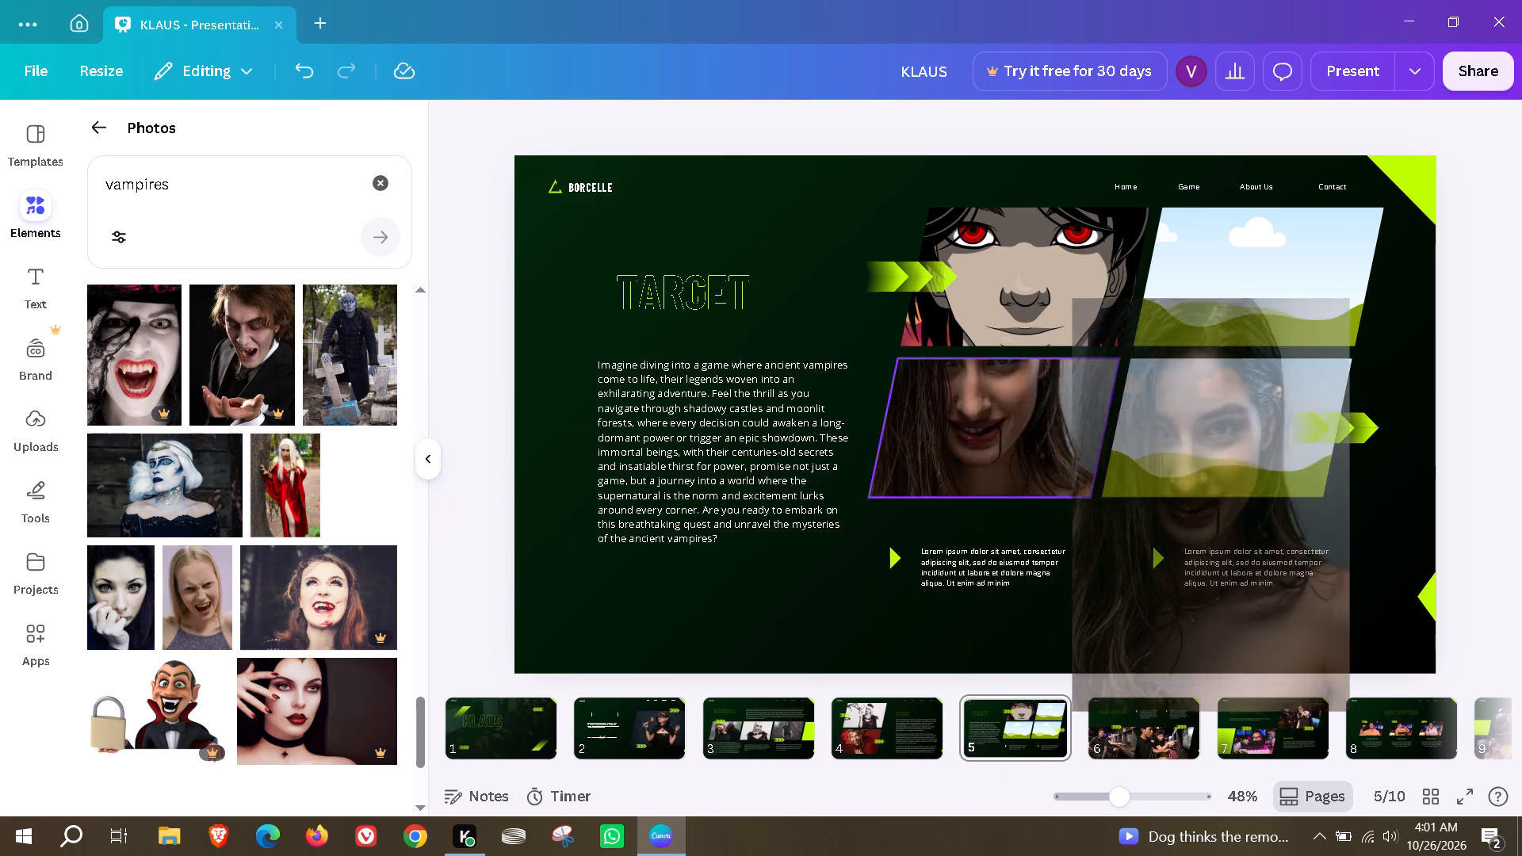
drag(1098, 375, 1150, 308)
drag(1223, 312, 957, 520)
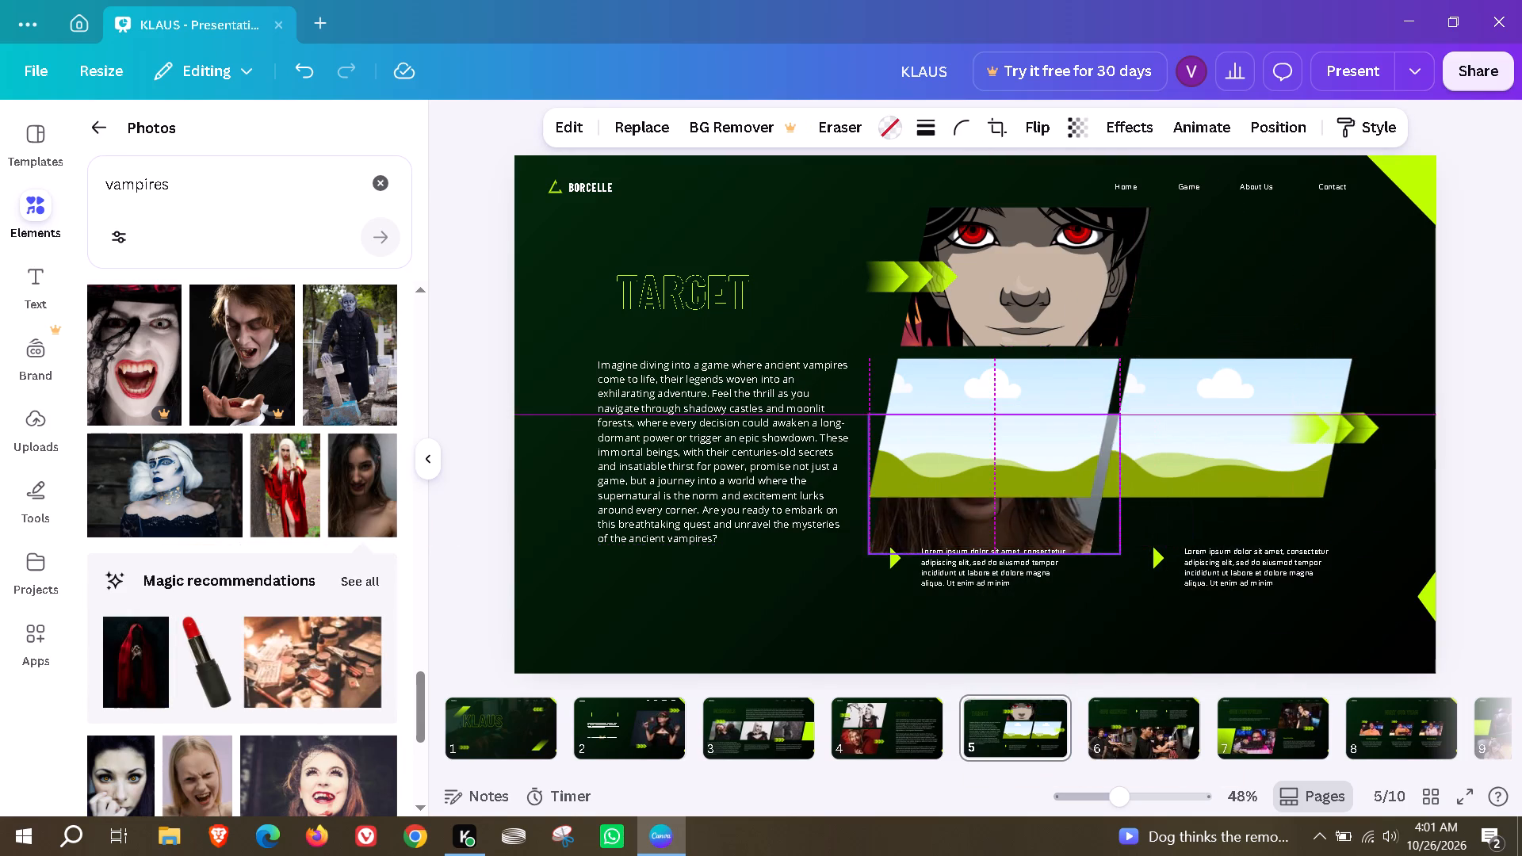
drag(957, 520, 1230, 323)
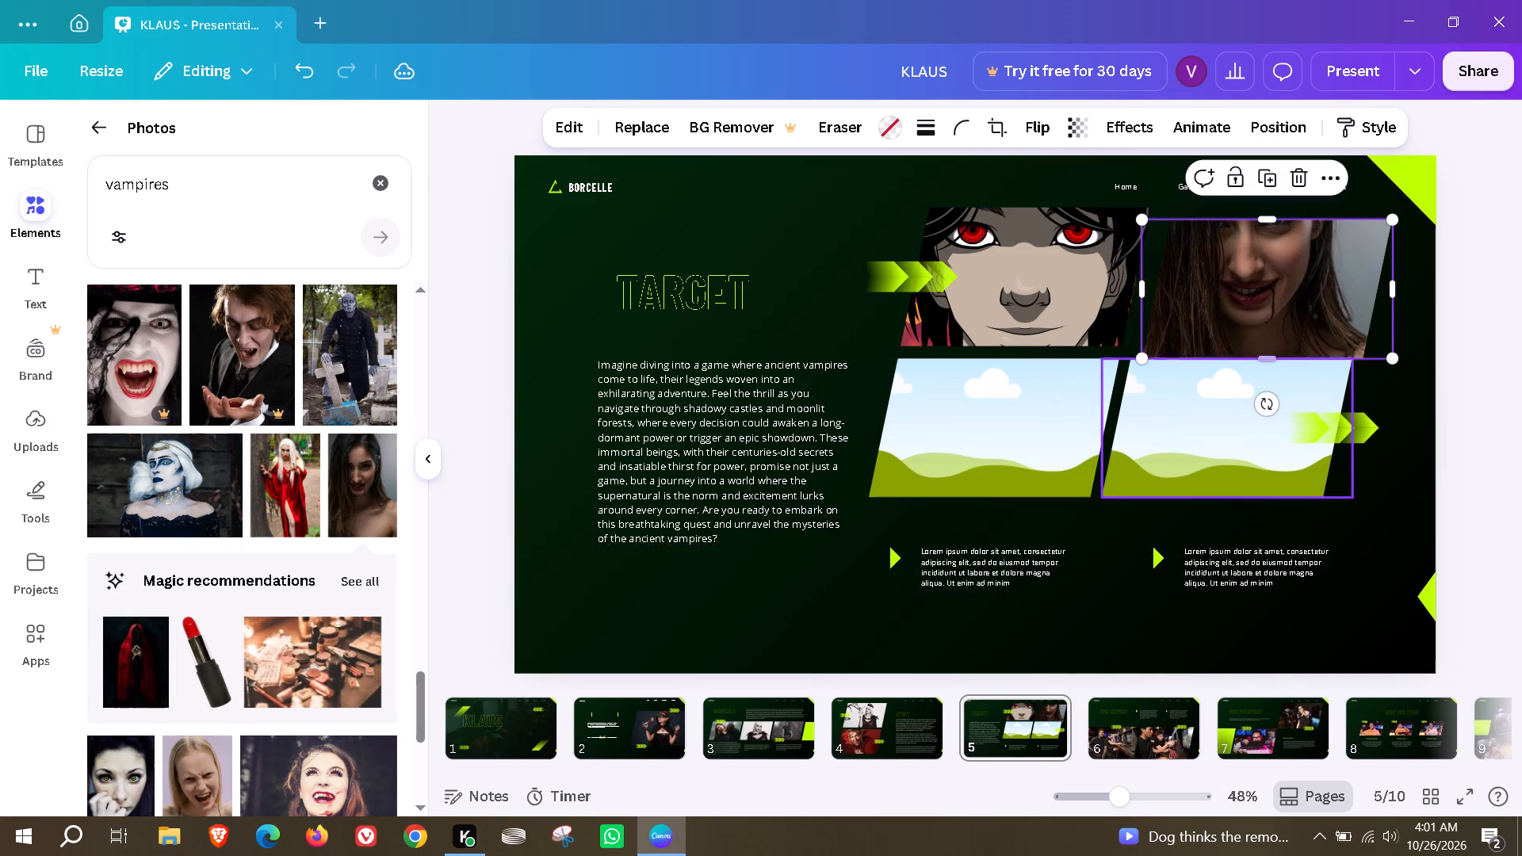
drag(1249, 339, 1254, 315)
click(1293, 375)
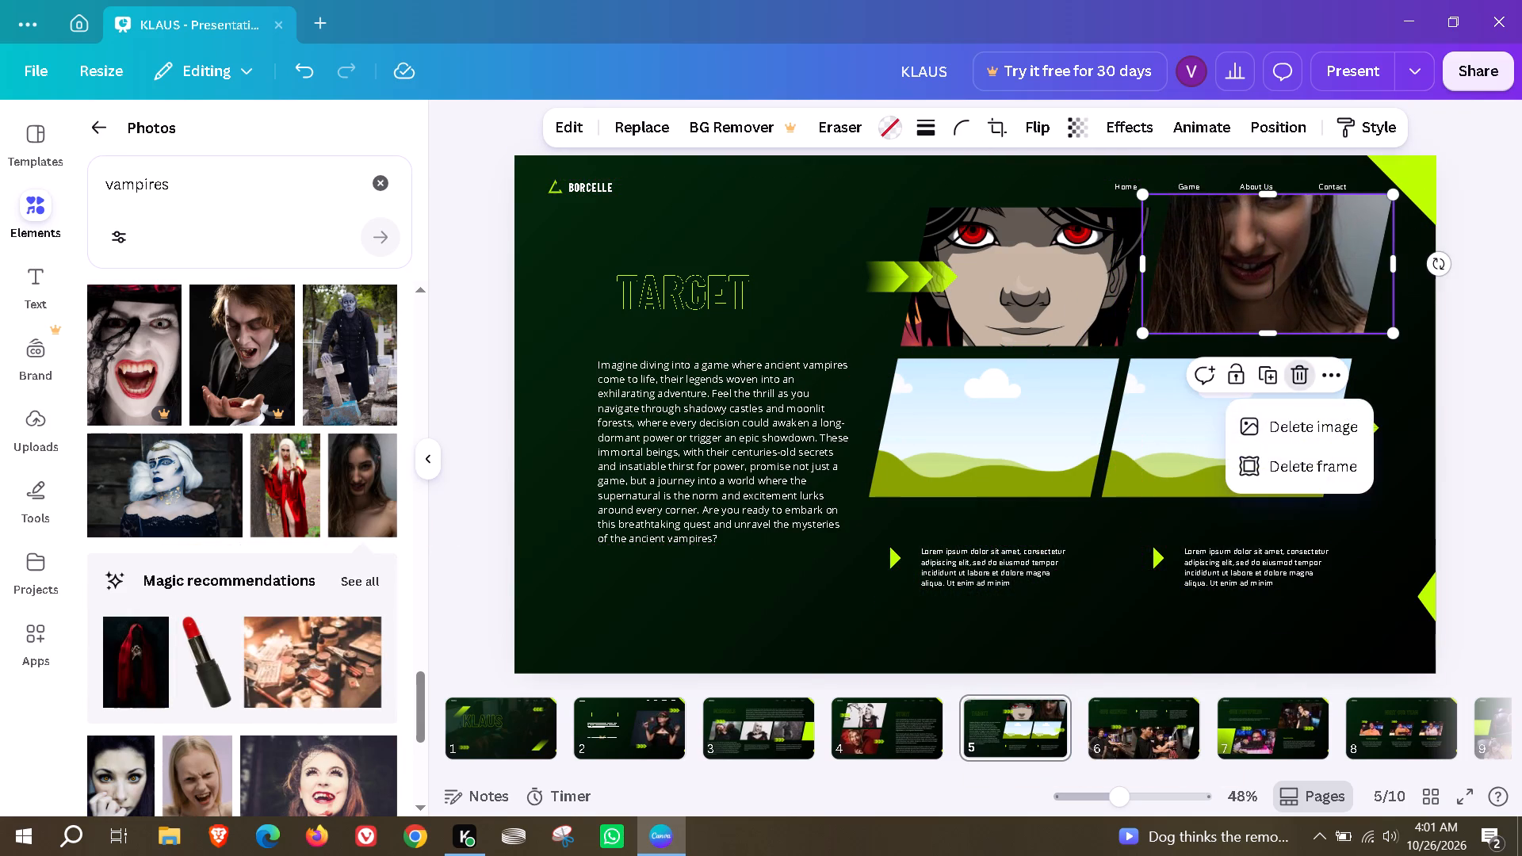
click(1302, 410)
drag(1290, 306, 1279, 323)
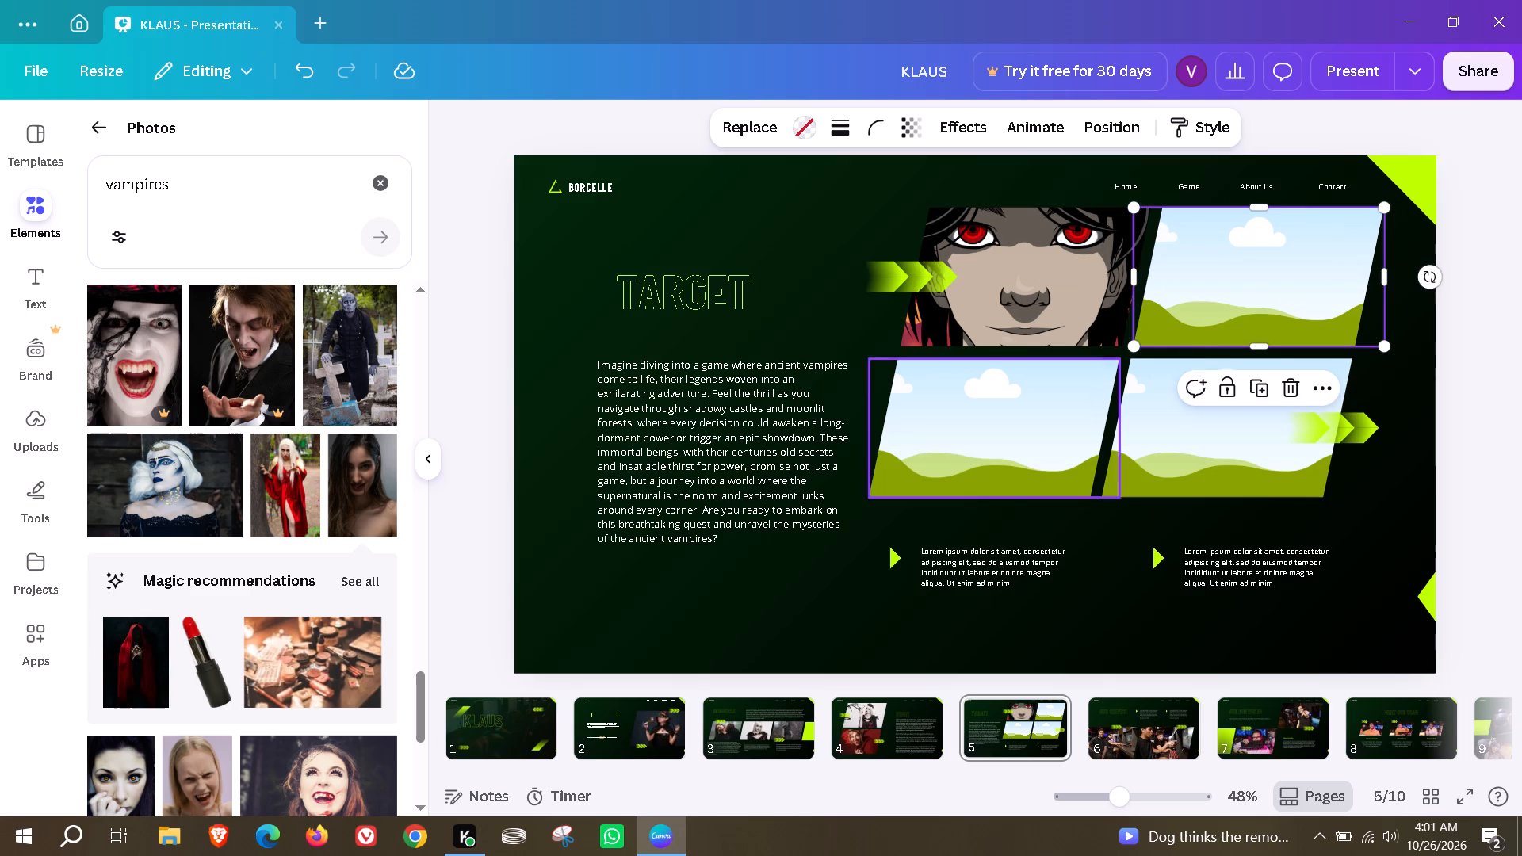
Fill page 5's lower-left frame with the dark-haired woman, lower-right with the red-robed vampire, and upper-right with the pale black-haired woman.
drag(347, 498, 973, 464)
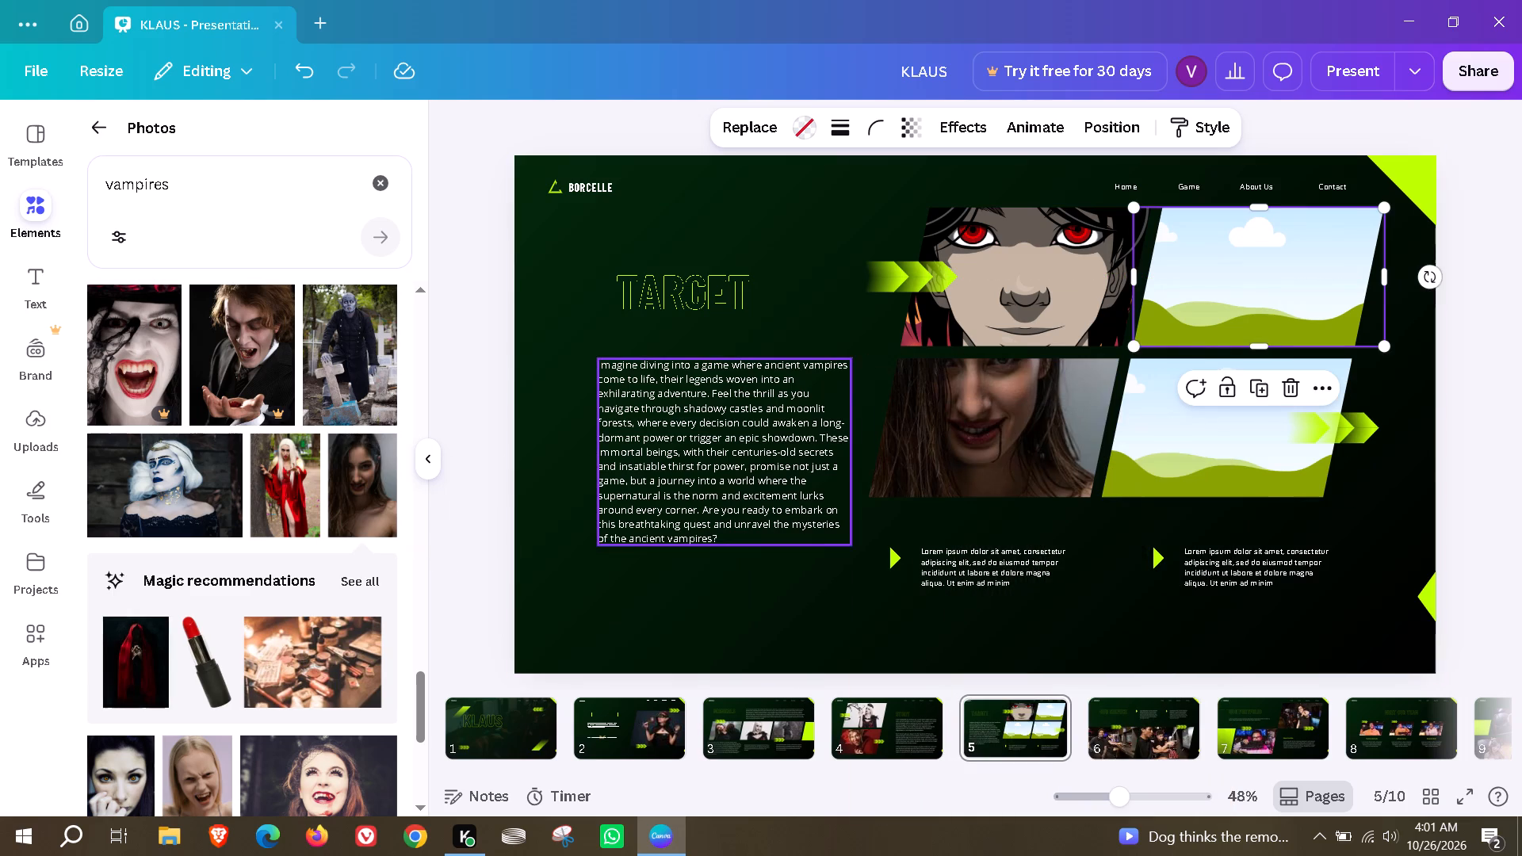
drag(271, 483, 1149, 408)
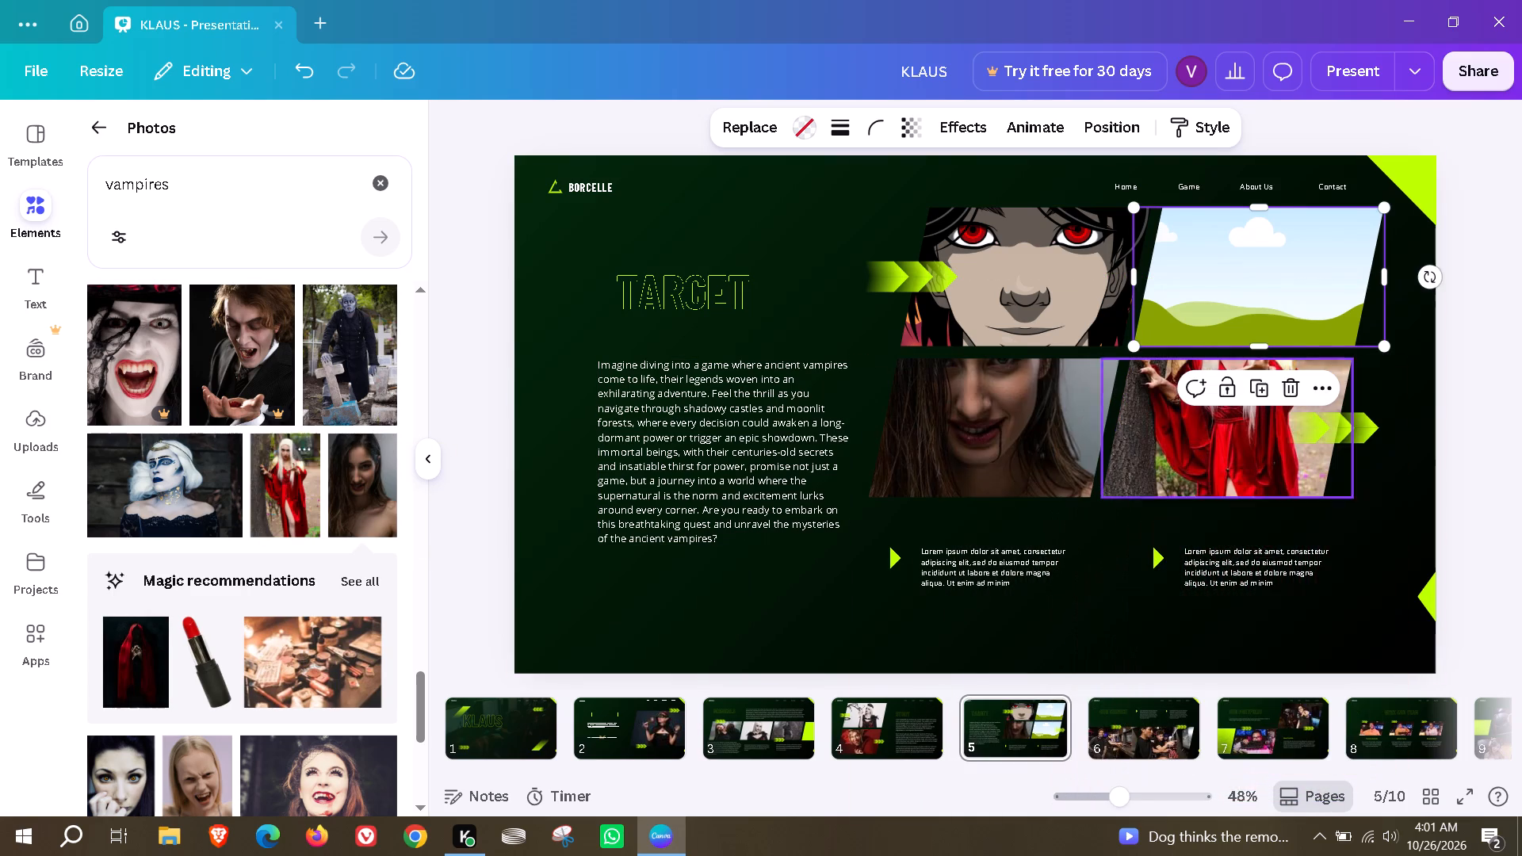
scroll(193, 582, down, 2)
drag(101, 606, 179, 609)
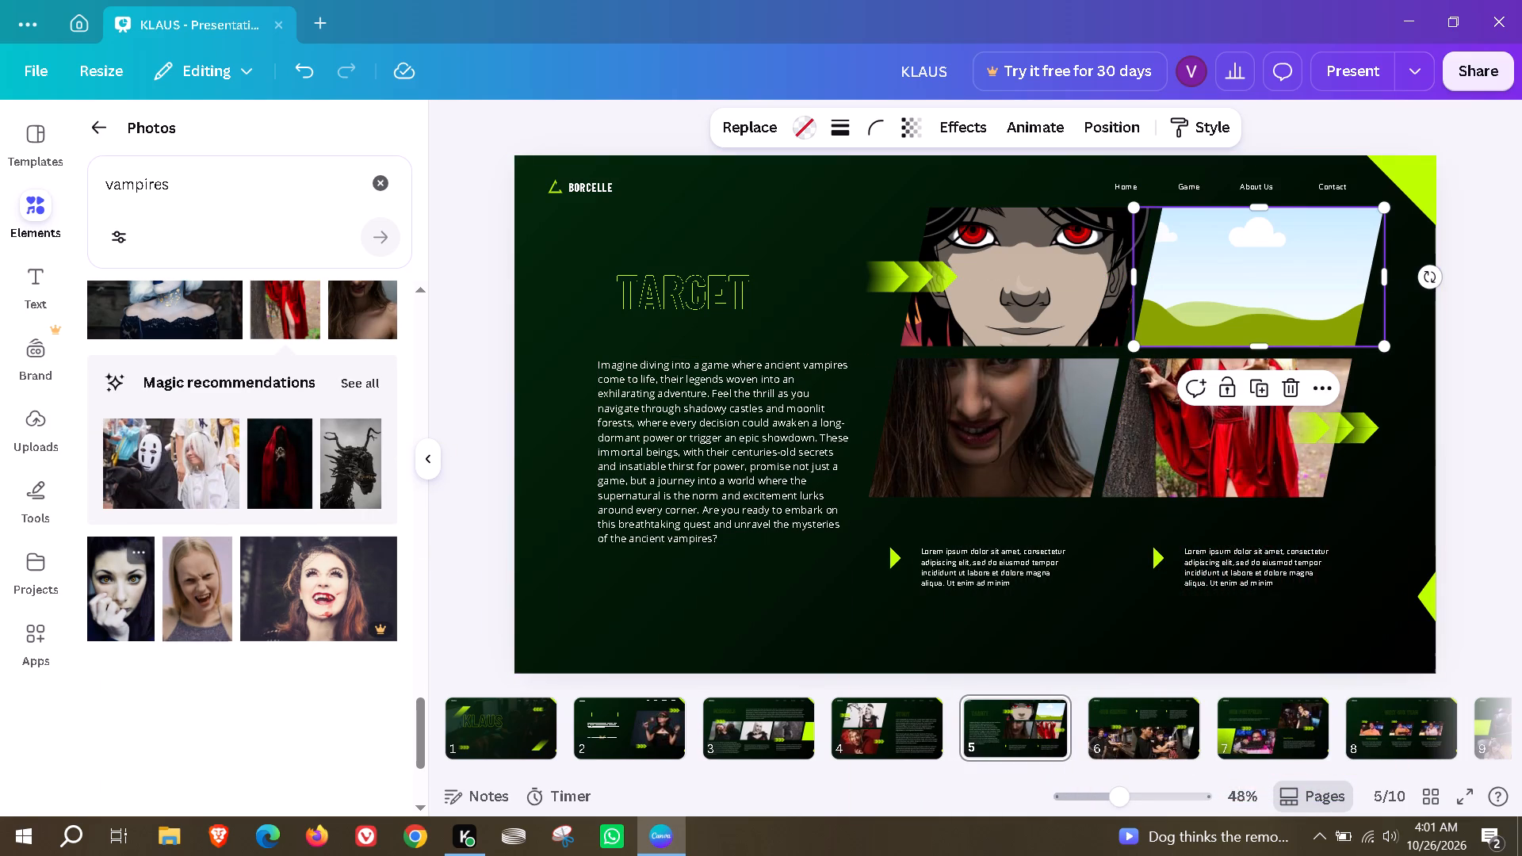
drag(179, 609, 1177, 305)
click(1412, 566)
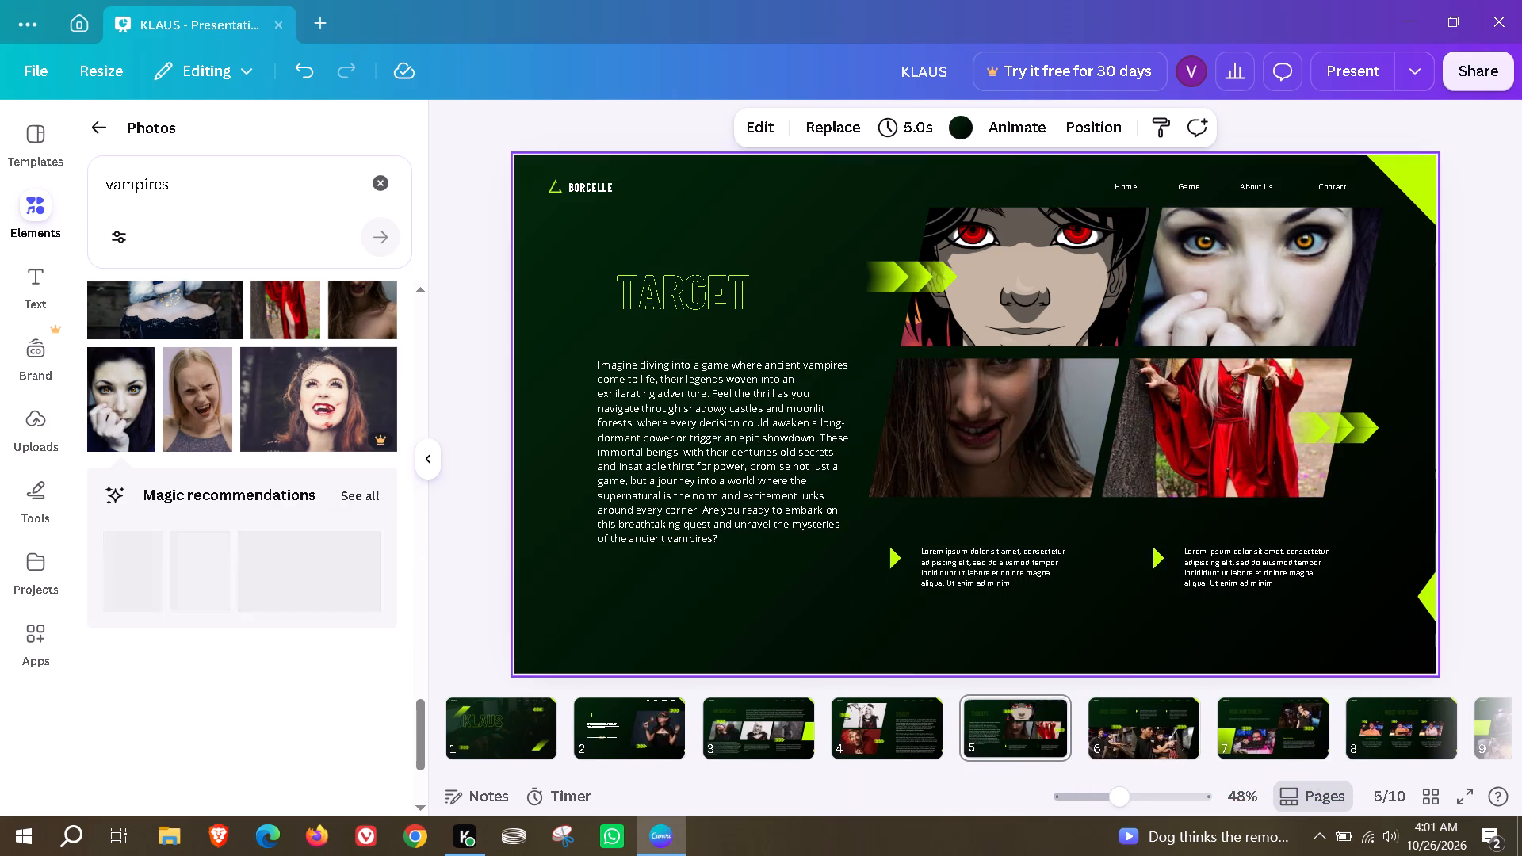
click(1203, 438)
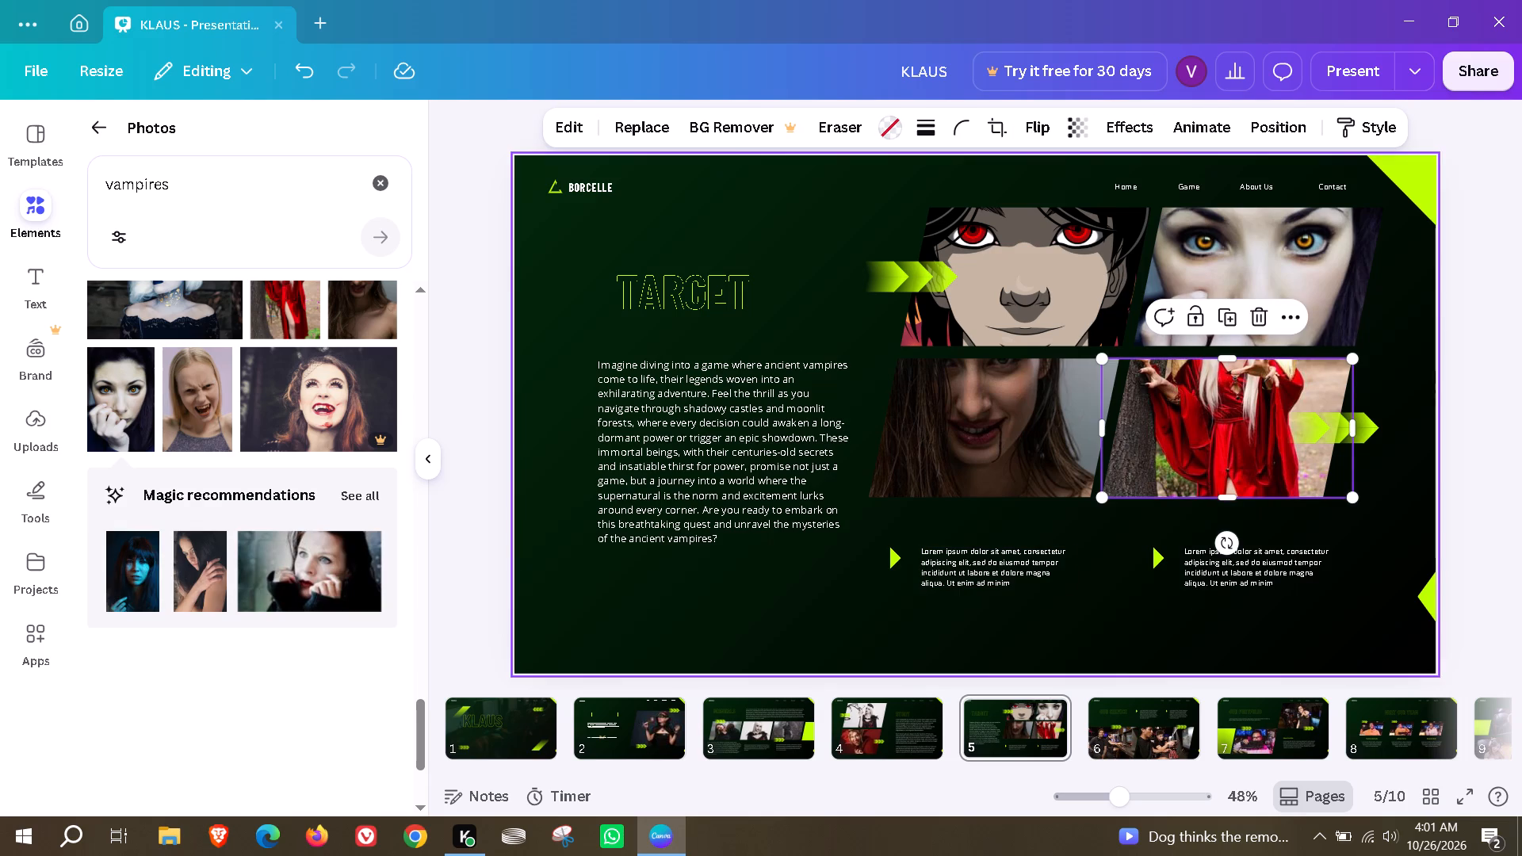
click(1377, 576)
Delete the two small Lorem ipsum captions below page 5's photos, together with their green arrow bullets.
click(985, 583)
click(1027, 507)
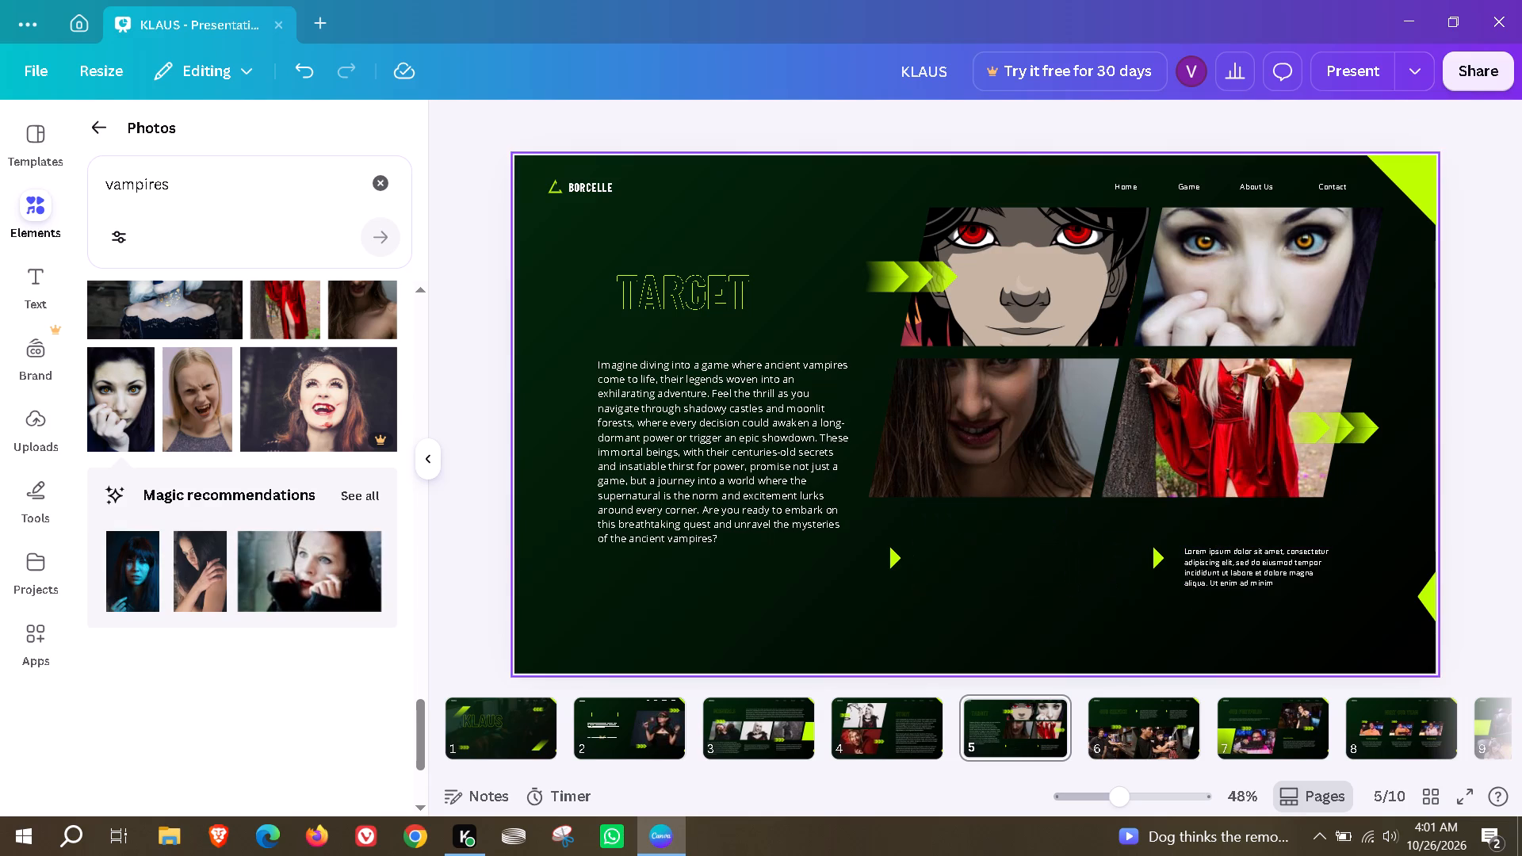
click(885, 559)
click(925, 500)
click(1202, 564)
click(1287, 499)
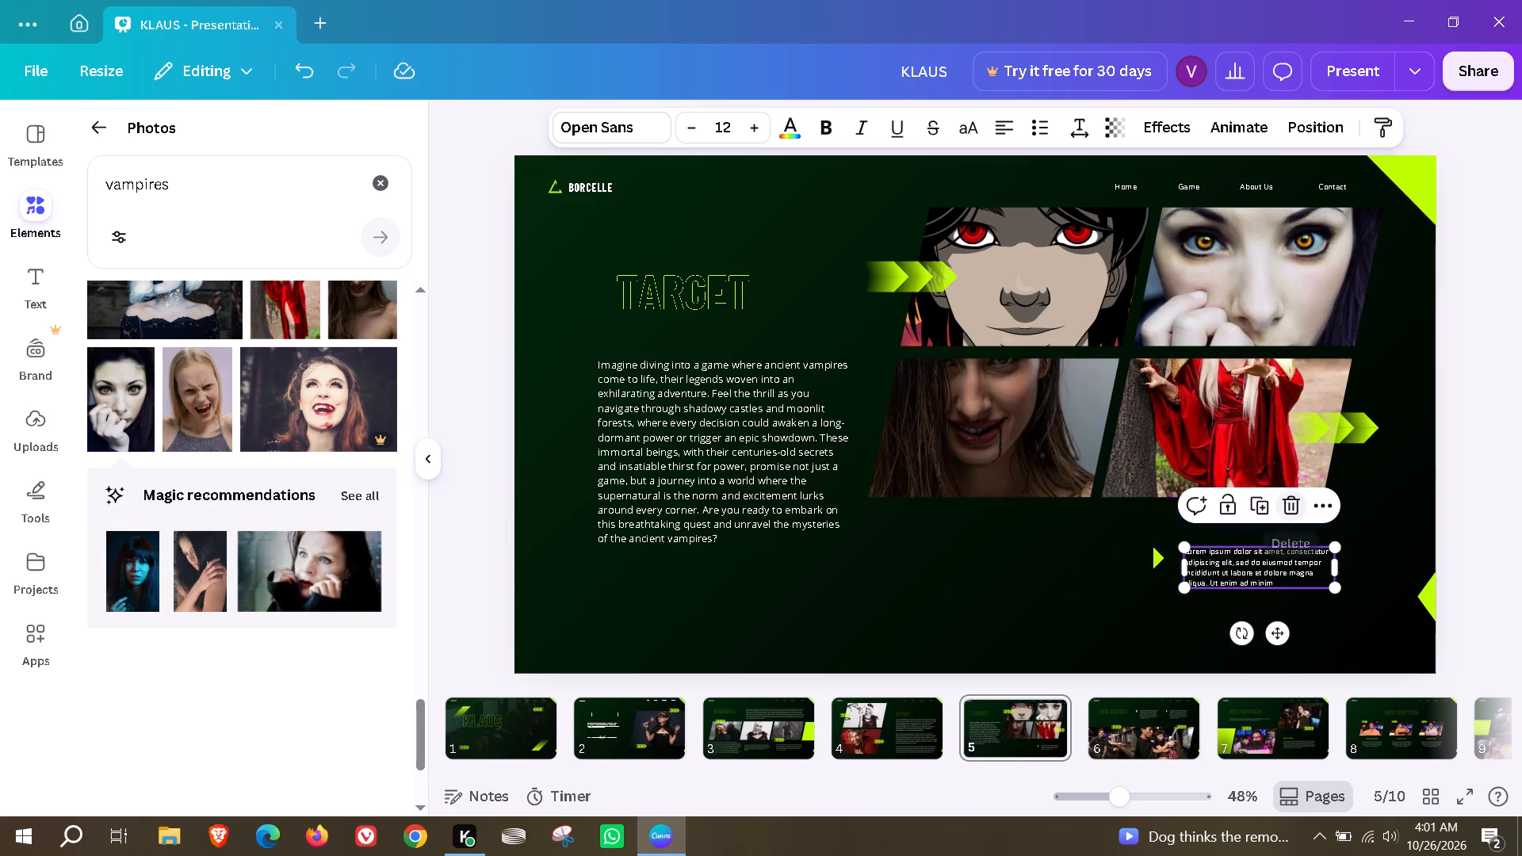
click(1164, 556)
click(1157, 564)
click(1192, 495)
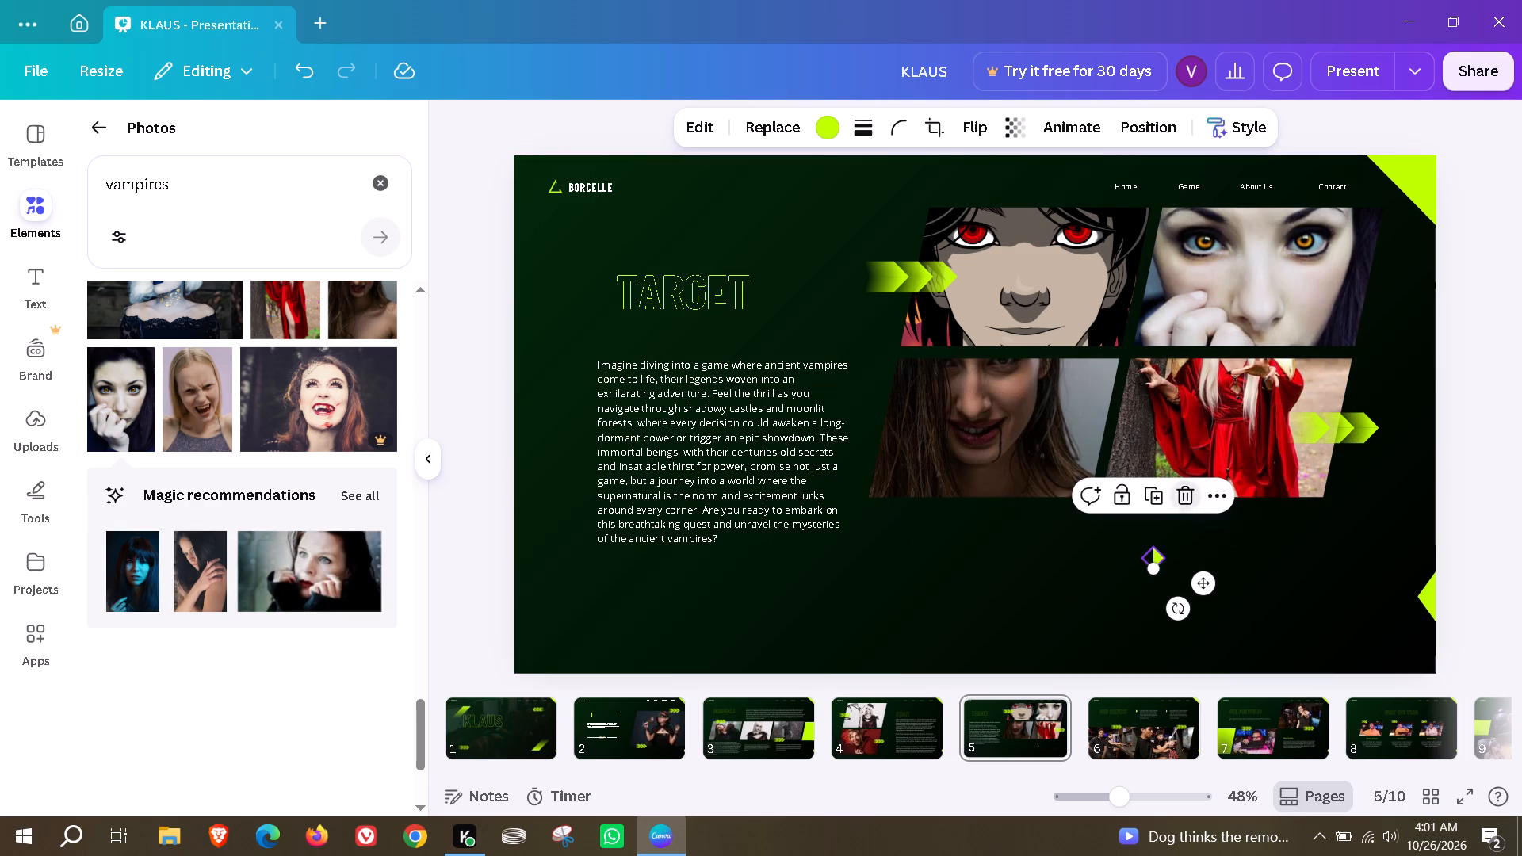
triple_click(1052, 581)
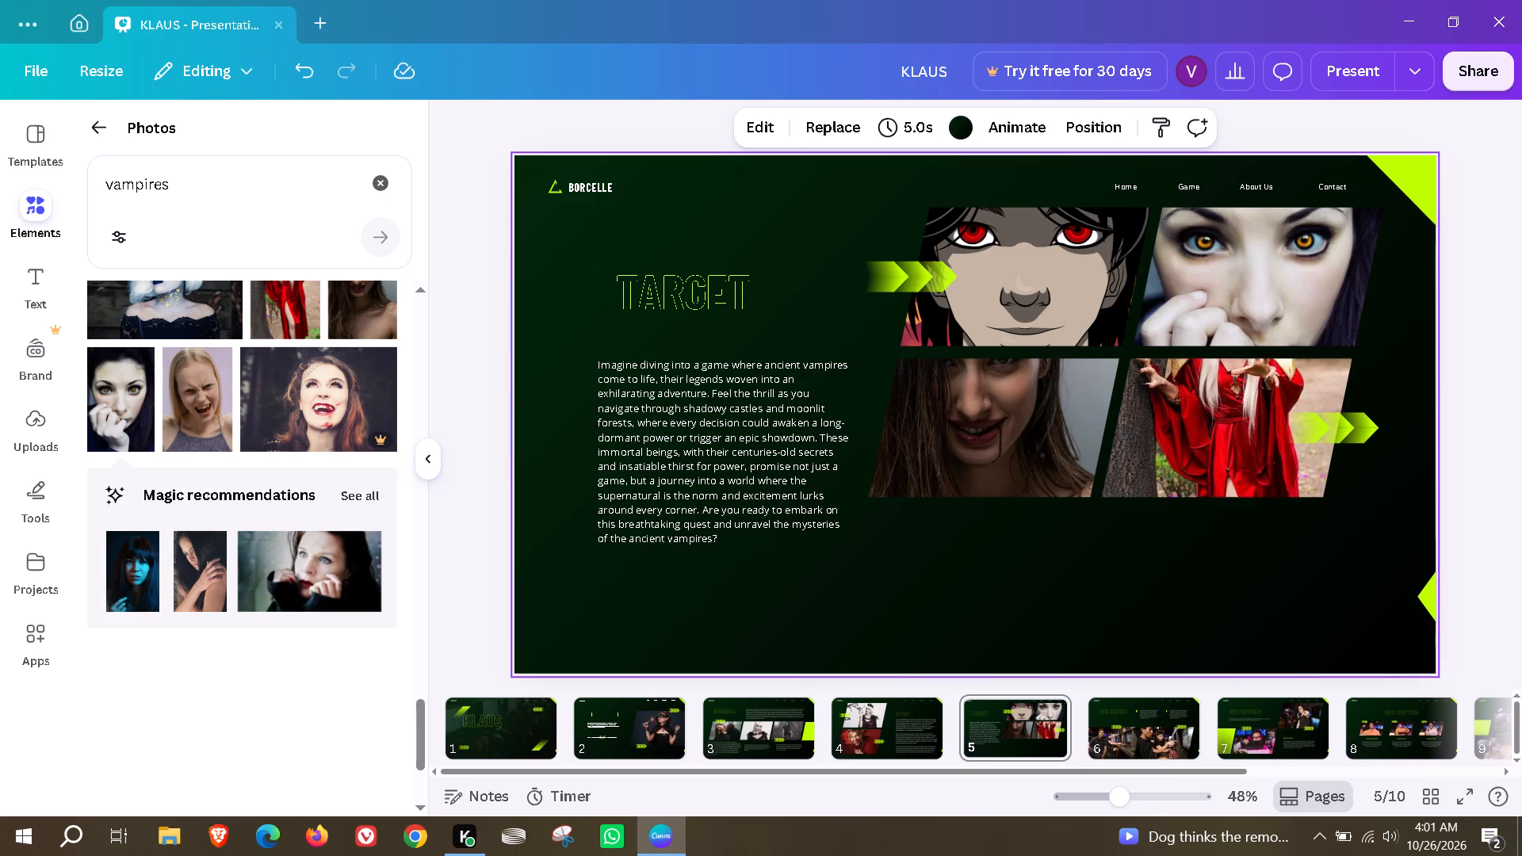
Change page 6's "OUR SERVICE" heading to "HOT VAMPIRES".
click(1126, 702)
double_click(737, 277)
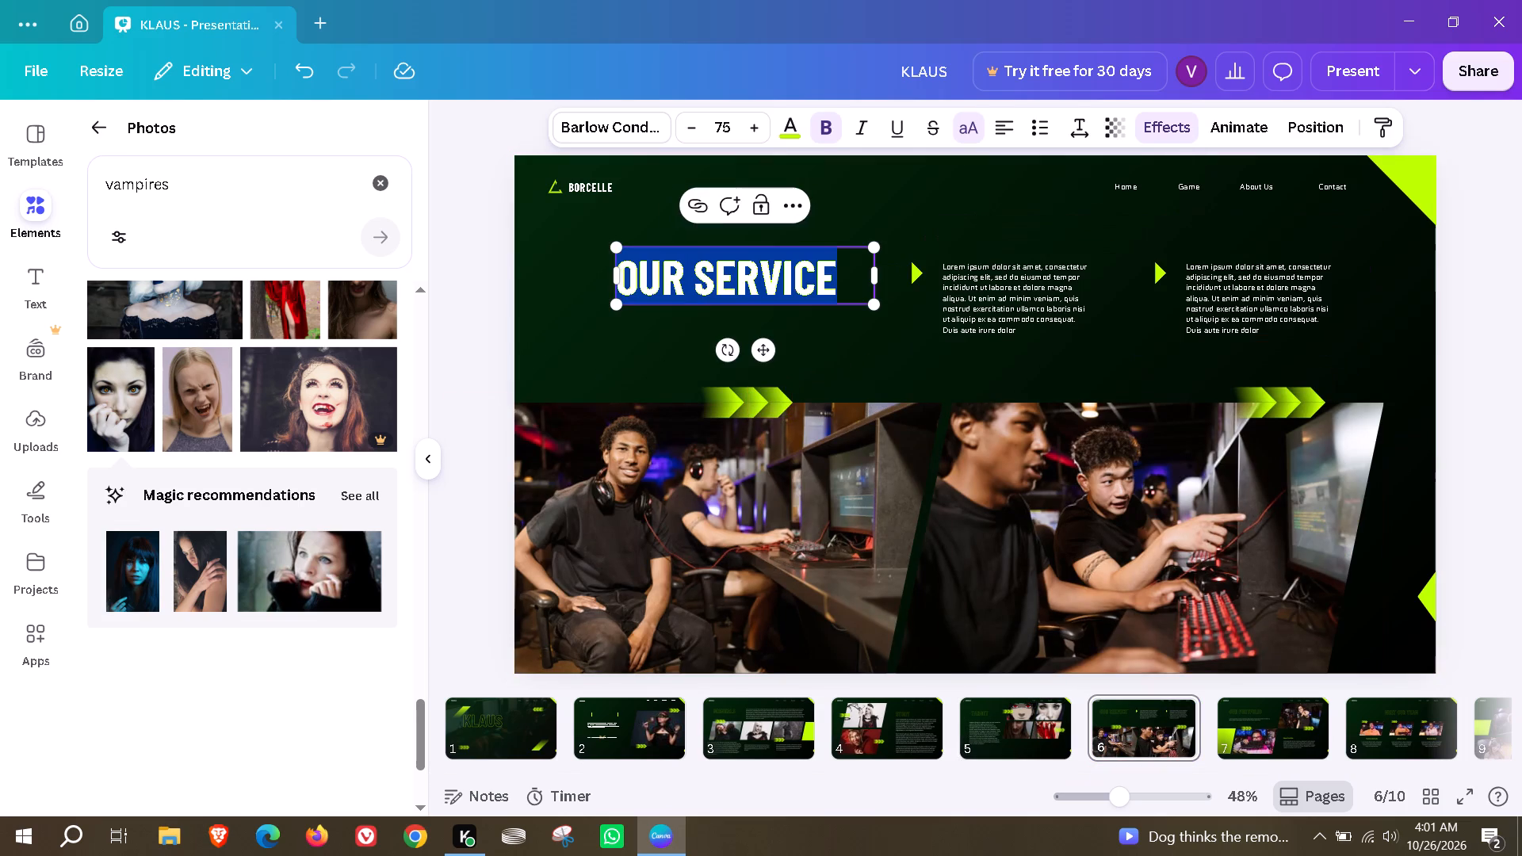
key(BackSpace)
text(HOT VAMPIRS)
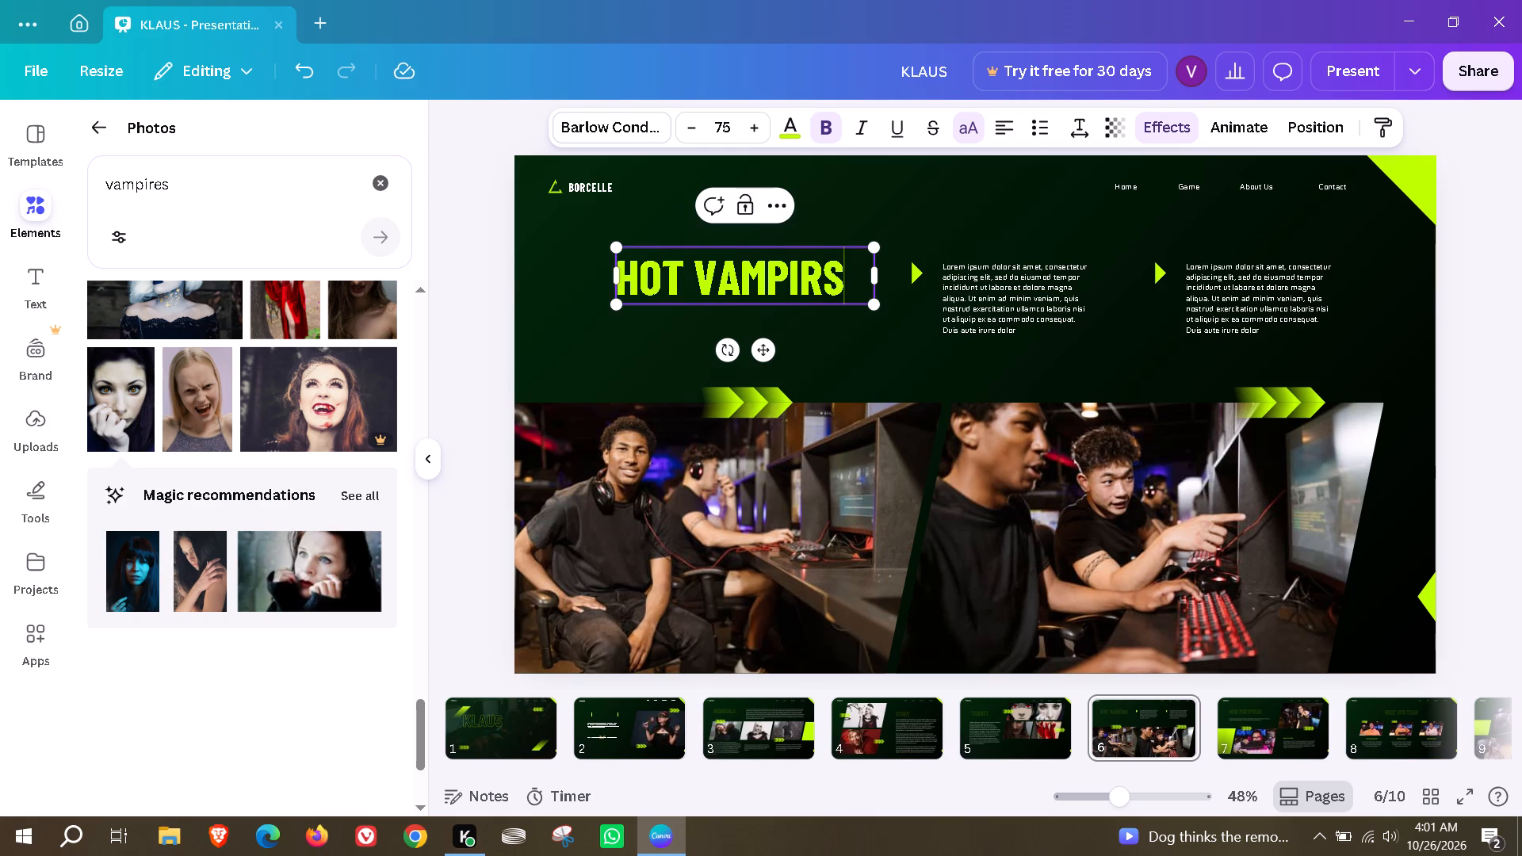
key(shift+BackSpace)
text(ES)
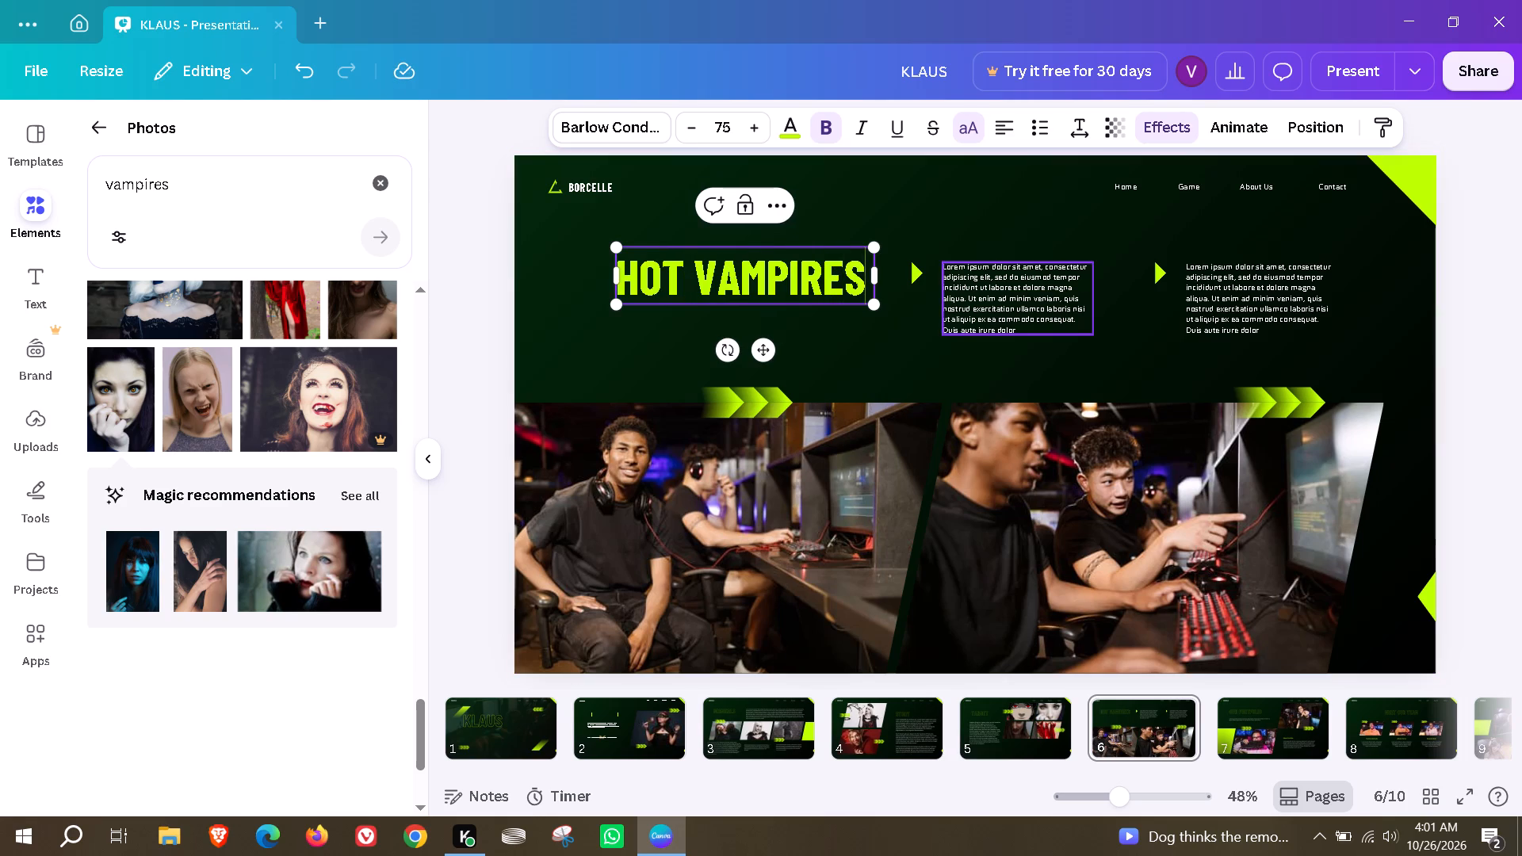
Transform page 6's first Lorem ipsum paragraph with the Magic Write prompt "hot vampire girls character added in game" and replace it with the result.
click(988, 304)
click(1076, 211)
click(1111, 702)
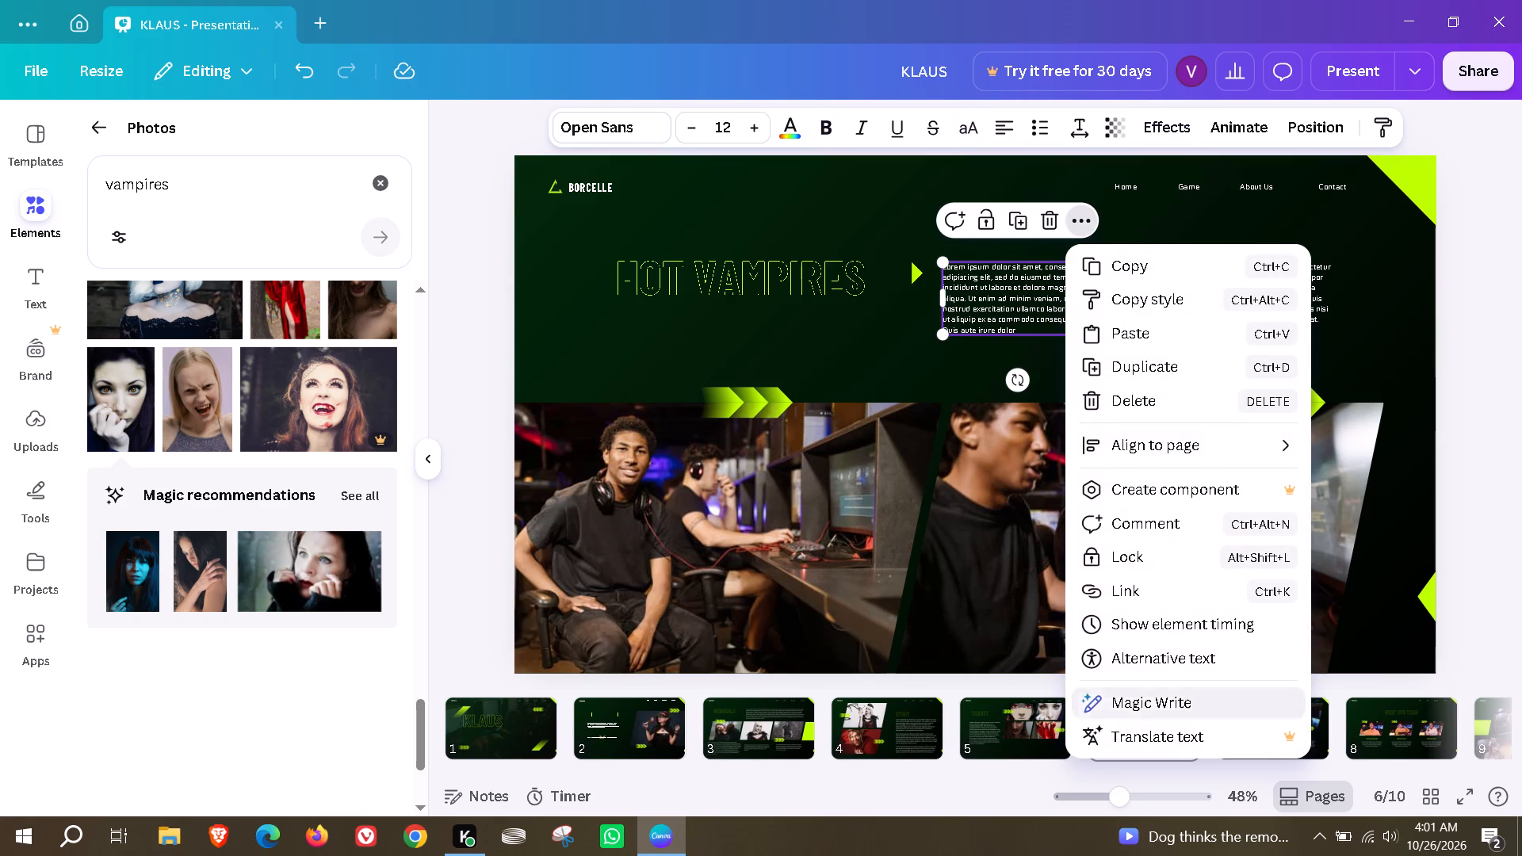
click(1205, 269)
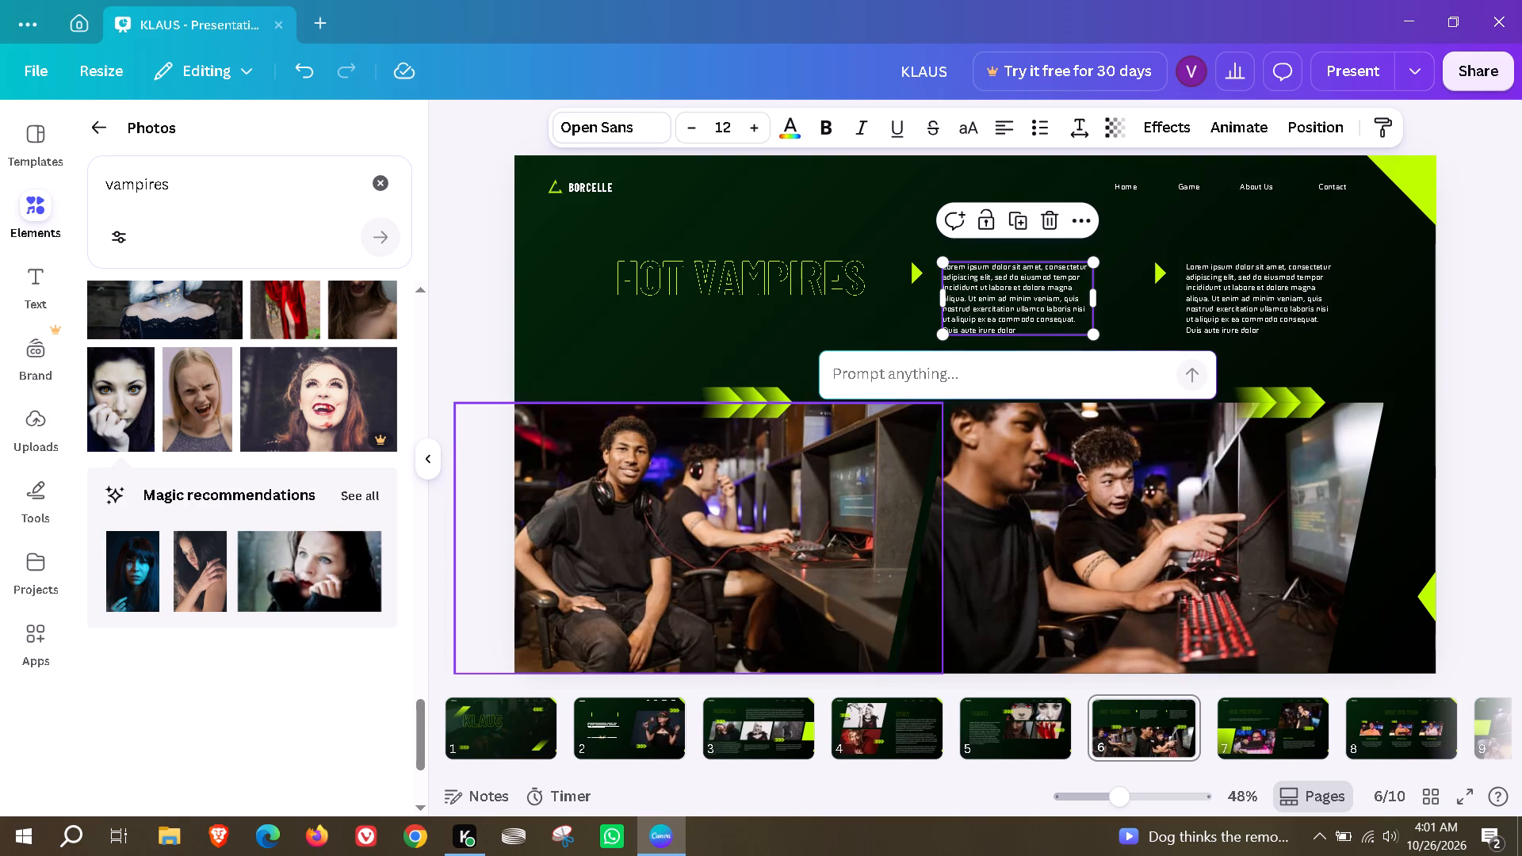
click(924, 375)
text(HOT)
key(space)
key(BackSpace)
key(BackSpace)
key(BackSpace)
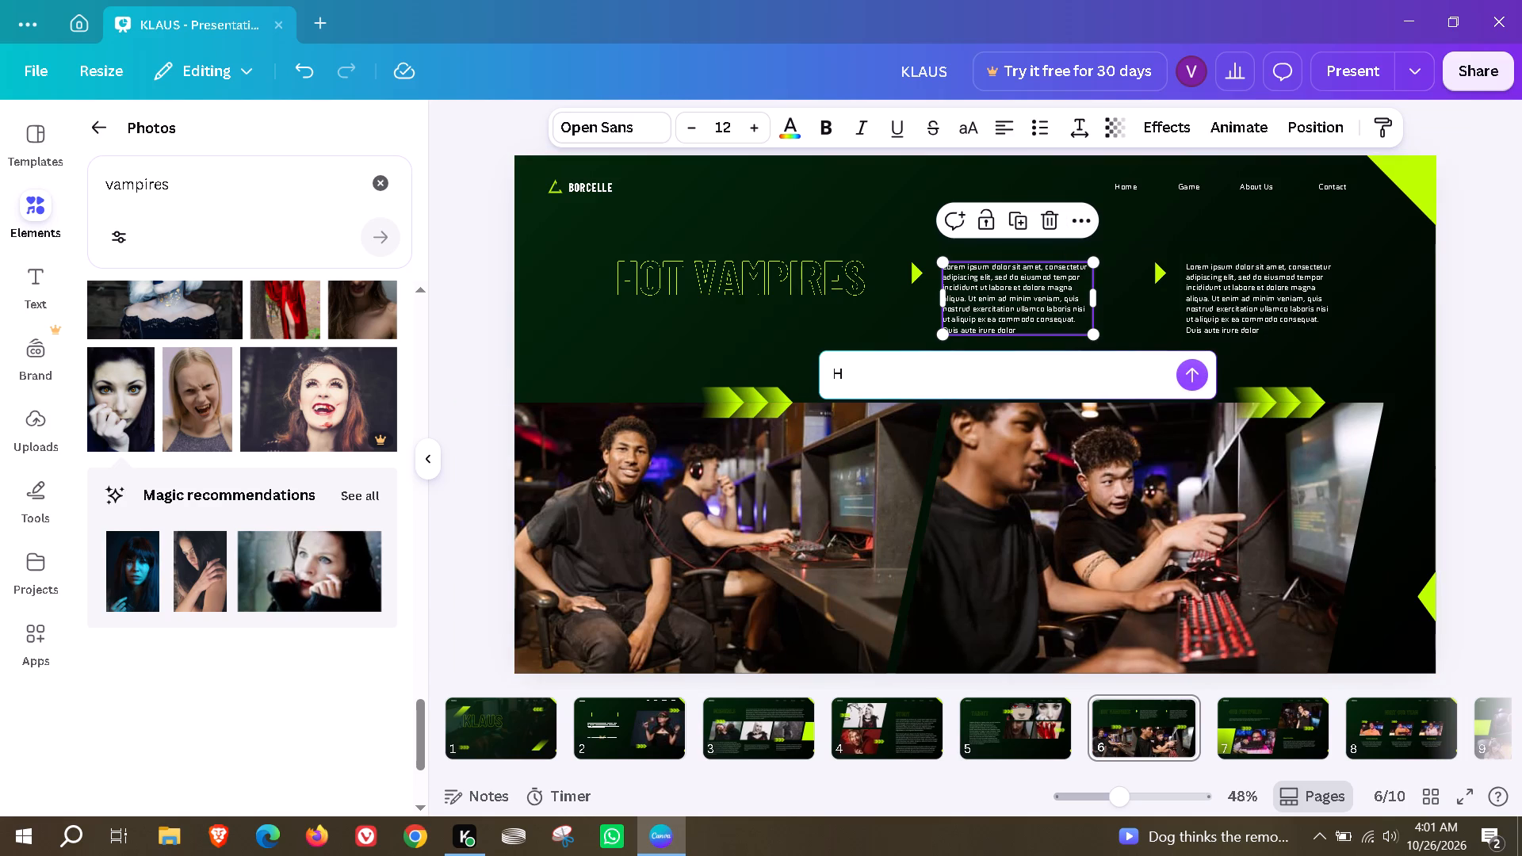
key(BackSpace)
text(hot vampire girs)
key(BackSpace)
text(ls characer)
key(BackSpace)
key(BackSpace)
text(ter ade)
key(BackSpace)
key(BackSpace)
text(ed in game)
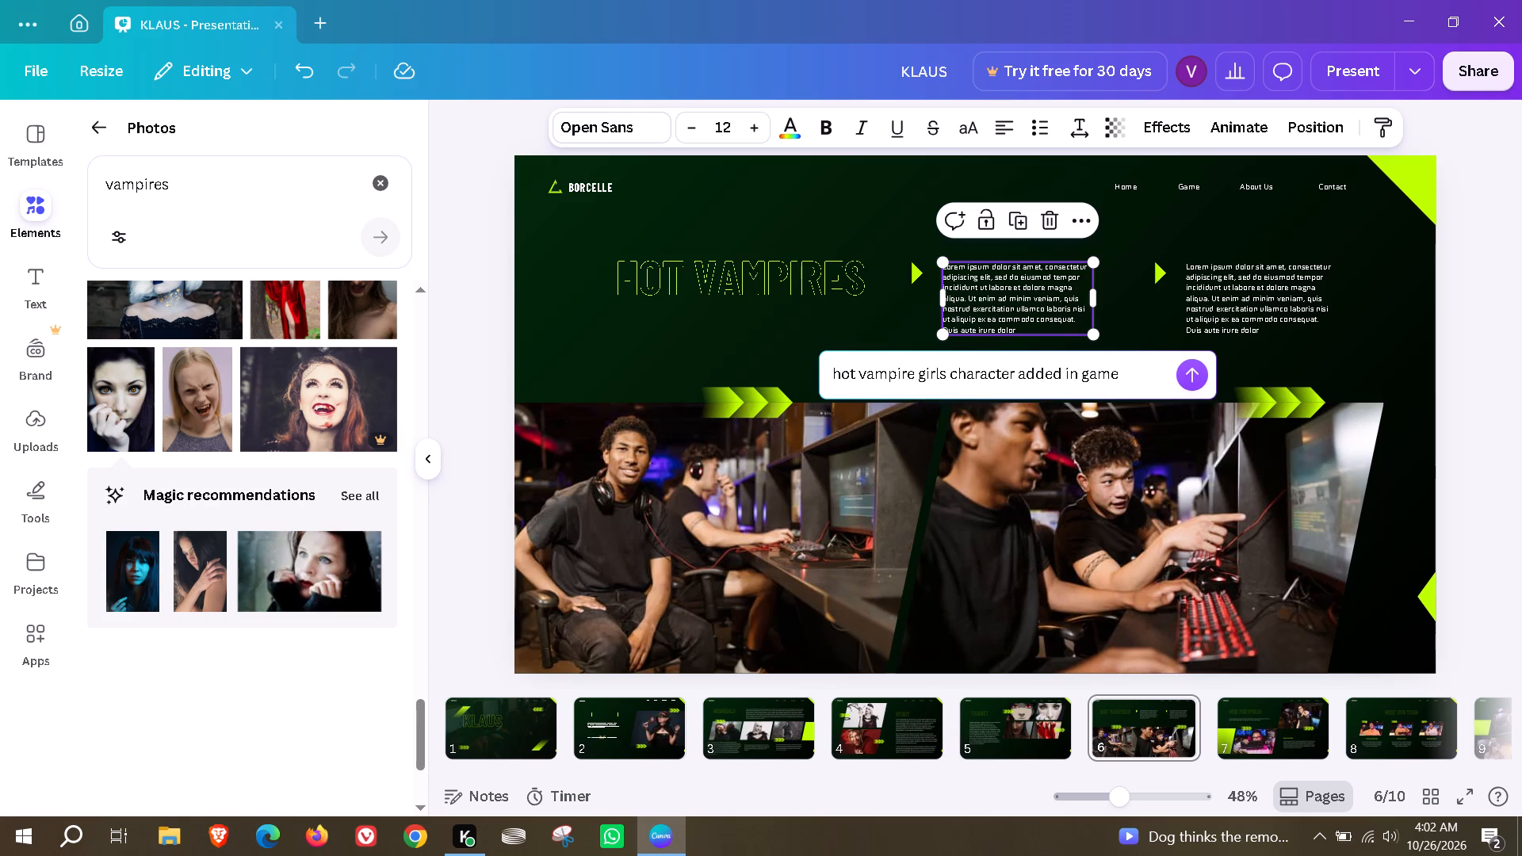
click(1187, 372)
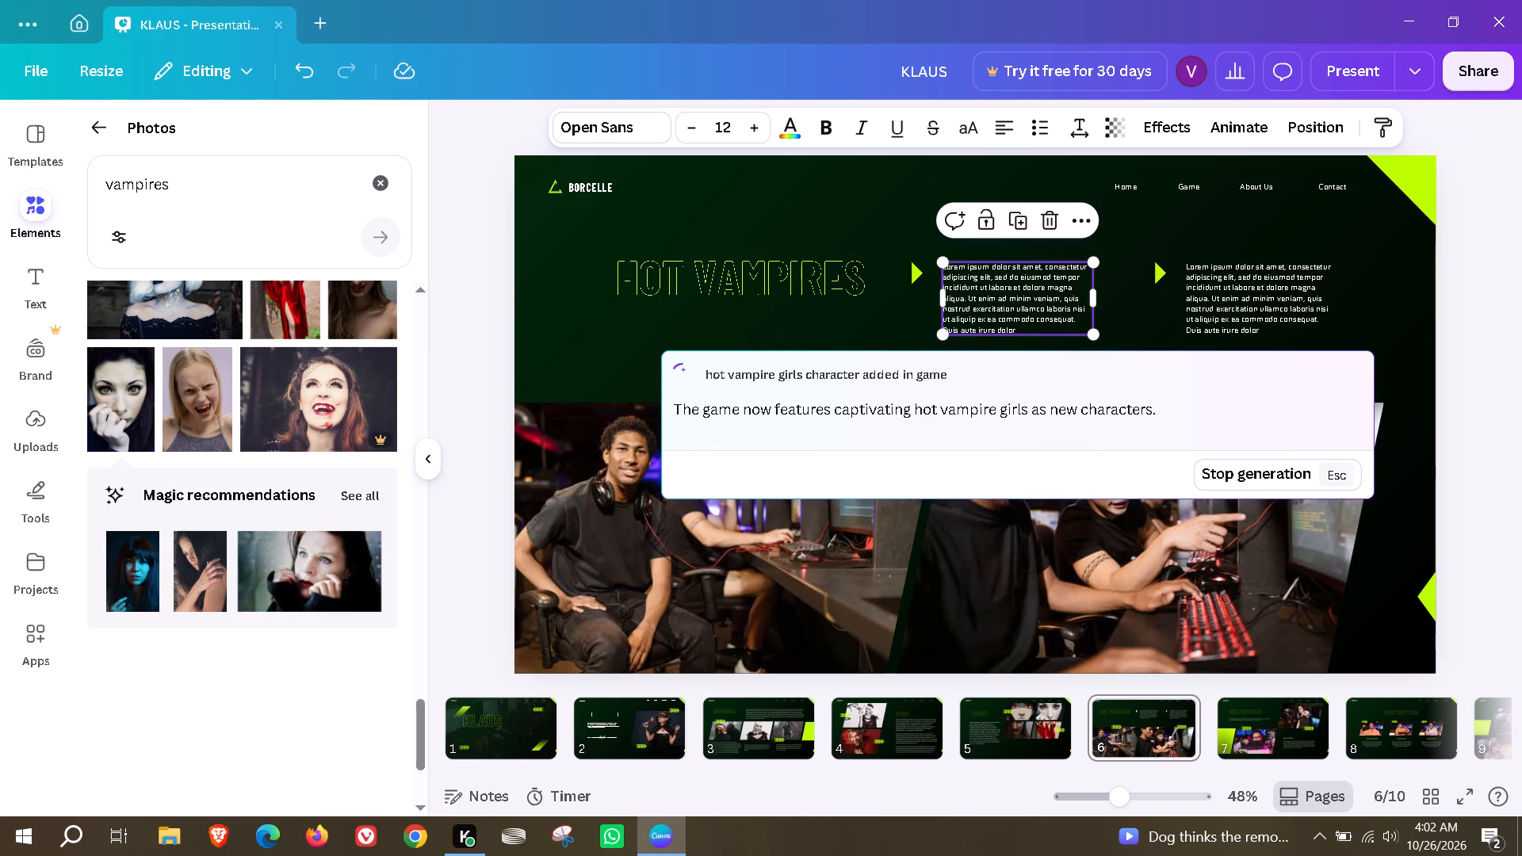
click(1294, 505)
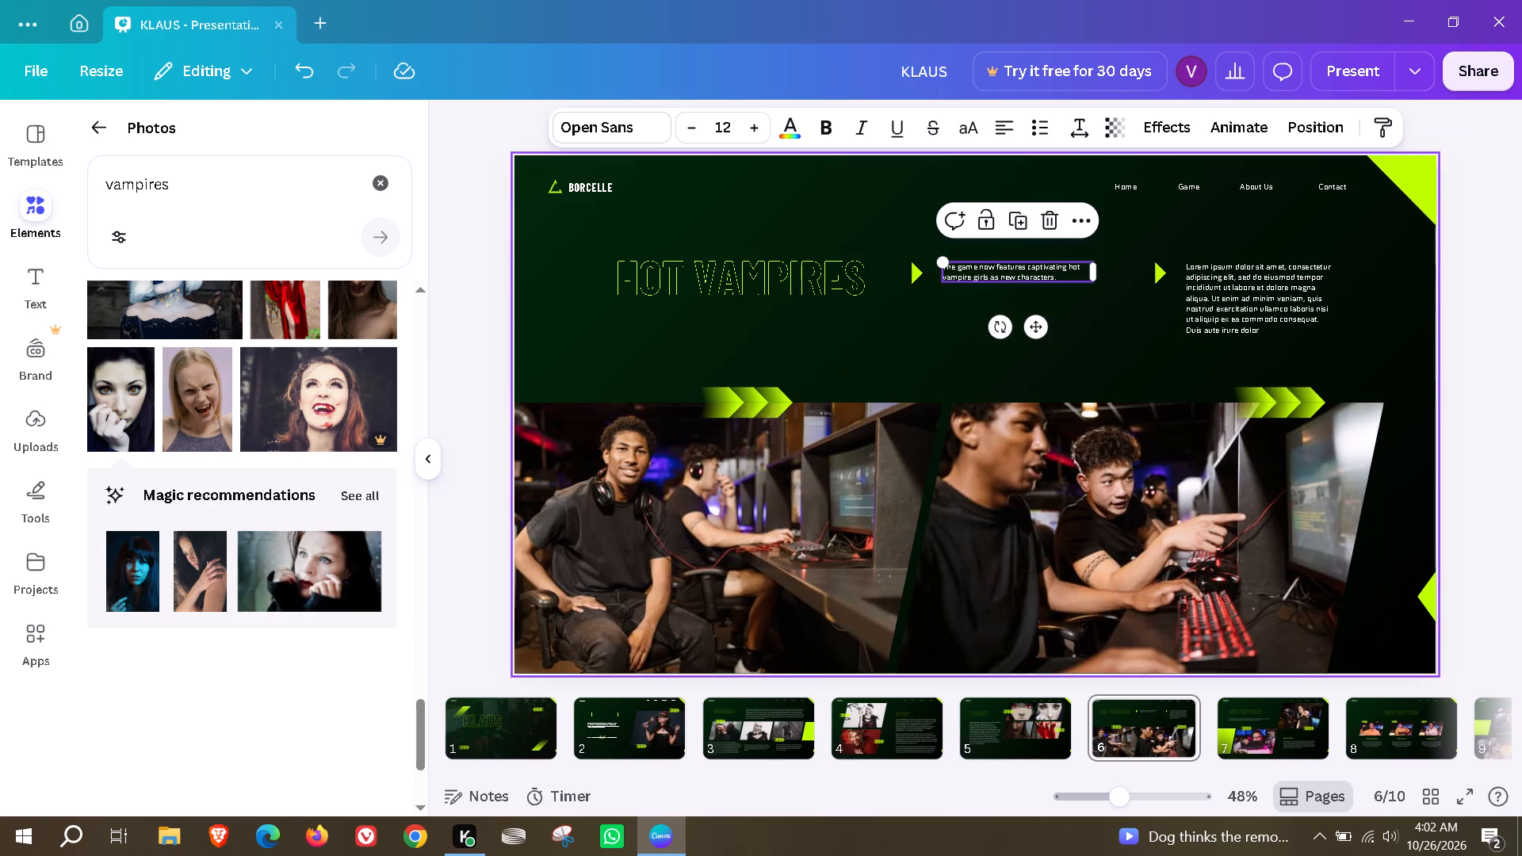
Widen the text box of page 6's new paragraph slightly toward the second green arrow bullet.
drag(1102, 277, 1124, 296)
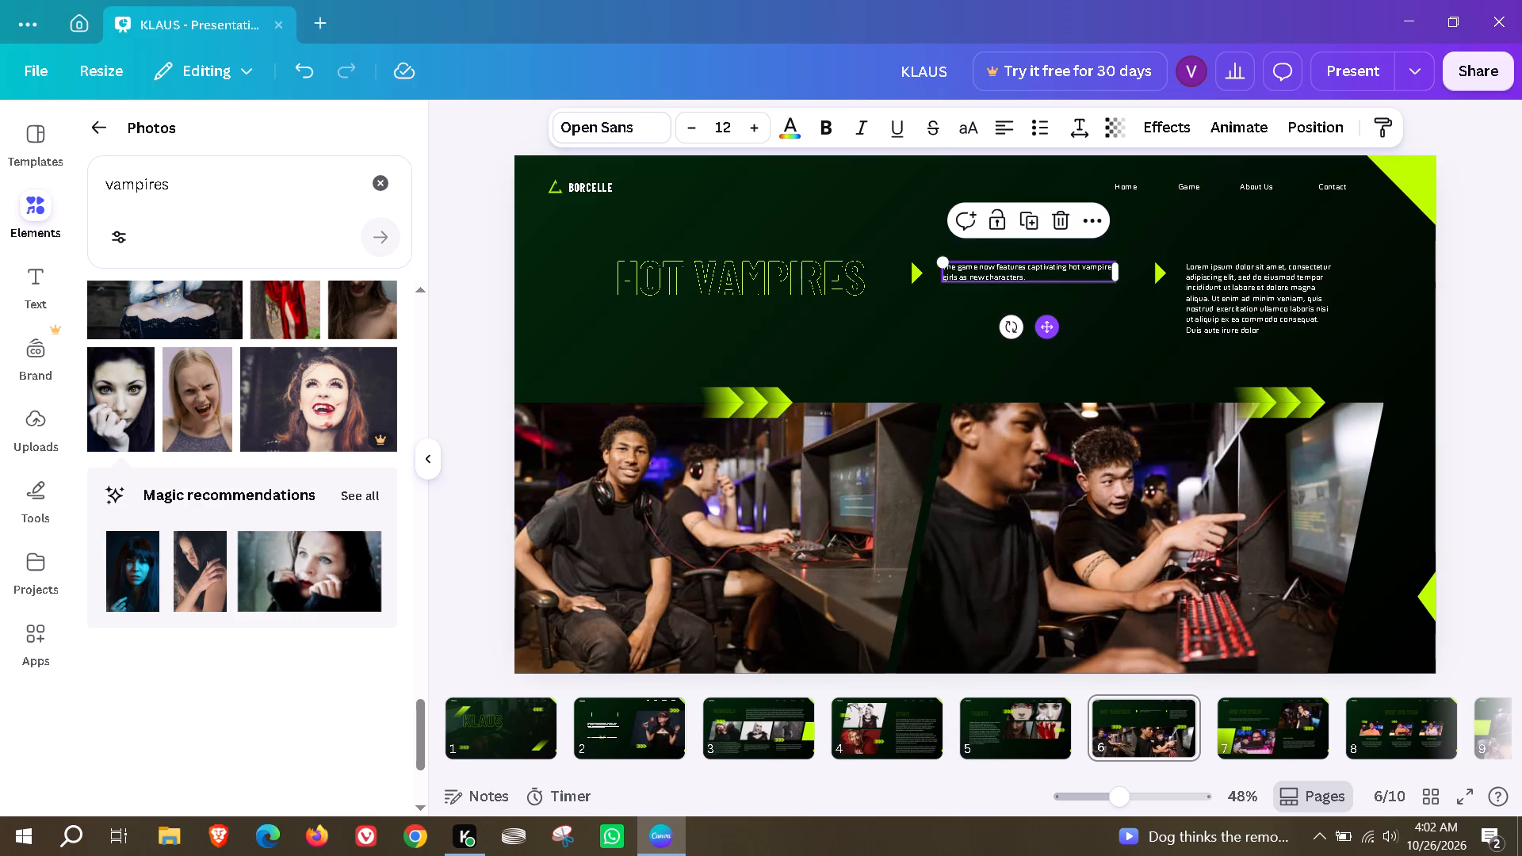
click(1108, 343)
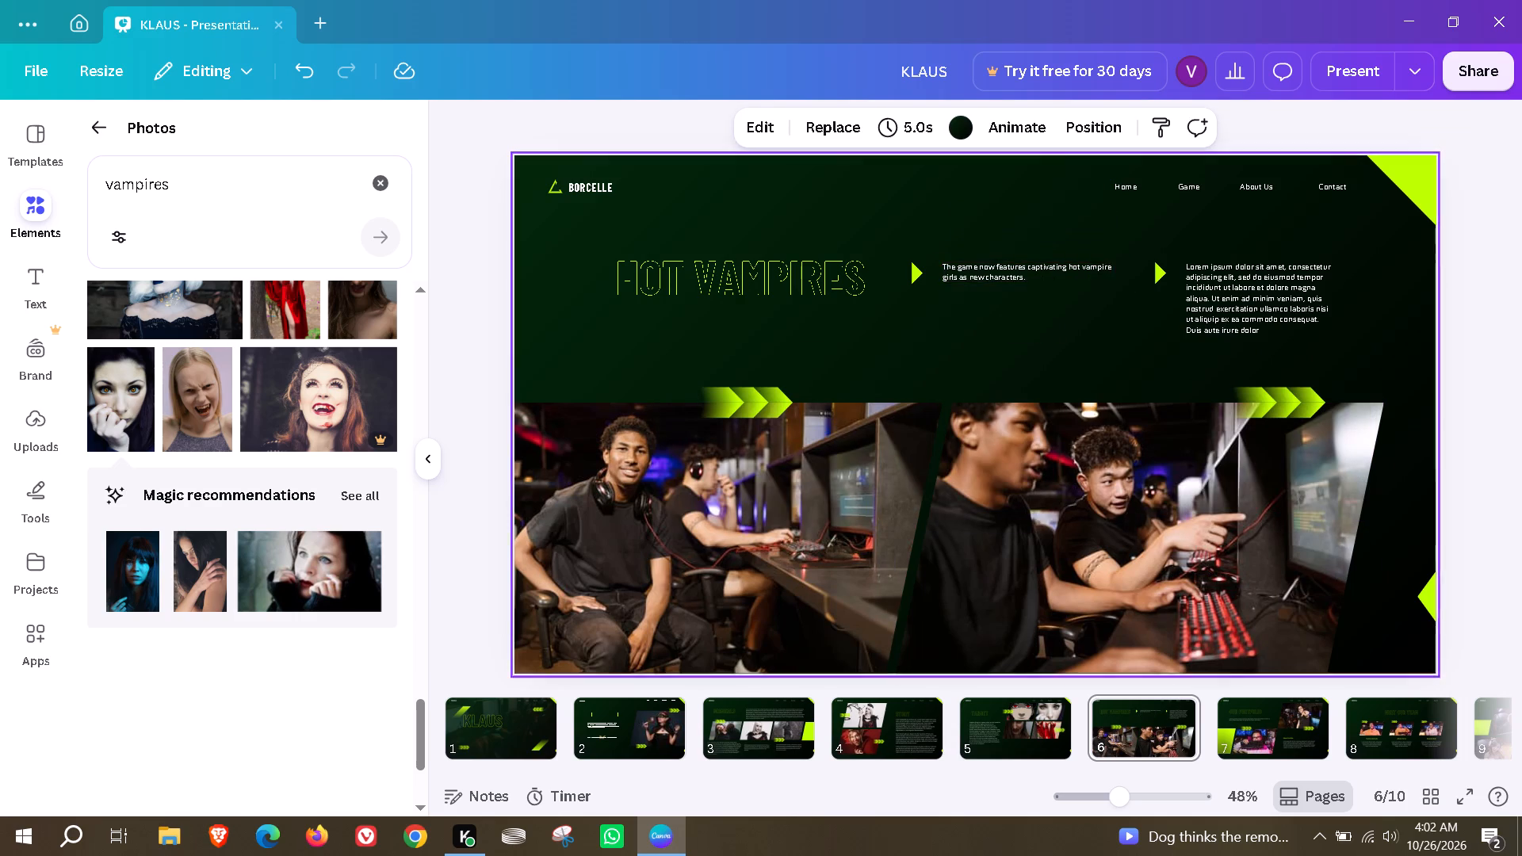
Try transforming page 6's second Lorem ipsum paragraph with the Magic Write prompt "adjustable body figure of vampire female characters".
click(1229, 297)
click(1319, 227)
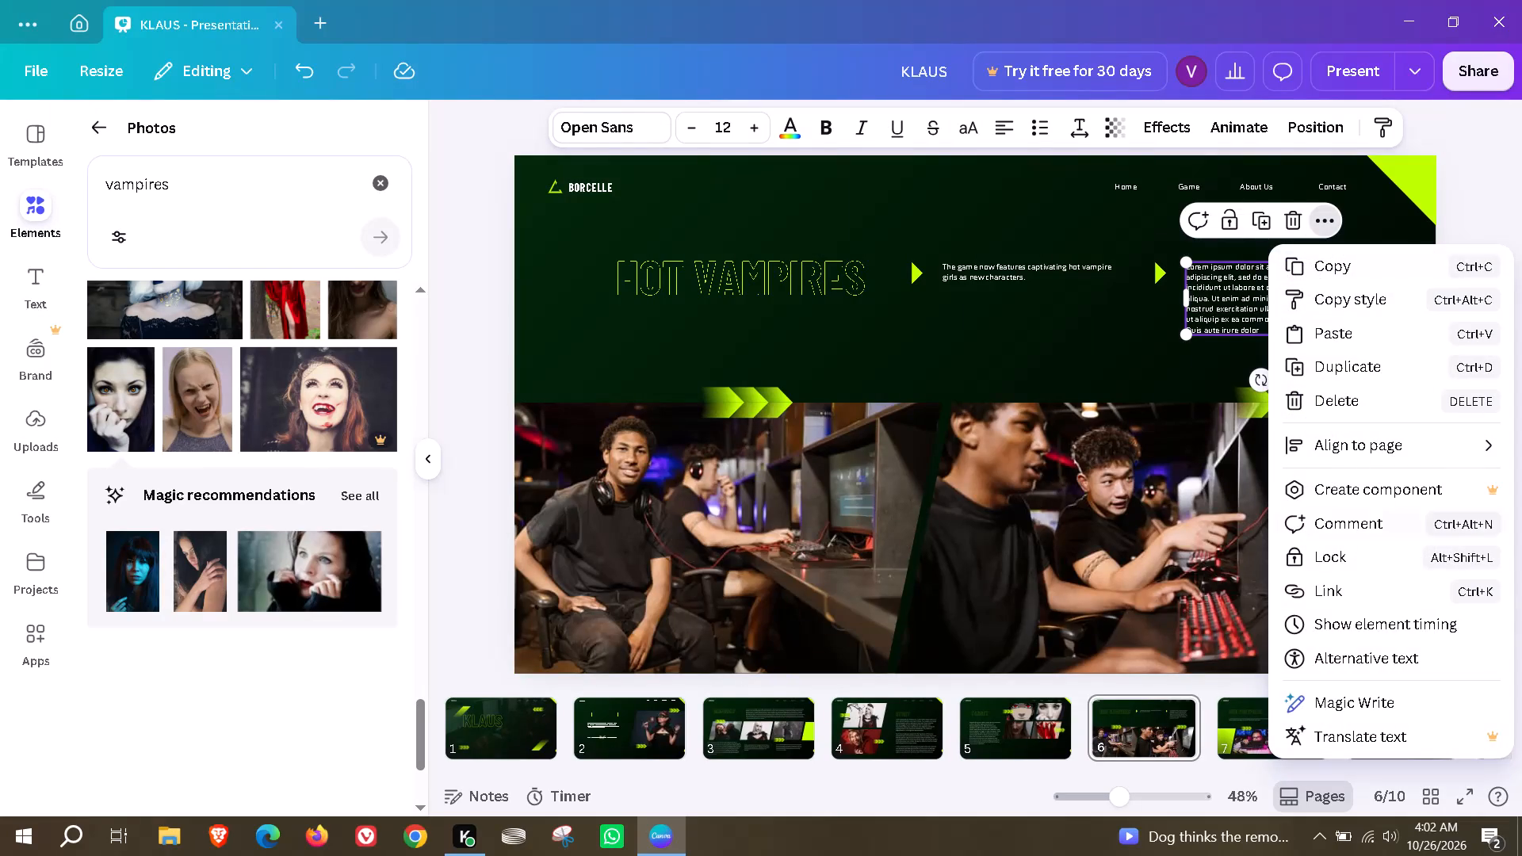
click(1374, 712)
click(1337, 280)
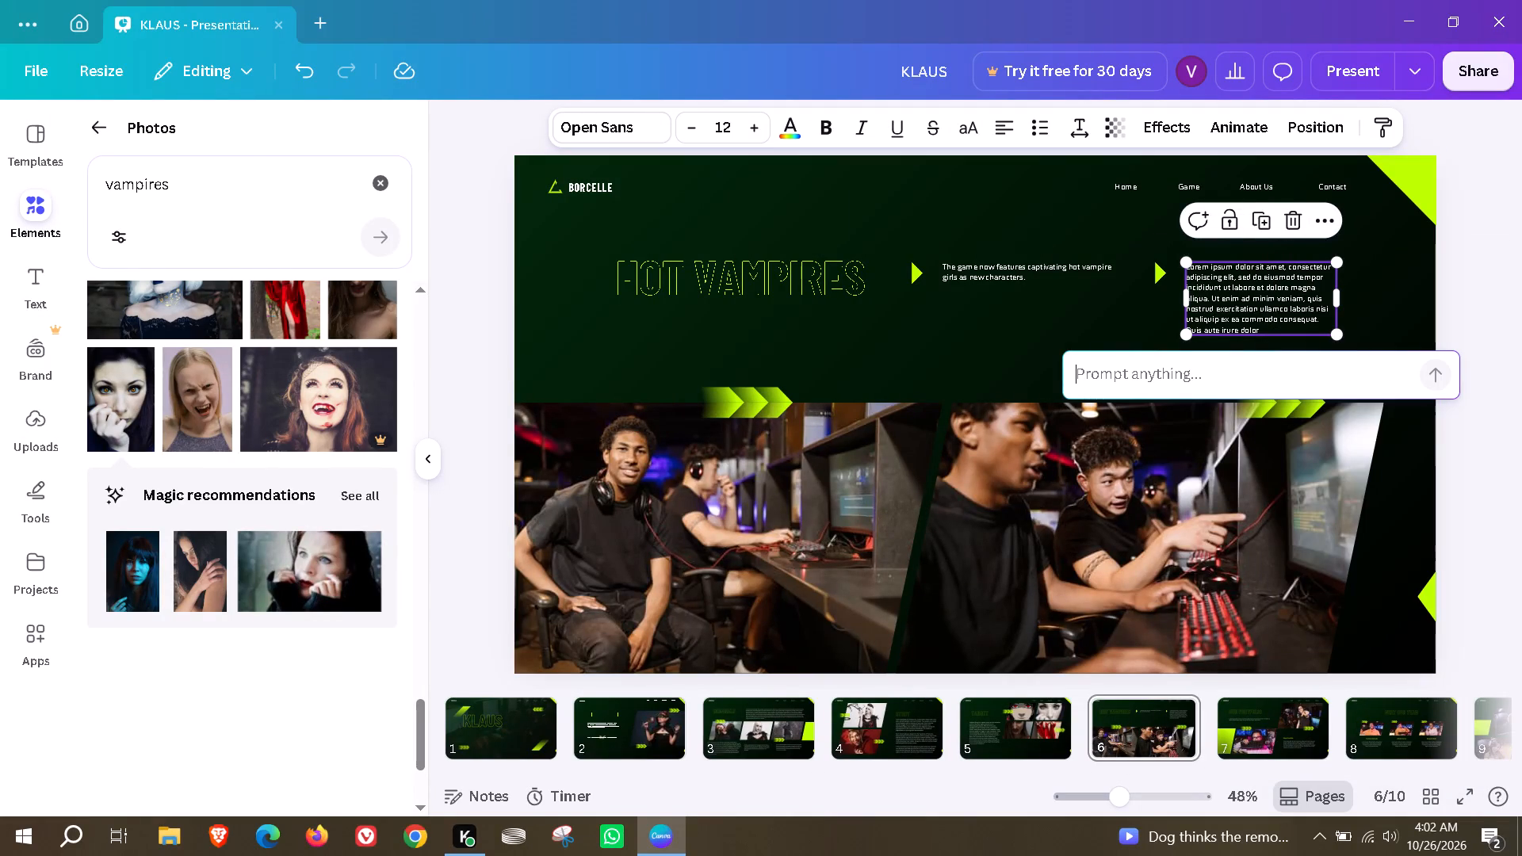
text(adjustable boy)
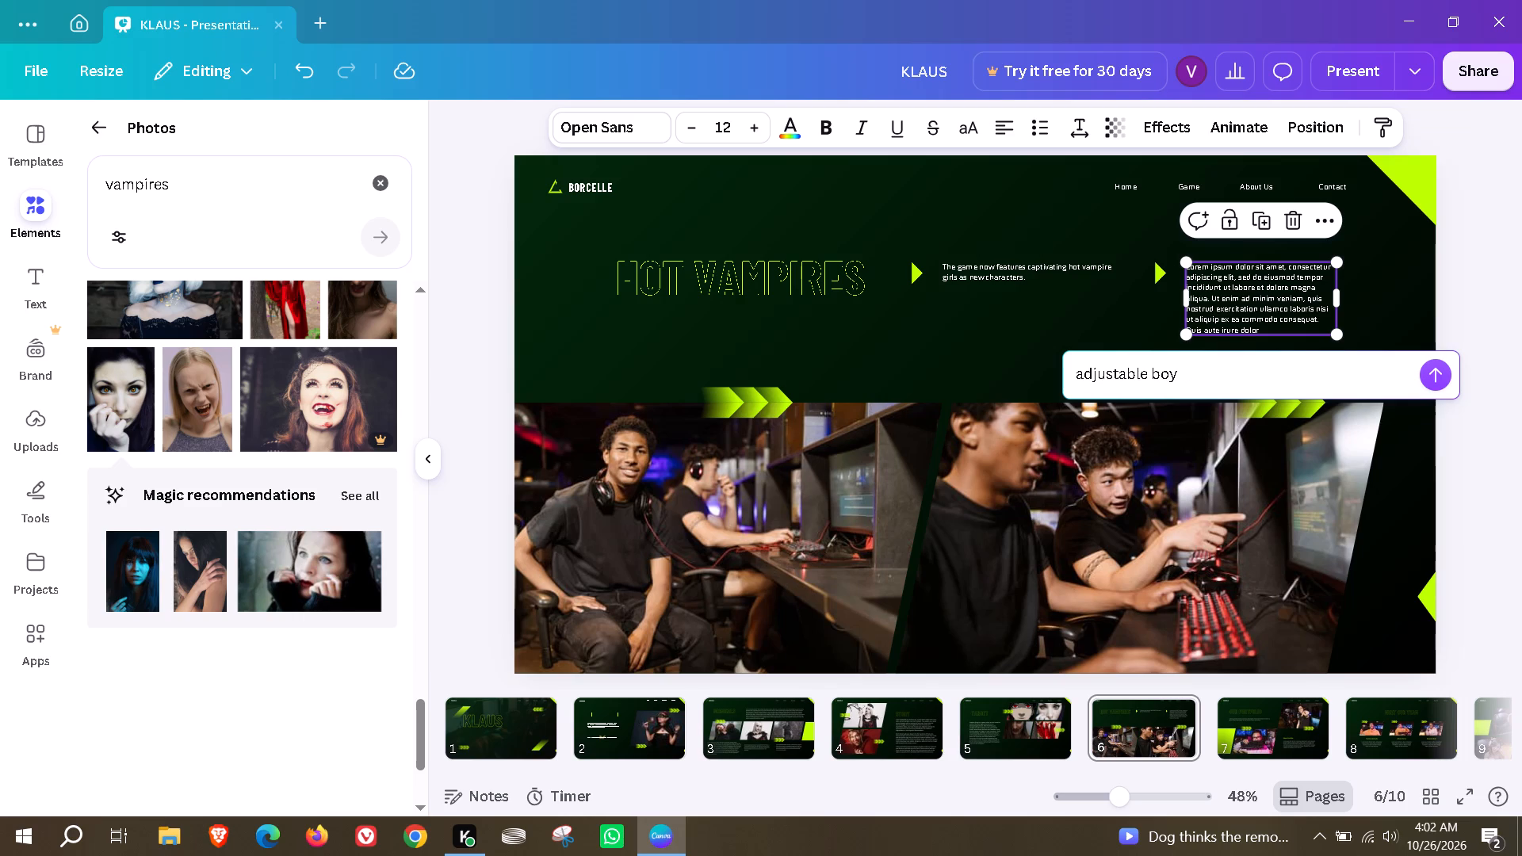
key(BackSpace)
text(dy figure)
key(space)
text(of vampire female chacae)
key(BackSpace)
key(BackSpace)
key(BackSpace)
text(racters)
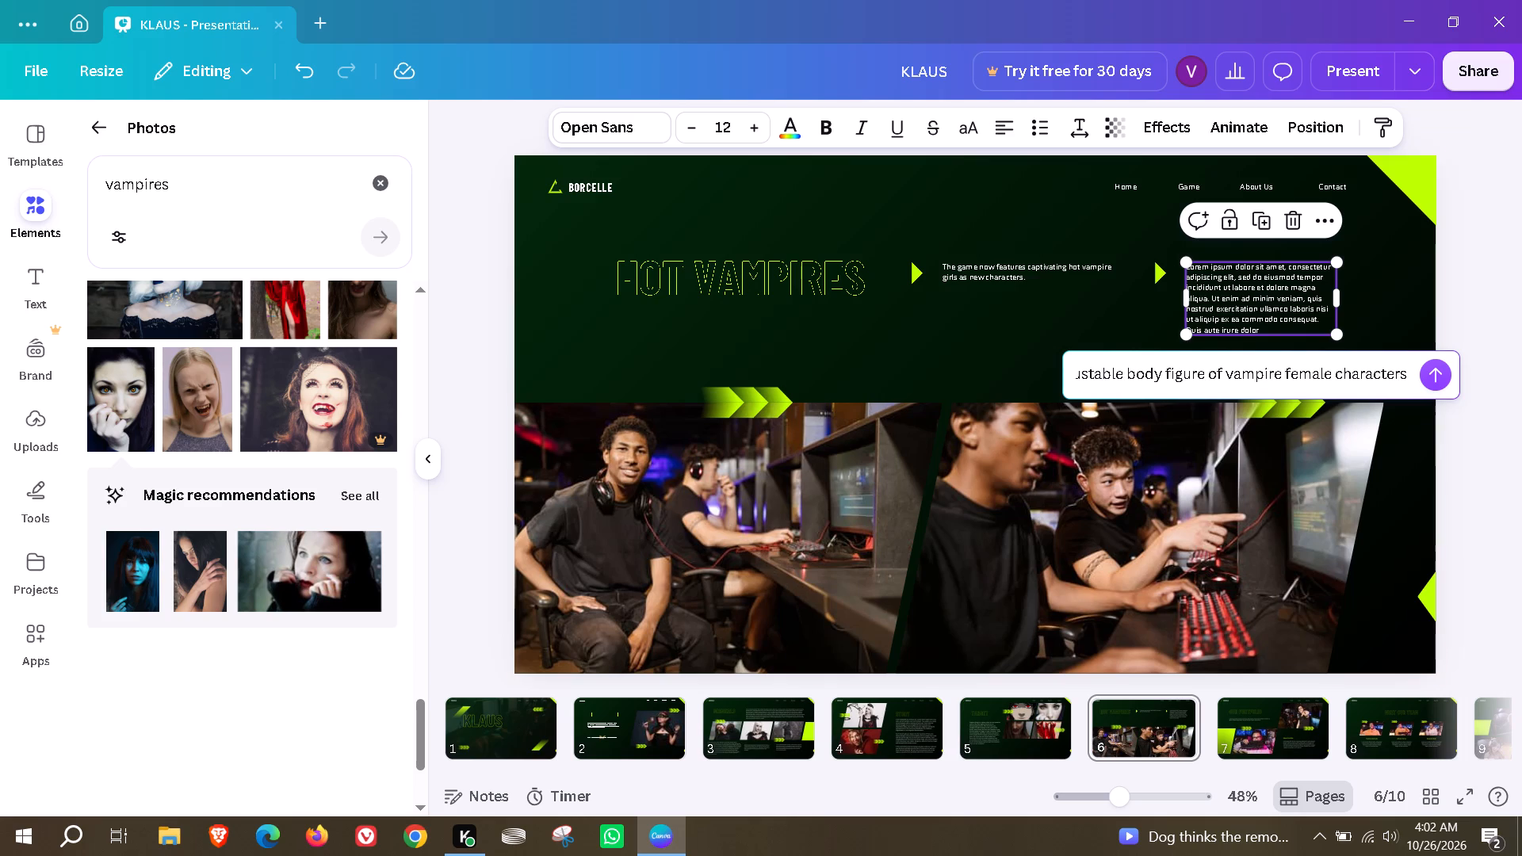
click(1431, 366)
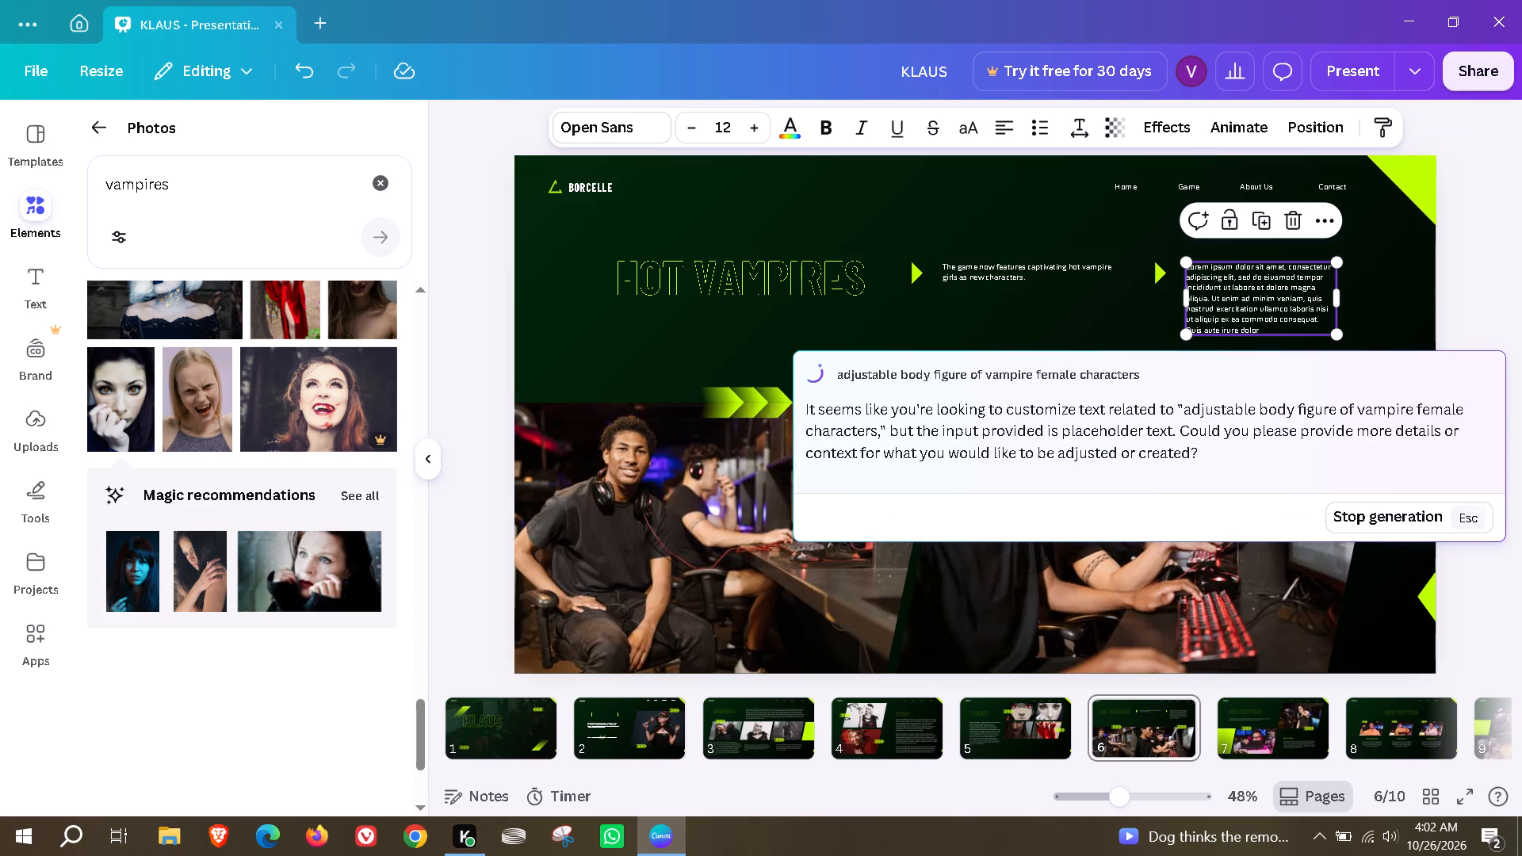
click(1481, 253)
Transform page 6's second Lorem ipsum paragraph with the Magic Write prompt "adjustable female figures of vampire characters in game" and insert the result.
click(1272, 279)
click(1316, 222)
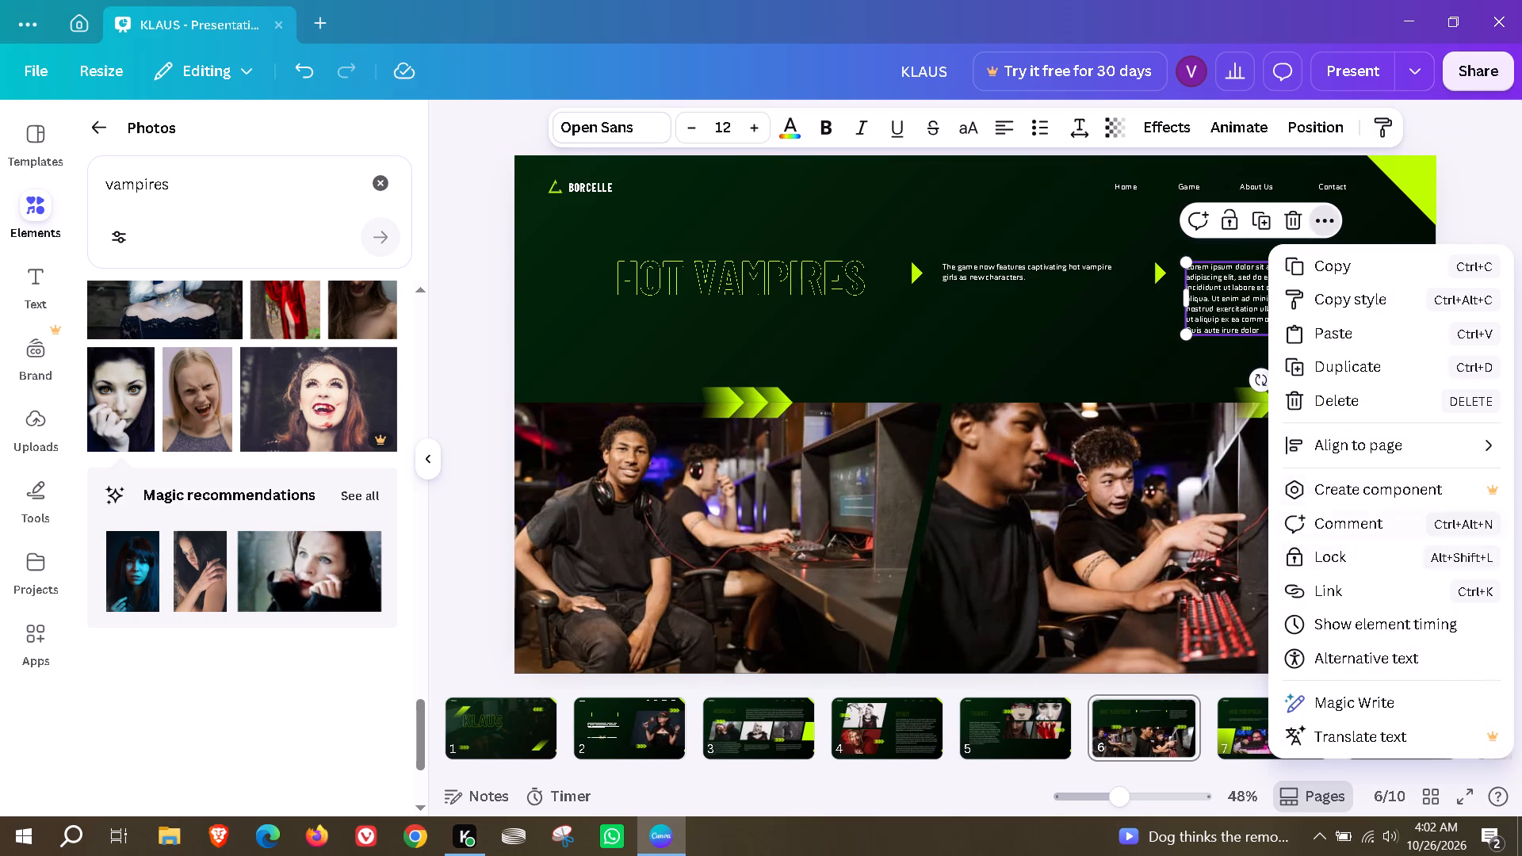
click(1371, 681)
click(1371, 706)
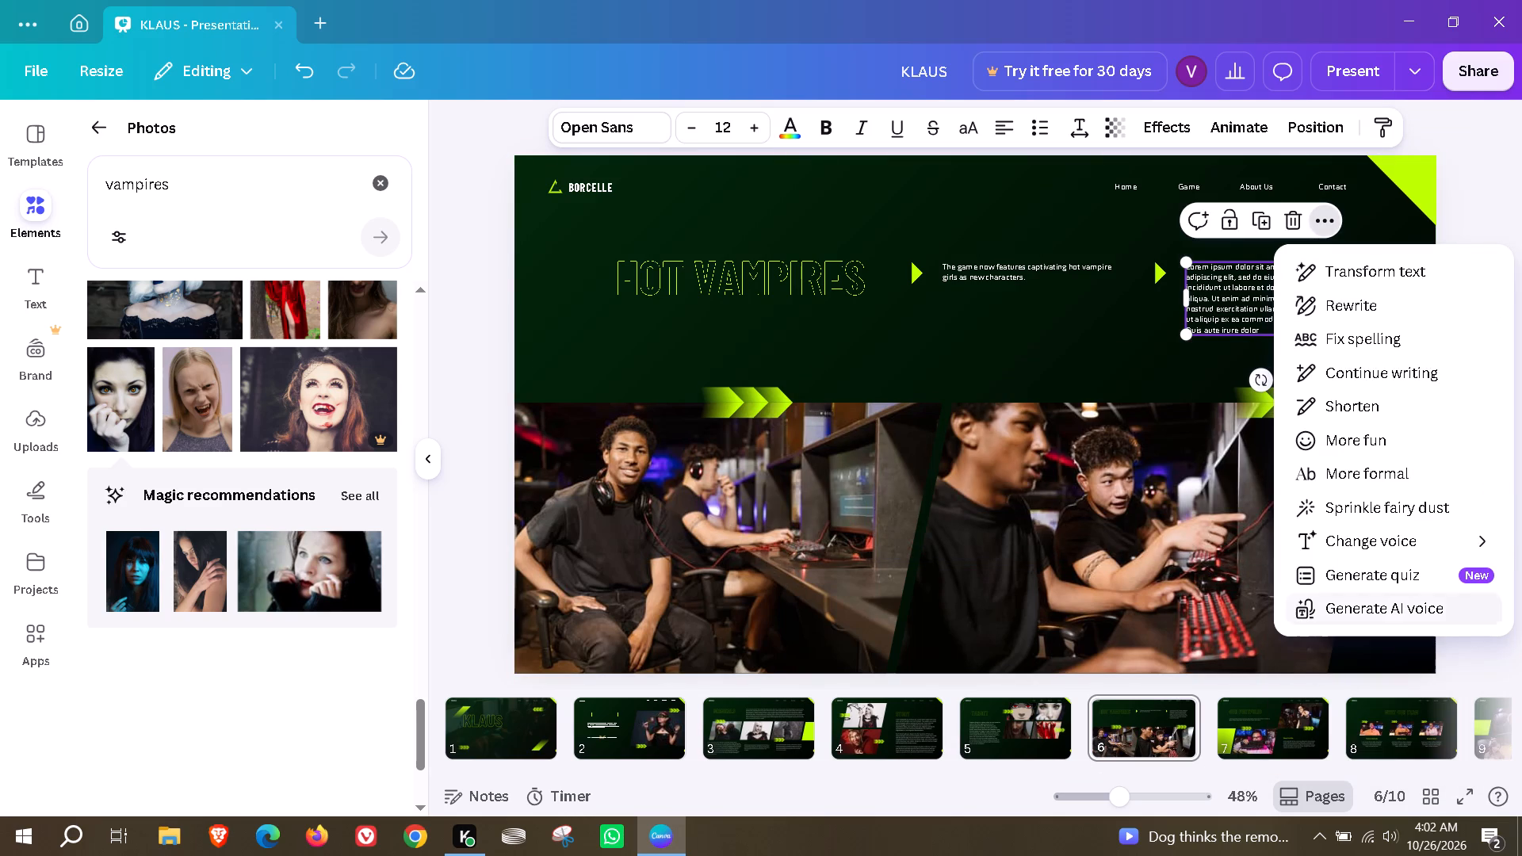
click(1389, 265)
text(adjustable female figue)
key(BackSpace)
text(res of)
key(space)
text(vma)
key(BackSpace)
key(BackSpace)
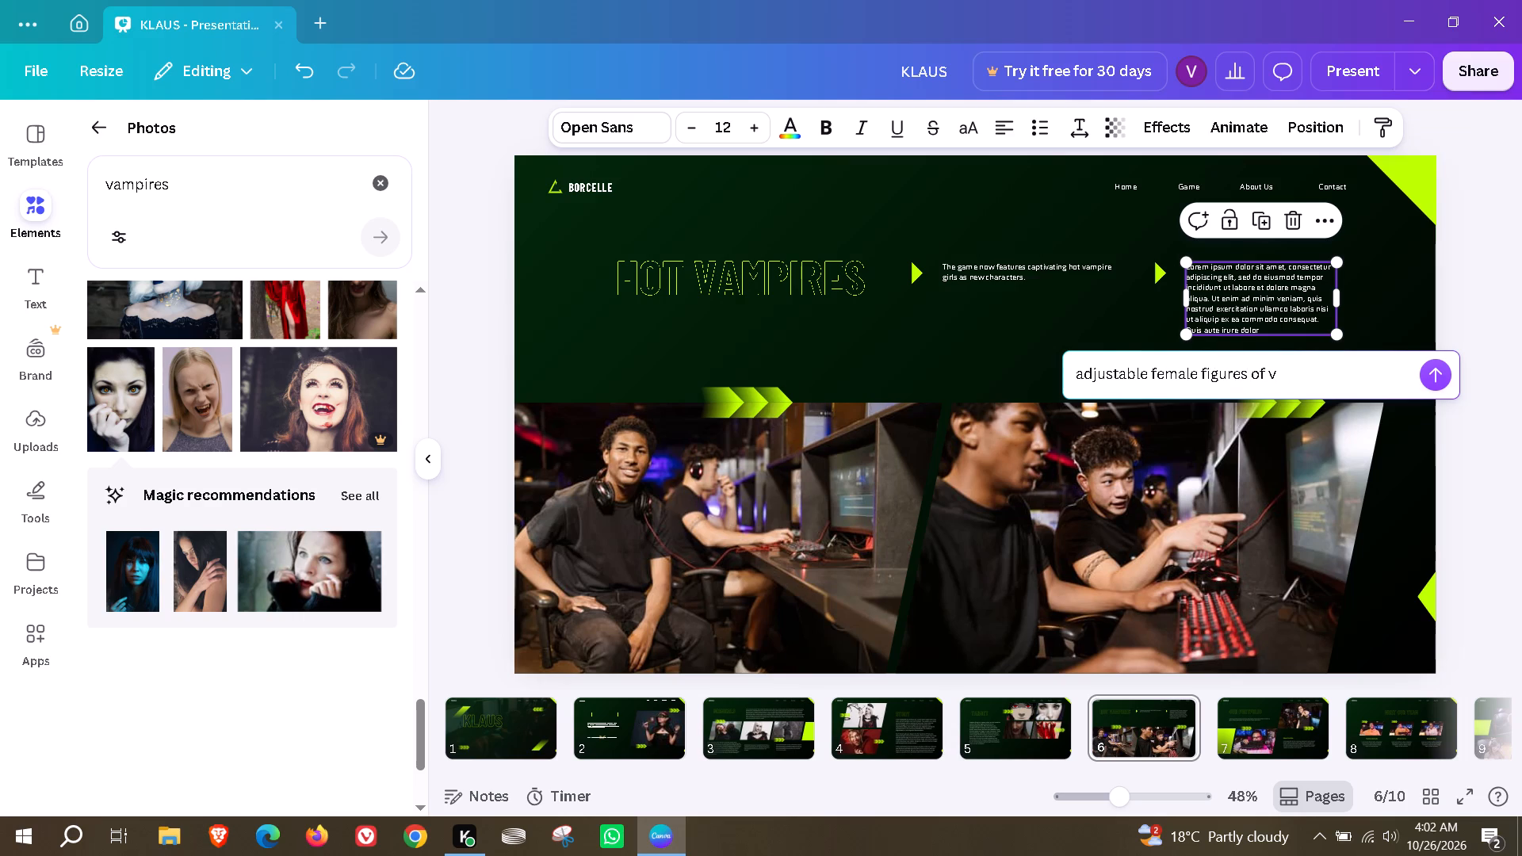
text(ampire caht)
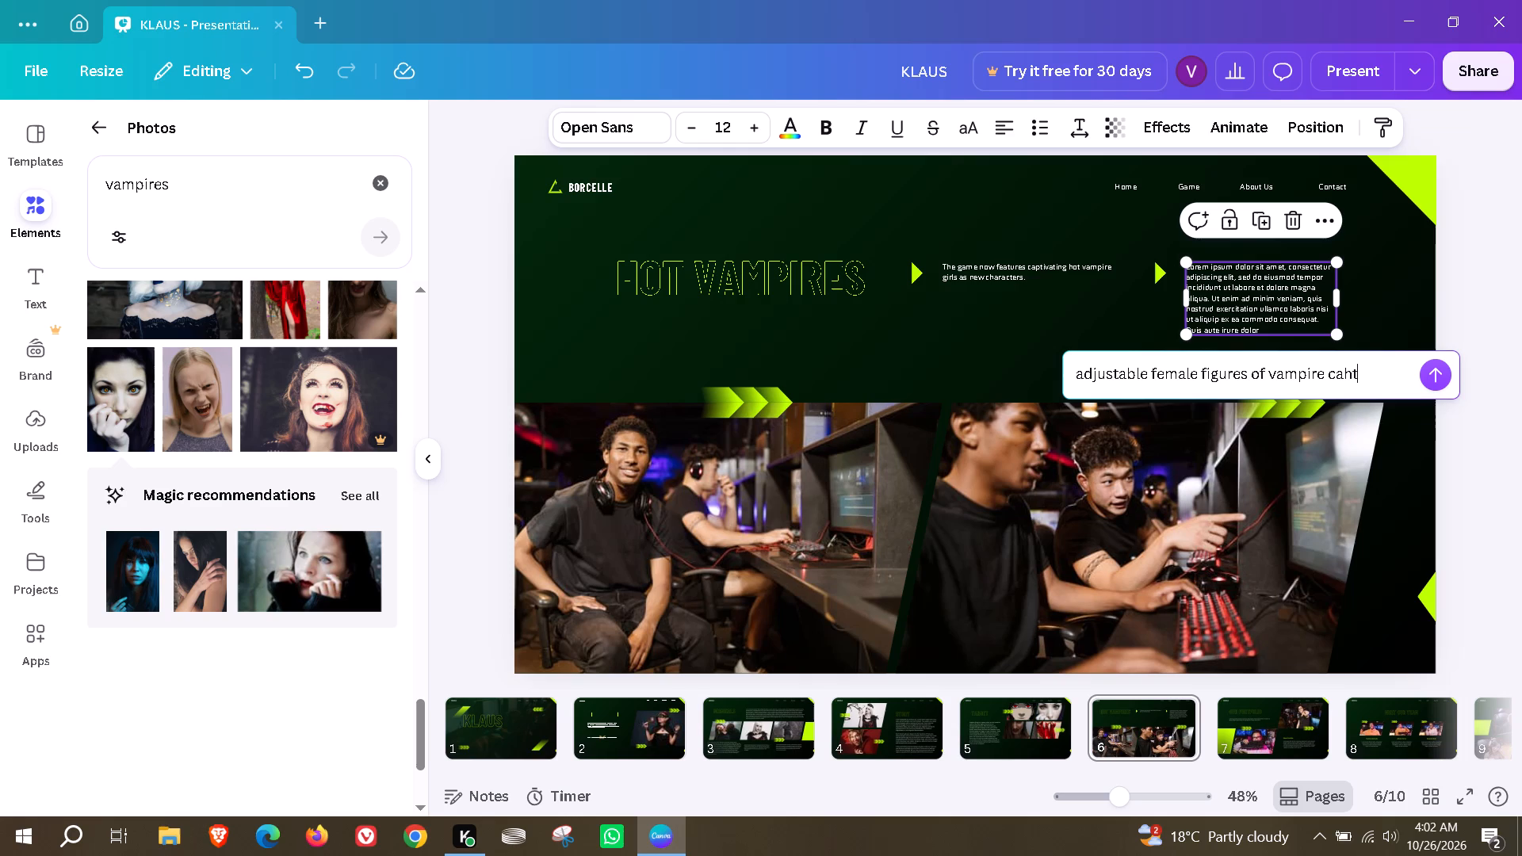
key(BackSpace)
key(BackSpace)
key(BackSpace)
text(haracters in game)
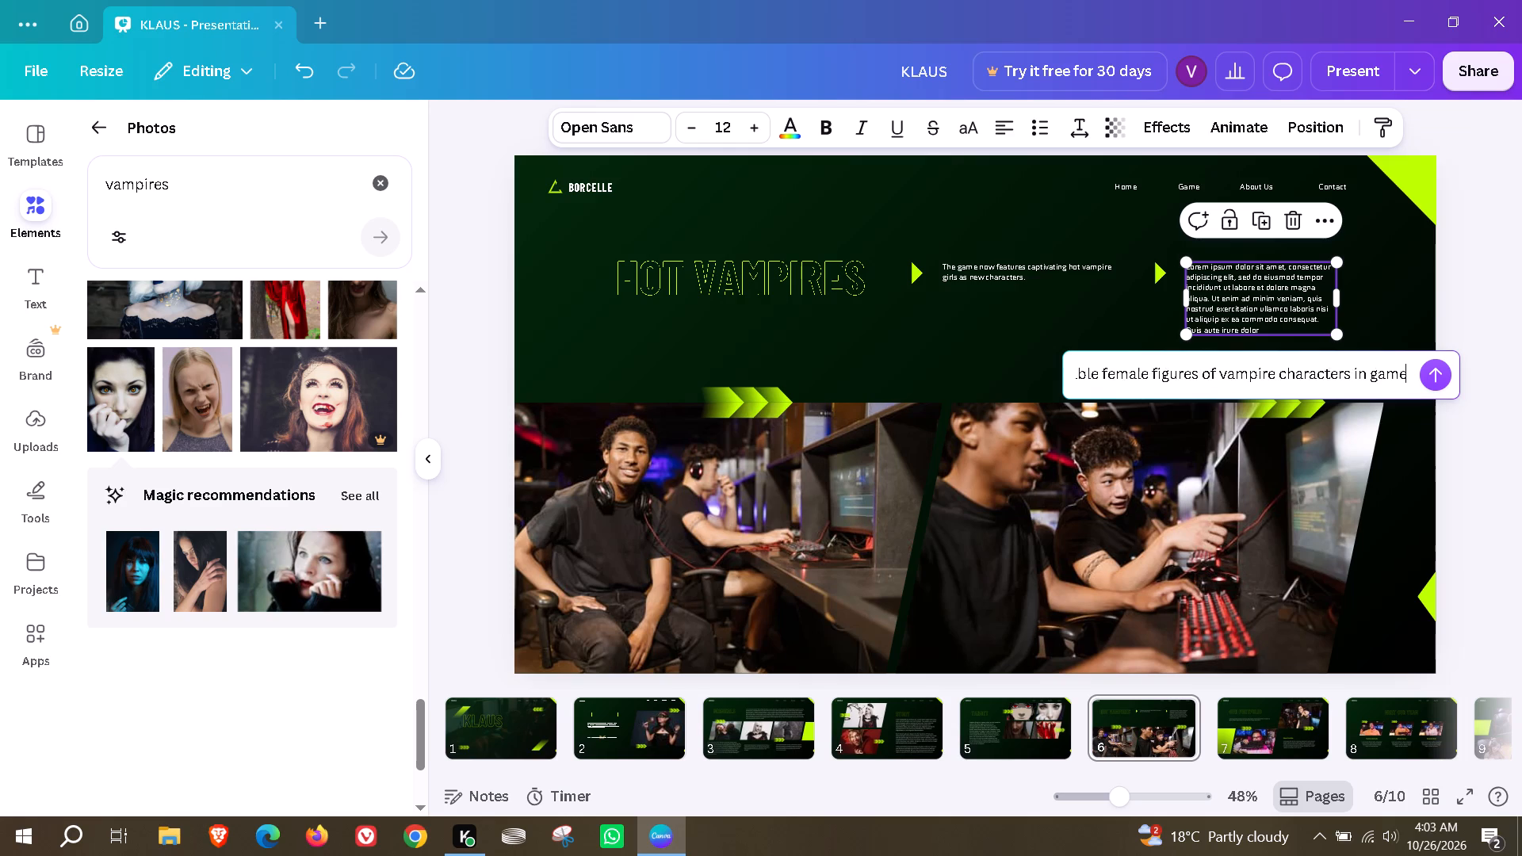
click(1440, 369)
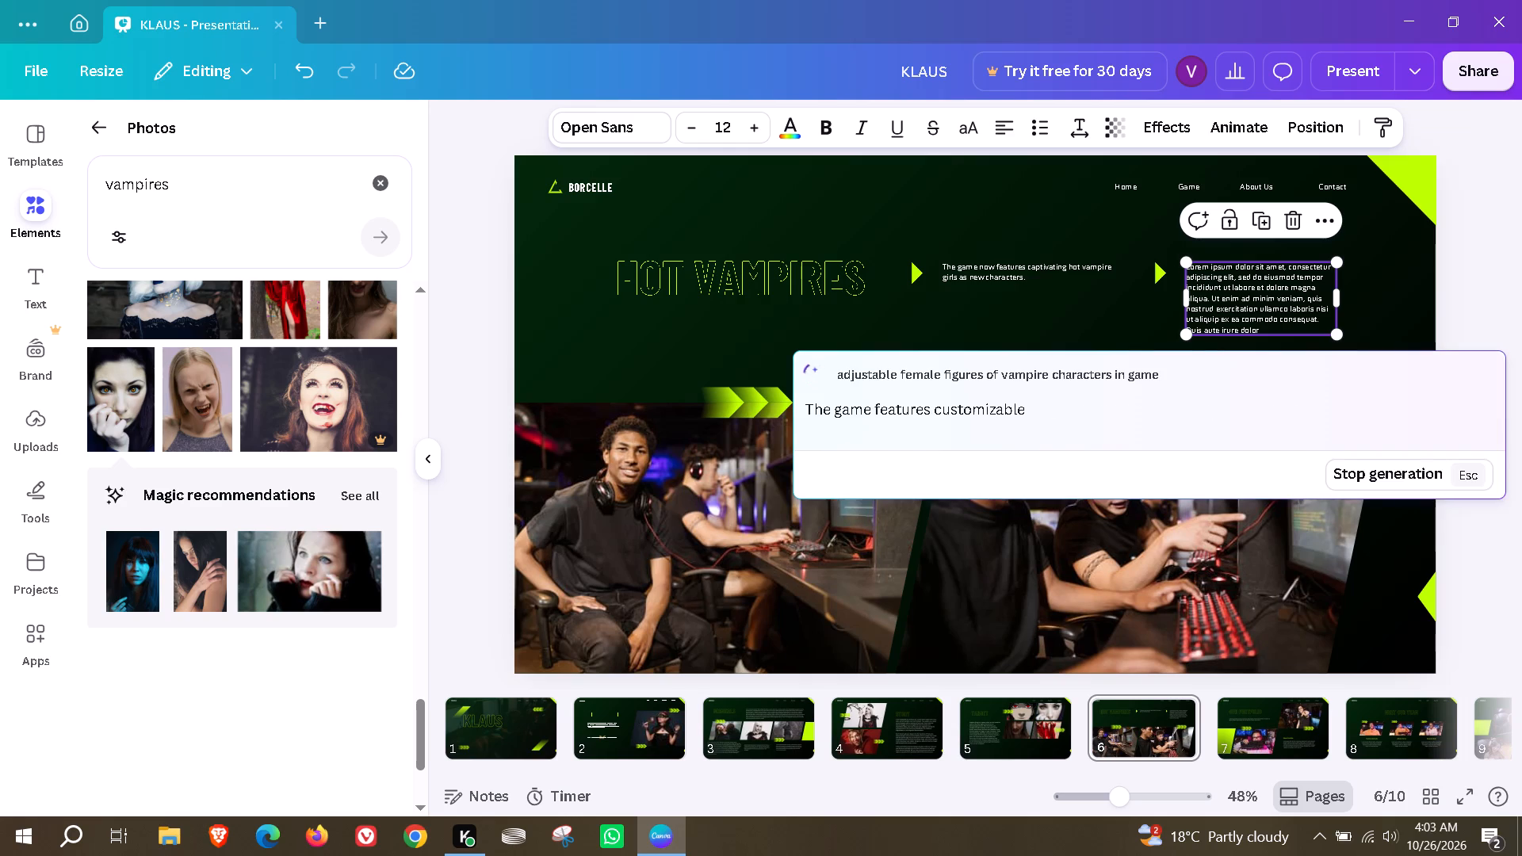
scroll(1416, 108, up, 1)
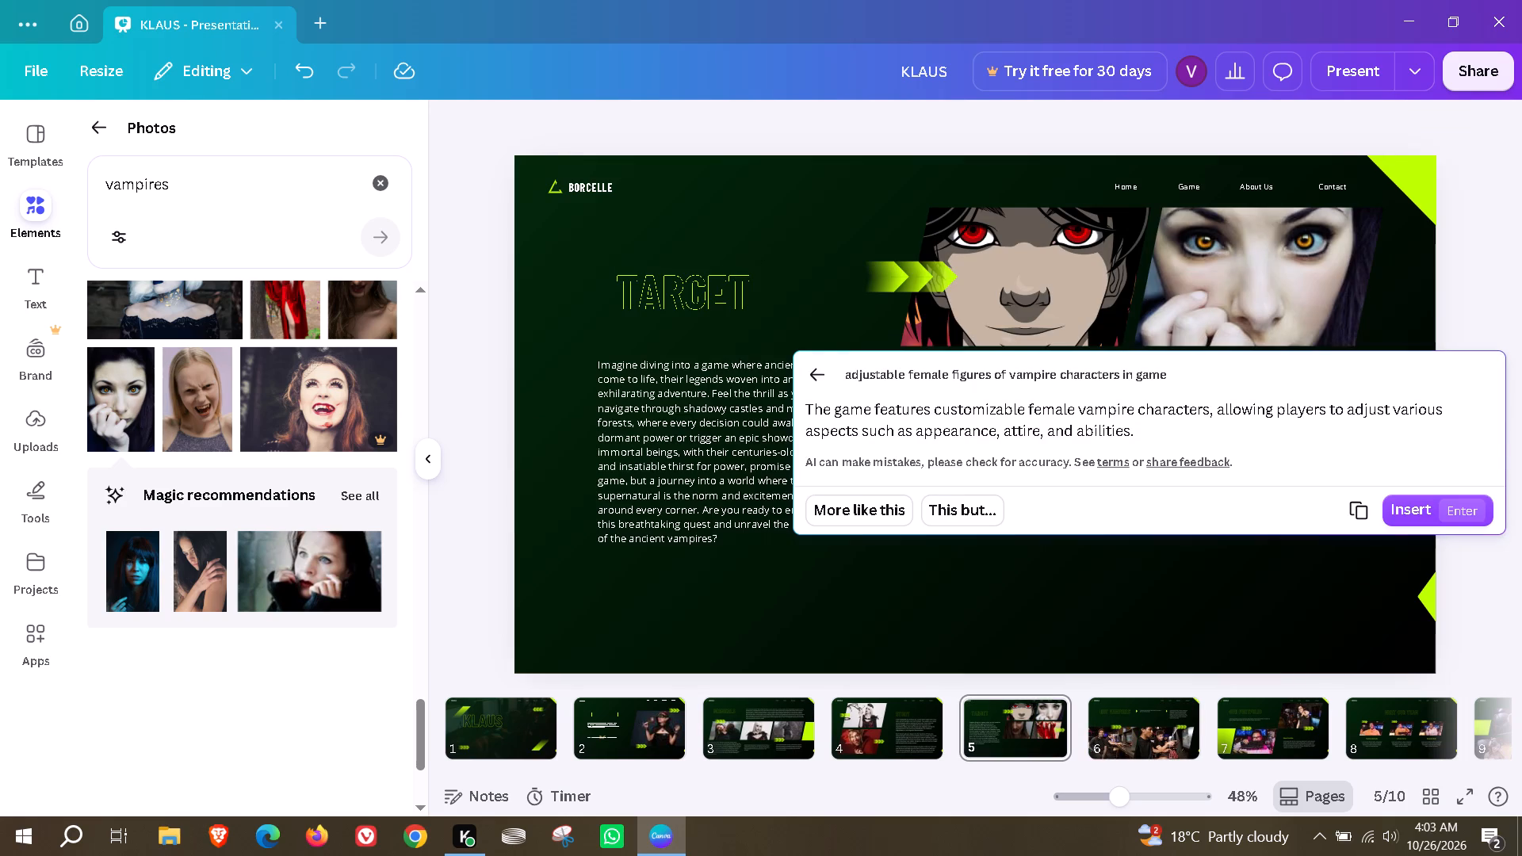
click(1407, 516)
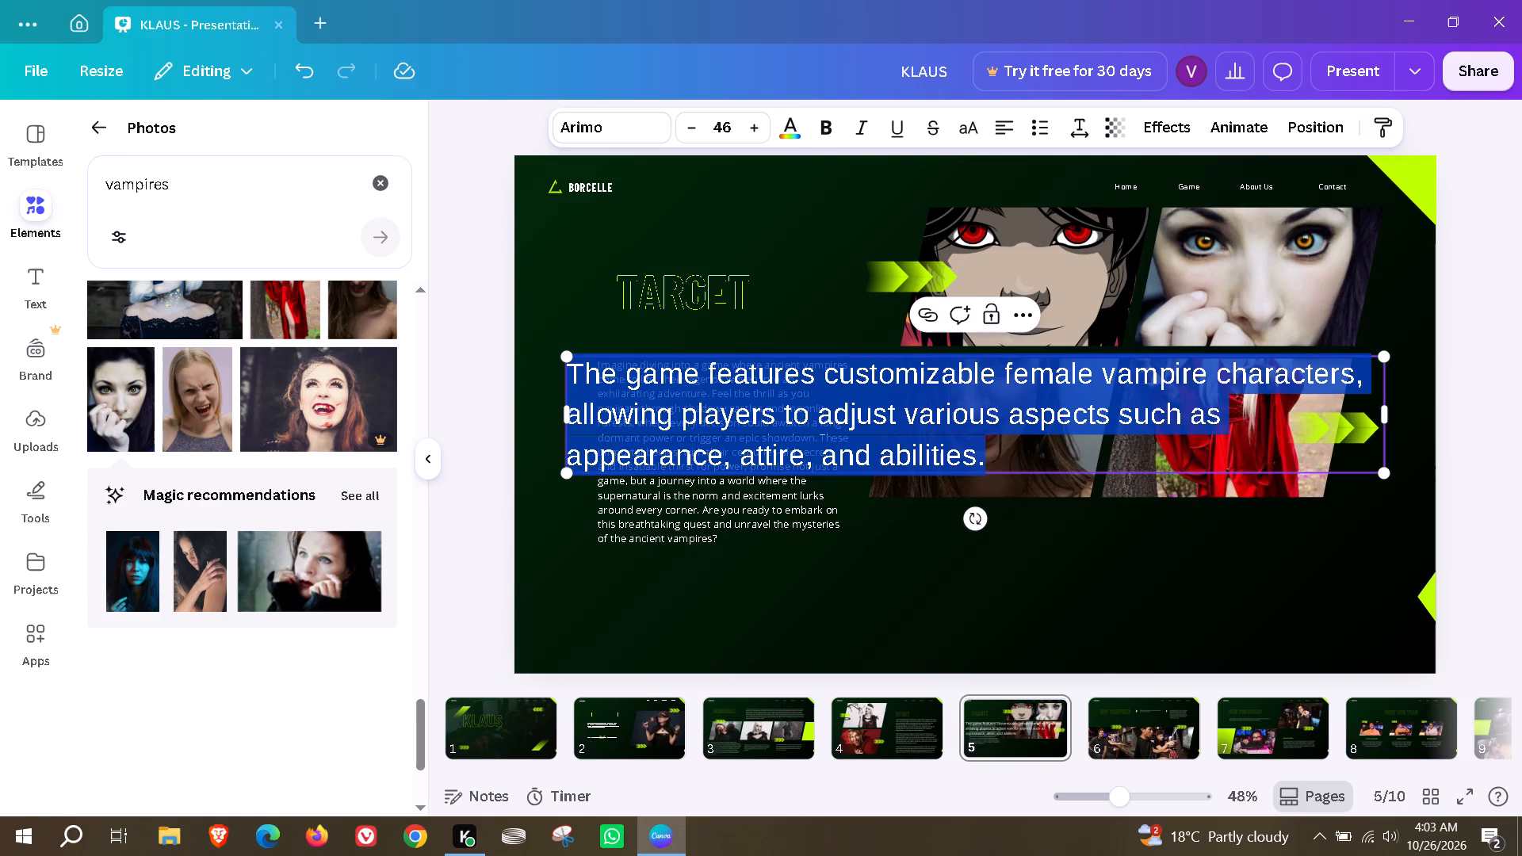
Move the generated text from page 5 to page 6, replacing the second Lorem ipsum paragraph with it.
key(ctrl+x)
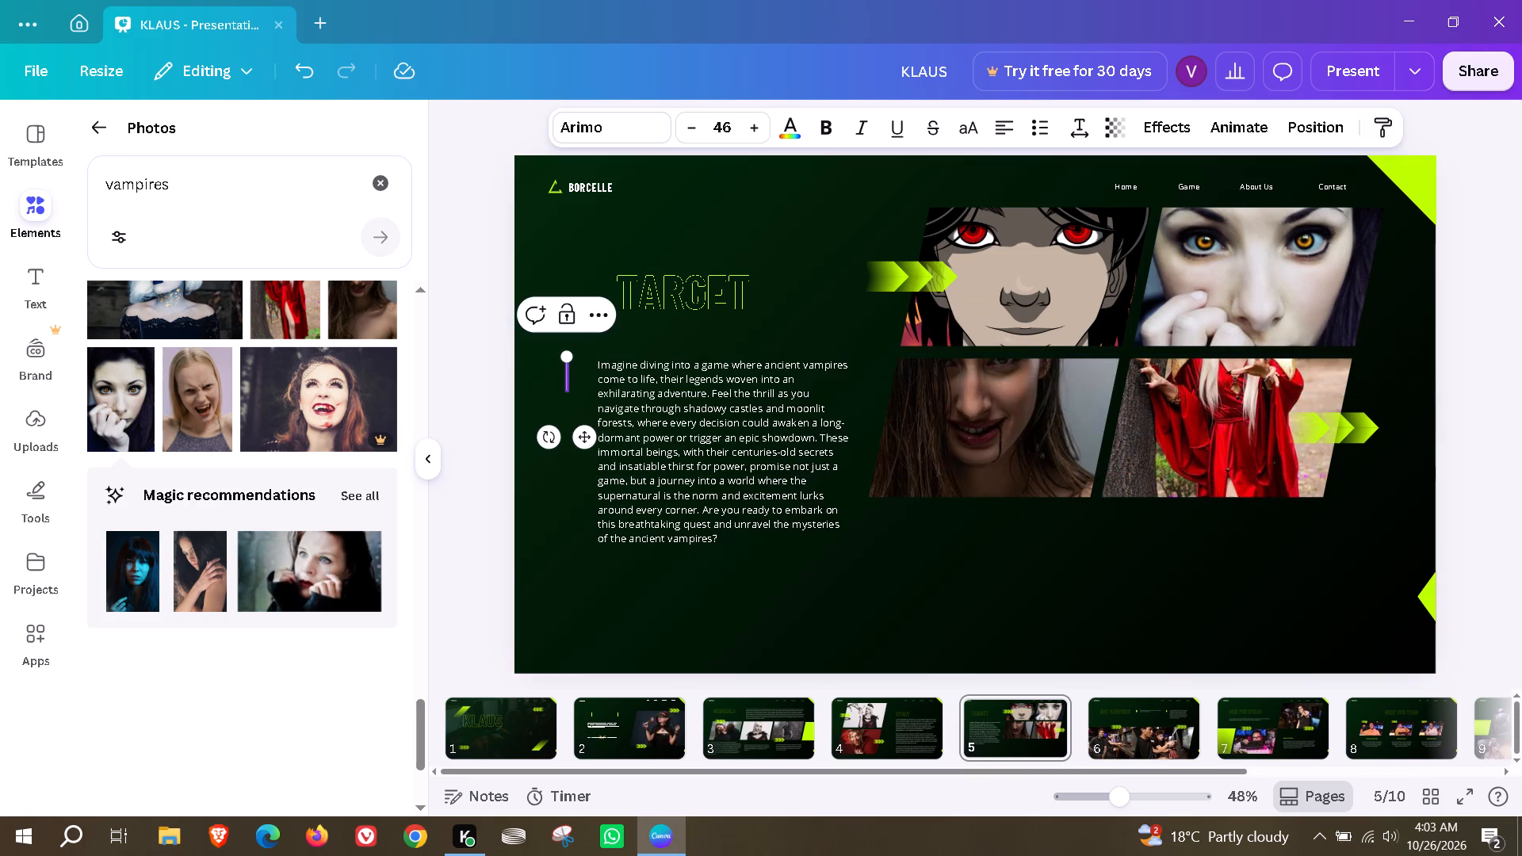
click(1130, 738)
double_click(1242, 304)
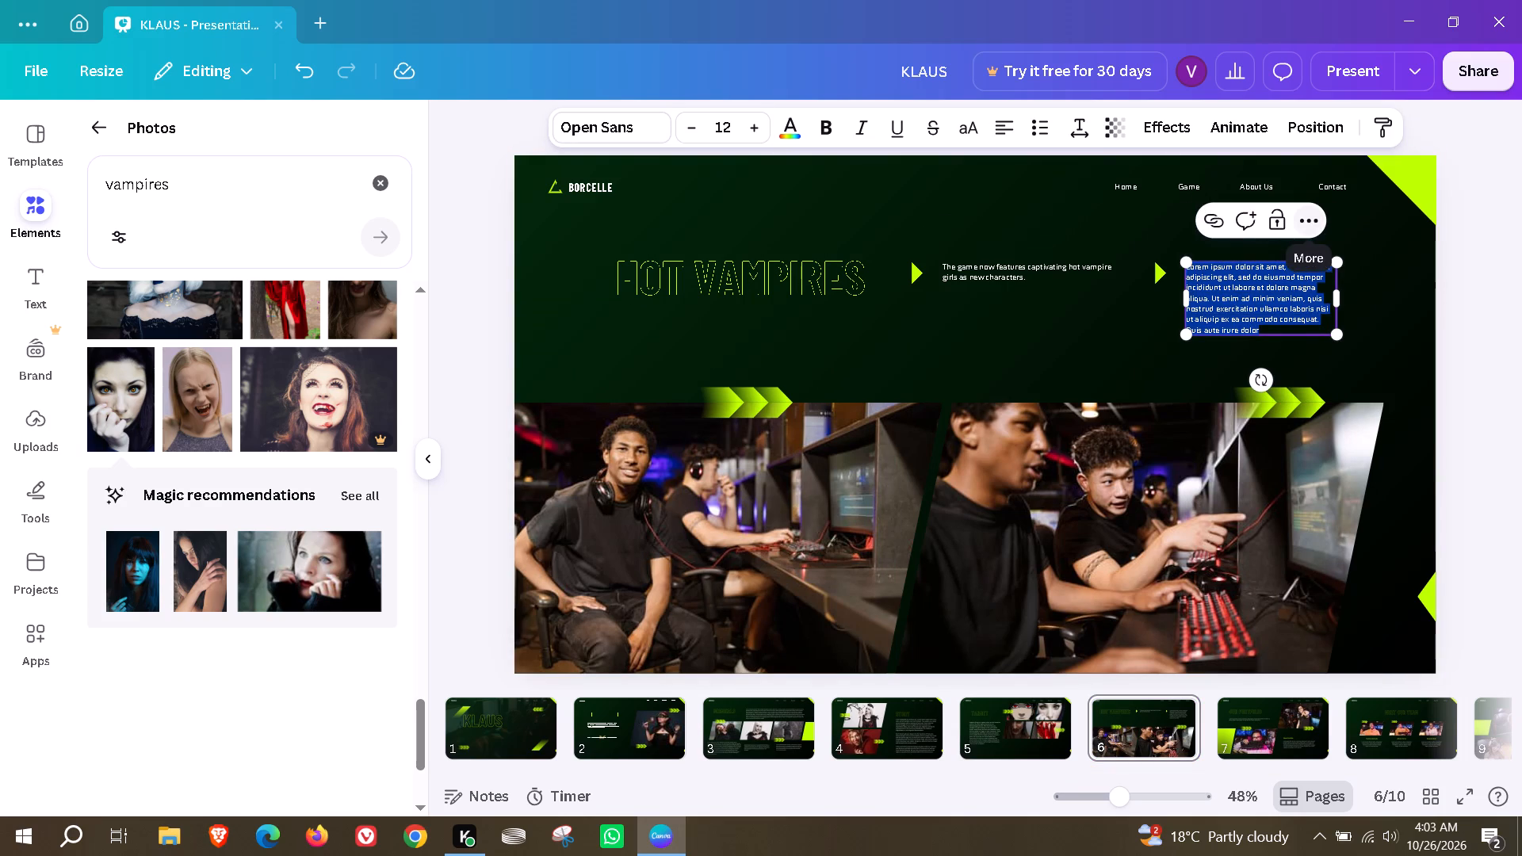
key(BackSpace)
key(ctrl+v)
click(1409, 301)
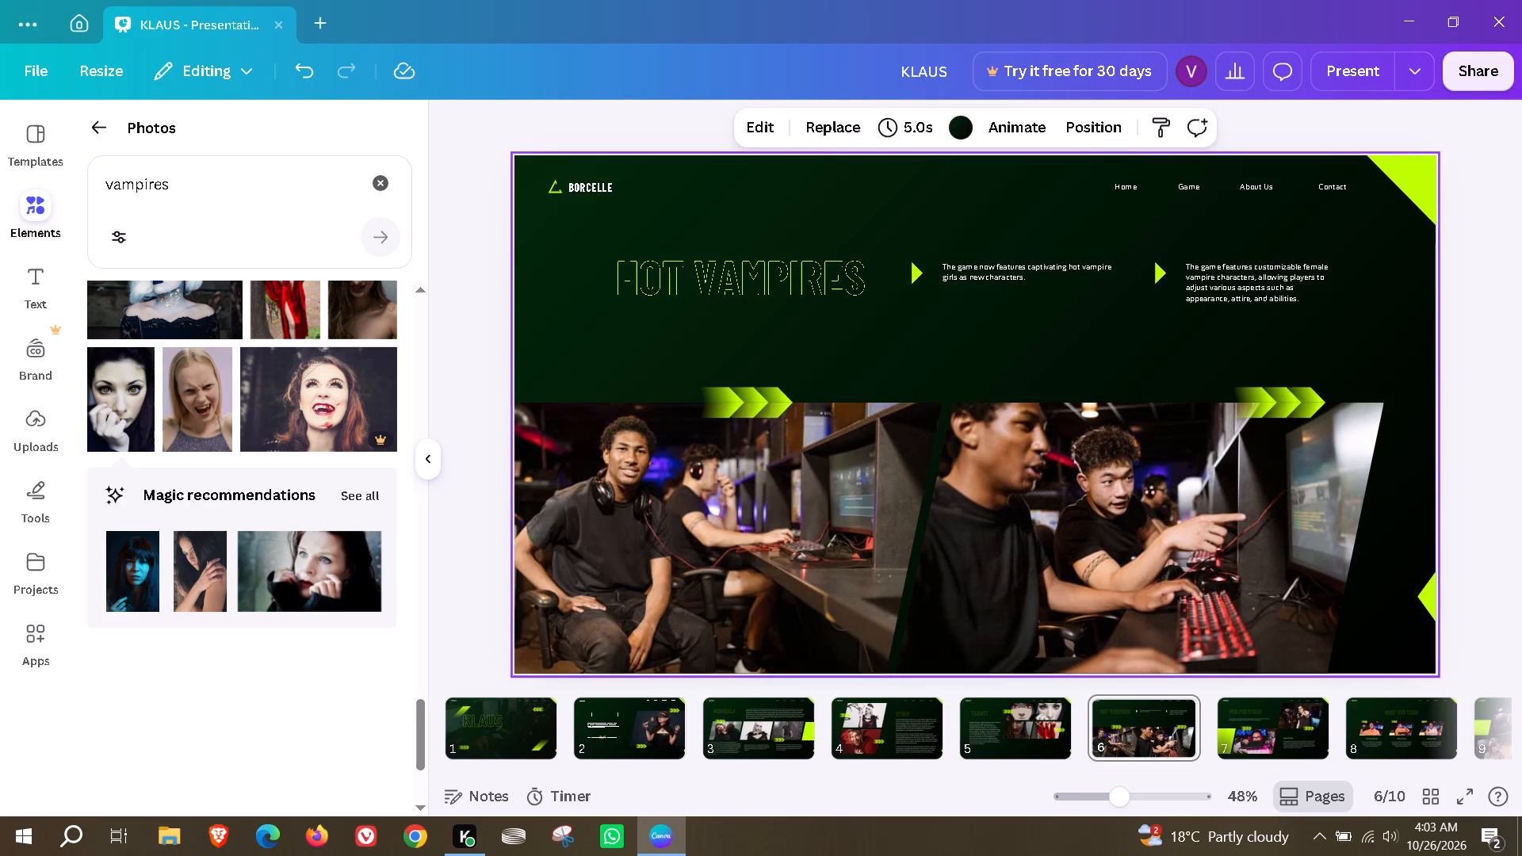
Delete the images from both gaming photo frames on page 6, keeping the frames.
click(722, 495)
click(736, 357)
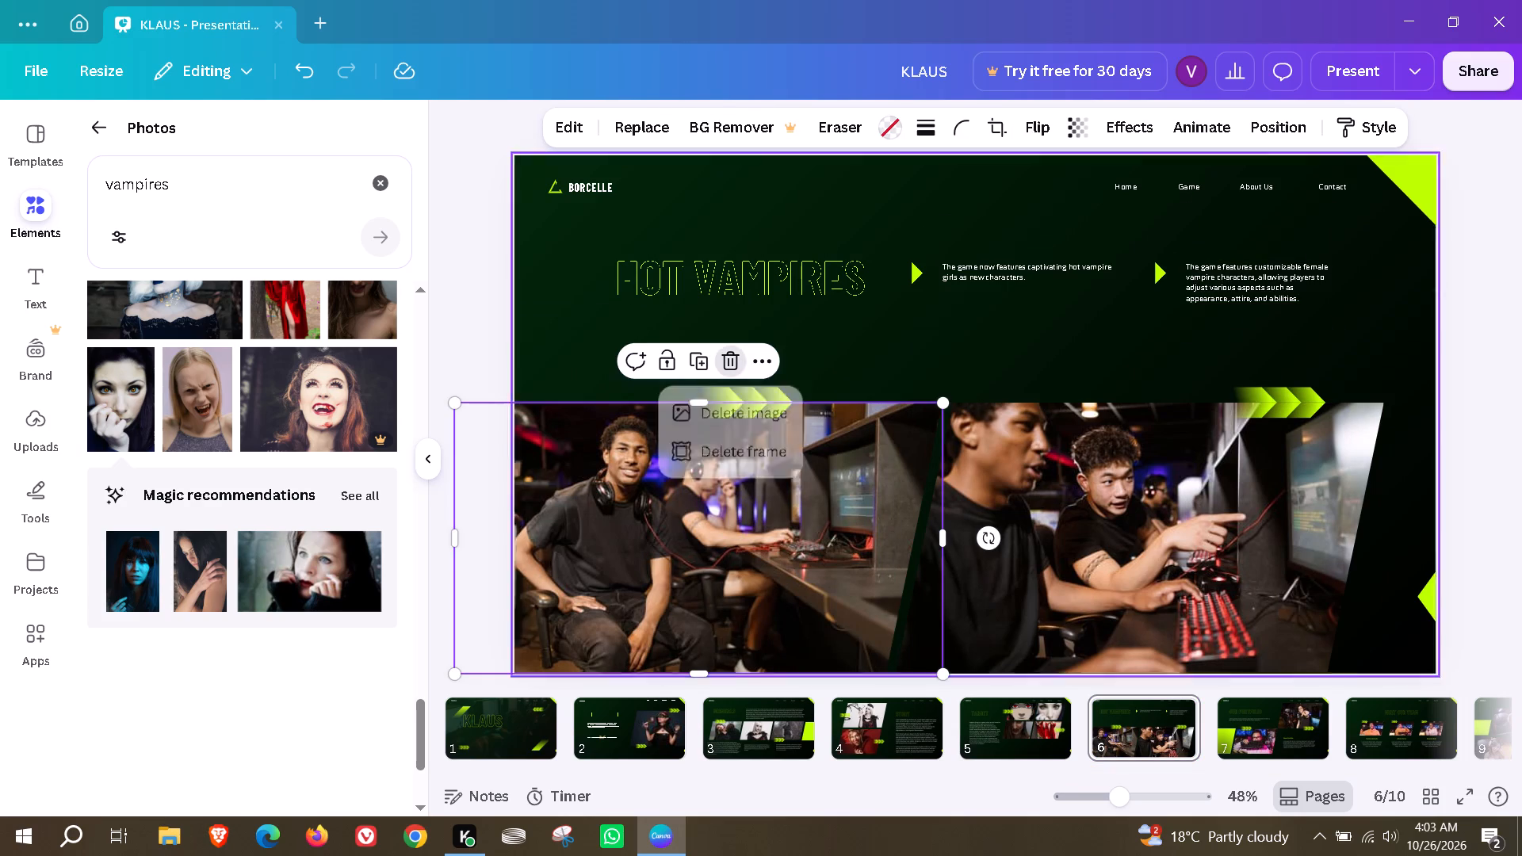
click(768, 423)
click(1177, 561)
click(1168, 353)
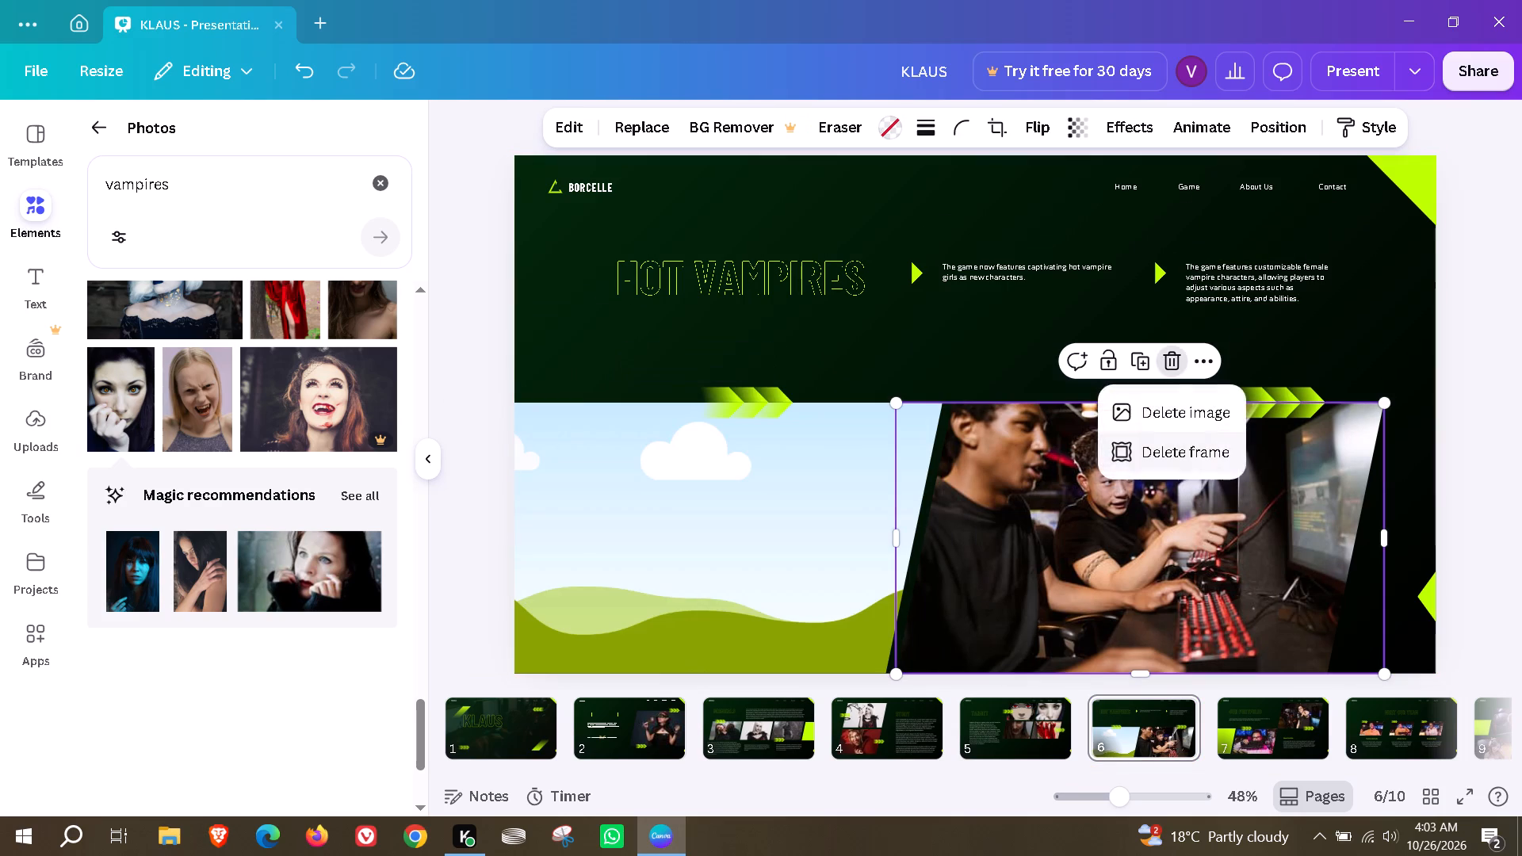
click(1164, 411)
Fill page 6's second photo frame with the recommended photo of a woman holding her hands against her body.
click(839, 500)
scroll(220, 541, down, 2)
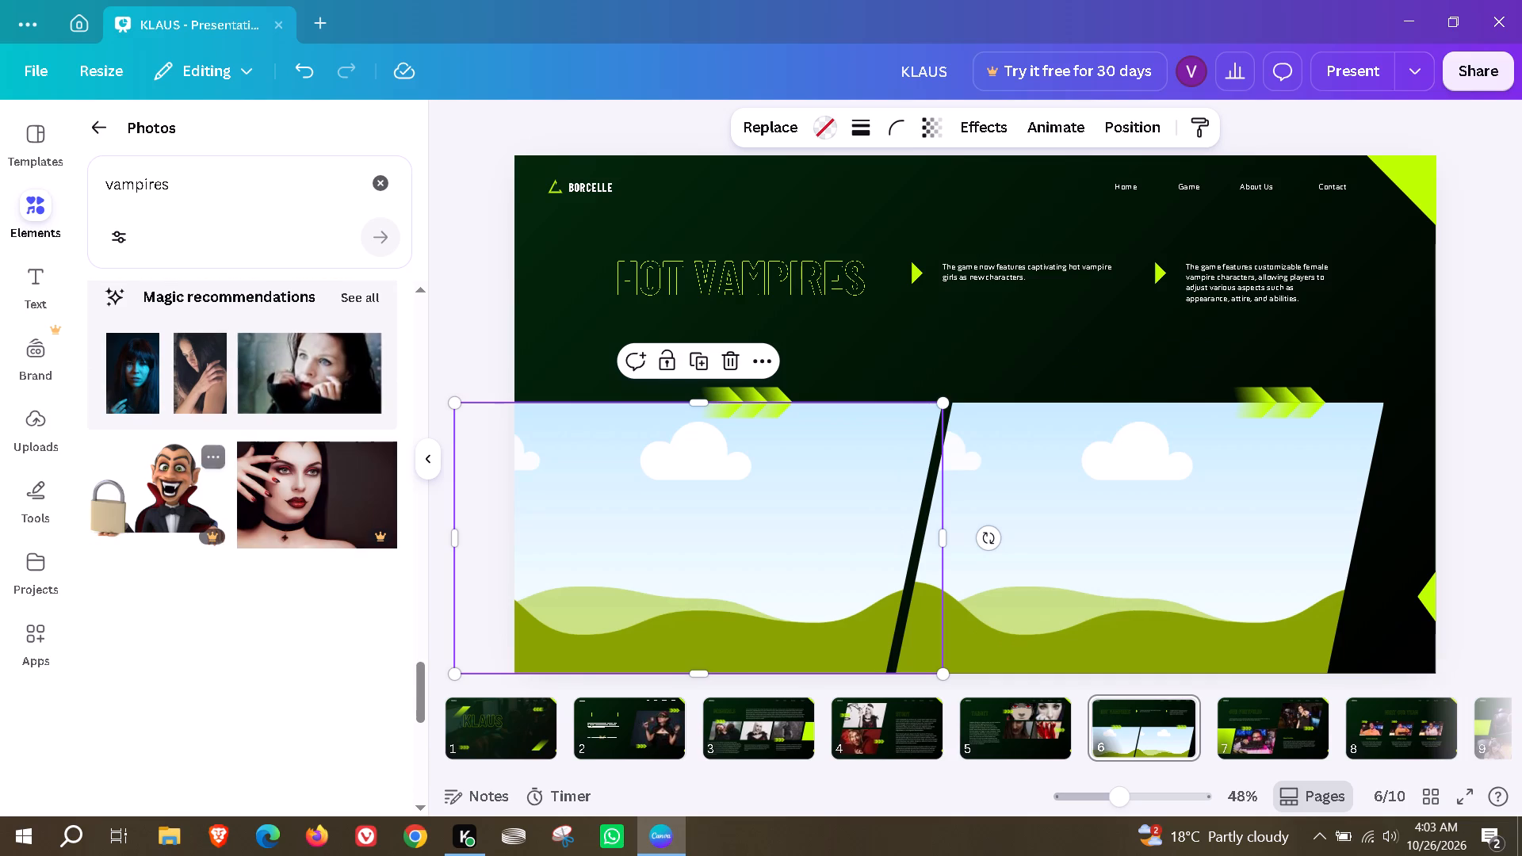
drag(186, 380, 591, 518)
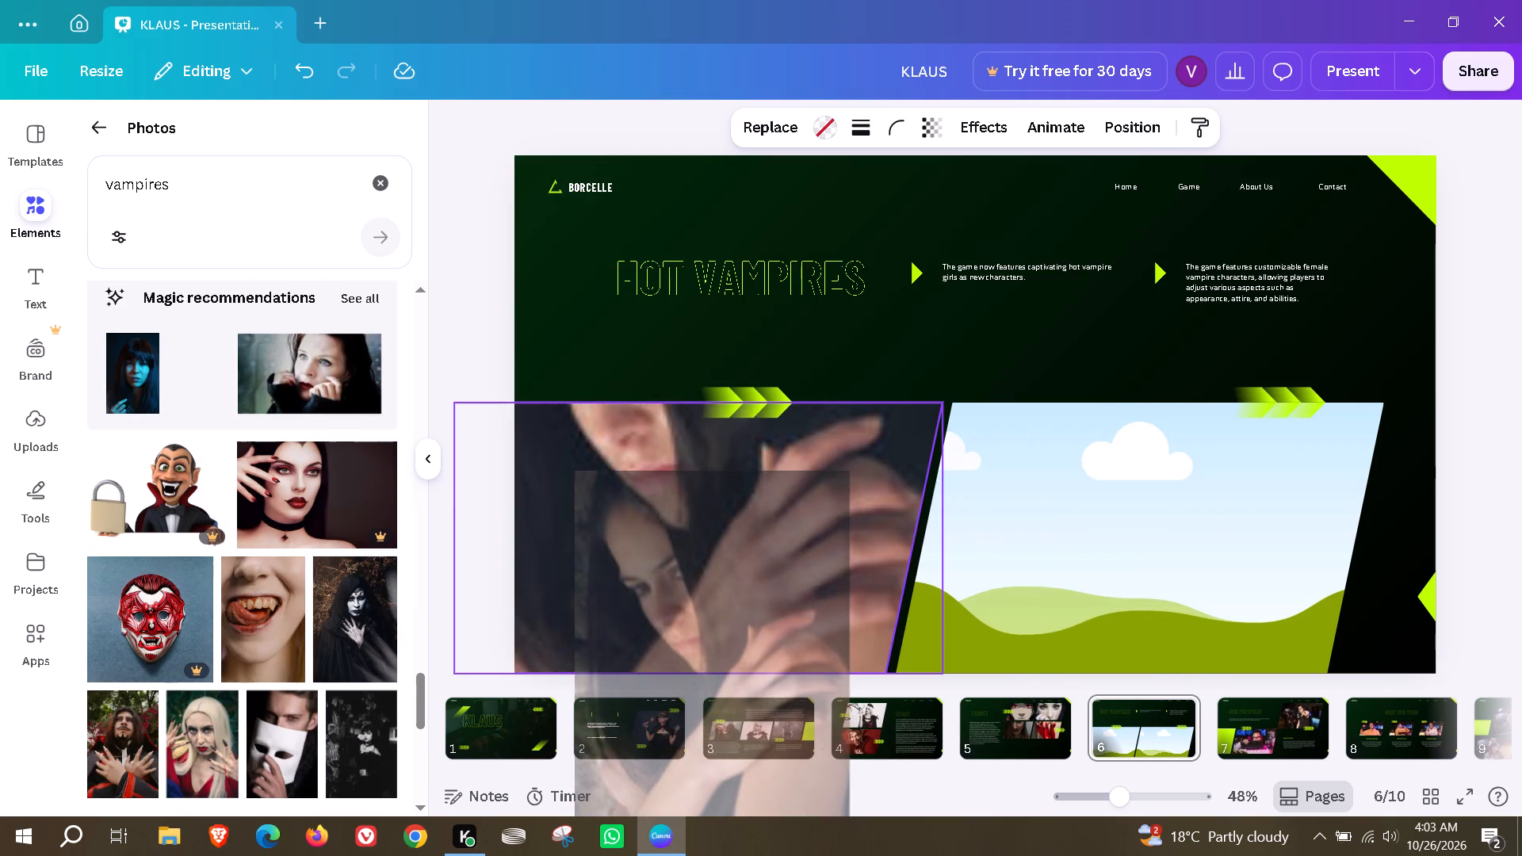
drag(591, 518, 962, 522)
Fill page 6's first photo frame with the recommended photo of the blue-lit, dark-haired woman.
drag(146, 369, 575, 488)
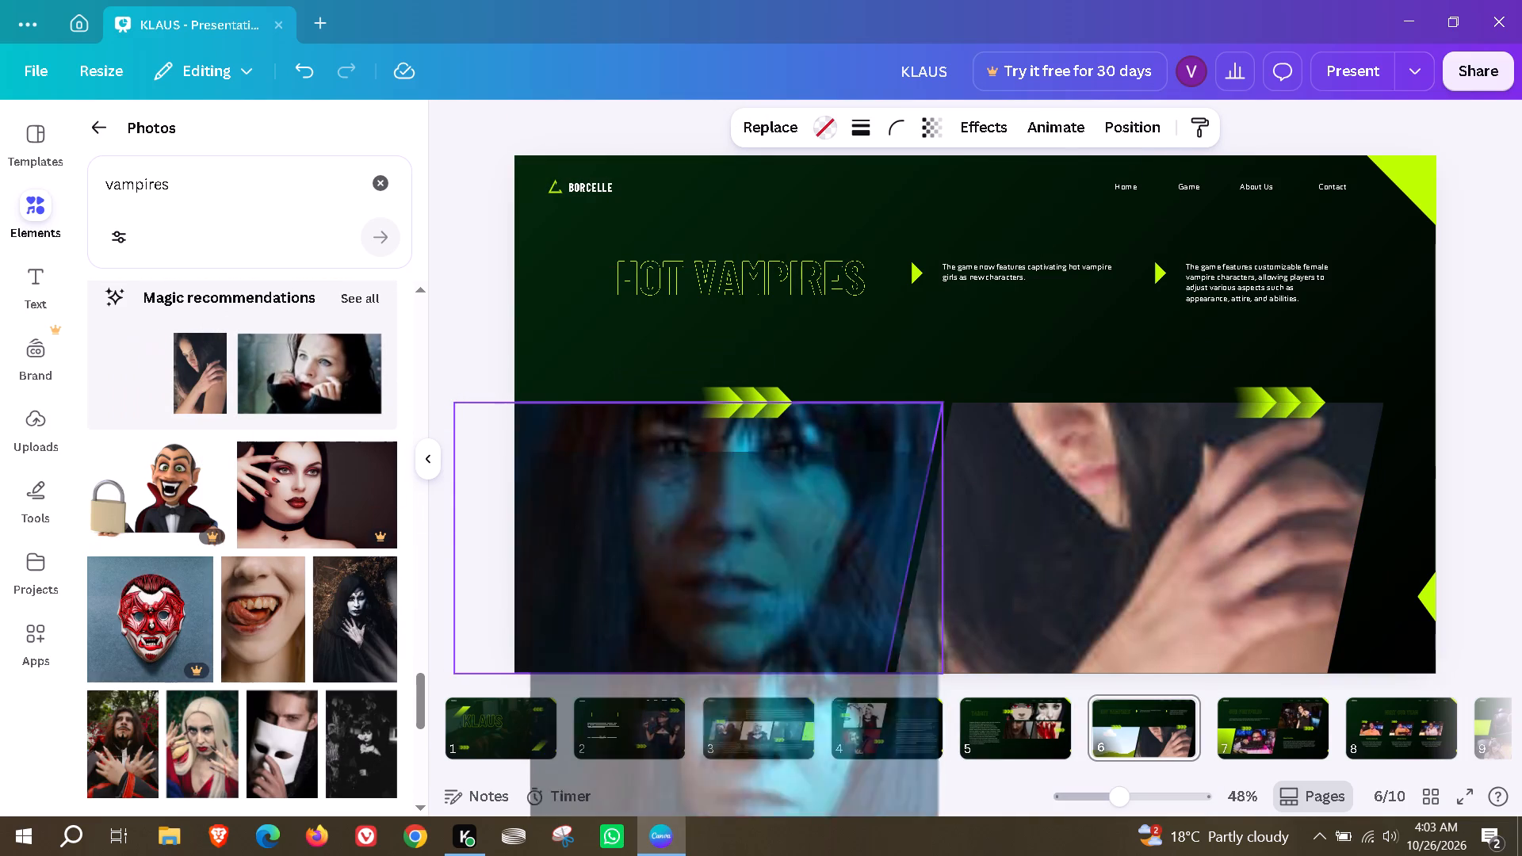
drag(575, 488, 613, 498)
Replace the image in page 6's second frame with the recommended wide photo of the red-lipped woman in black sleeves.
click(1102, 532)
click(1171, 365)
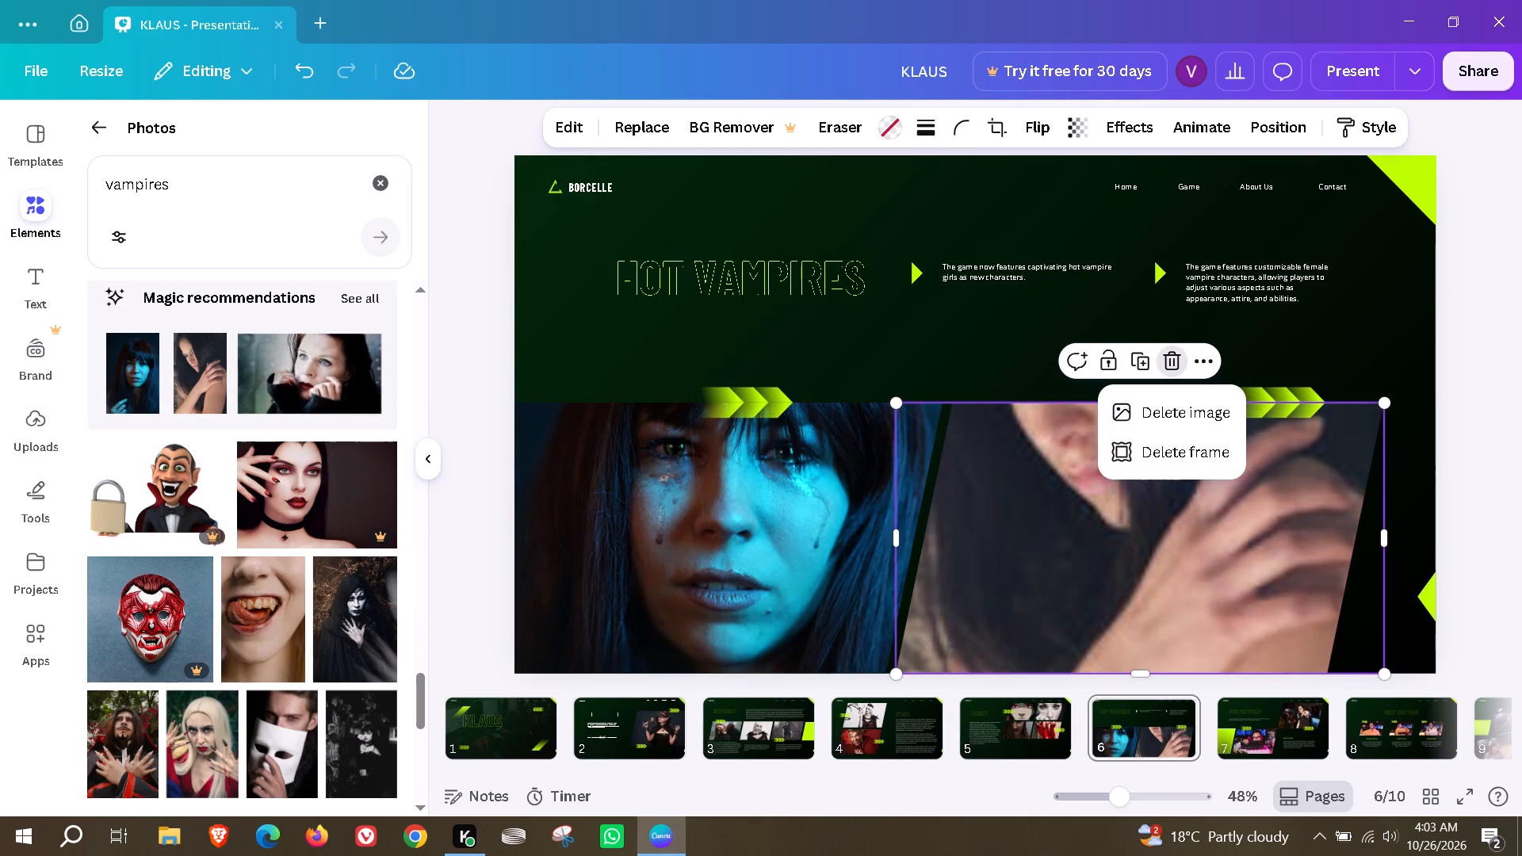
click(1172, 411)
drag(338, 388, 383, 403)
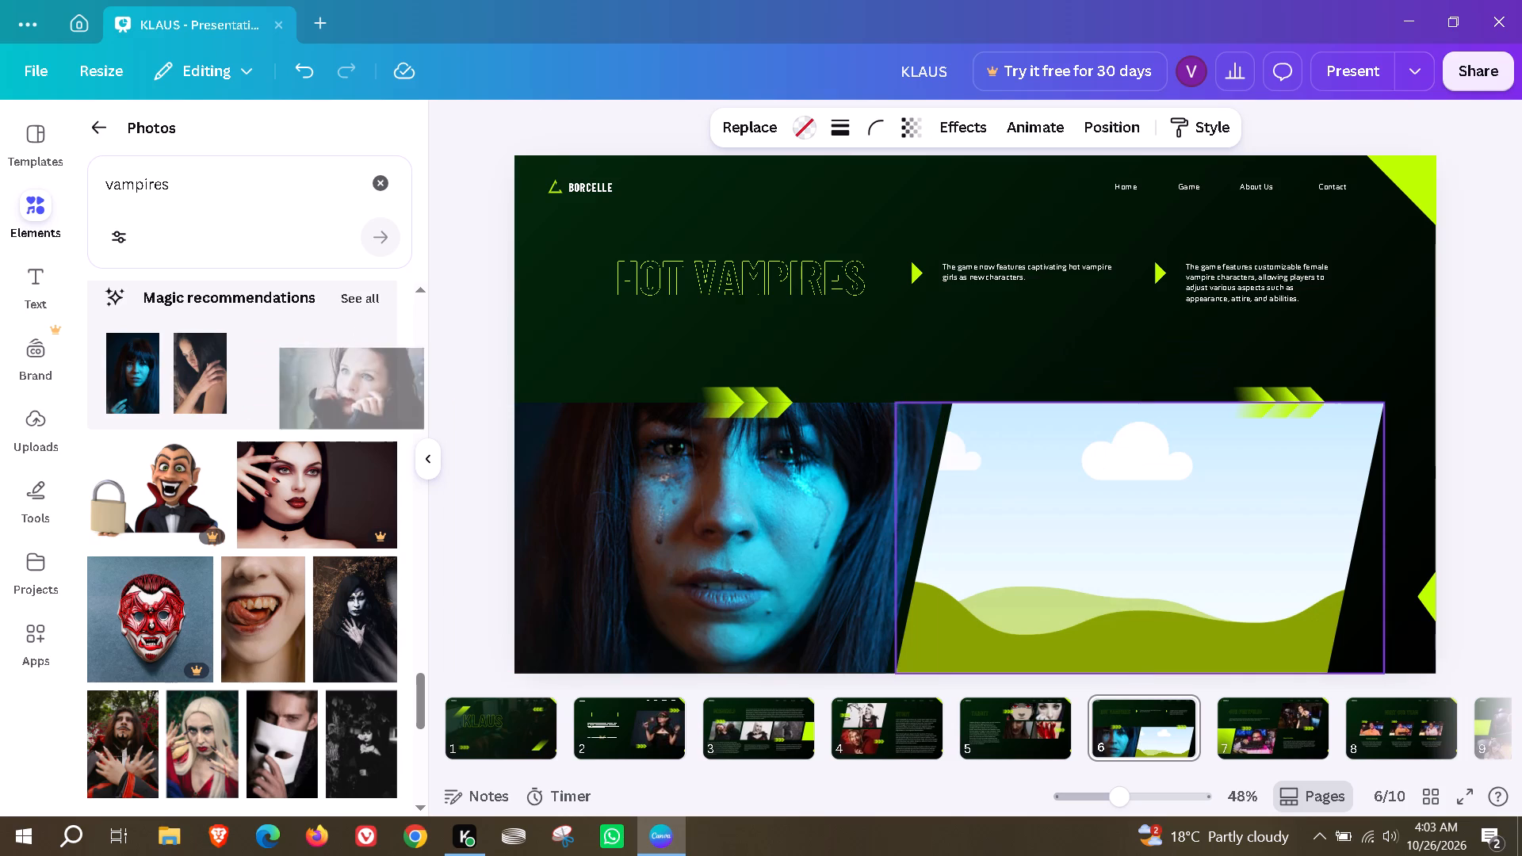
drag(383, 403, 356, 393)
drag(340, 388, 1053, 510)
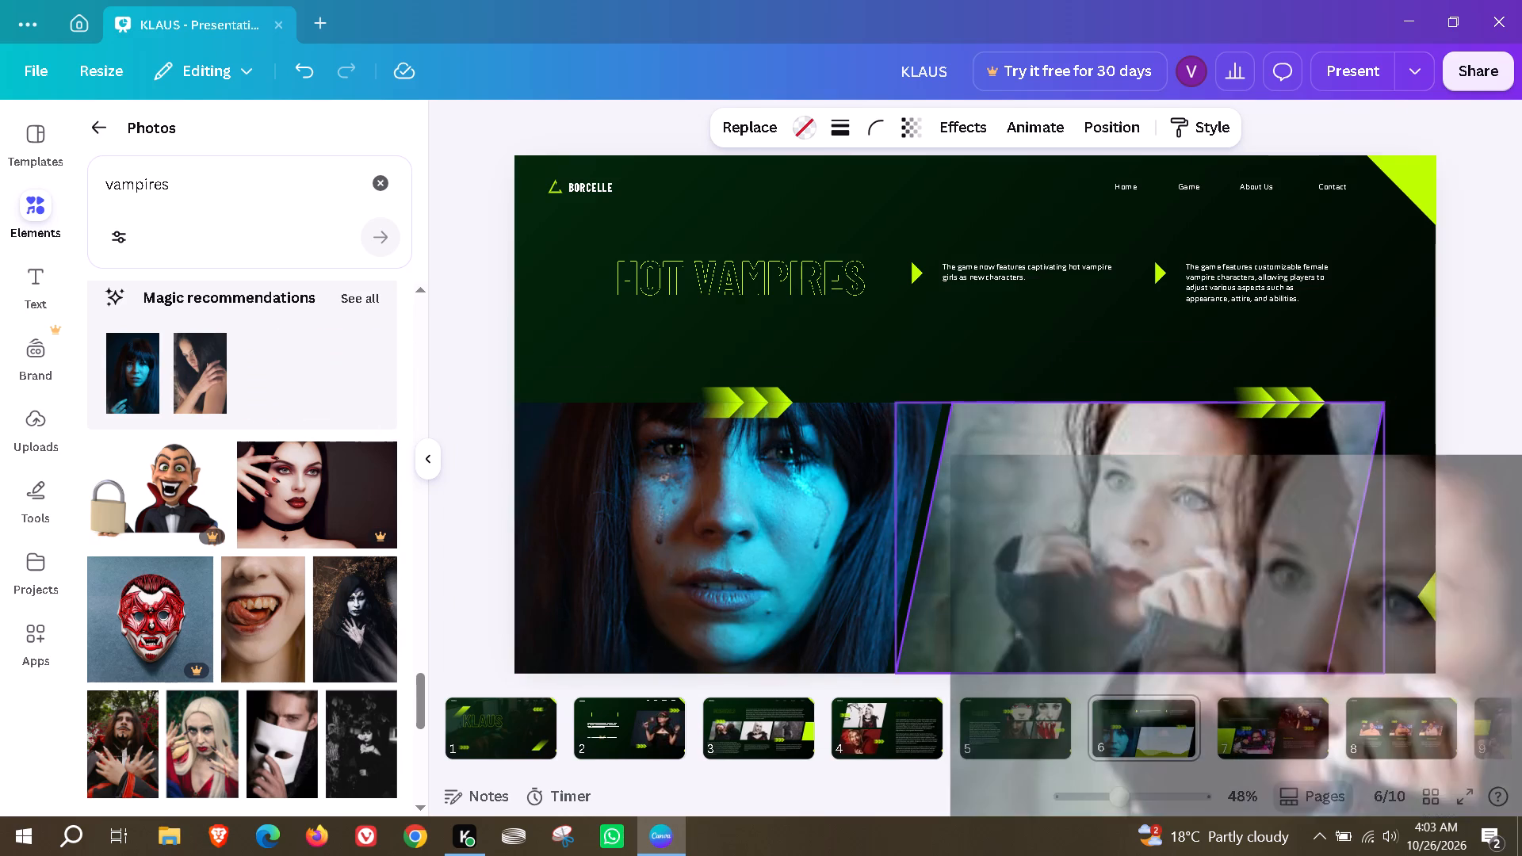
click(1444, 495)
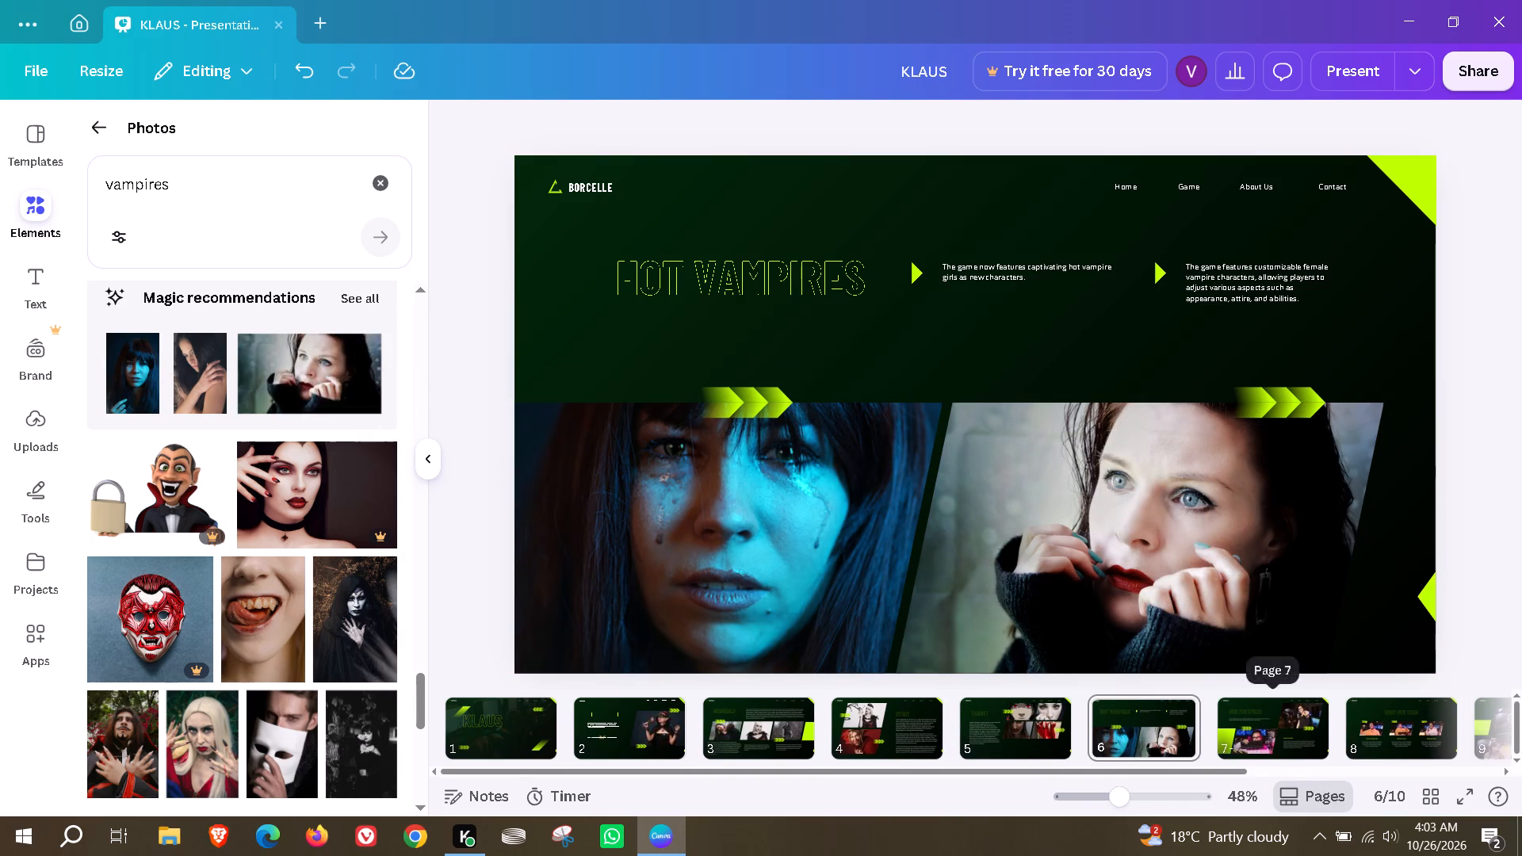
Review the presentation's pages from the first through page 7.
scroll(1256, 738, down, 1)
scroll(1252, 738, up, 5)
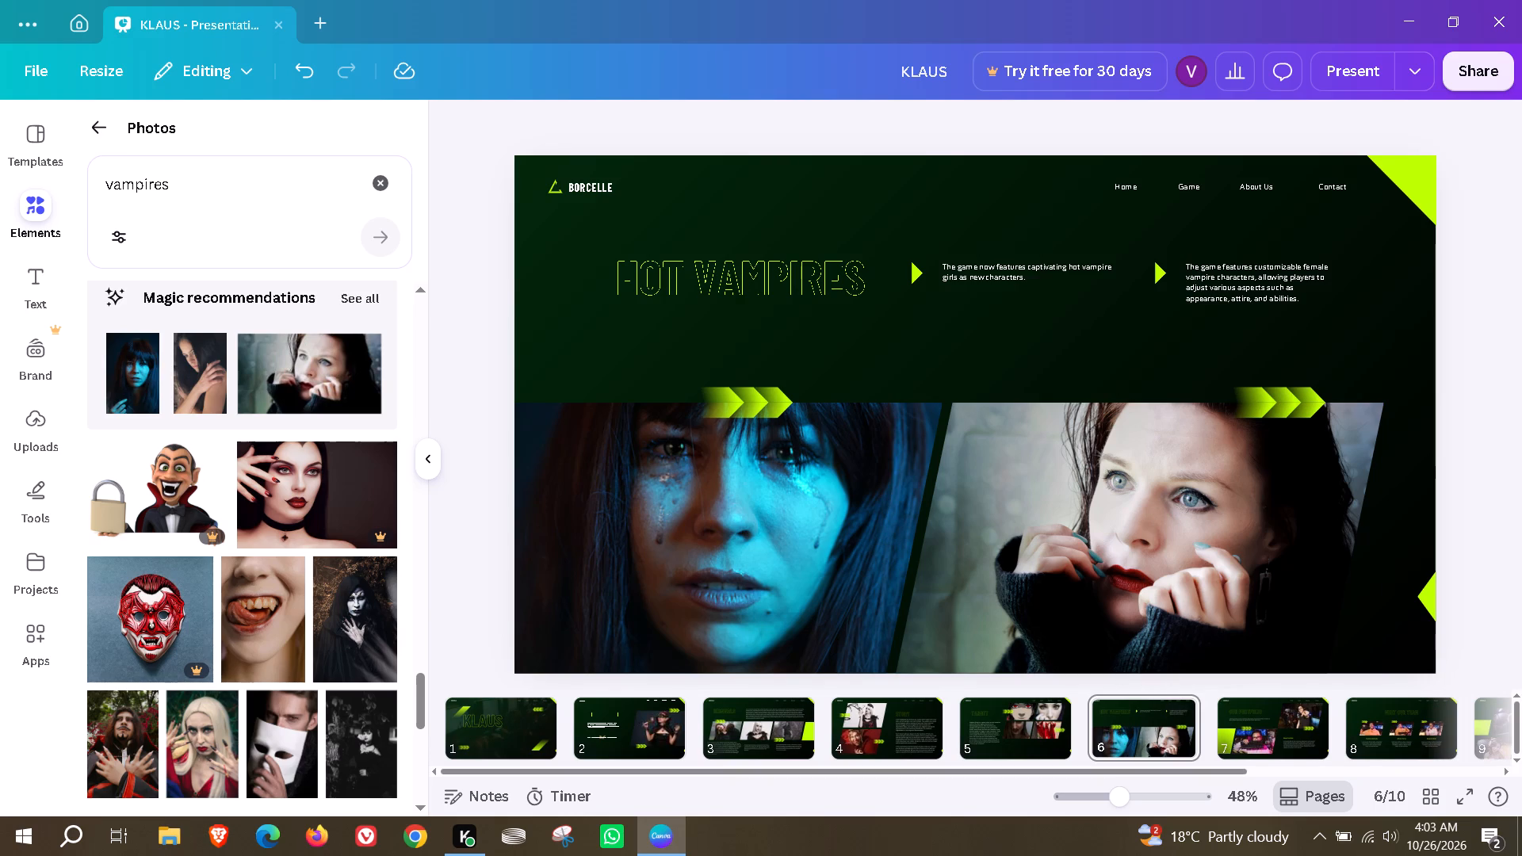
click(1255, 724)
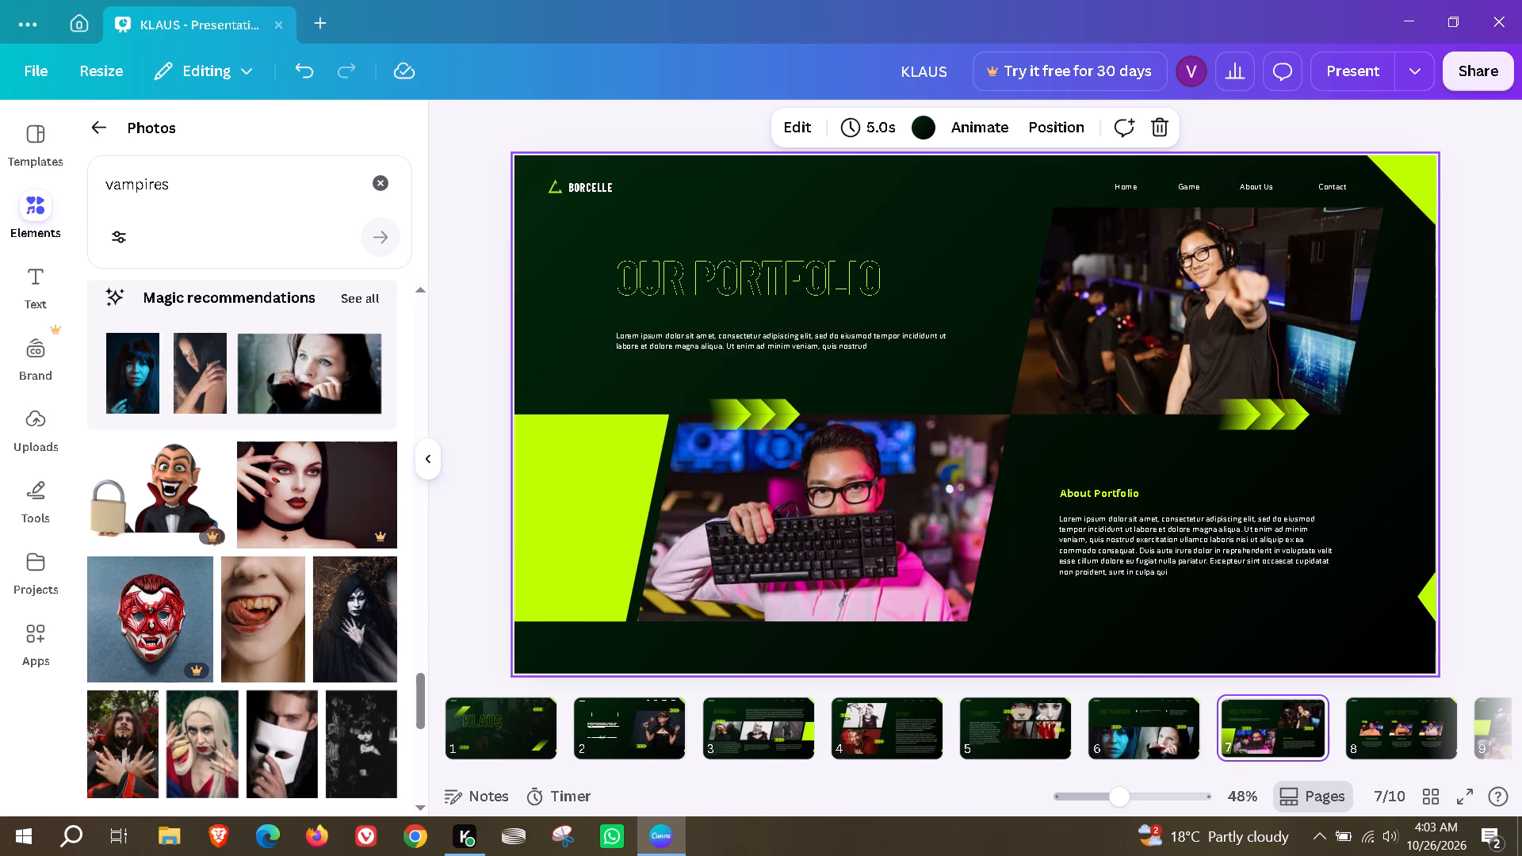
click(475, 730)
click(586, 724)
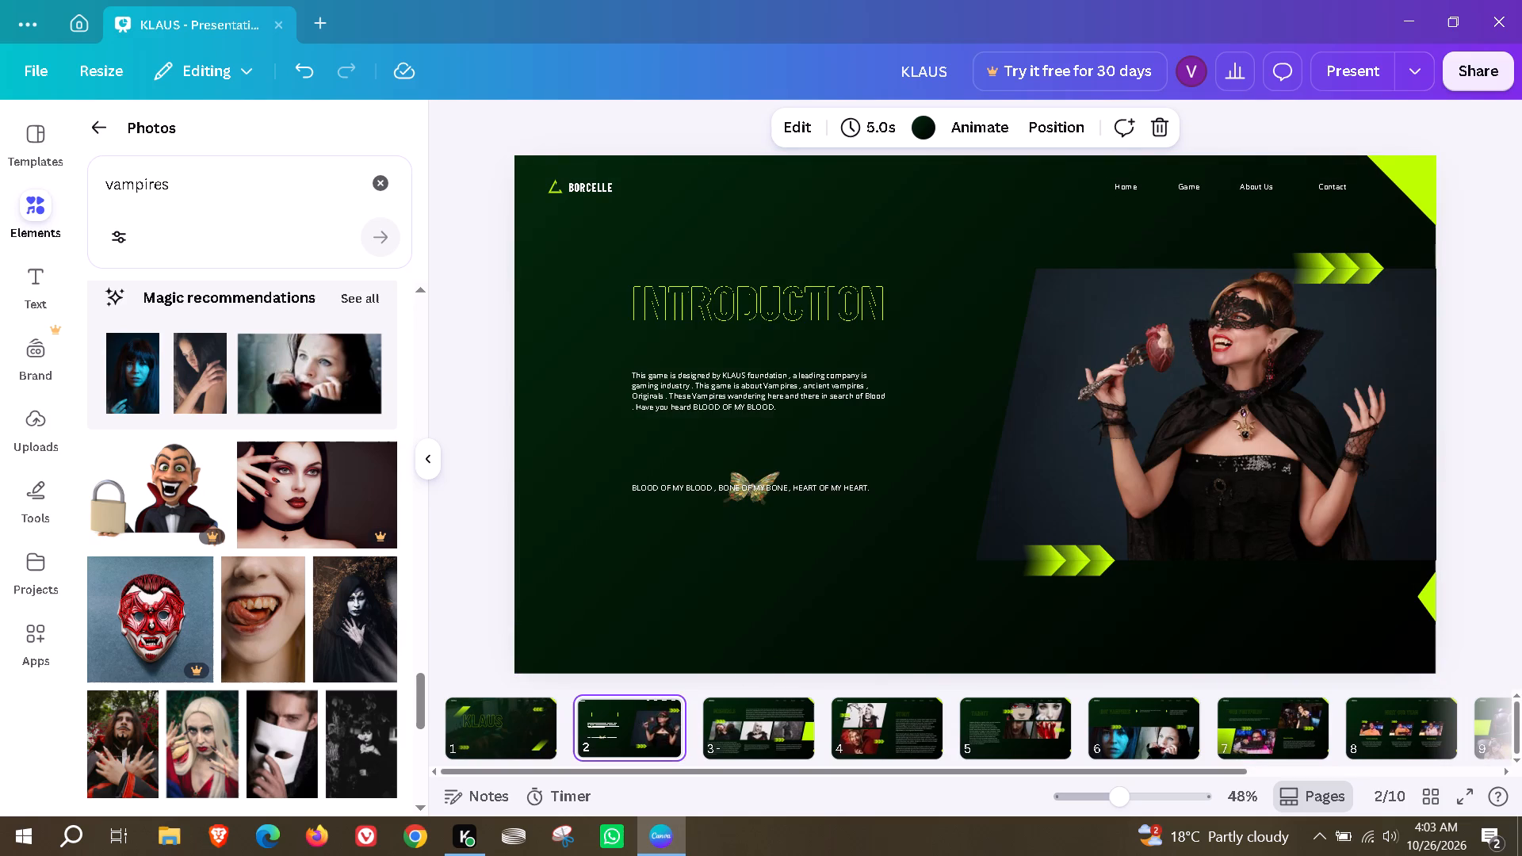
click(719, 725)
click(904, 728)
click(997, 724)
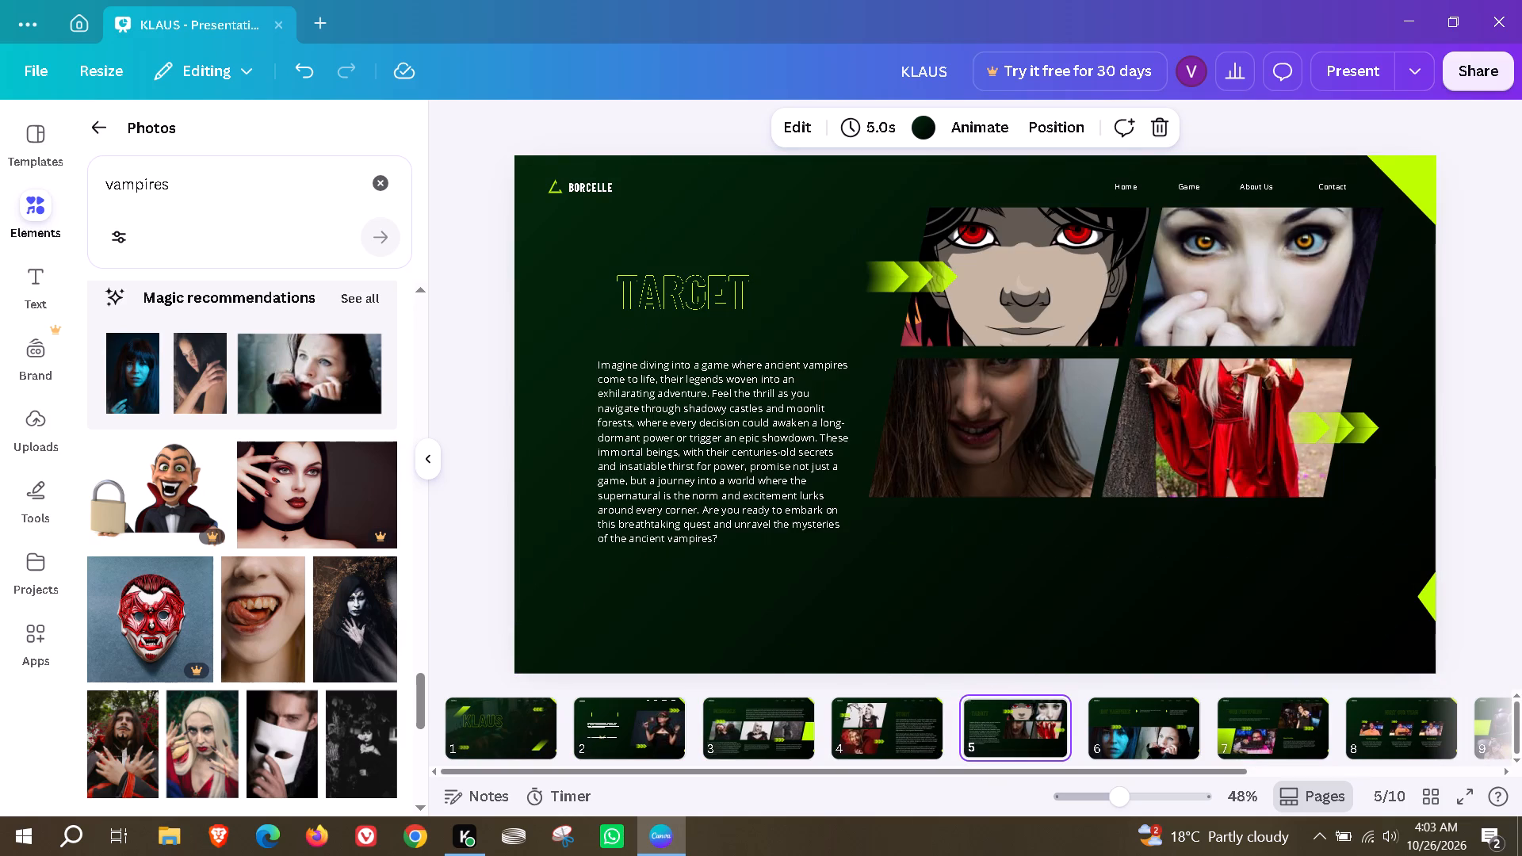
click(1138, 730)
click(1260, 722)
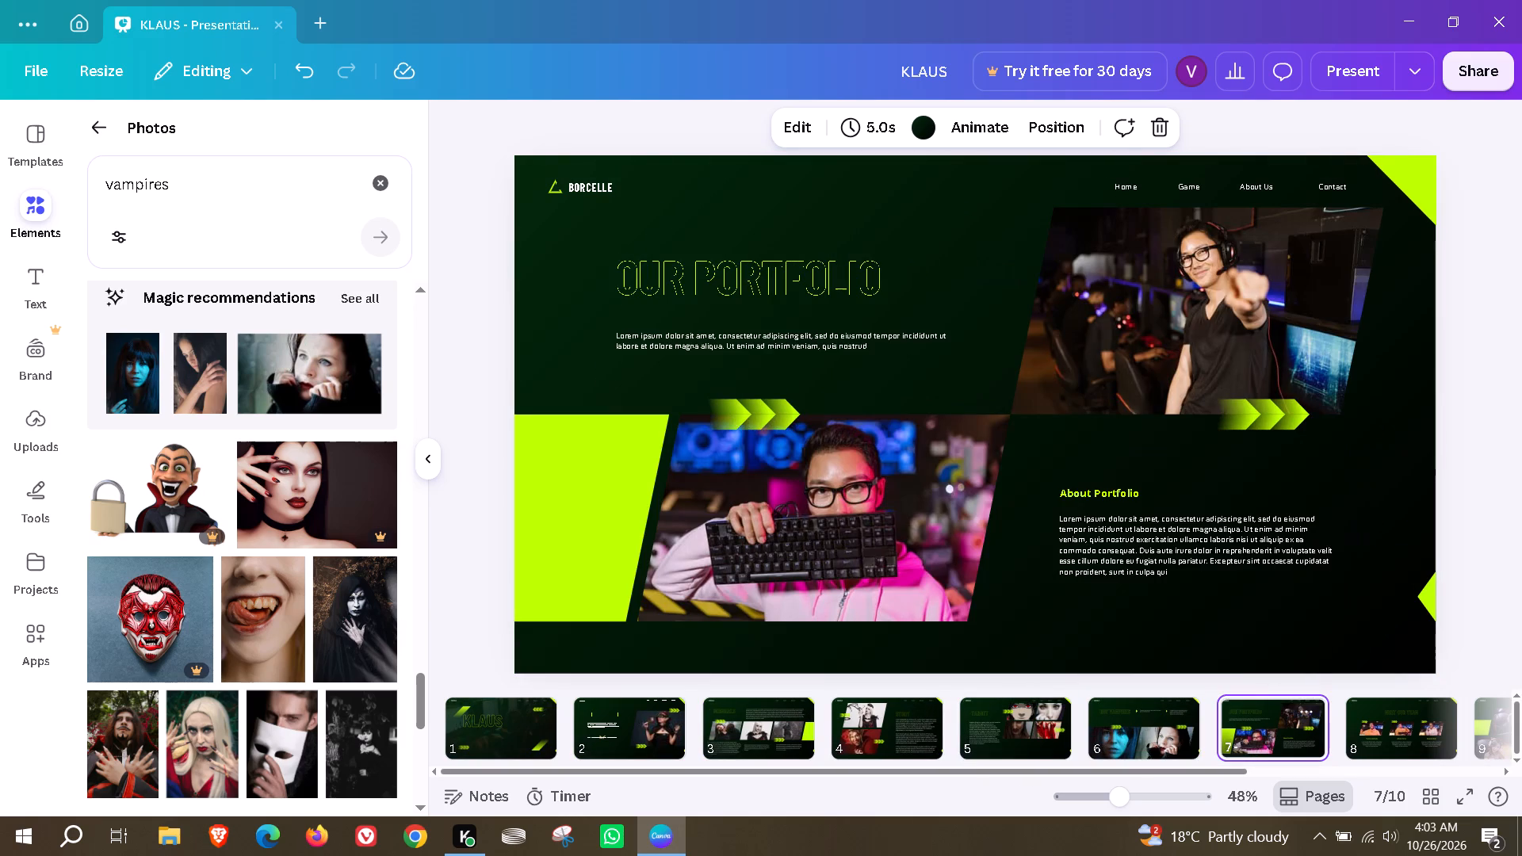
Change page 7's "OUR PORTFOLIO" heading to "SIZE".
double_click(730, 273)
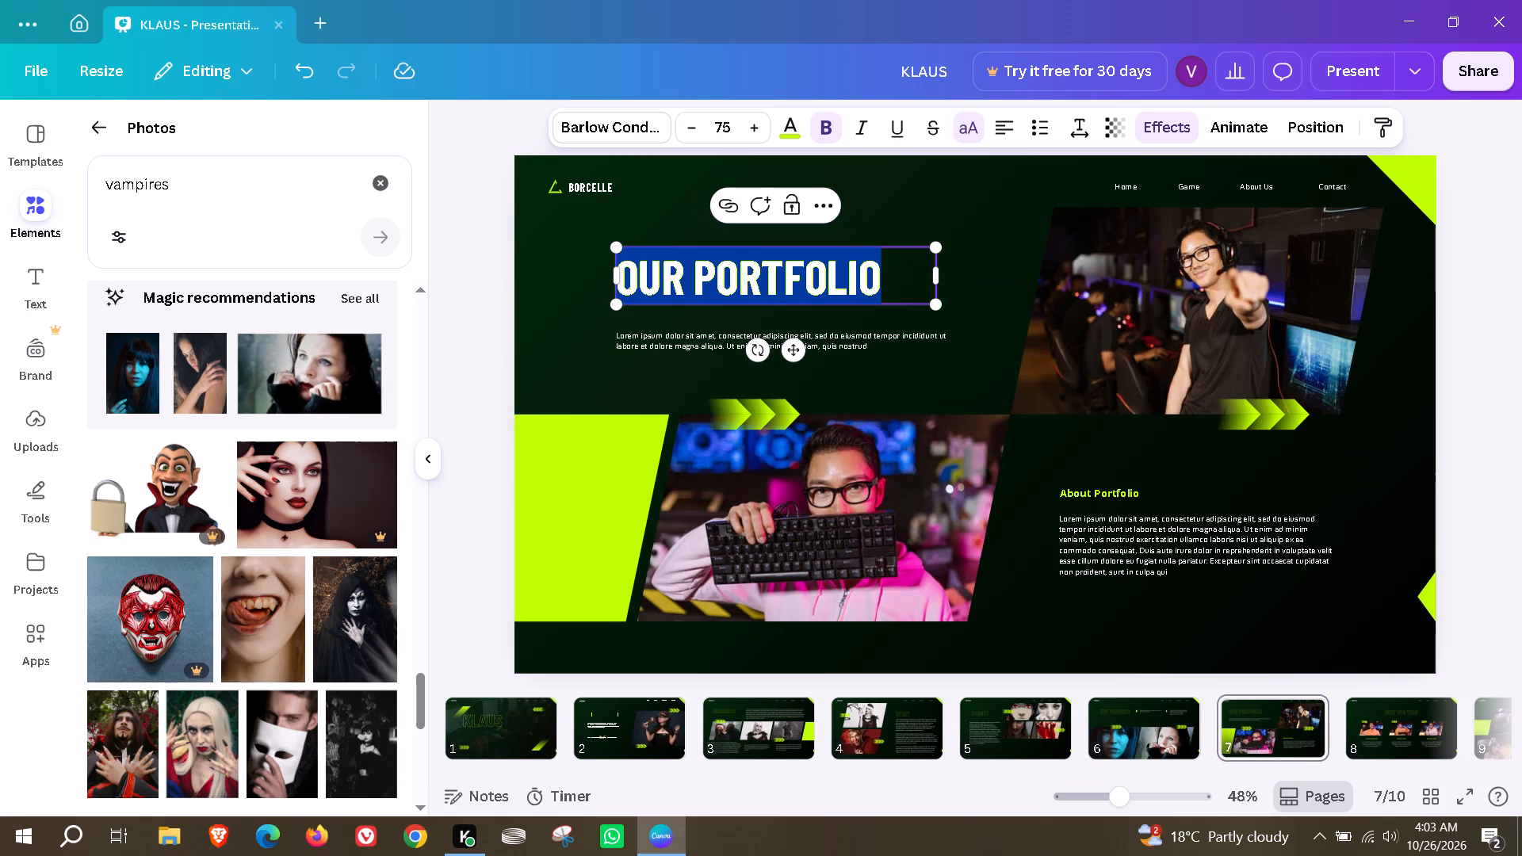
key(BackSpace)
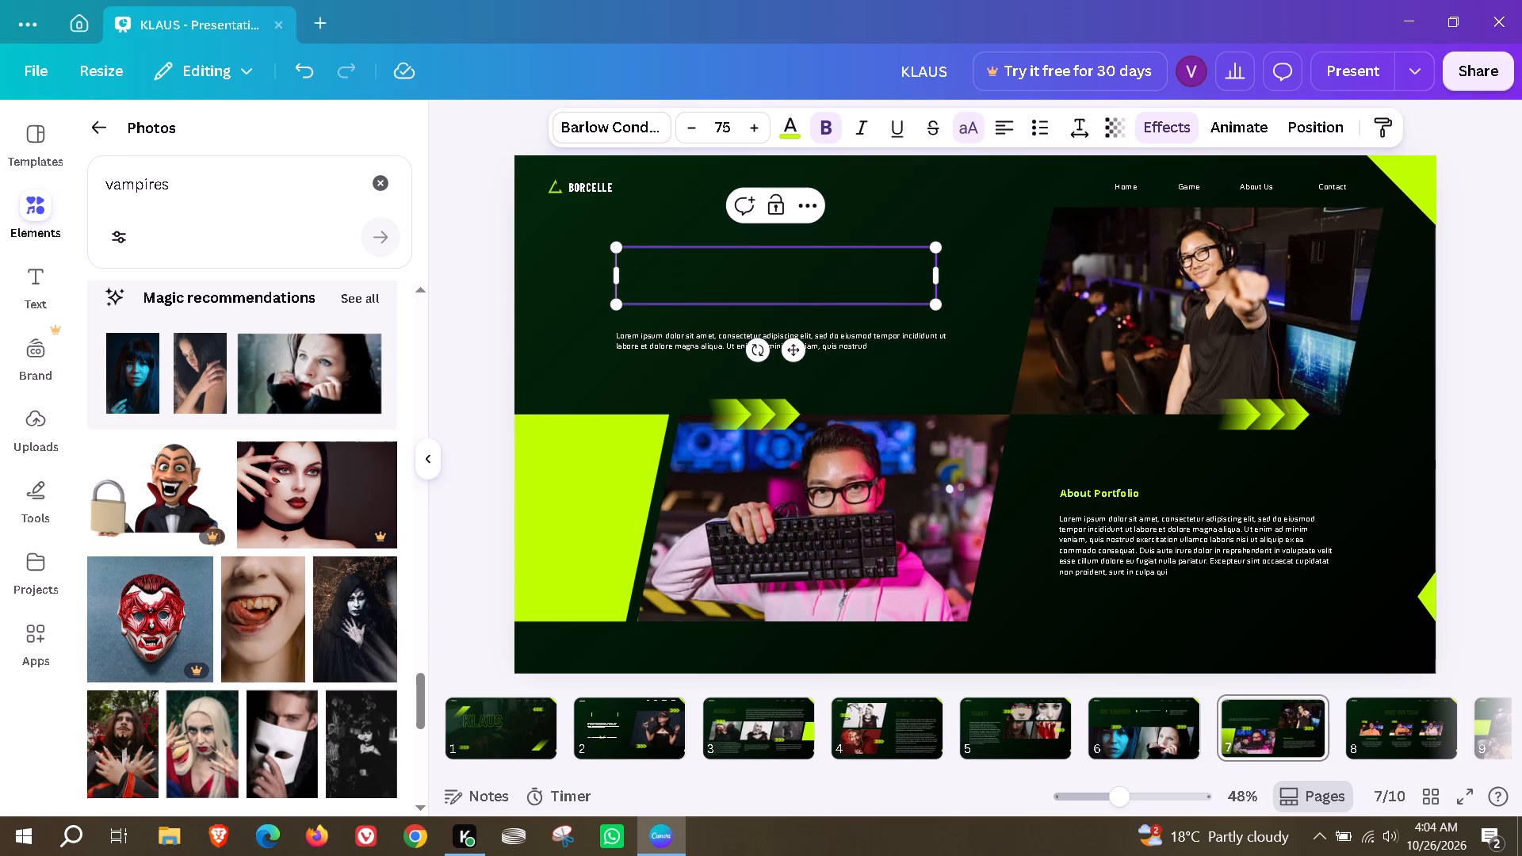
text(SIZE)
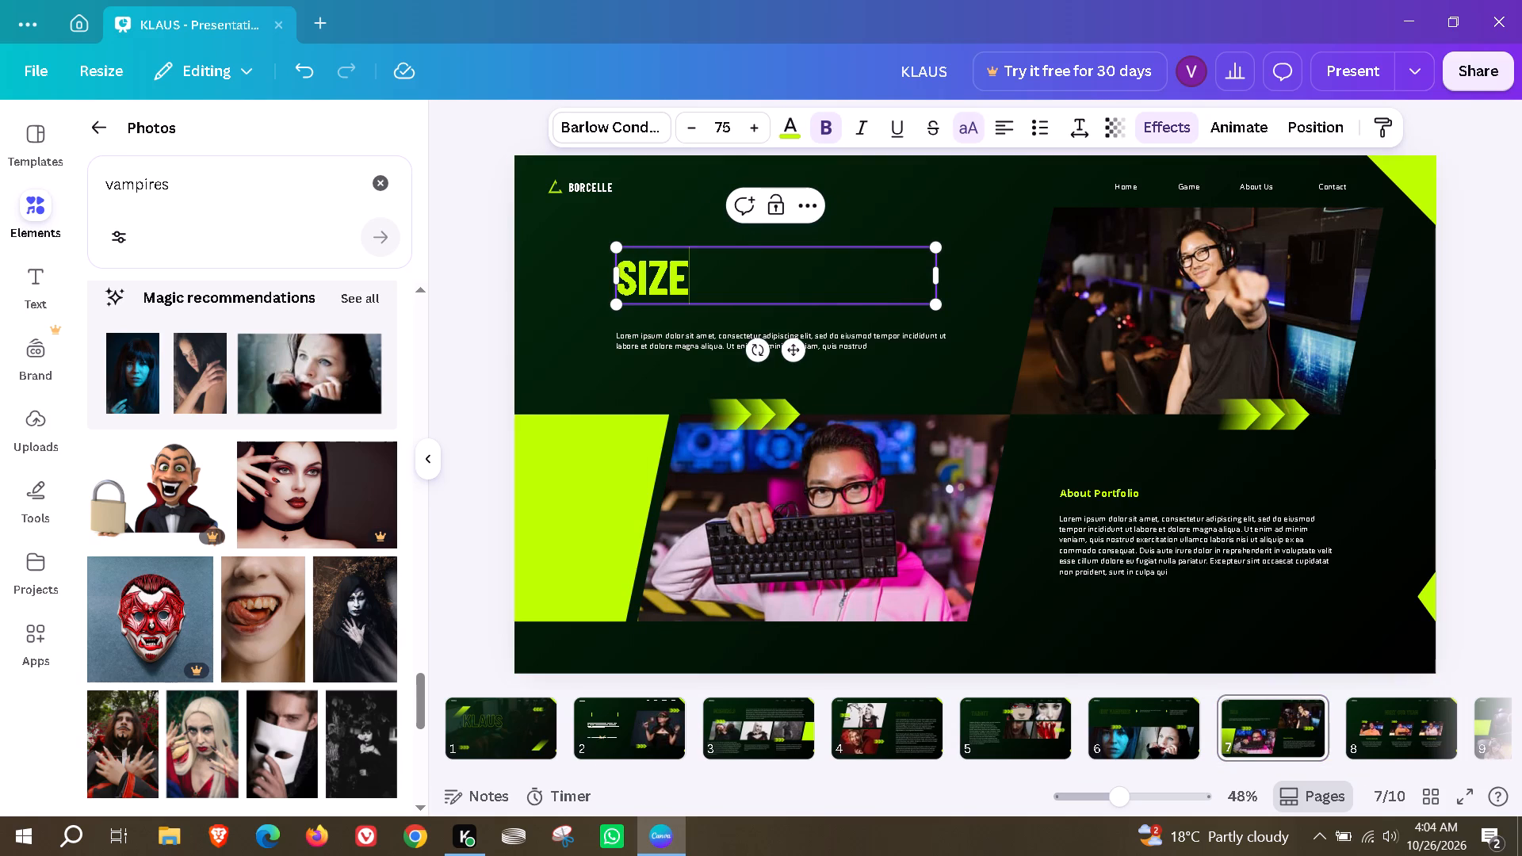
Replace the placeholder text under page 7's "SIZE" heading with "estimate size 110 gb".
double_click(922, 335)
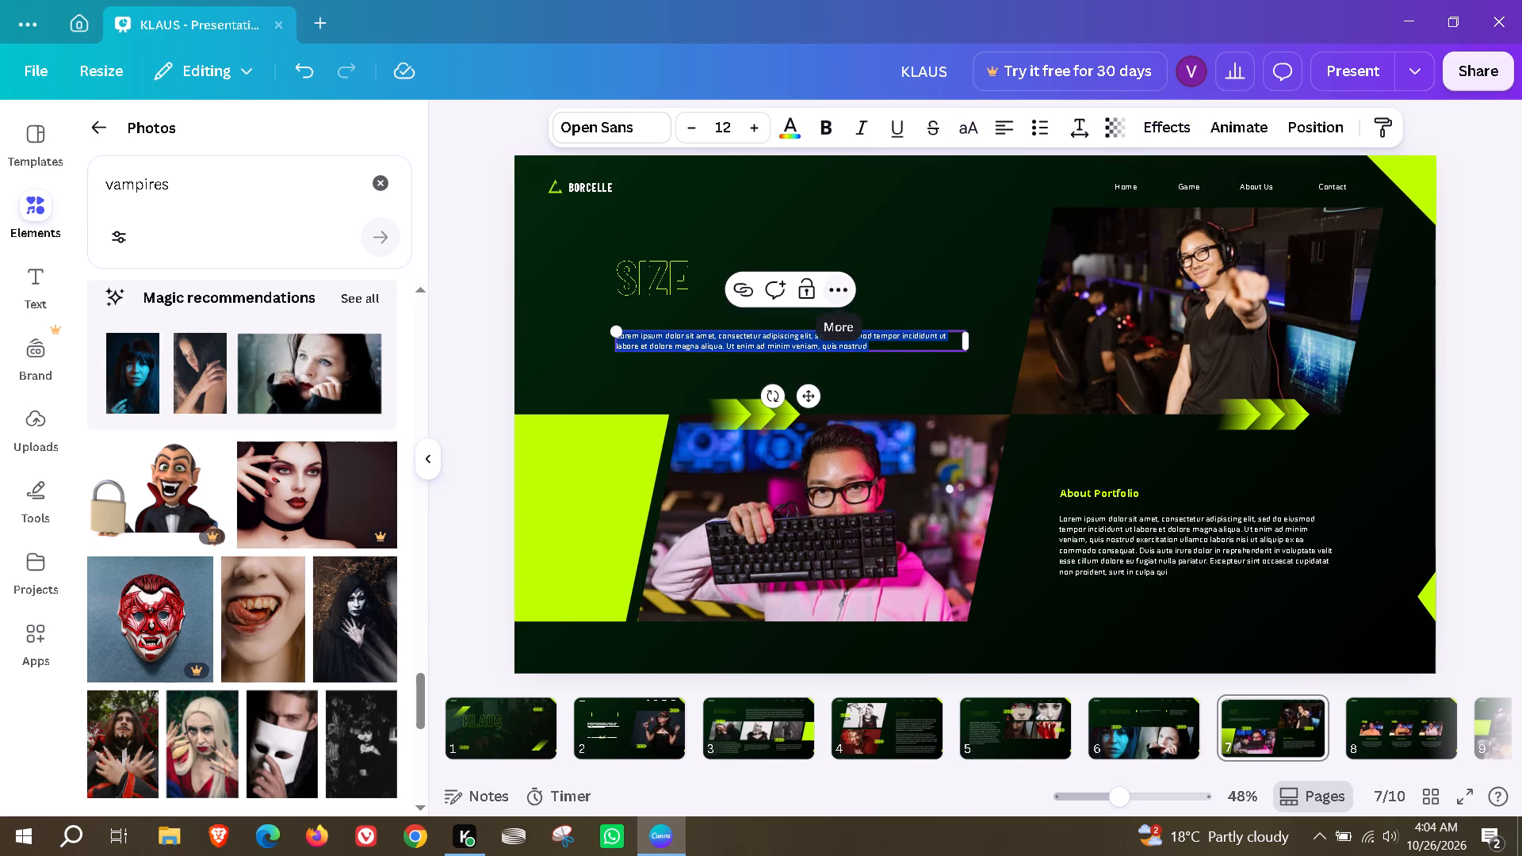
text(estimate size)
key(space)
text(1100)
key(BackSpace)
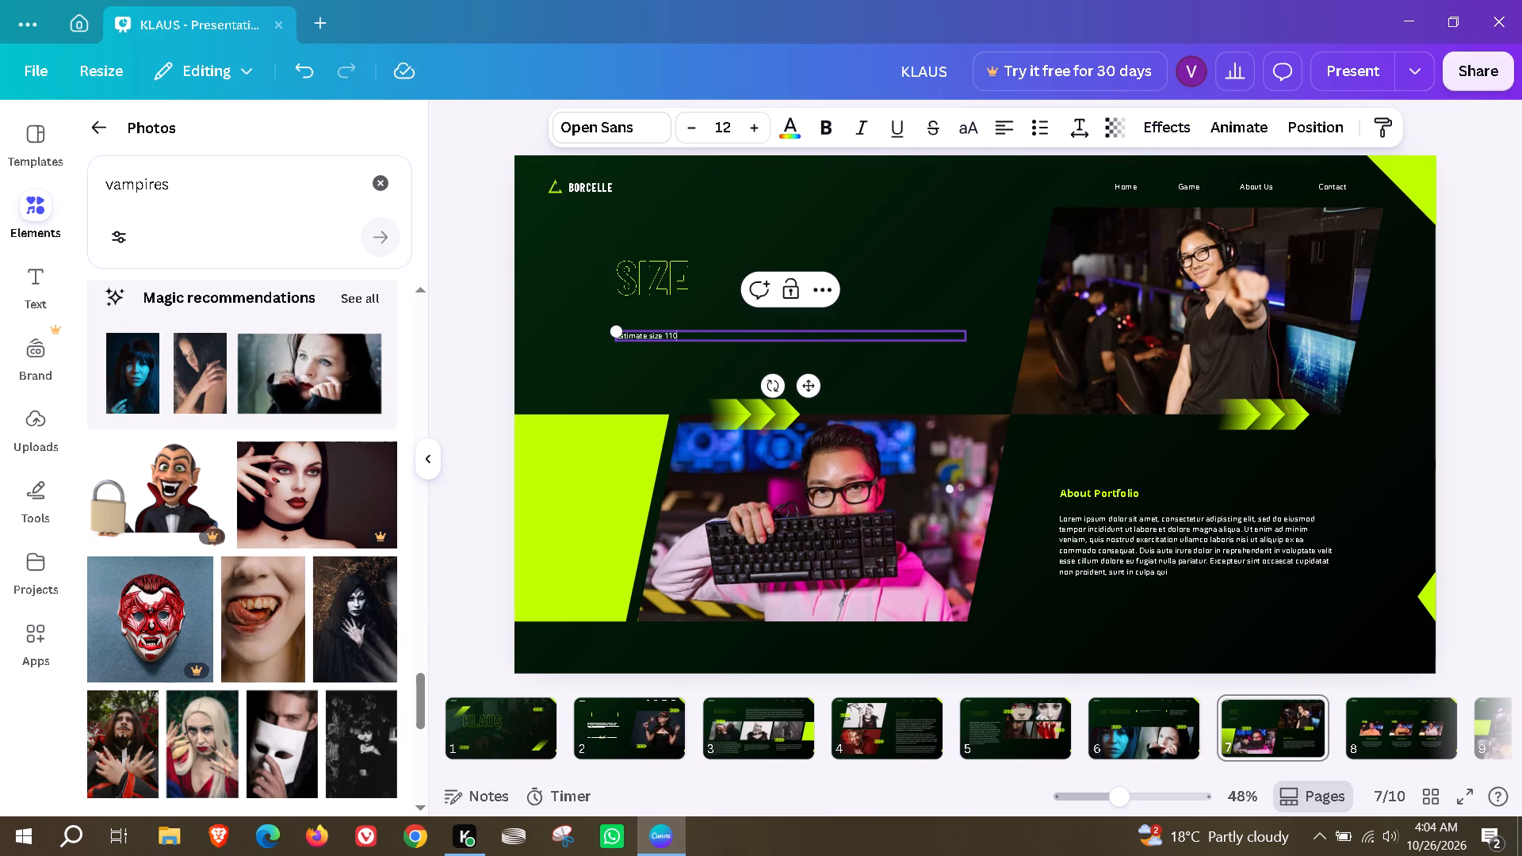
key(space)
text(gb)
Change page 7's "About Portfolio" subheading to "PC REQUIREMENTS".
click(1171, 572)
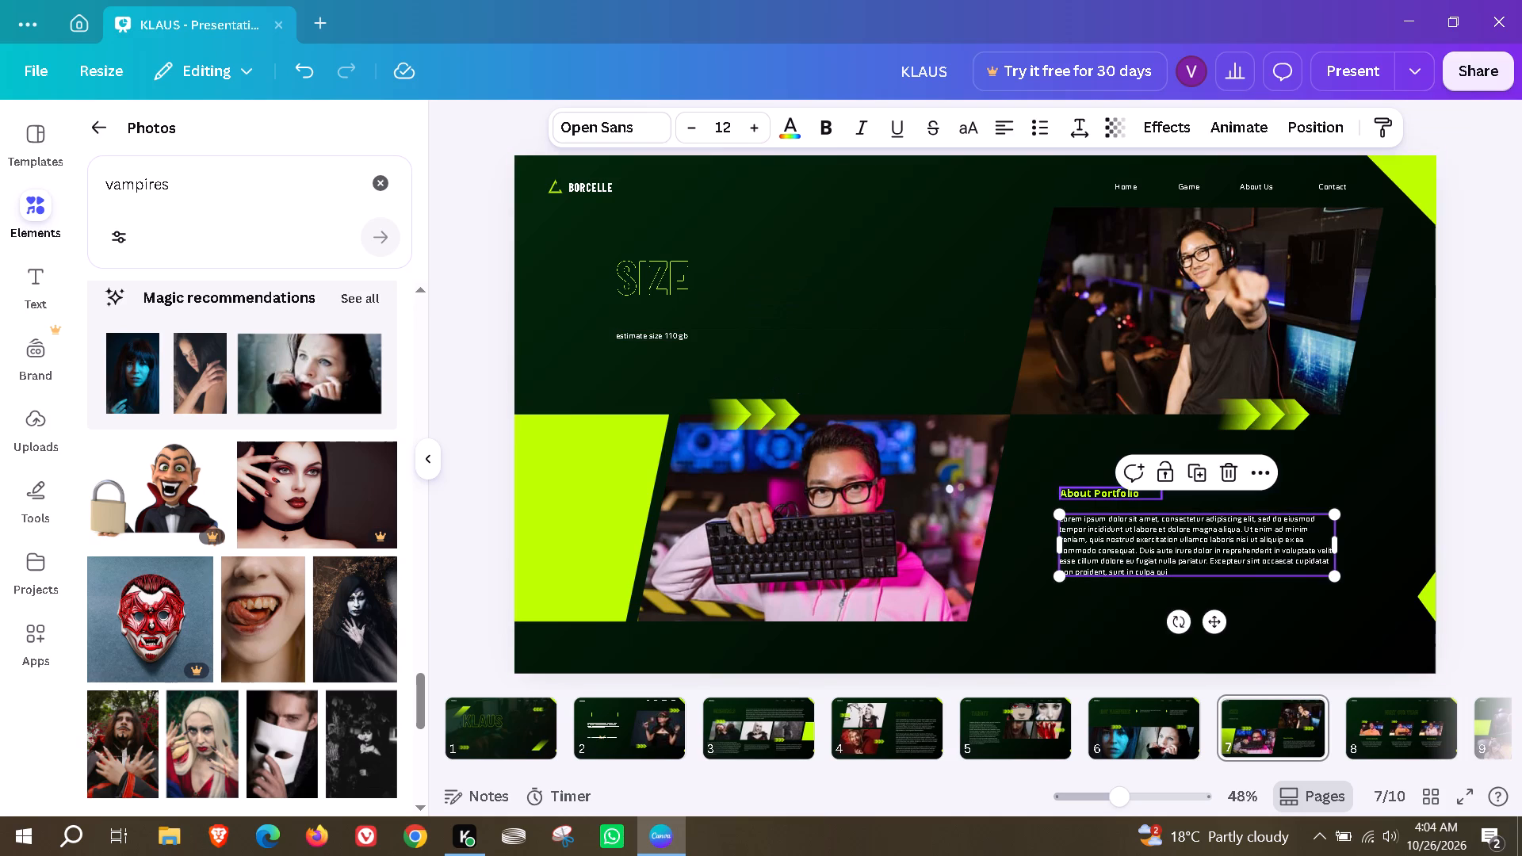
double_click(1126, 499)
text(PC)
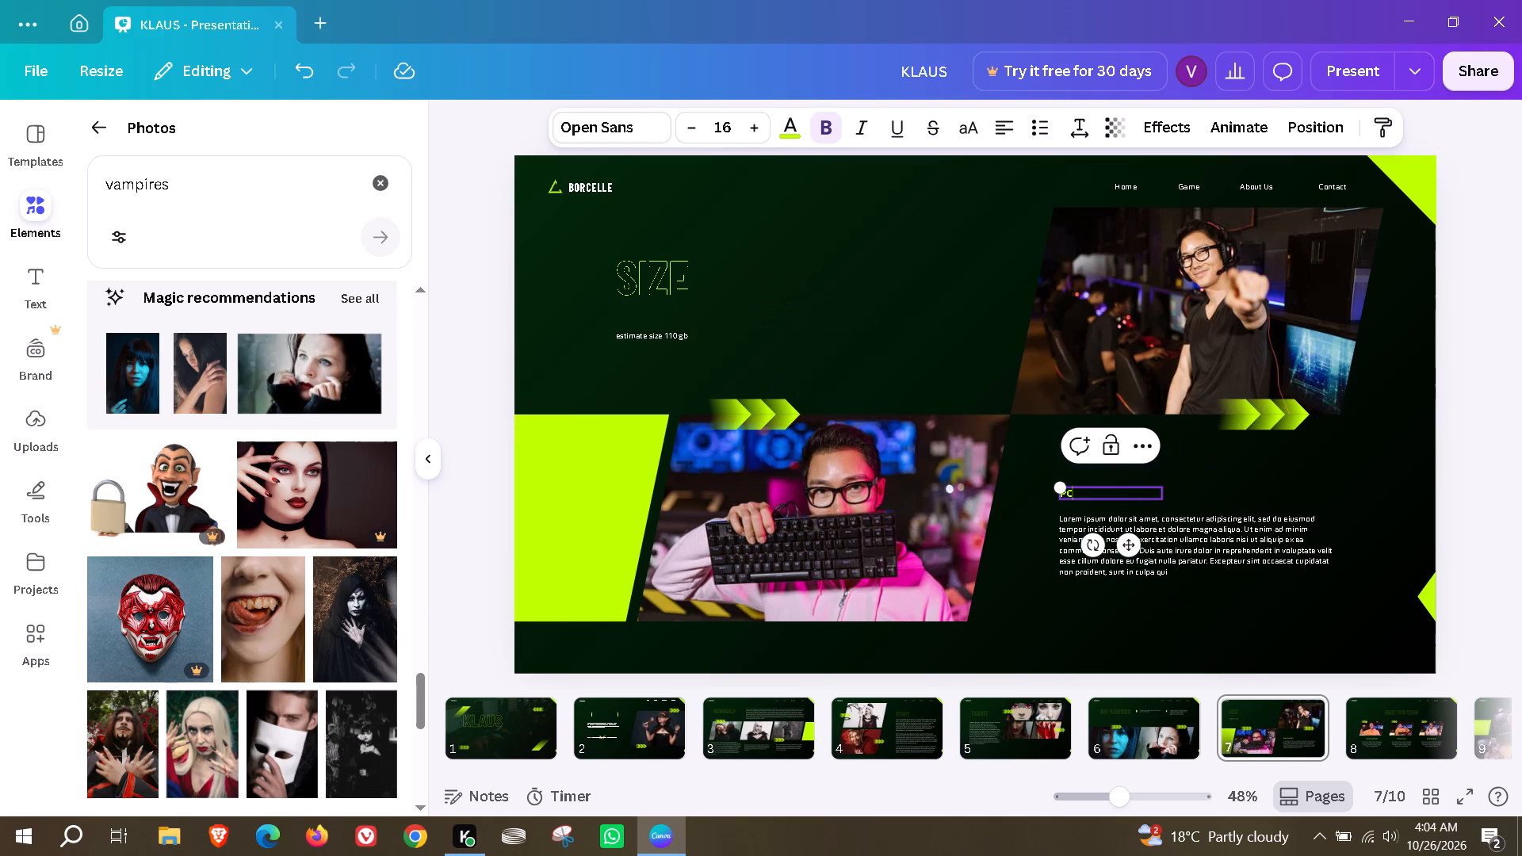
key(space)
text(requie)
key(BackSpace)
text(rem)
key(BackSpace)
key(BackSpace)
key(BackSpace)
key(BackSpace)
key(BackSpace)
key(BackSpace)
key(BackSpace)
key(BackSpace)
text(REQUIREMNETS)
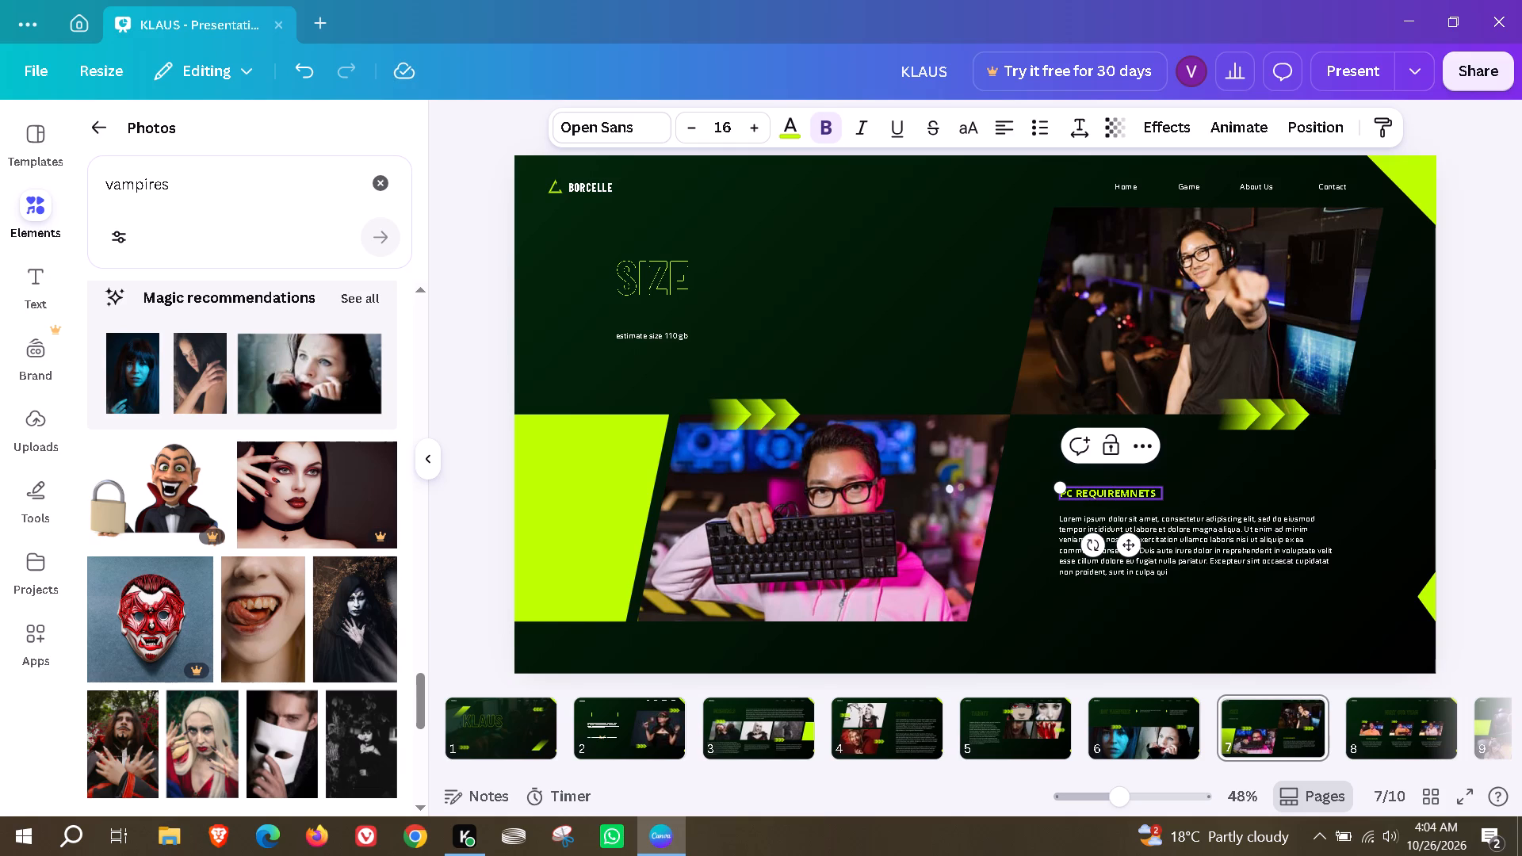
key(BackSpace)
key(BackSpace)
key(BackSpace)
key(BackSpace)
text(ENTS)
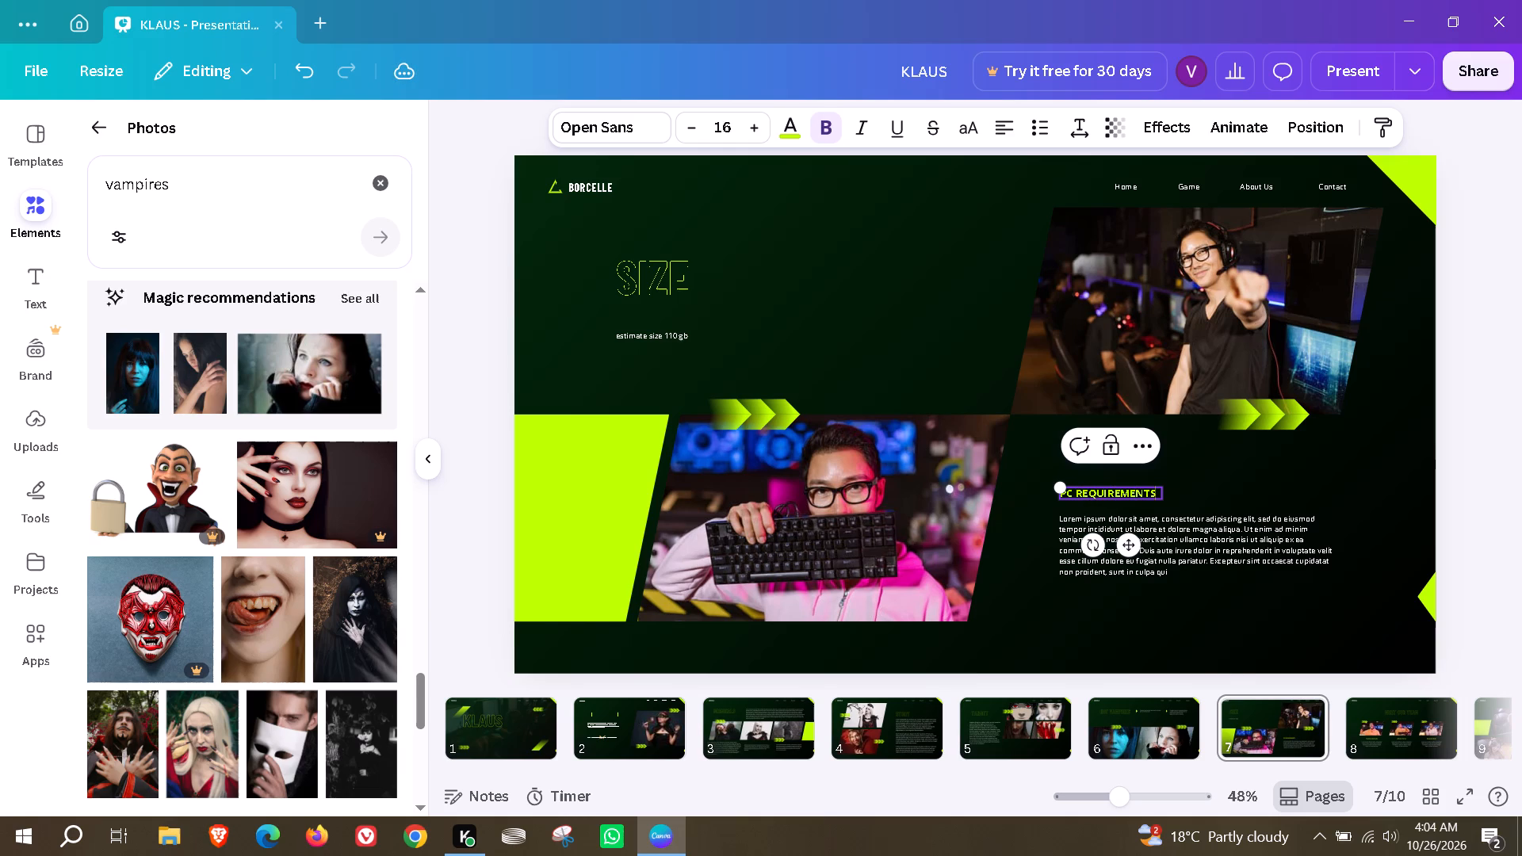
Replace the placeholder paragraph under "PC REQUIREMENTS" with Magic Write text generated from the prompt "pc requirements for gta v".
double_click(1249, 537)
click(1254, 491)
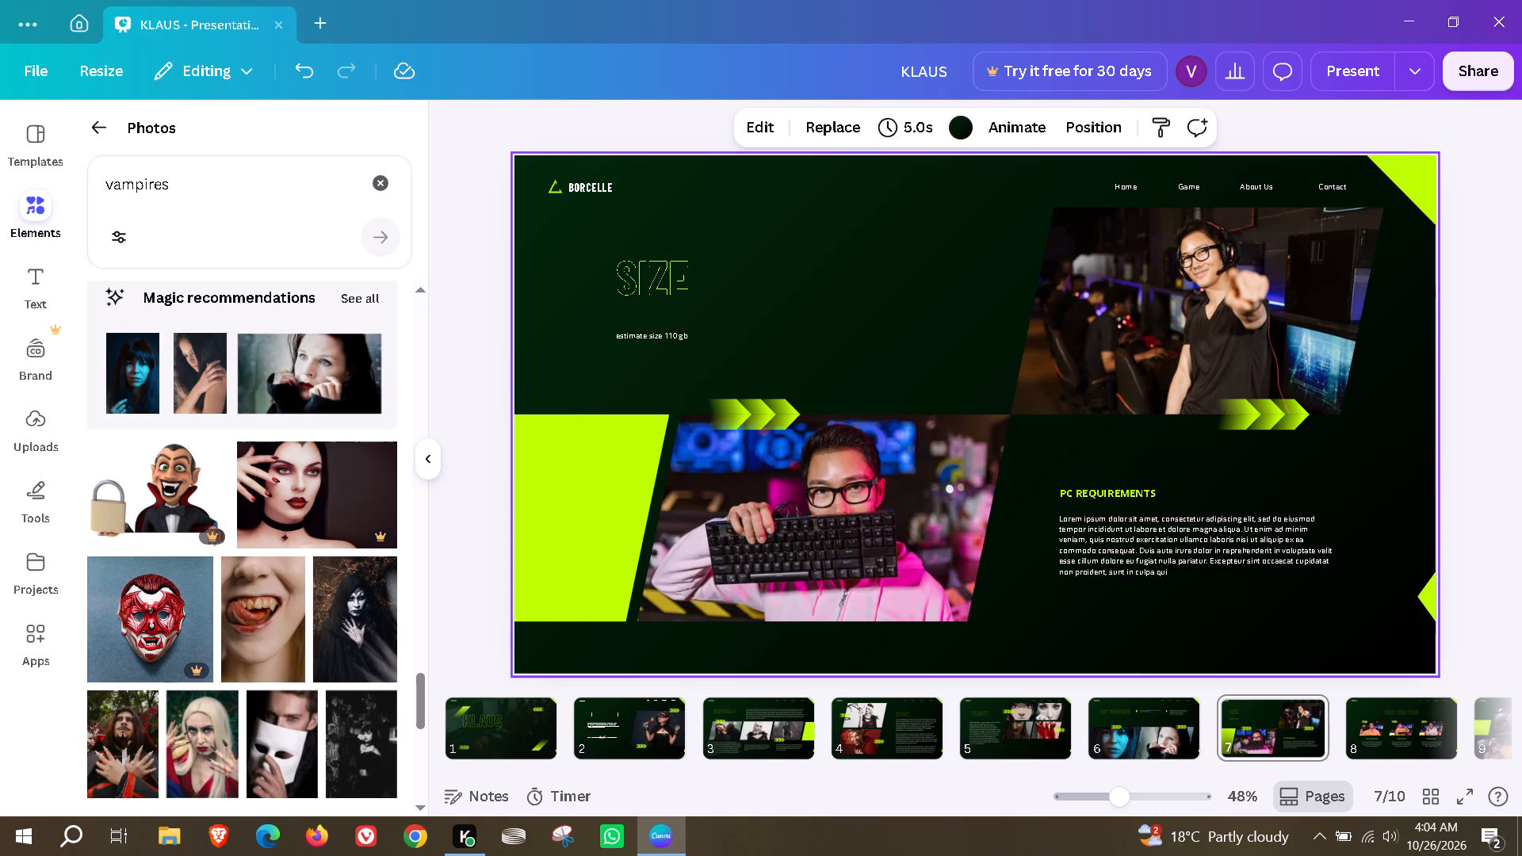
click(1176, 550)
double_click(1229, 542)
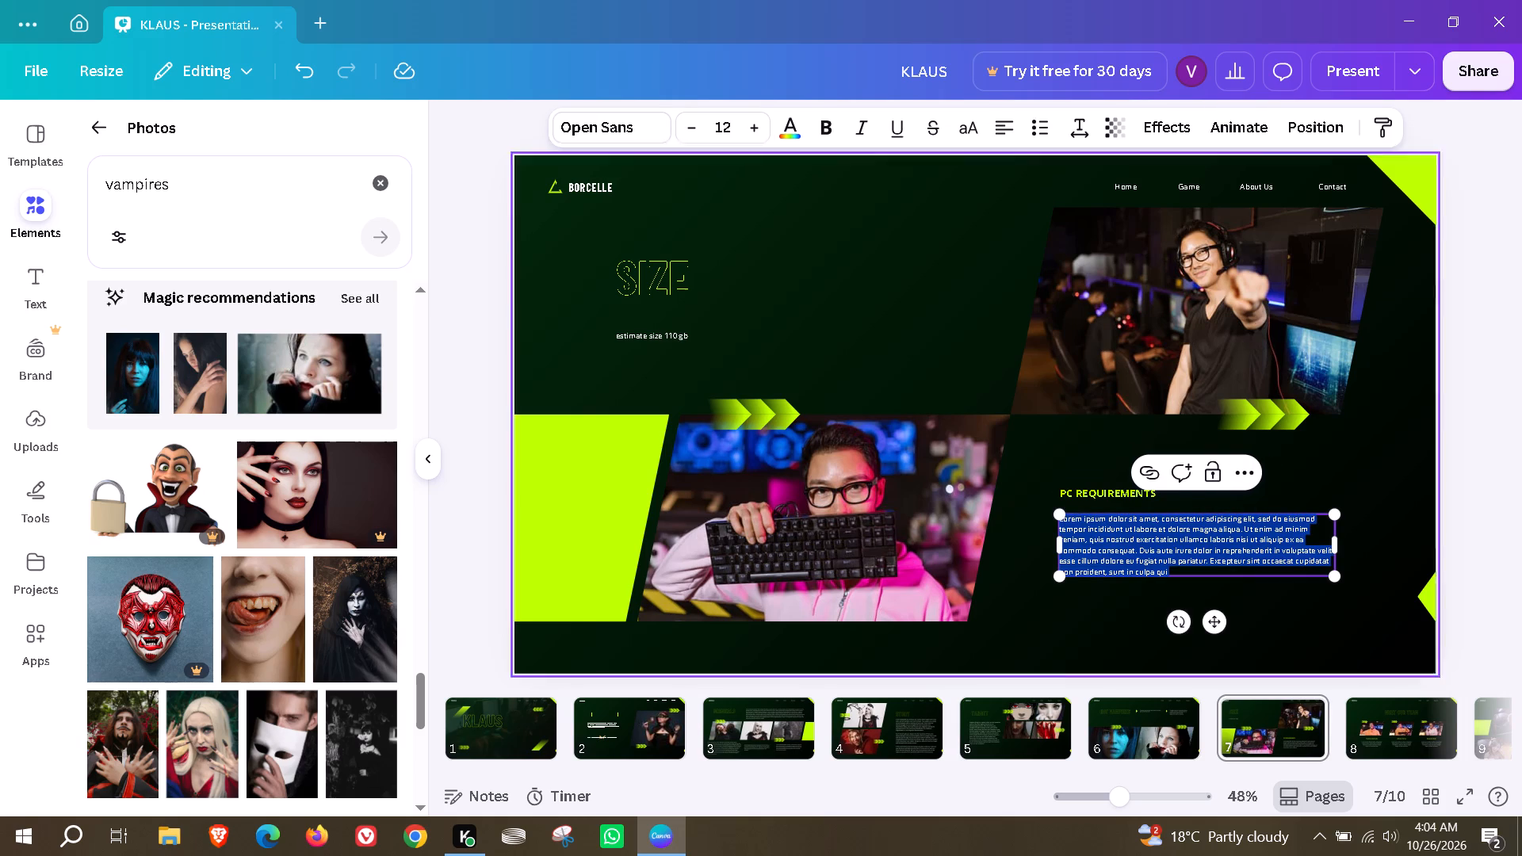
click(1234, 476)
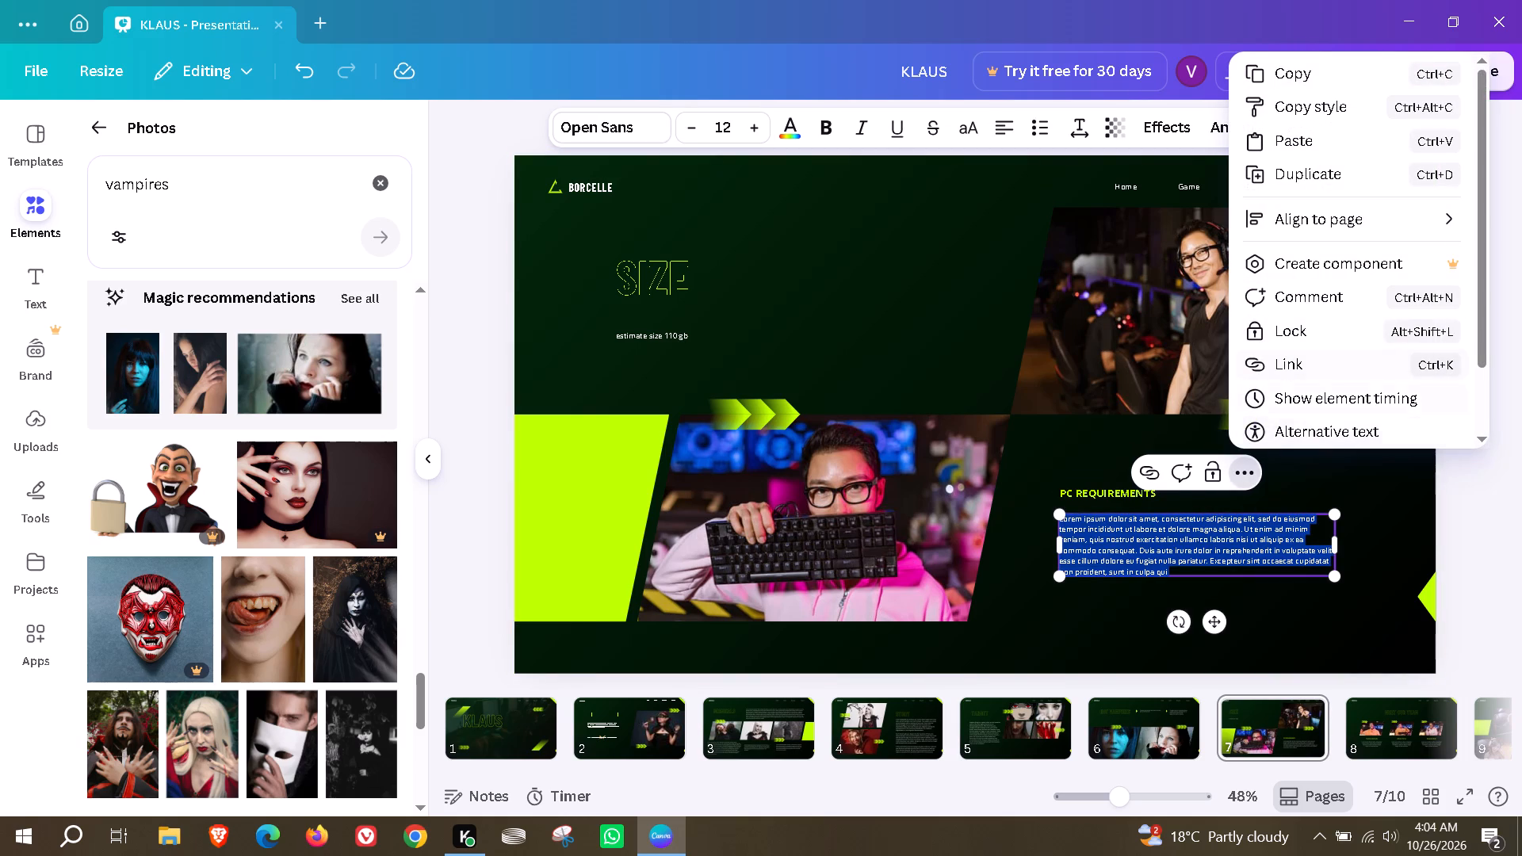
scroll(1302, 376, down, 2)
click(1312, 387)
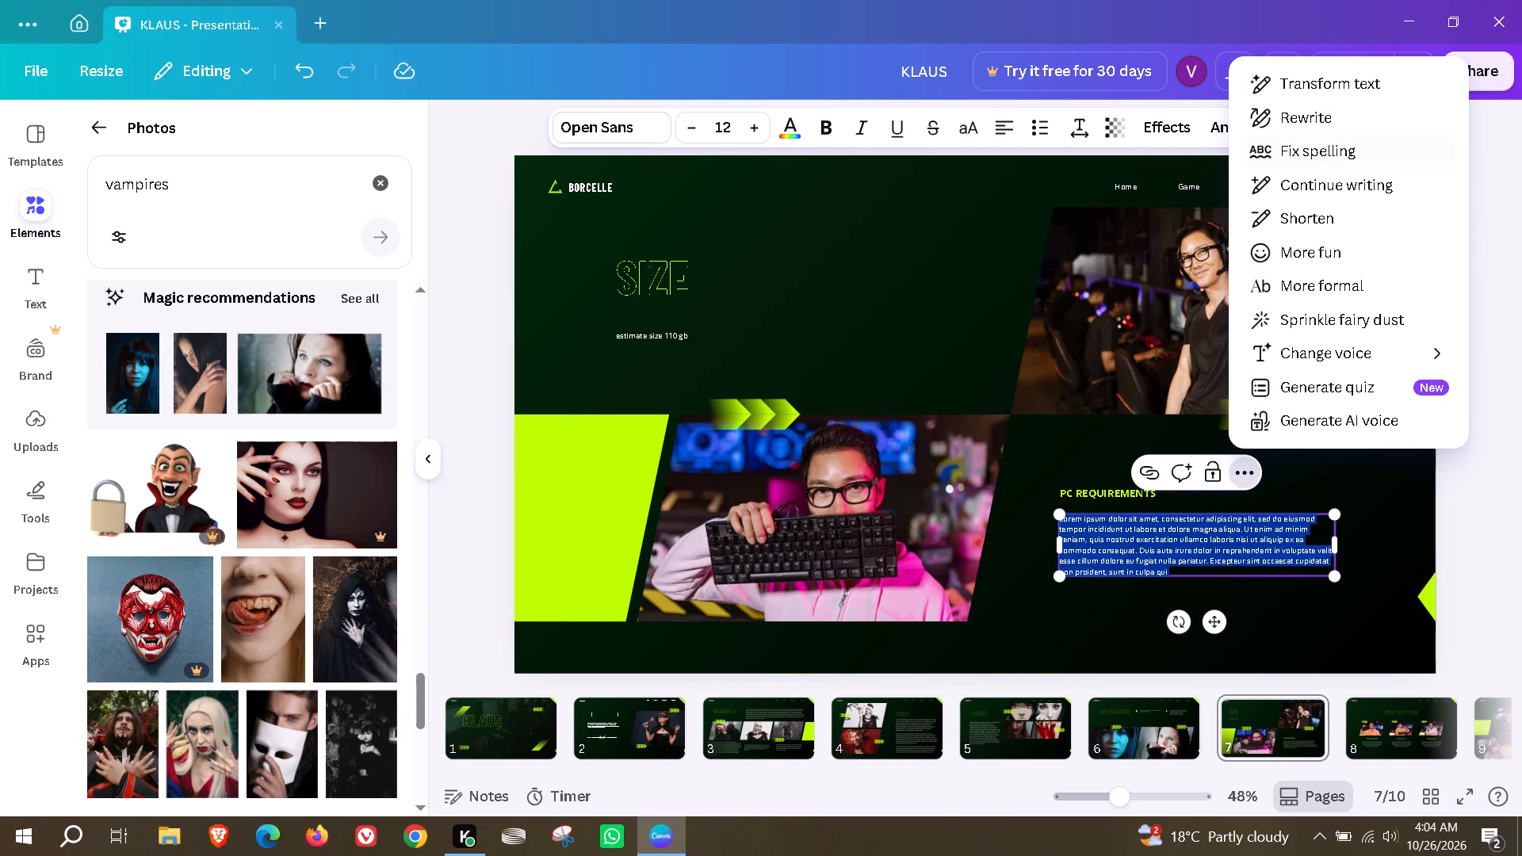
click(1321, 91)
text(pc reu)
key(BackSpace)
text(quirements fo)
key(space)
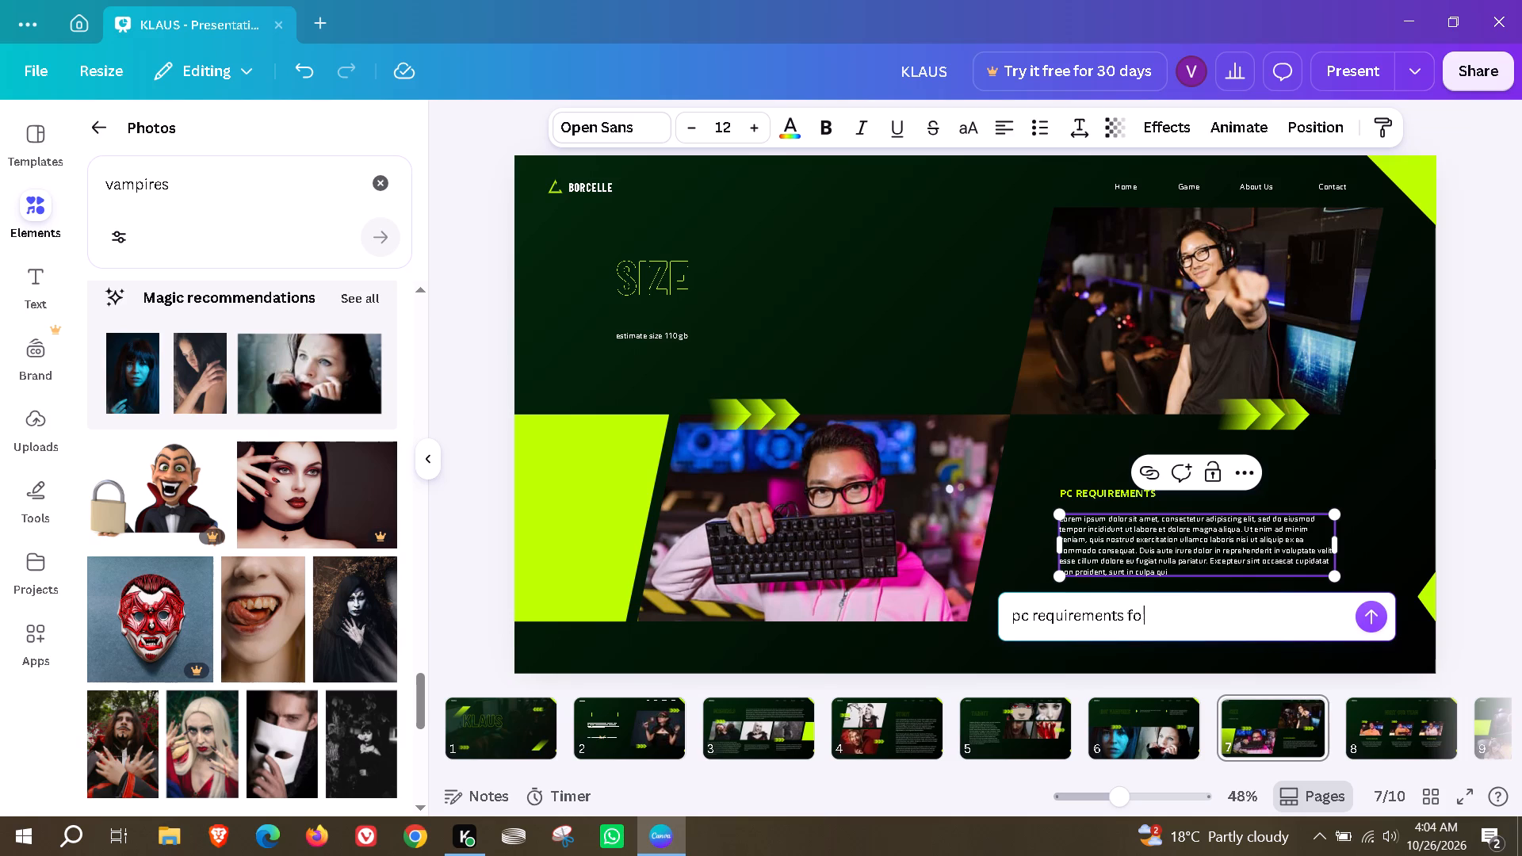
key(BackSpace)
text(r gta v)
click(1356, 621)
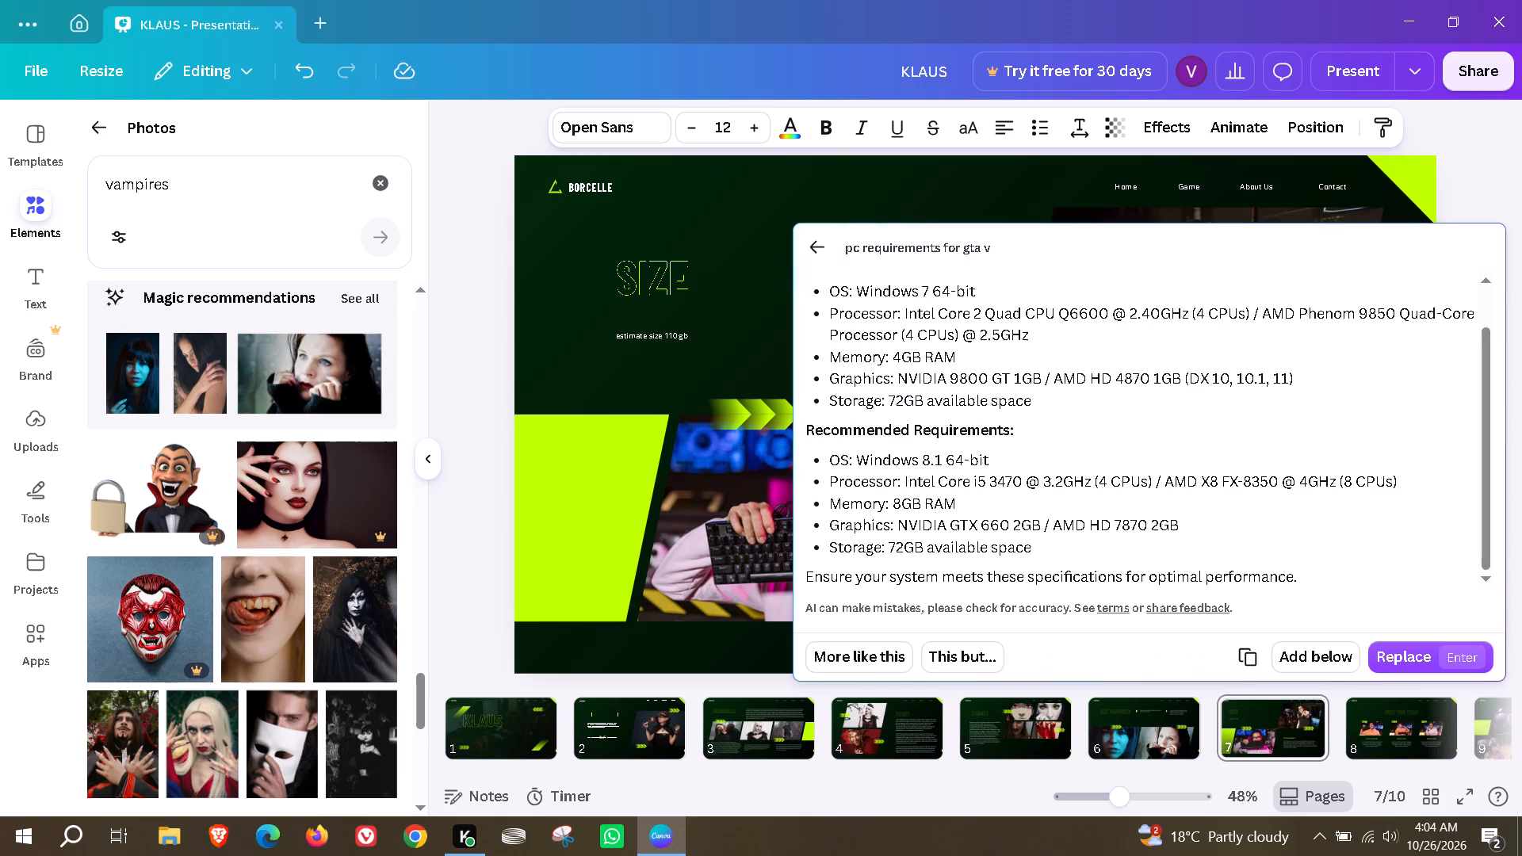
click(1395, 649)
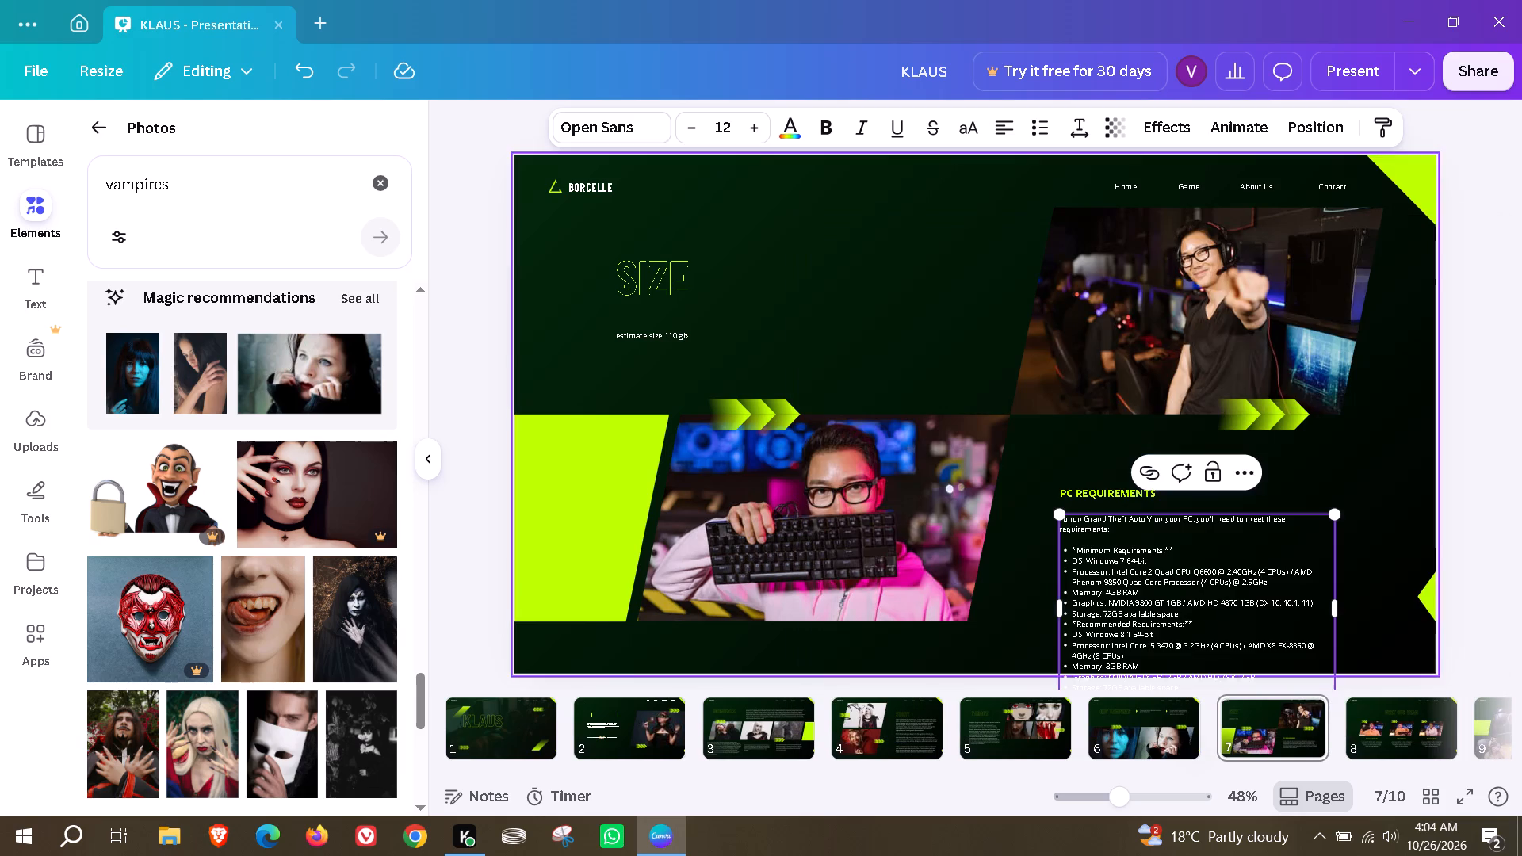
Replace "Grand Theft Auto V" with "VAMPIRES" in the opening sentence of the requirements text.
click(1129, 536)
click(1113, 534)
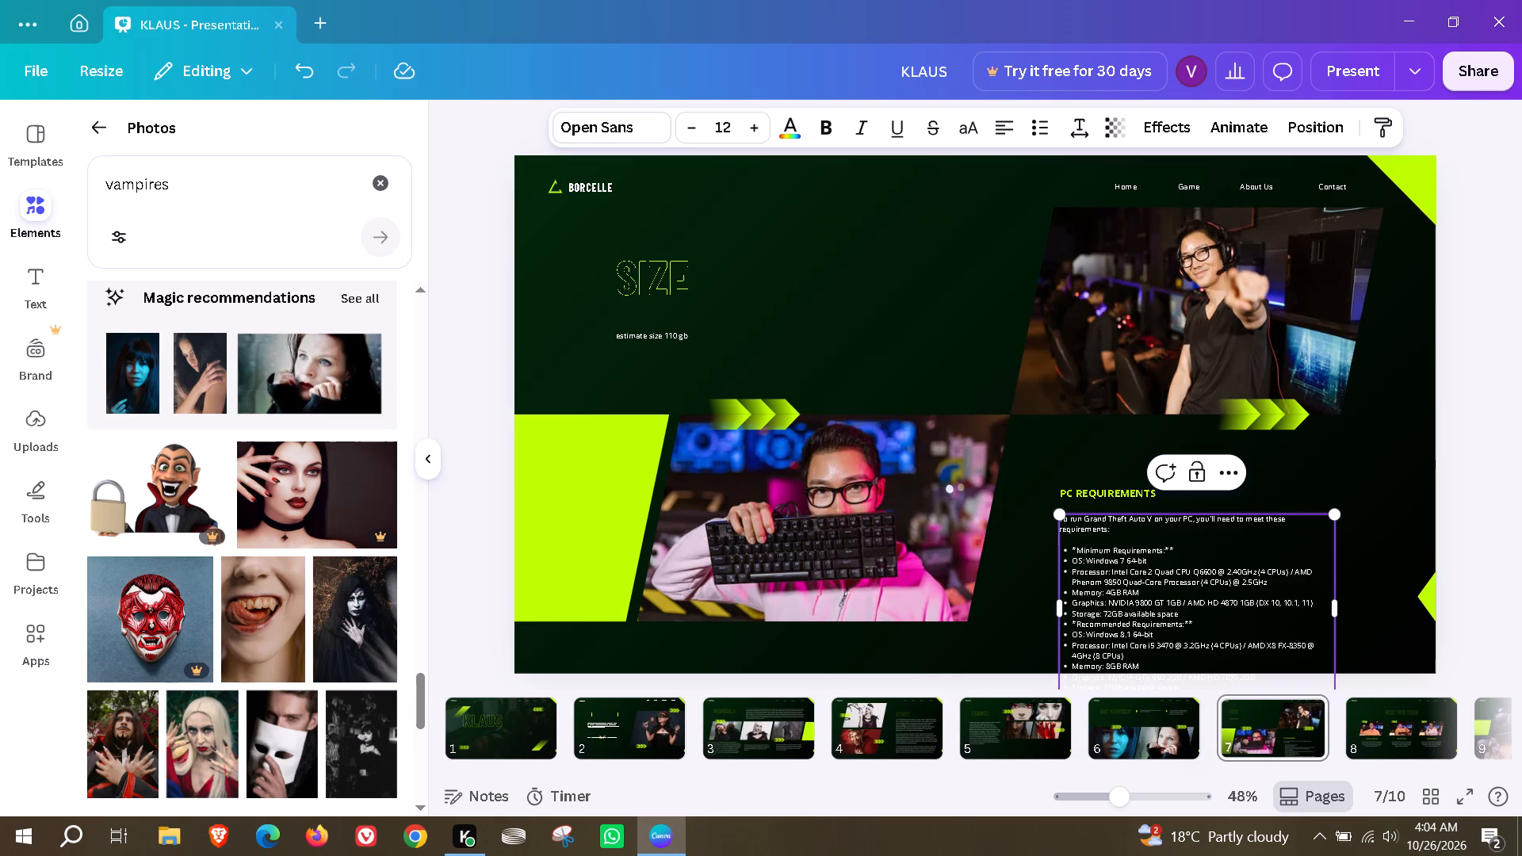
click(1109, 529)
drag(1154, 516, 1087, 520)
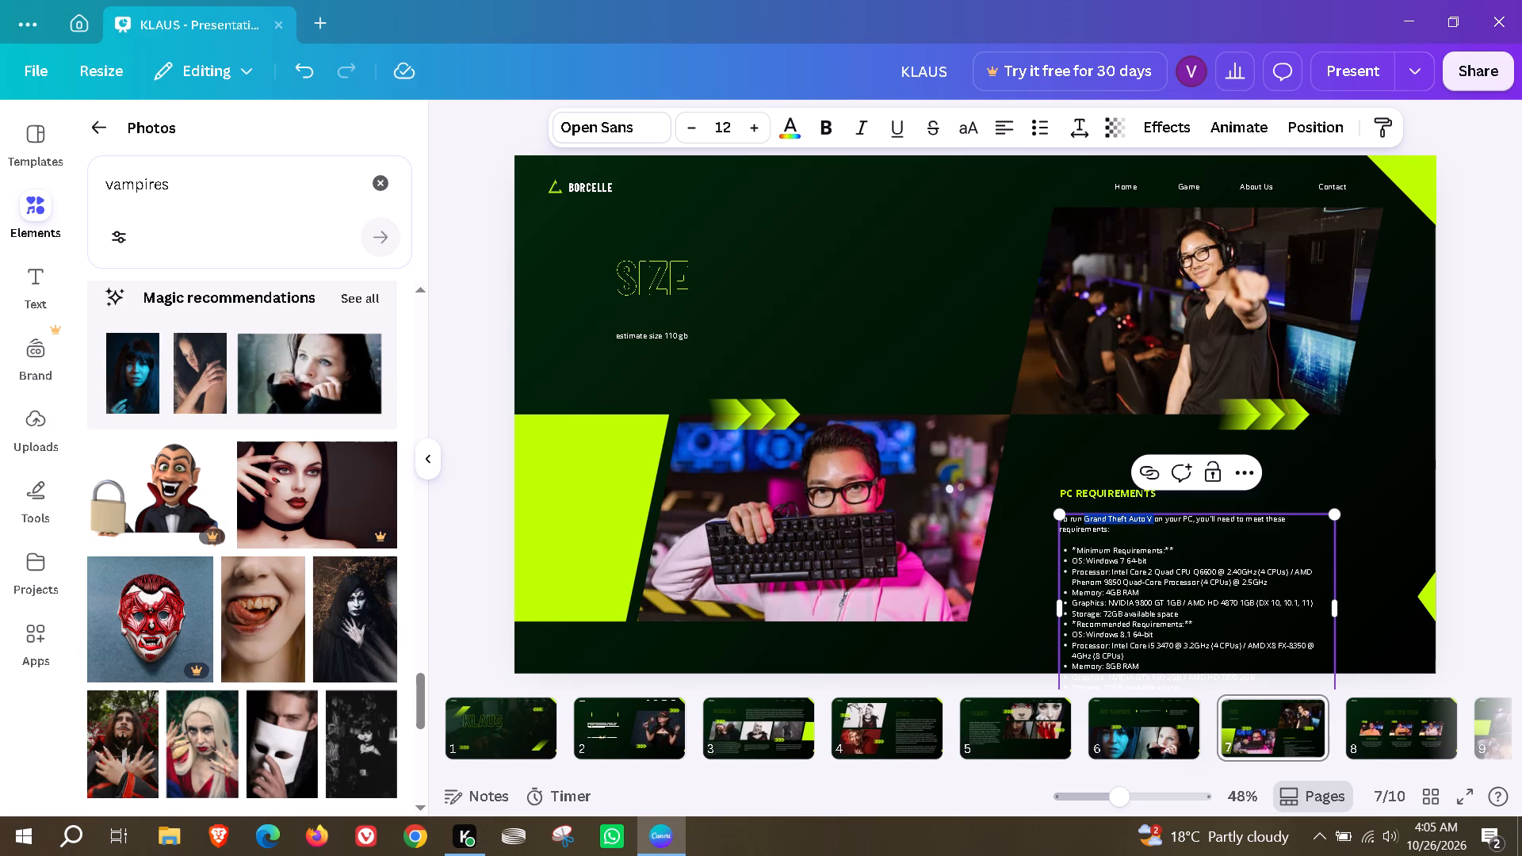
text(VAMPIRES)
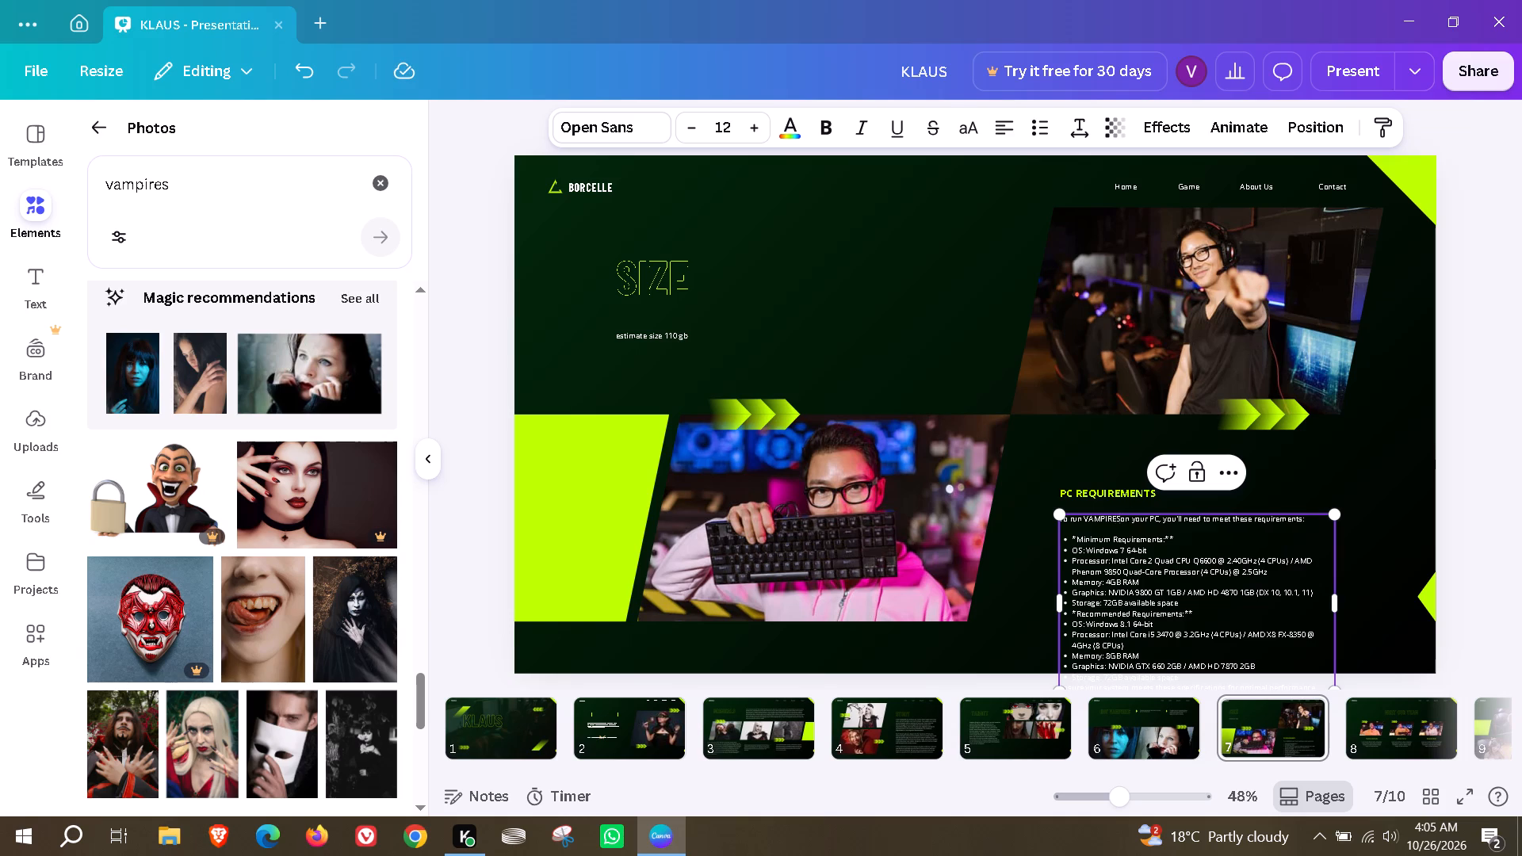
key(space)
scroll(1204, 594, down, 2)
scroll(1212, 607, up, 2)
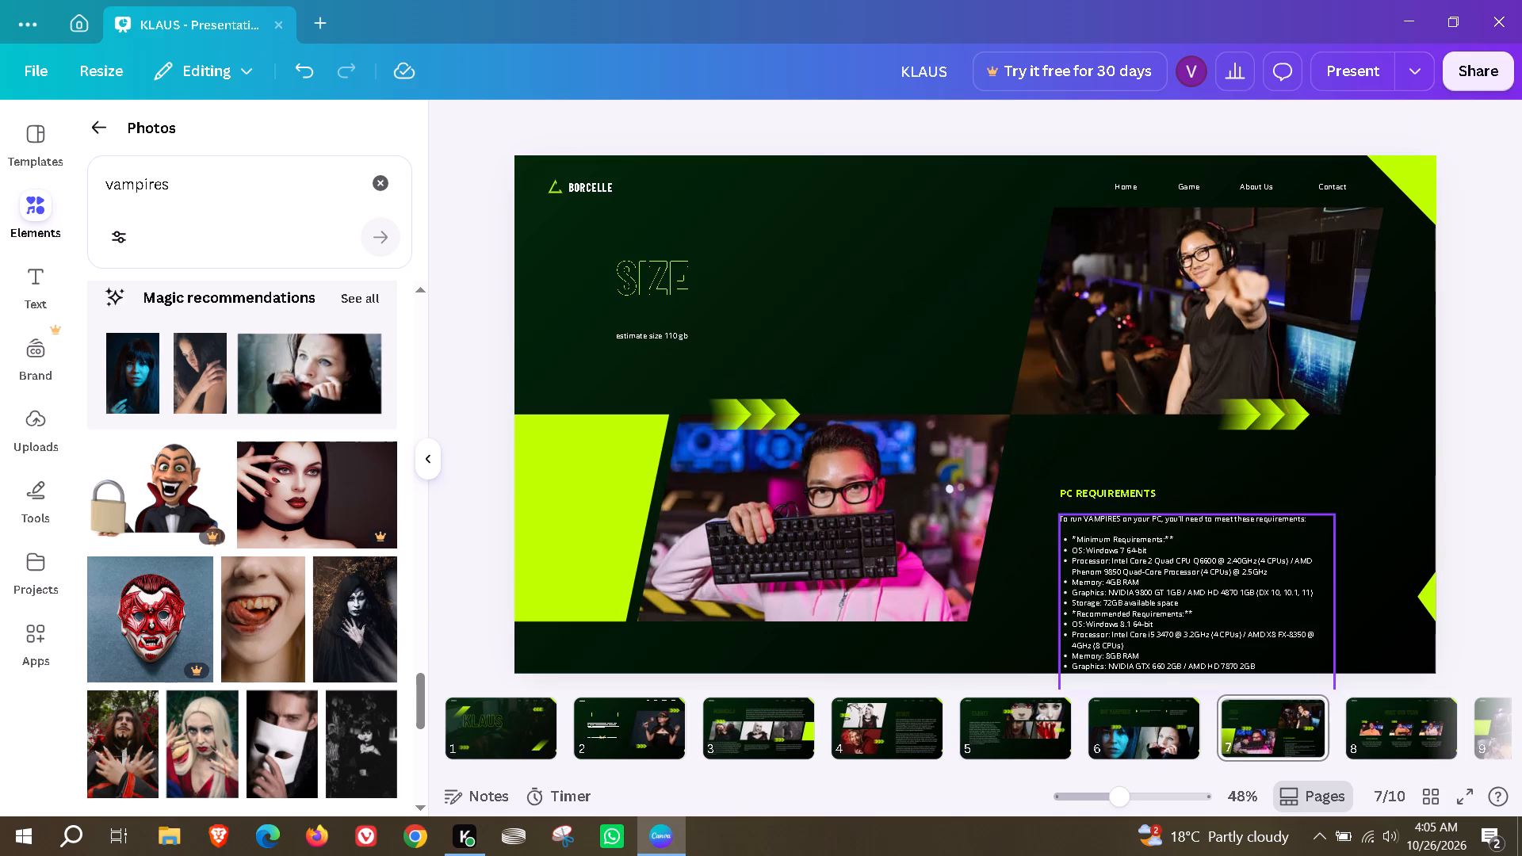
Move the "PC REQUIREMENTS" subheading and its requirements list up to just below the upper photo frame, so the list fits on the page.
click(1234, 549)
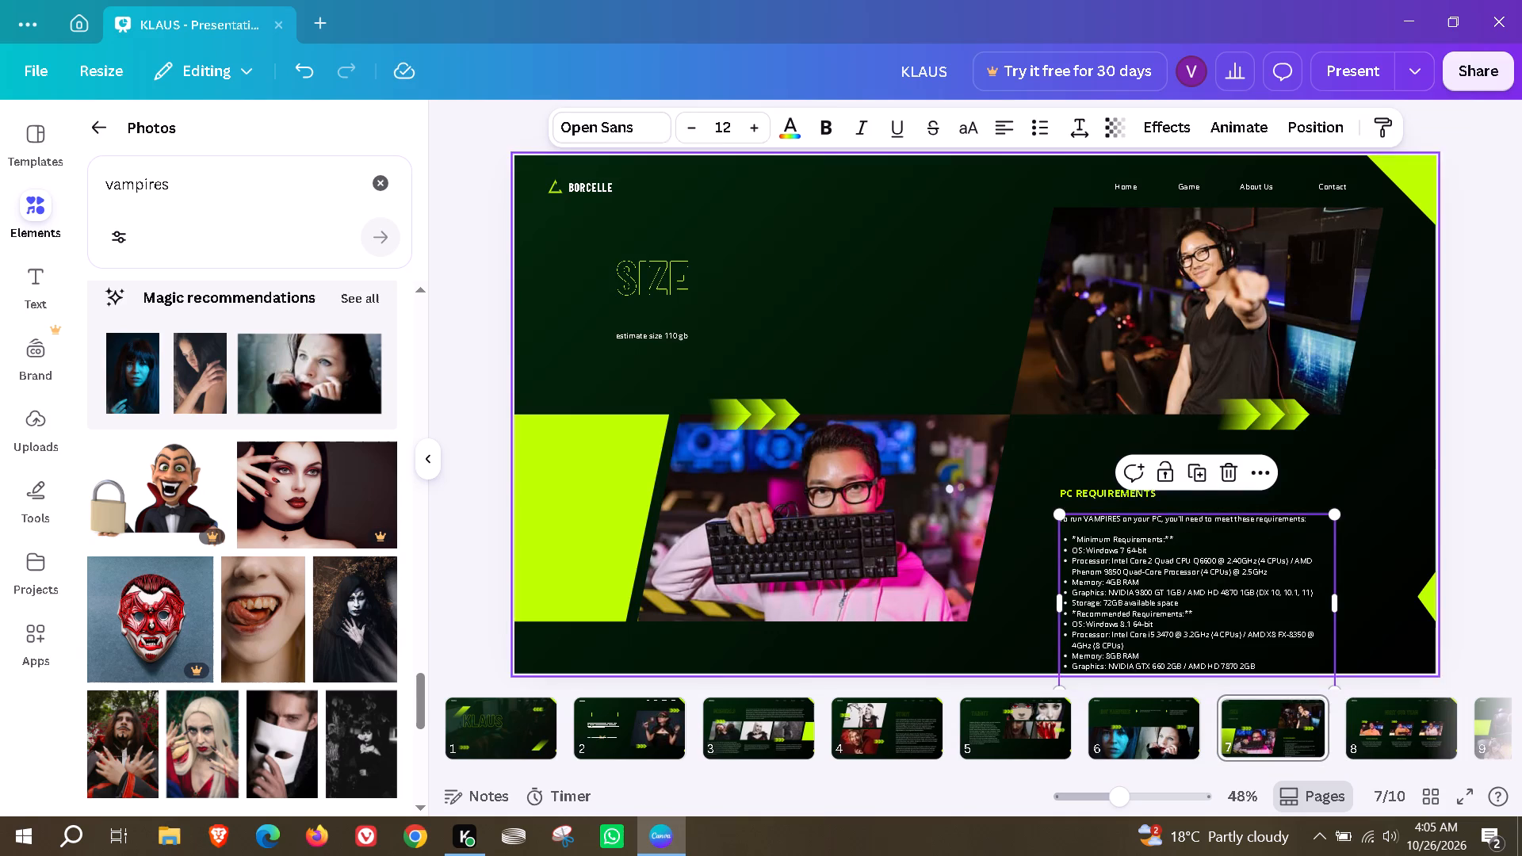
click(1122, 498)
drag(1122, 498, 1119, 446)
drag(1127, 590, 1123, 535)
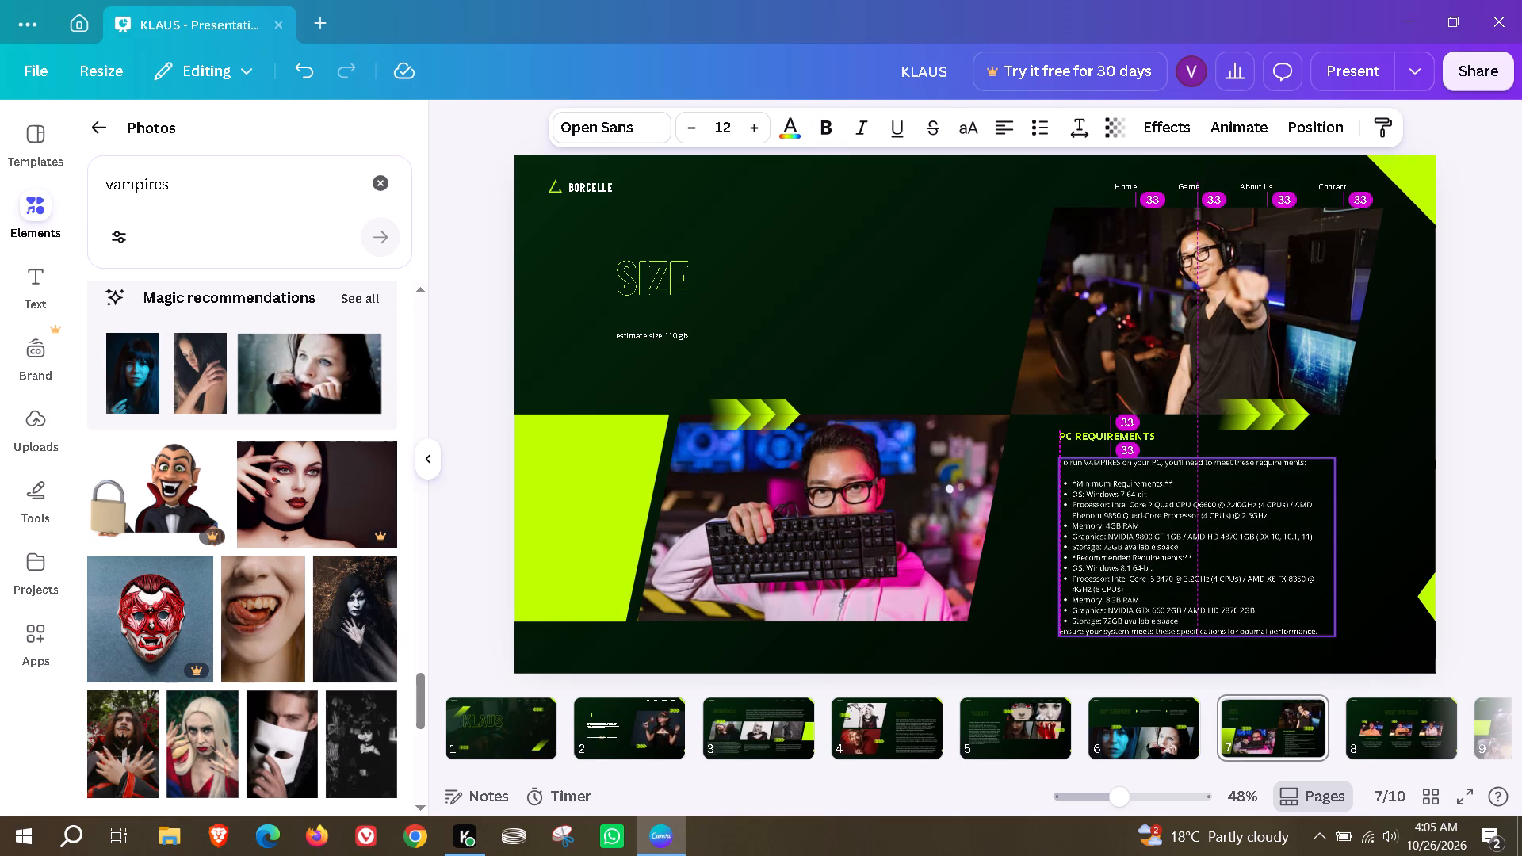
drag(1123, 535, 1123, 533)
drag(1123, 533, 1123, 531)
drag(1123, 531, 1125, 526)
click(1363, 537)
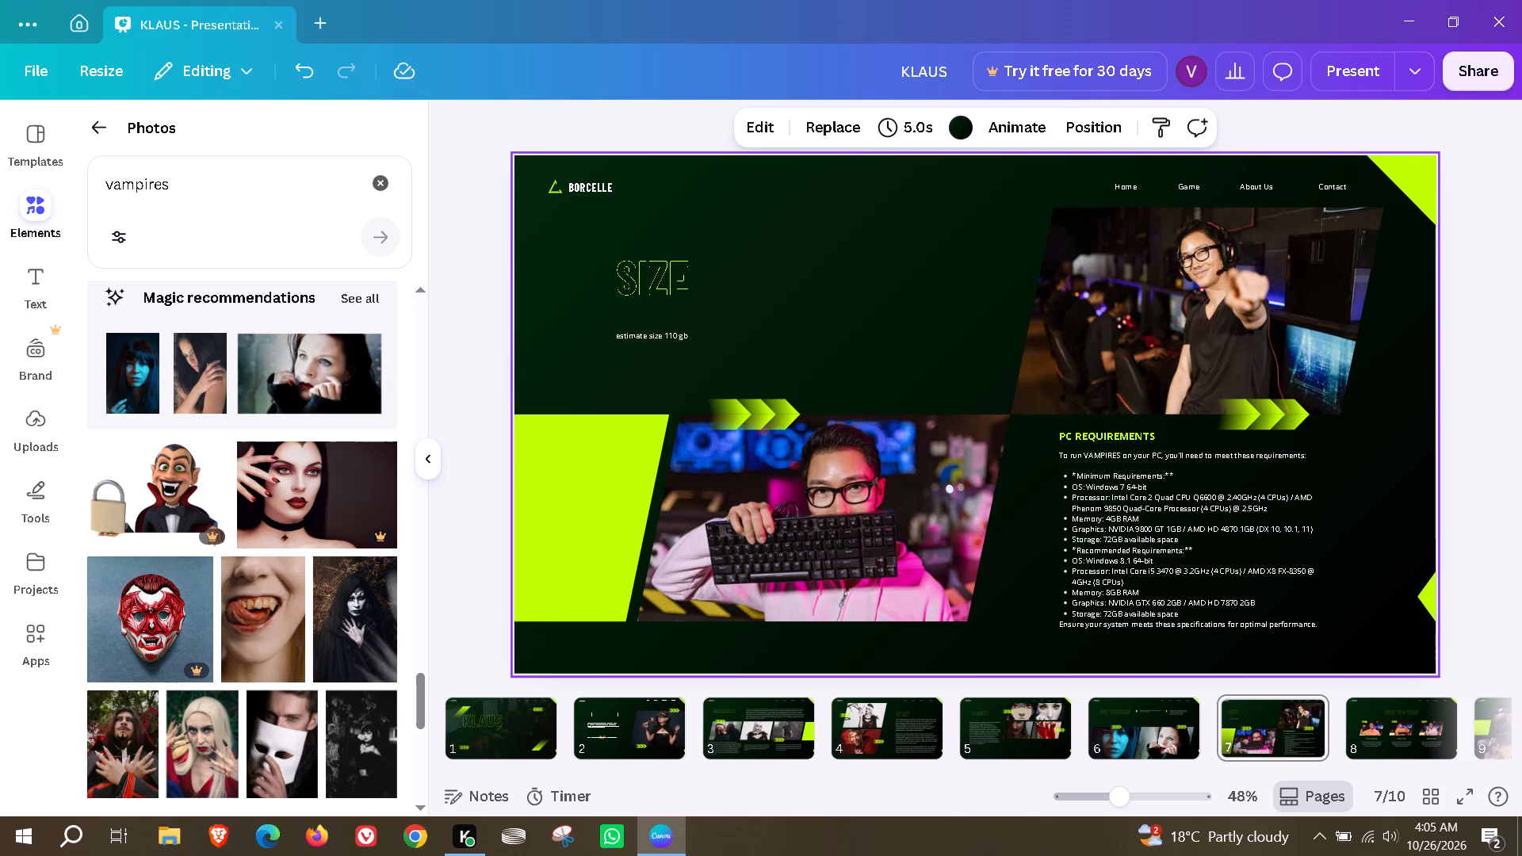
Delete the gamer photos from both of page 7's slanted frames, keeping the empty frames.
click(1193, 309)
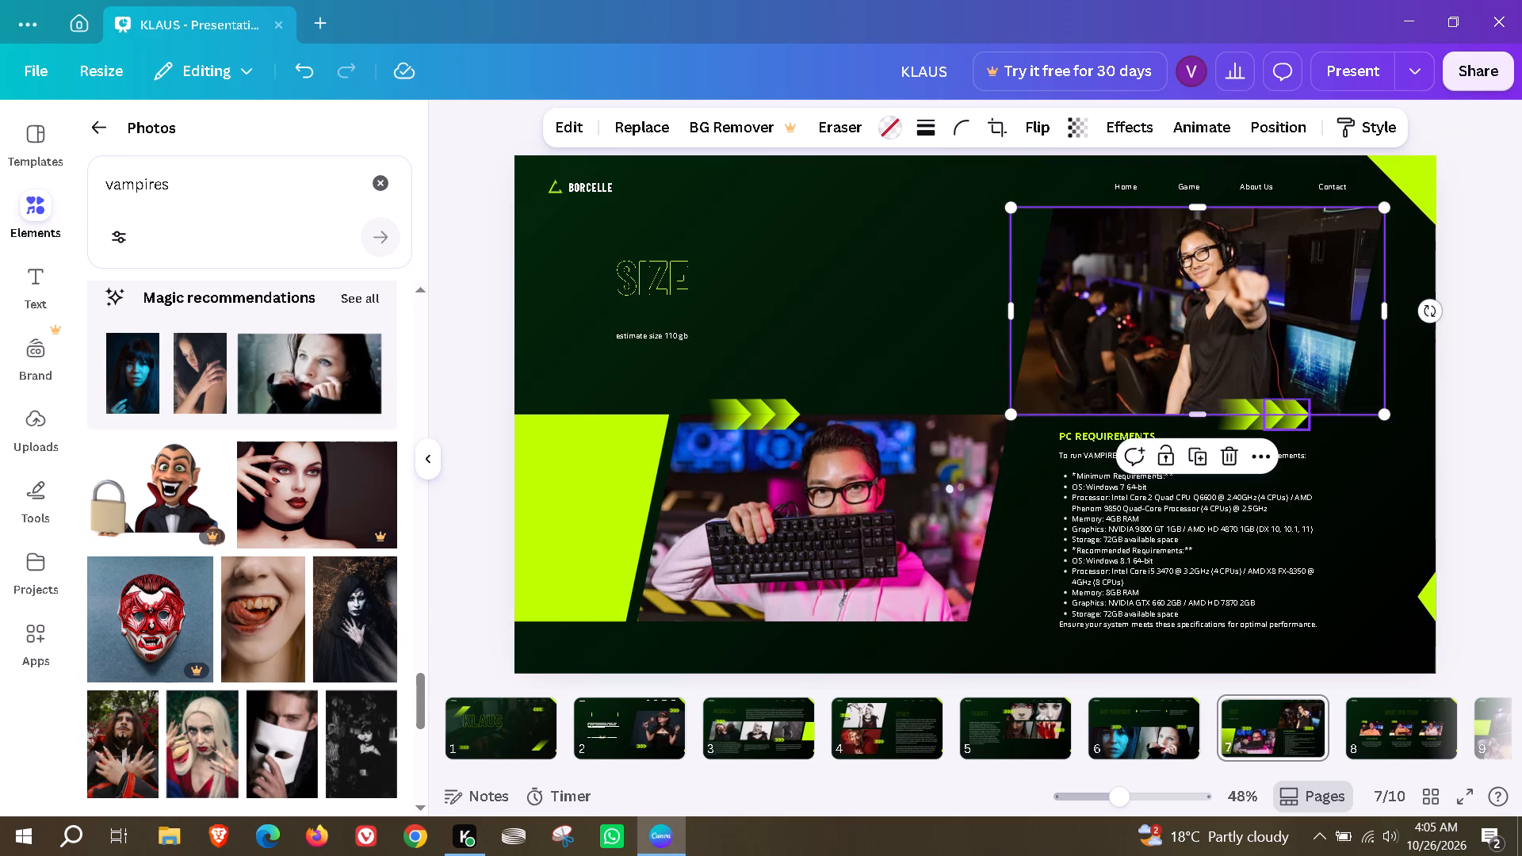
click(1229, 441)
click(1218, 508)
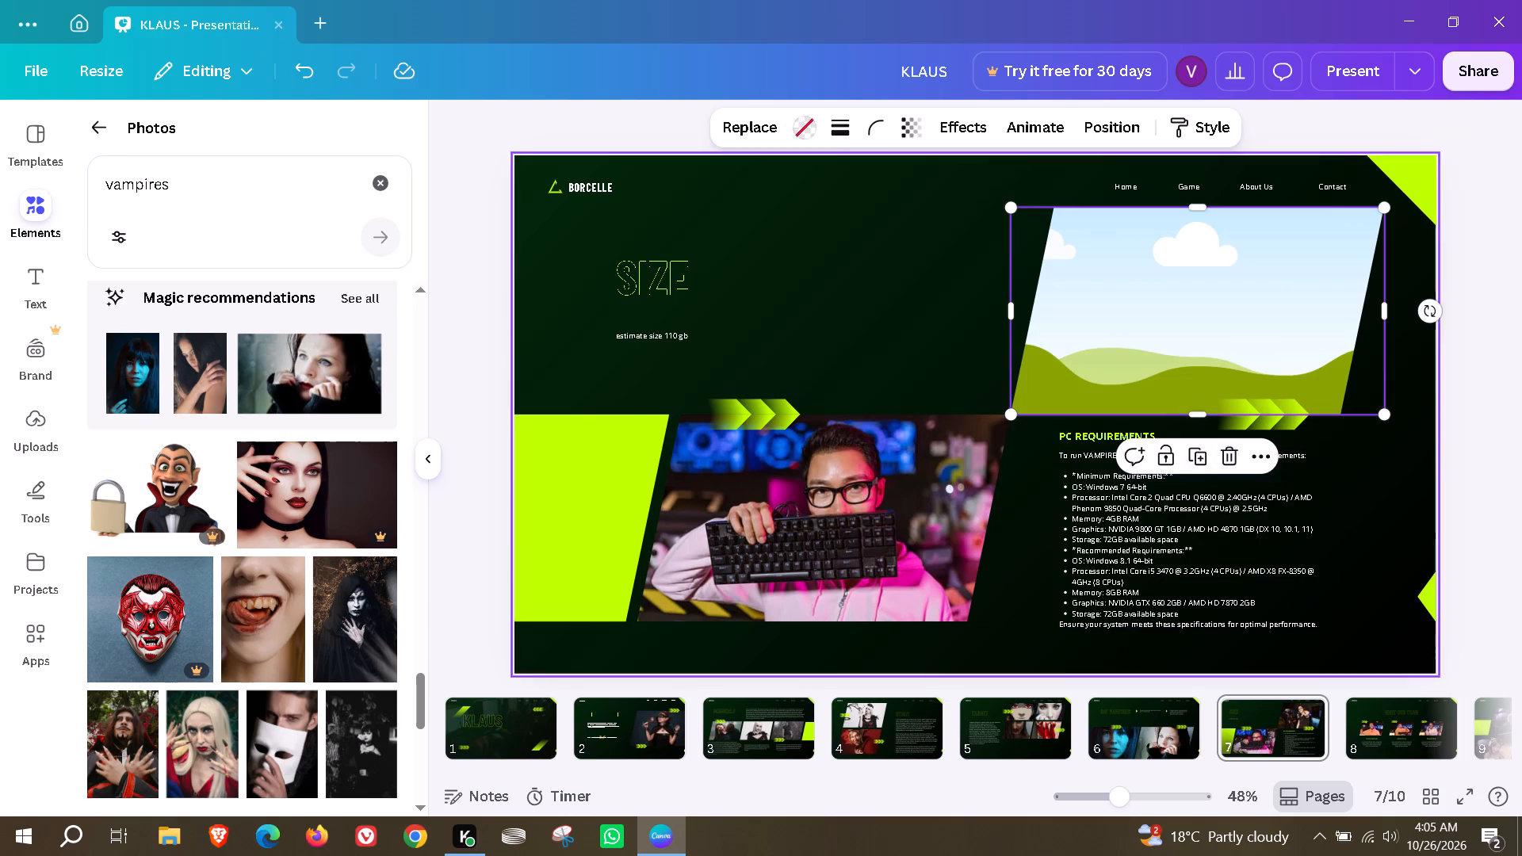
click(861, 512)
click(834, 359)
click(855, 362)
click(866, 422)
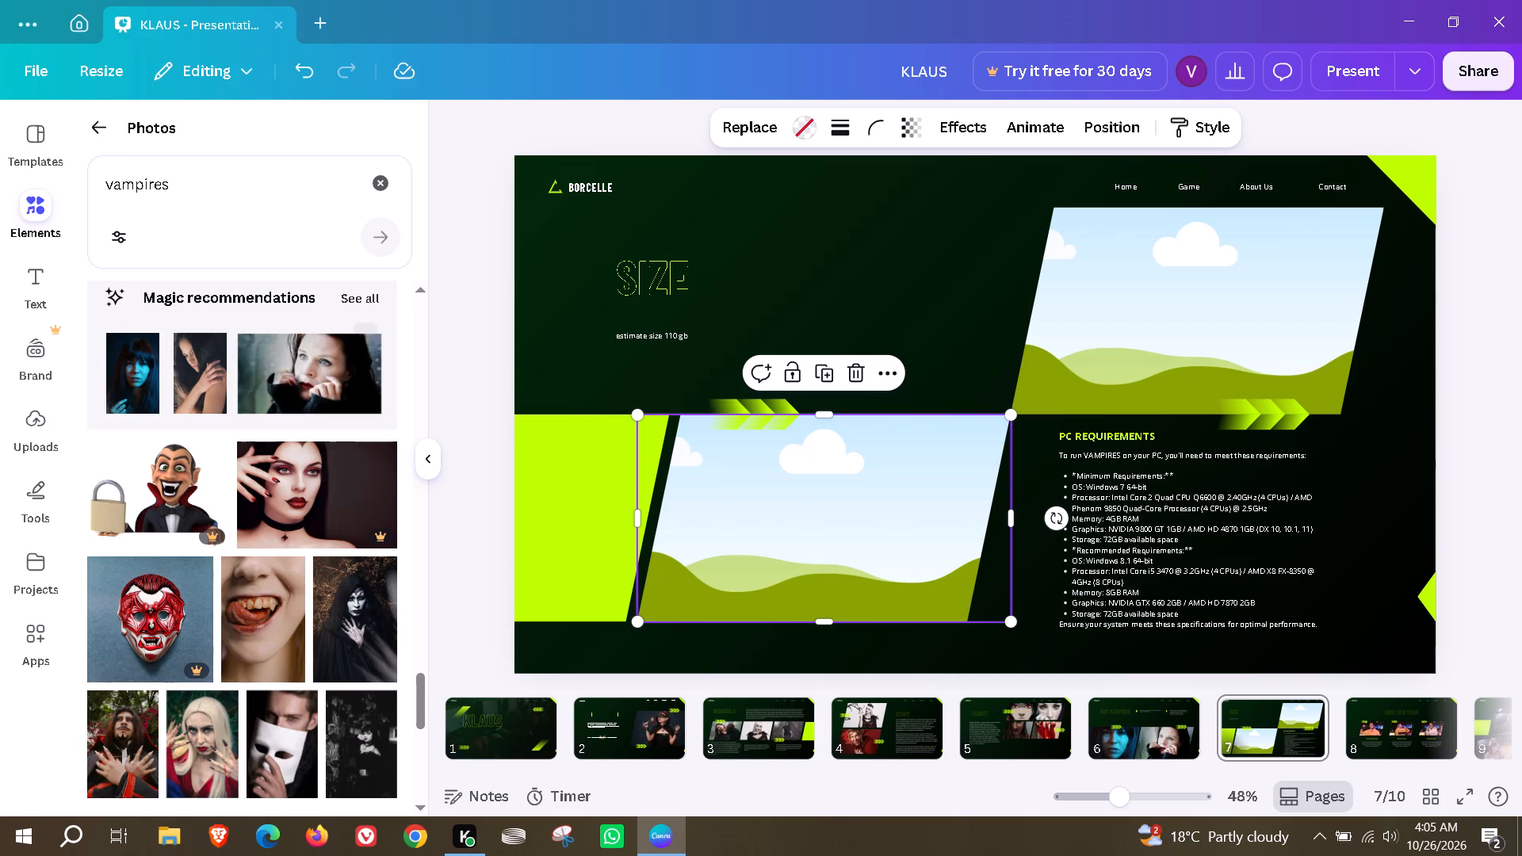
Search the photos for "computer" and fill page 7's lower frame with the dark, teal-lit multi-monitor desk photo.
drag(239, 197, 86, 185)
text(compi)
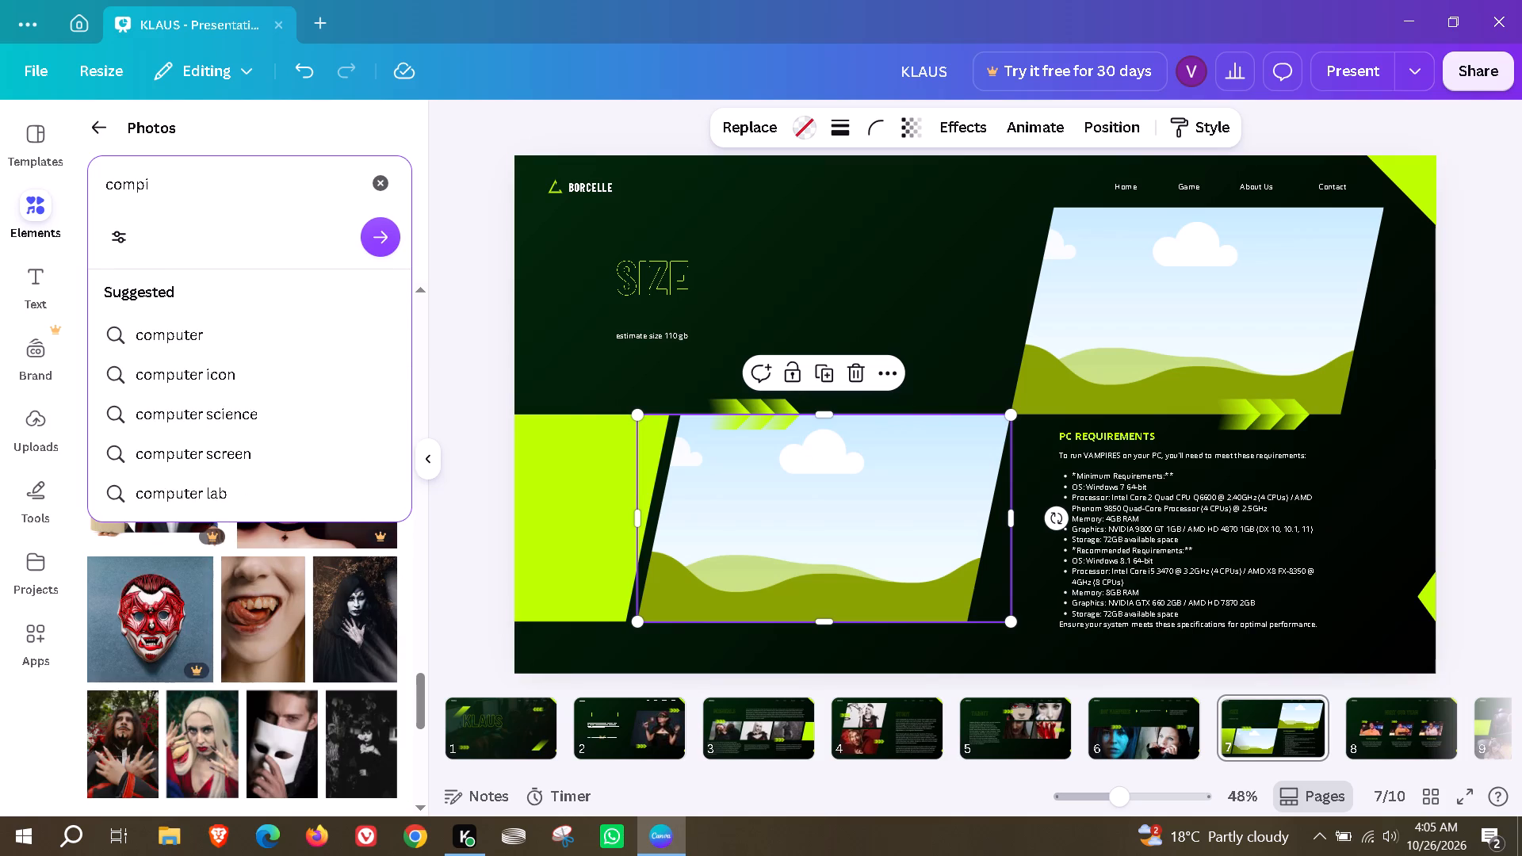
click(164, 327)
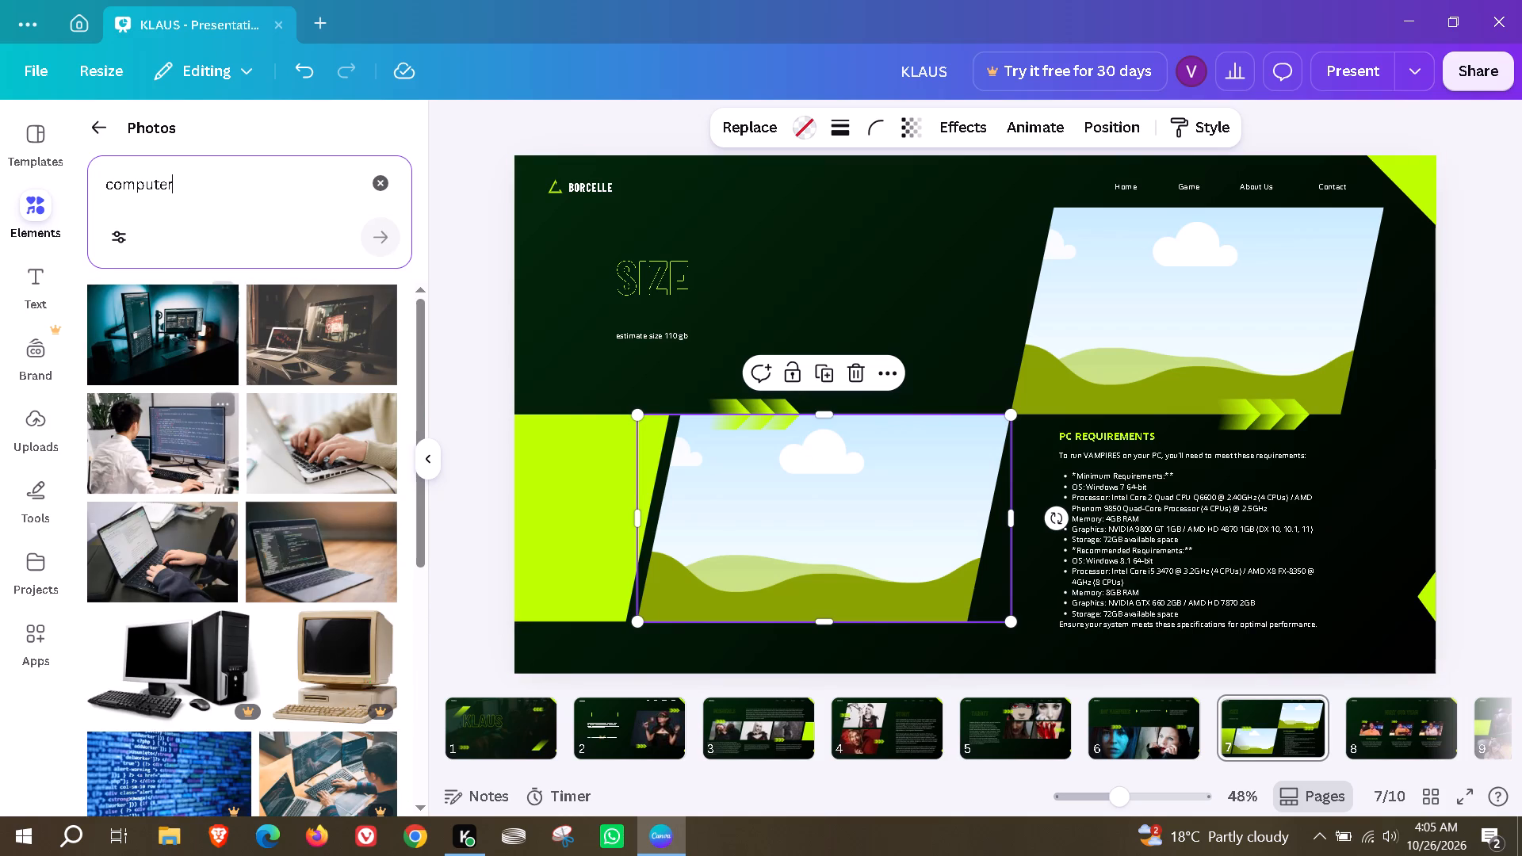
drag(174, 365, 731, 514)
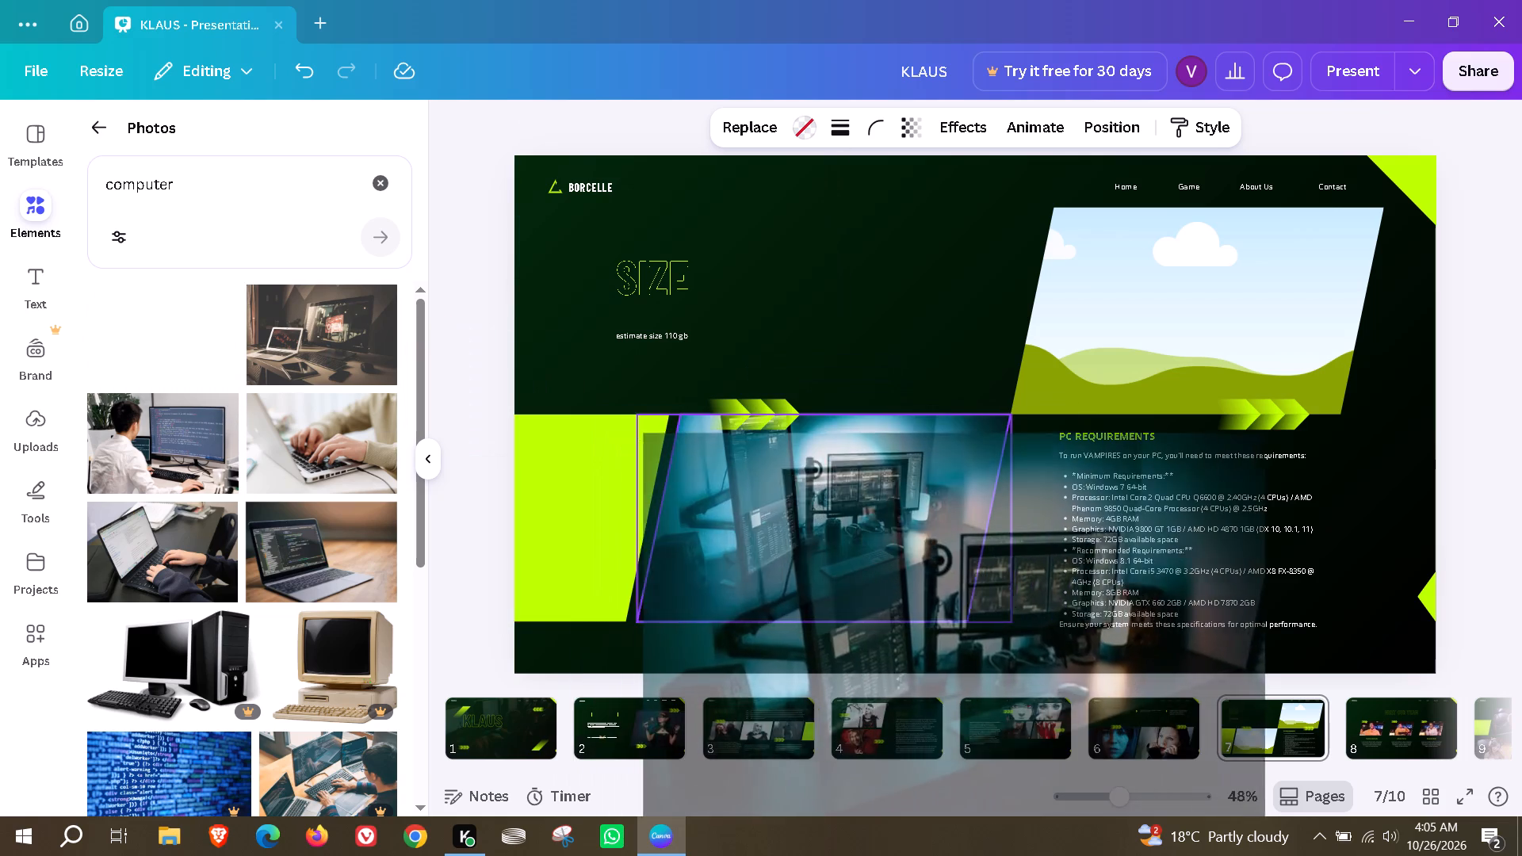
drag(731, 514, 722, 504)
Fill page 7's upper slanted frame with the glowing blue processor circuit-board photo from the "computer" results.
scroll(281, 562, down, 1)
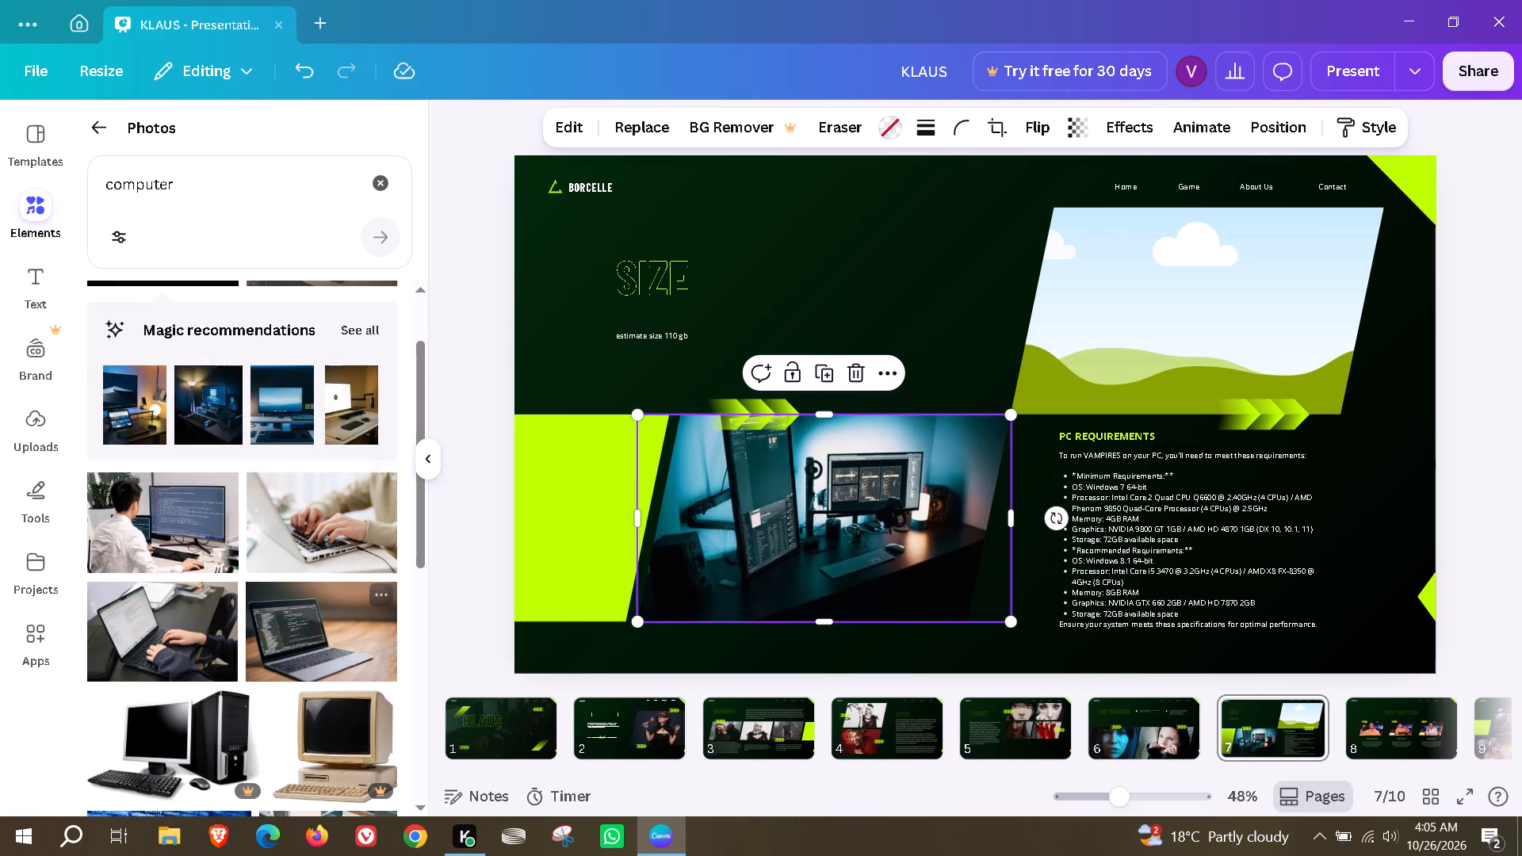
scroll(254, 586, down, 2)
scroll(340, 533, down, 3)
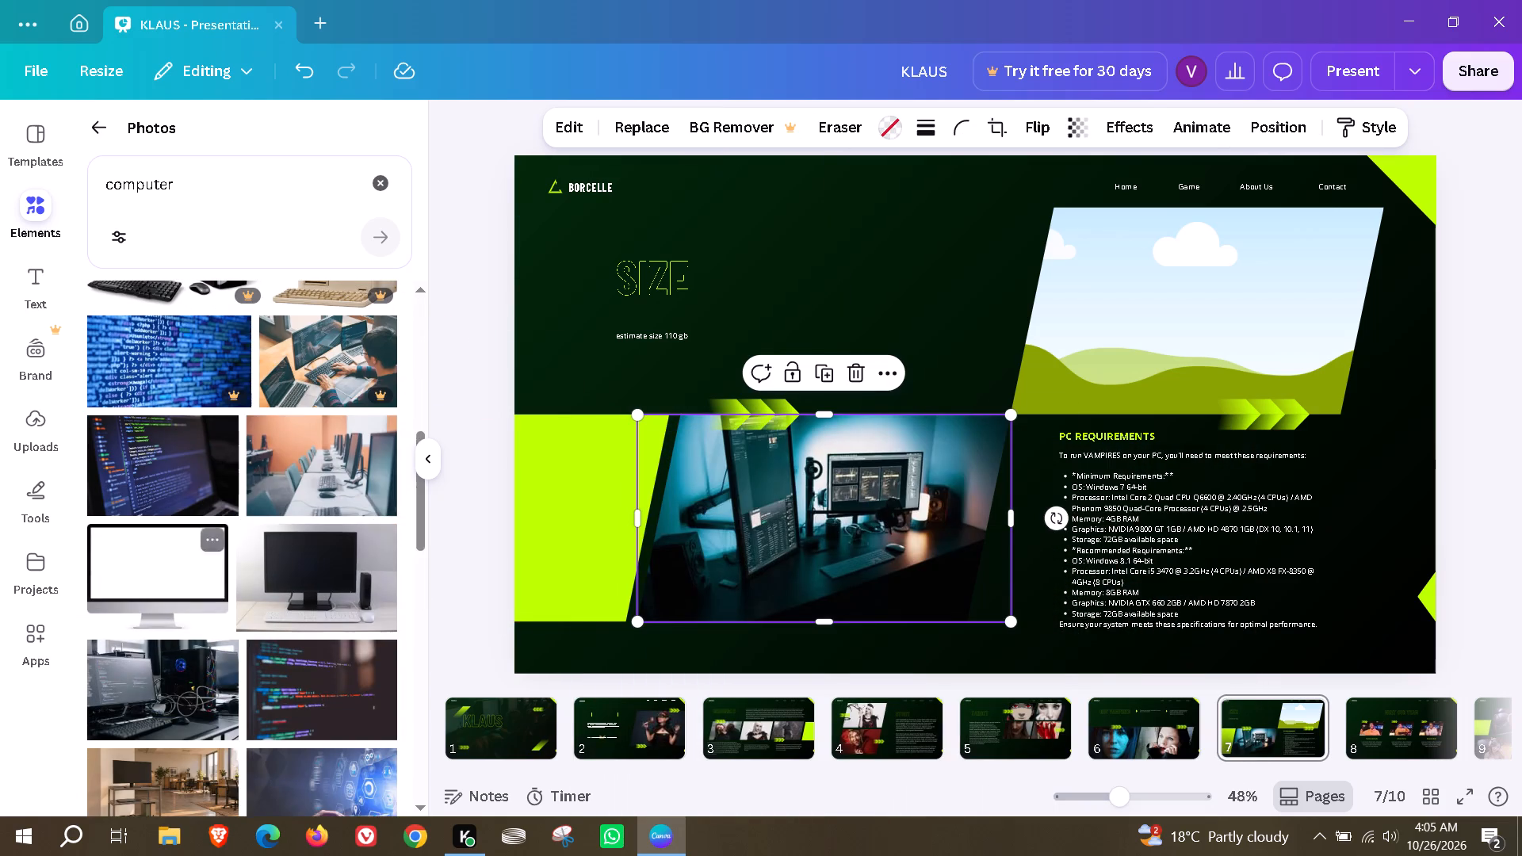
scroll(280, 583, down, 6)
drag(356, 435, 1056, 266)
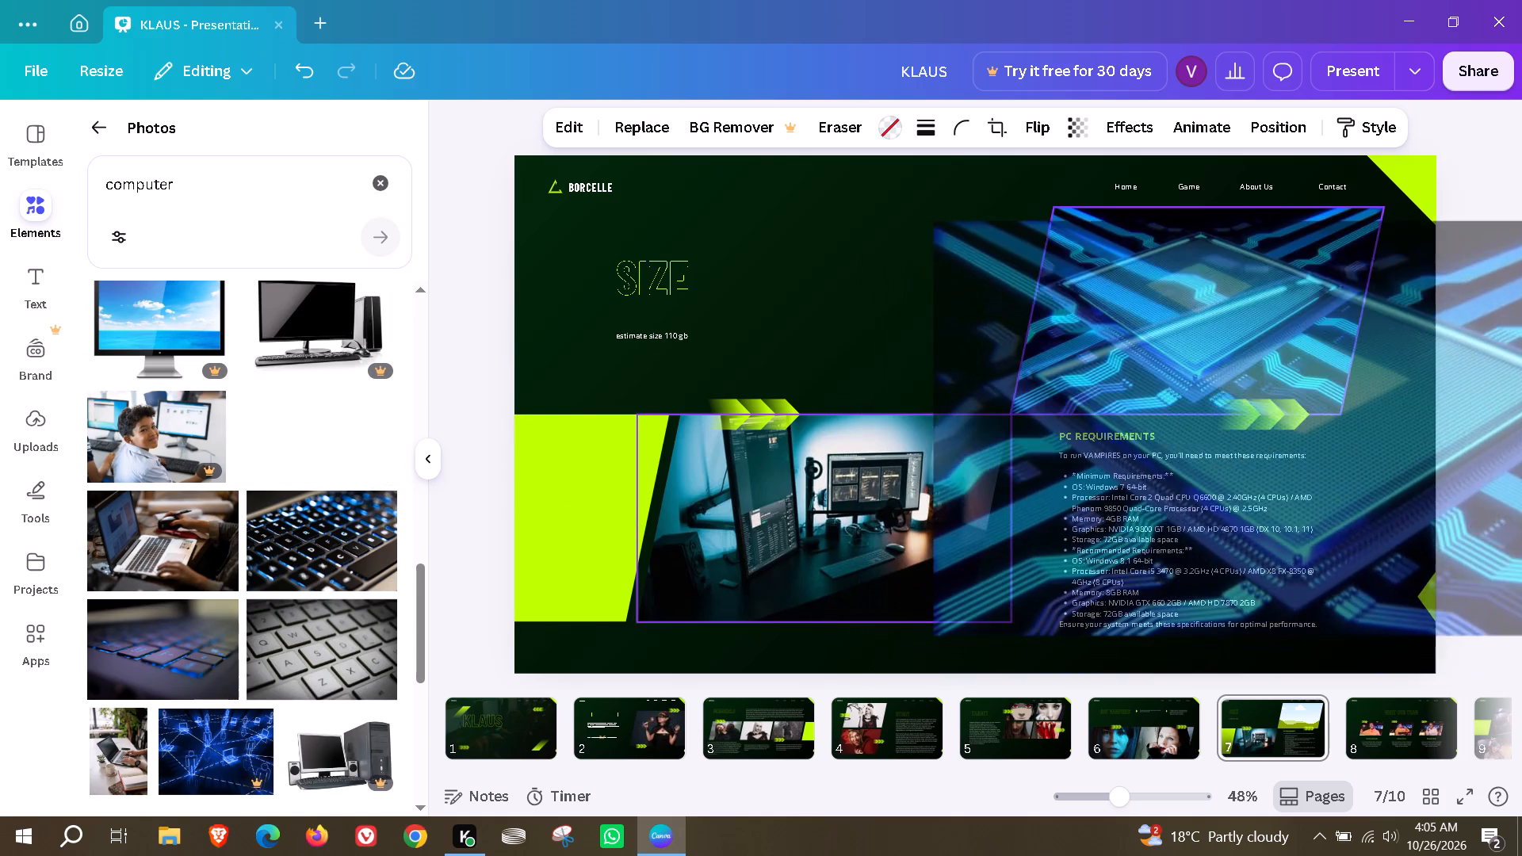
drag(1056, 266, 1076, 258)
click(925, 351)
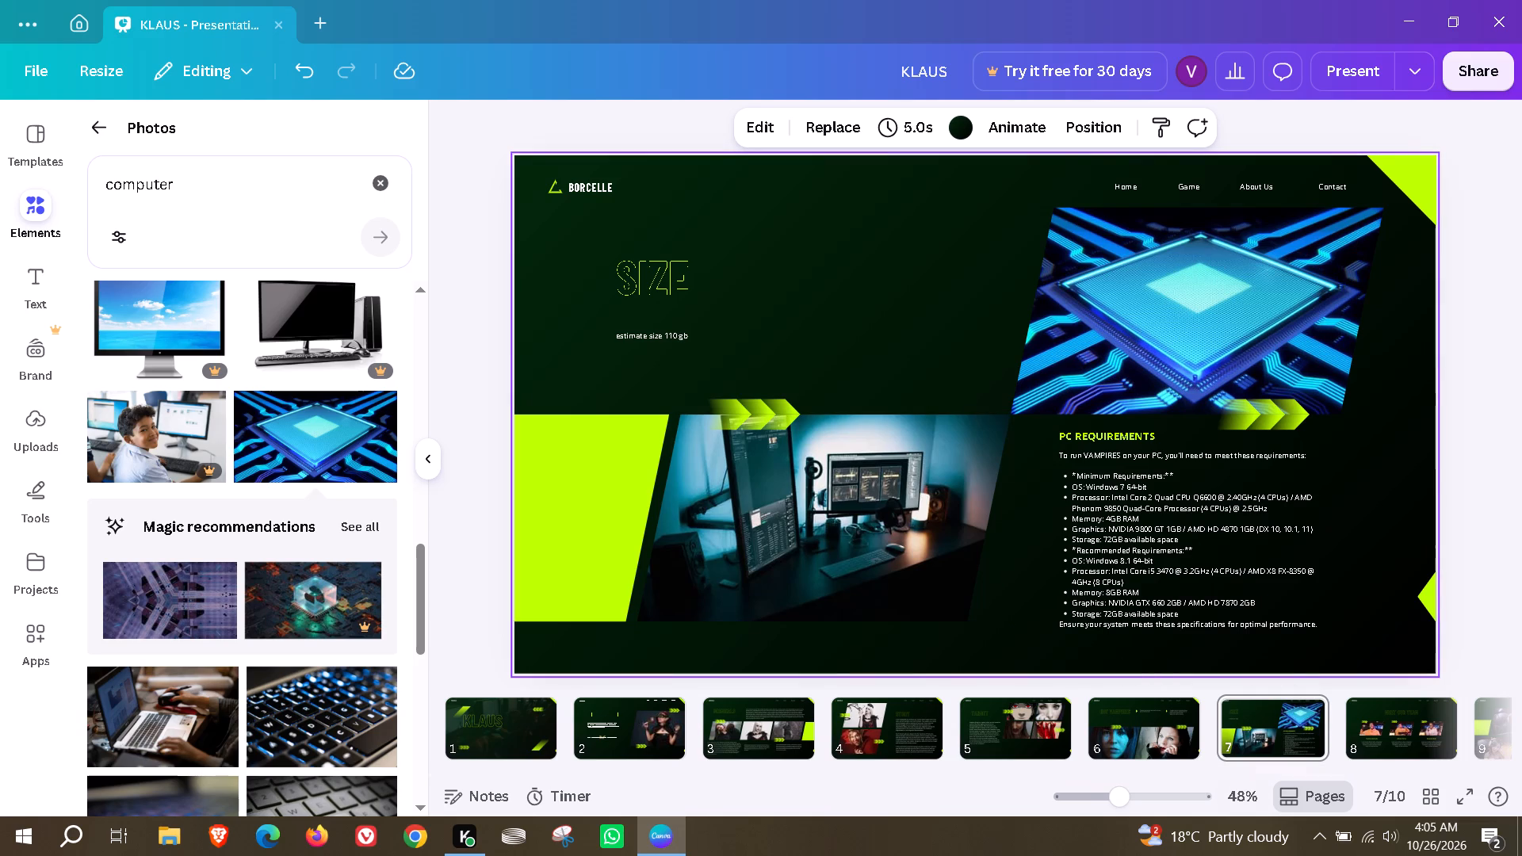
On page 8, "MEET OUR TEAM", replace the first member's placeholder name with the real team member's name in capitals.
drag(1166, 776, 1497, 772)
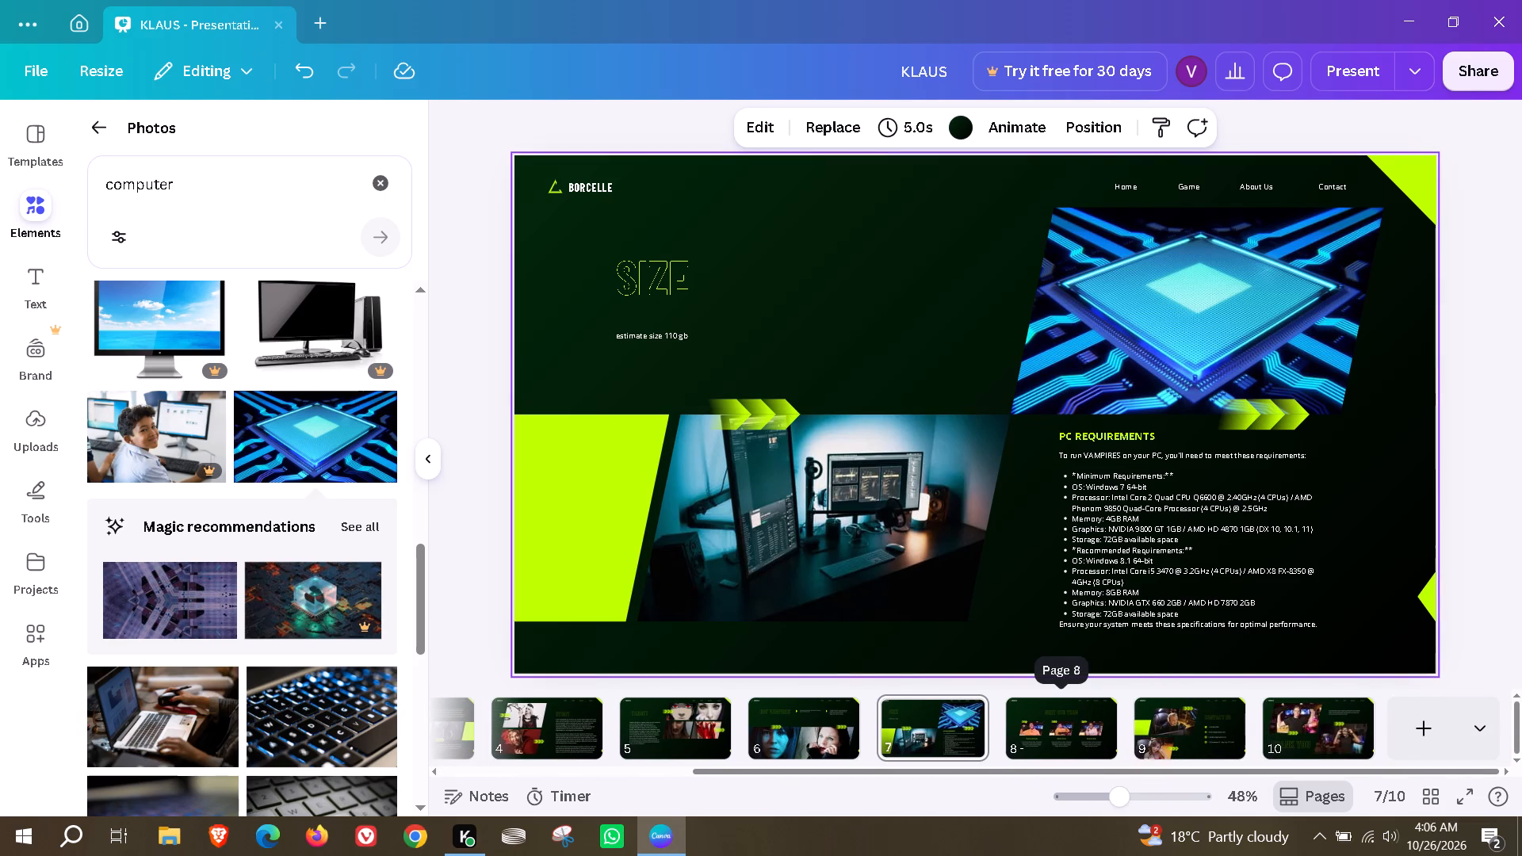
click(1061, 724)
double_click(977, 276)
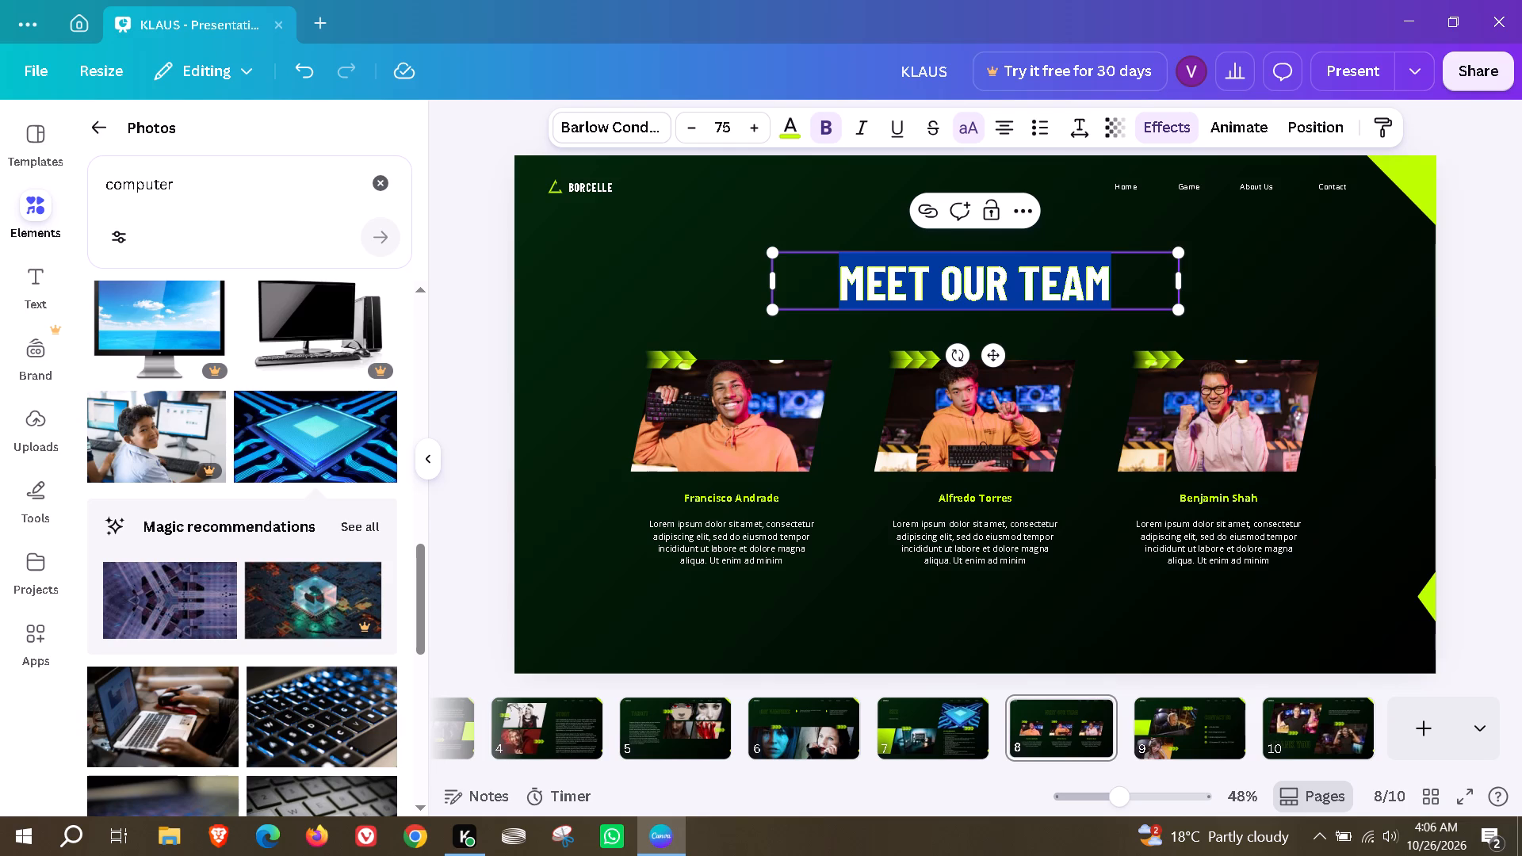
click(864, 629)
double_click(738, 500)
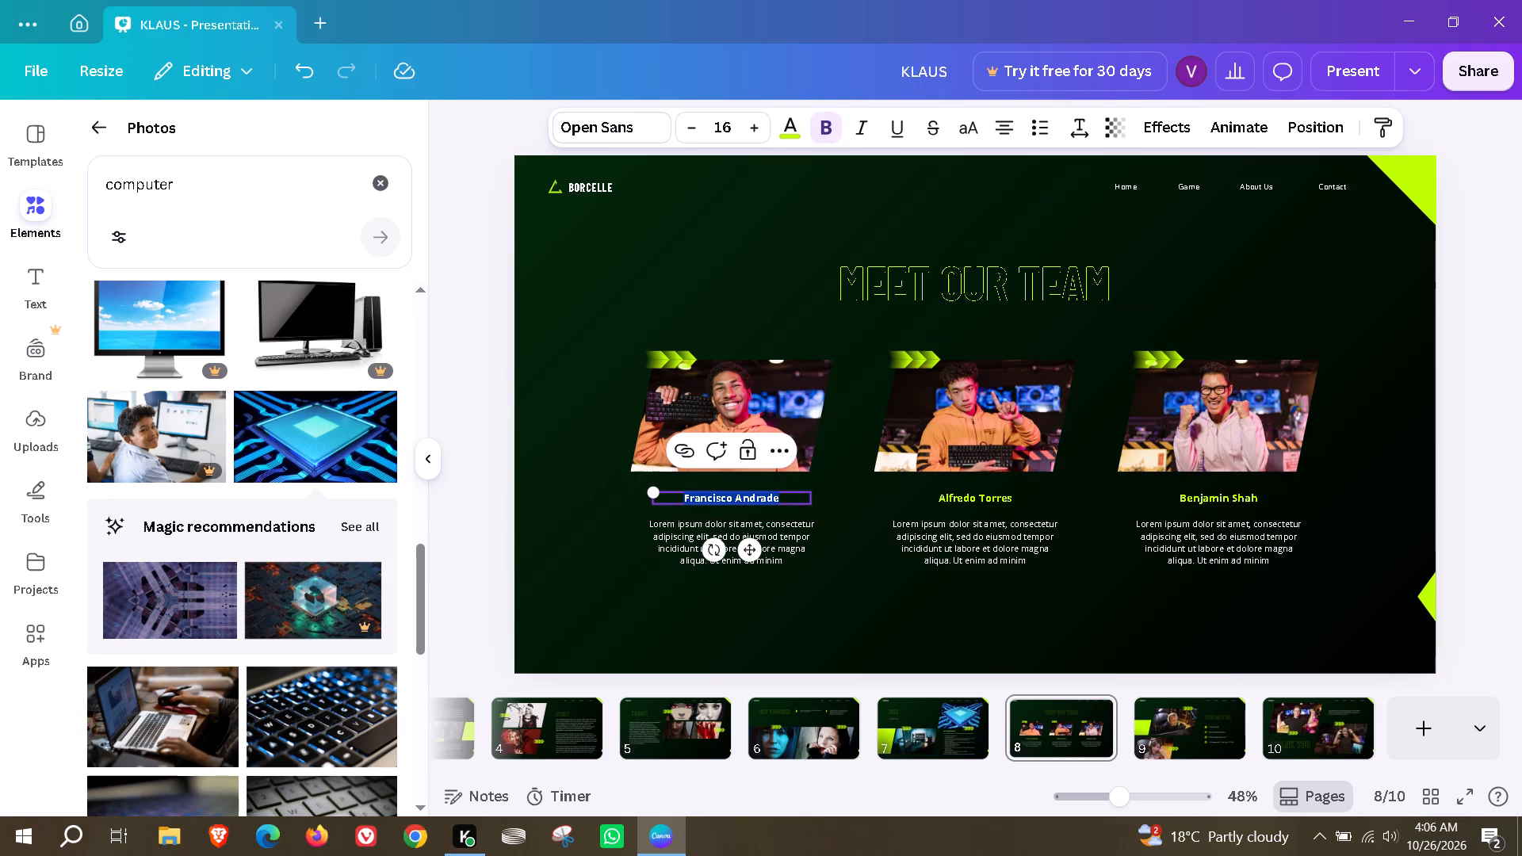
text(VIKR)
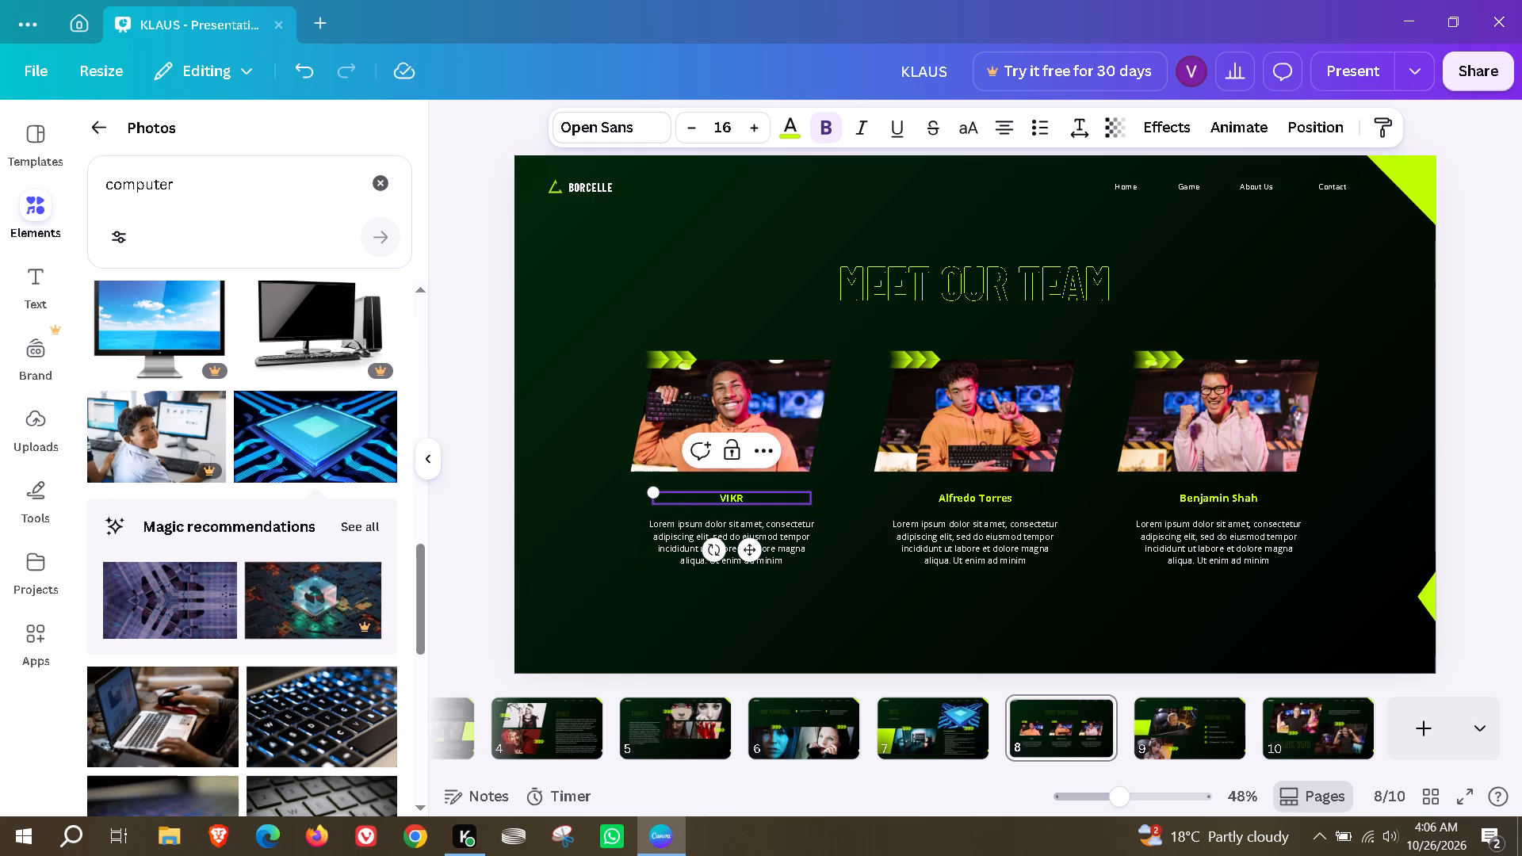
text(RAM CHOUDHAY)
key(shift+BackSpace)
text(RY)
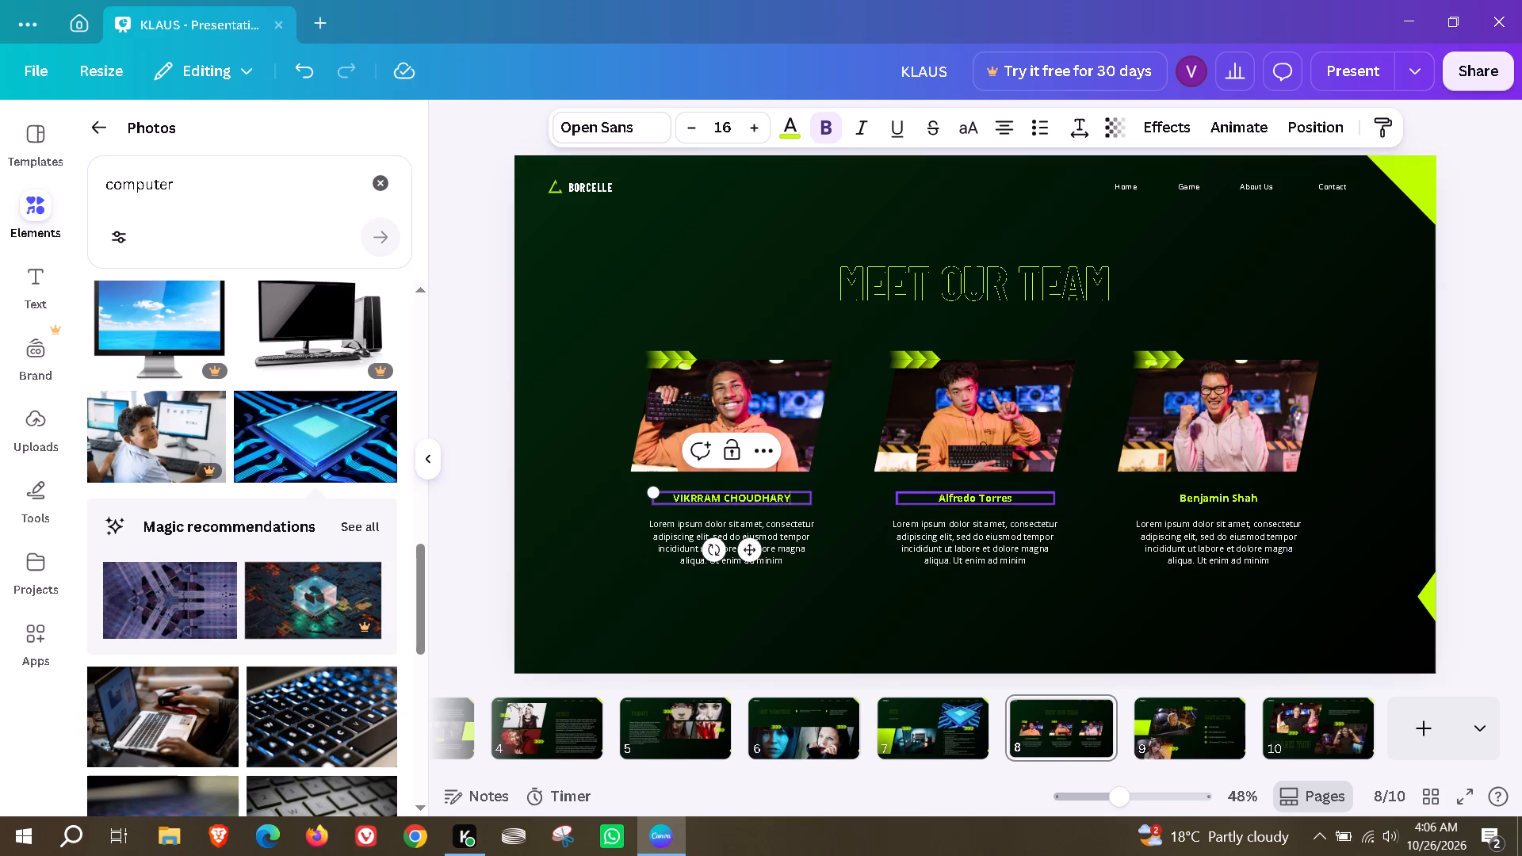
double_click(989, 503)
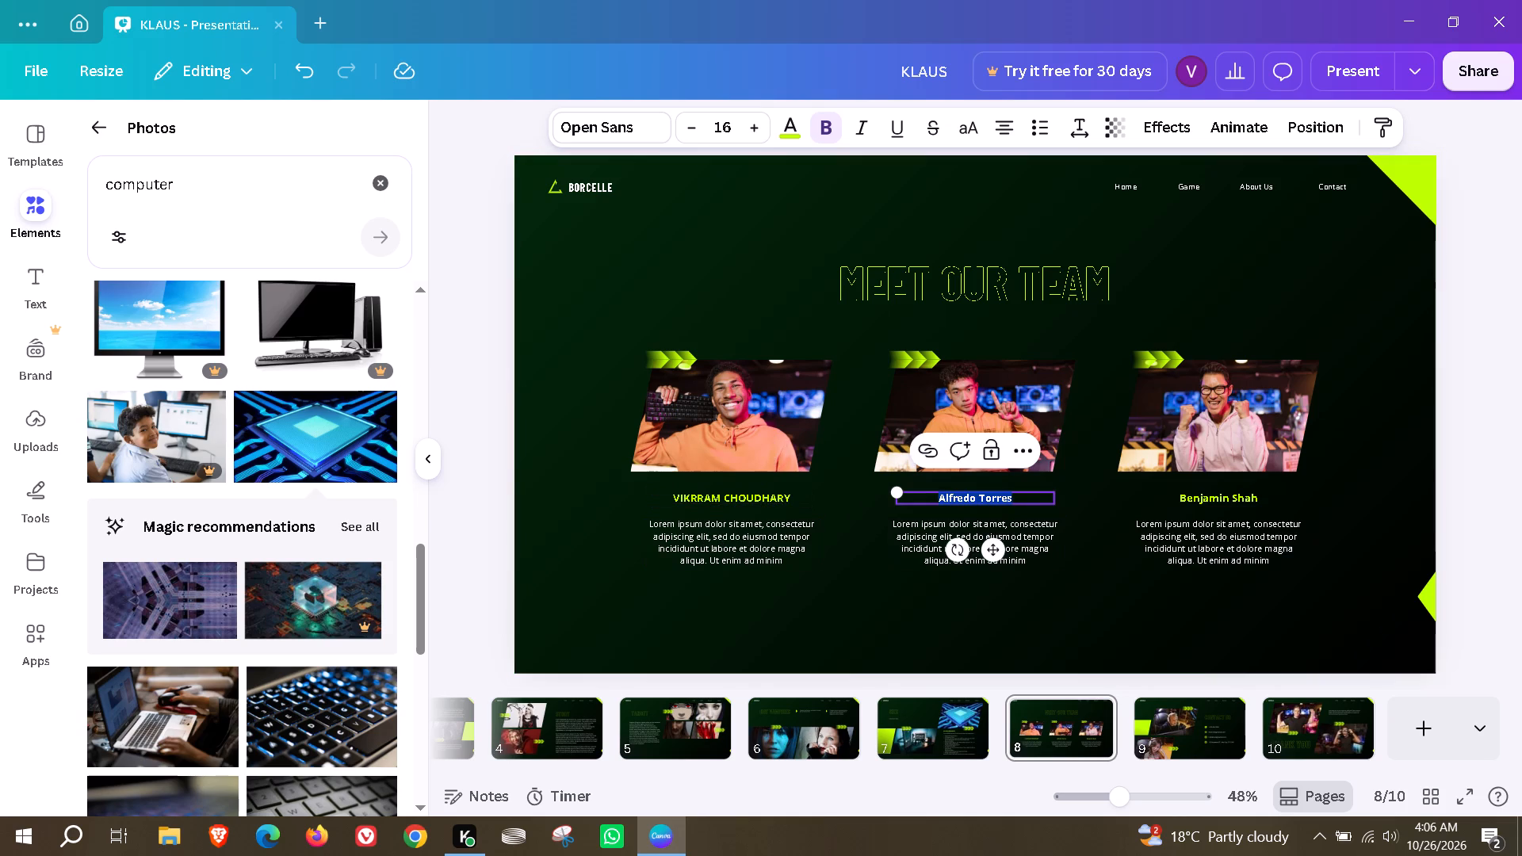
double_click(731, 503)
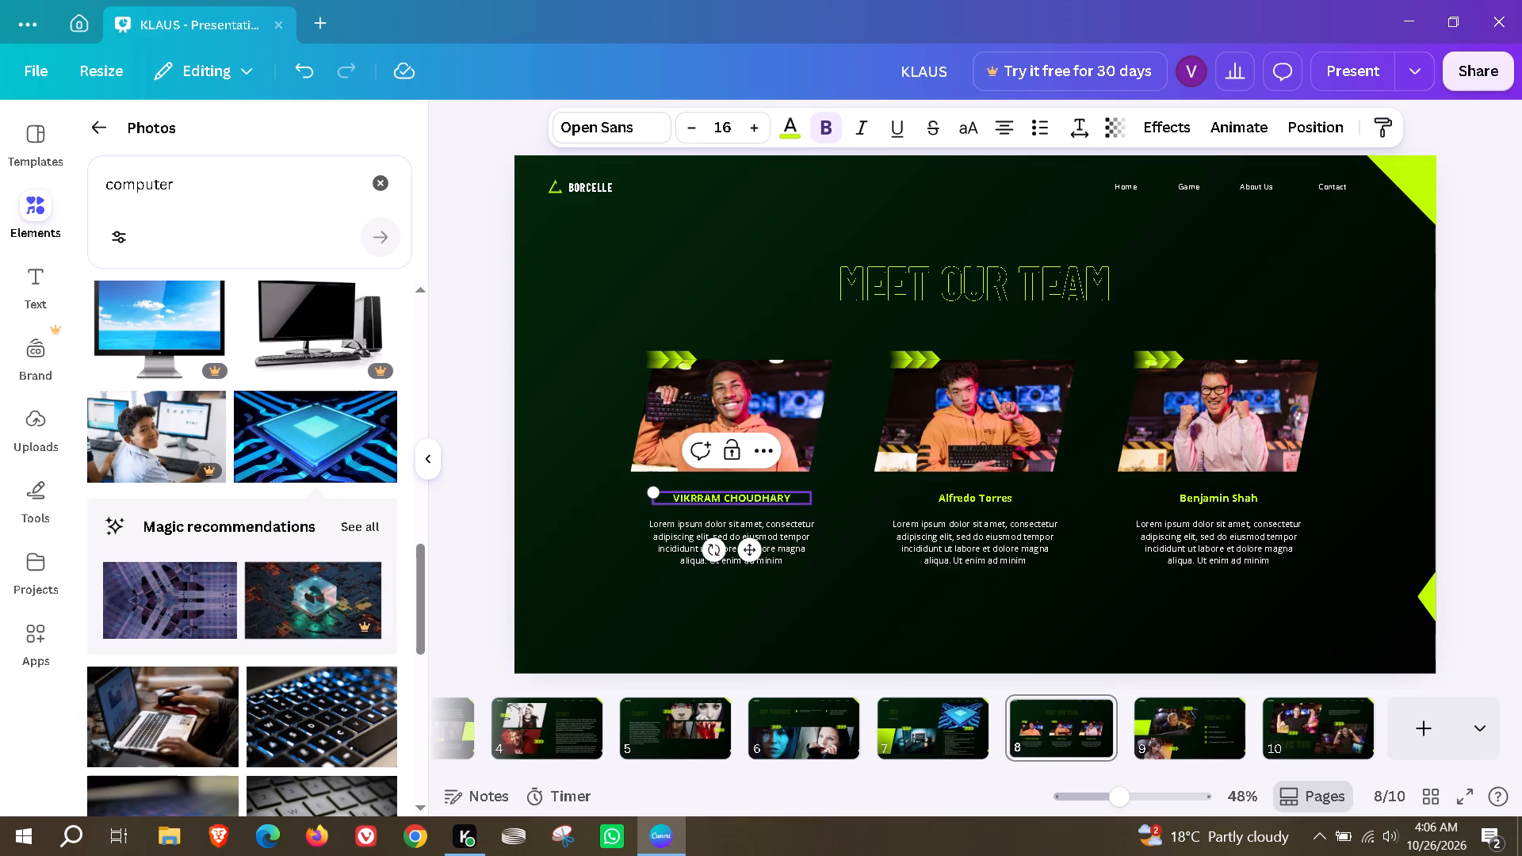
click(702, 503)
key(BackSpace)
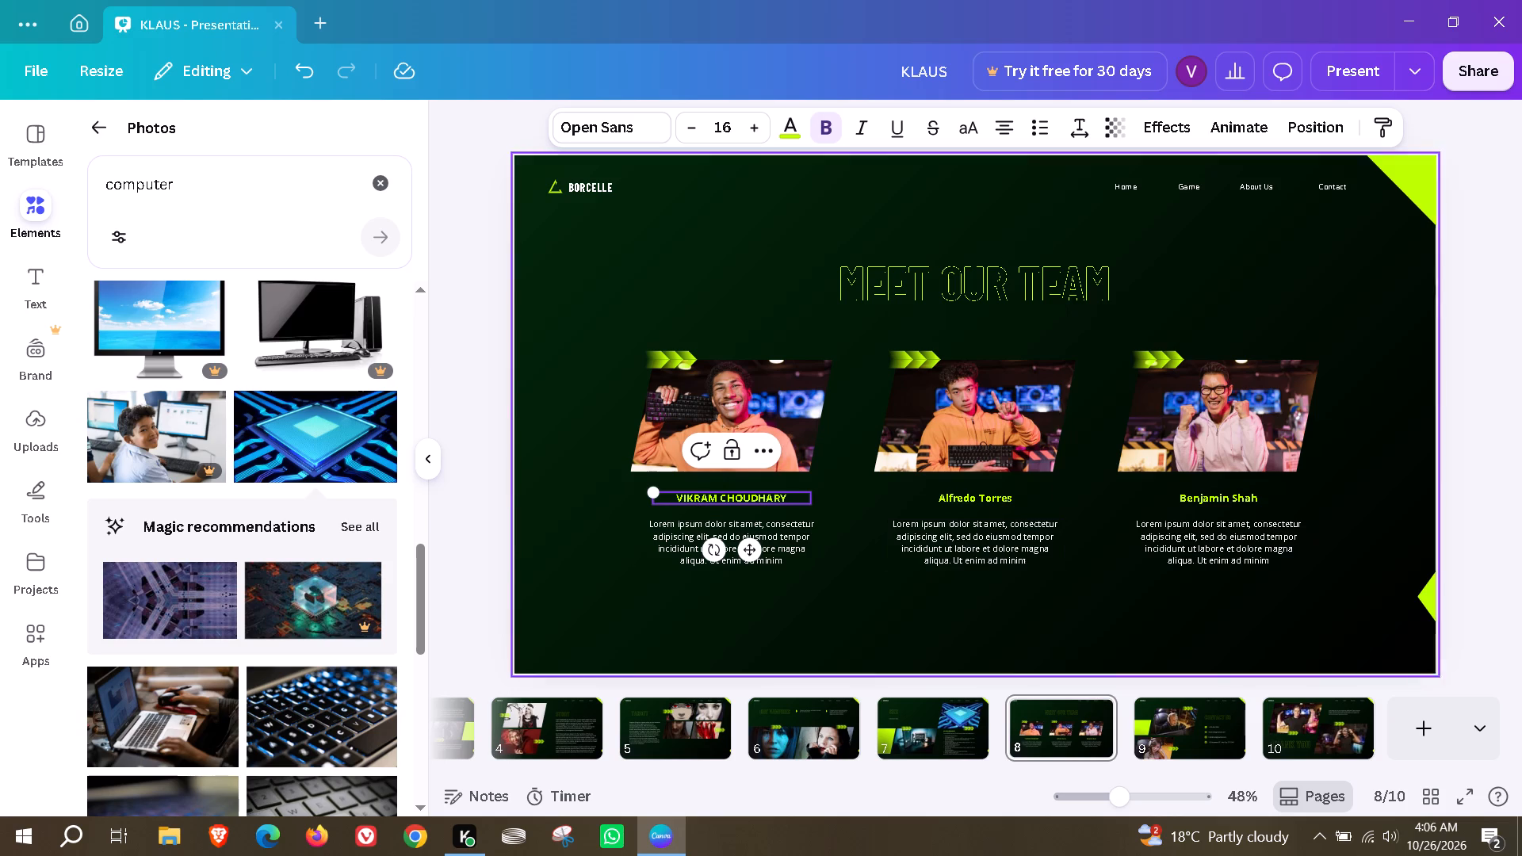
Replace the second and third members' placeholder names on page 8 with the real team members' names in capitals.
double_click(1008, 499)
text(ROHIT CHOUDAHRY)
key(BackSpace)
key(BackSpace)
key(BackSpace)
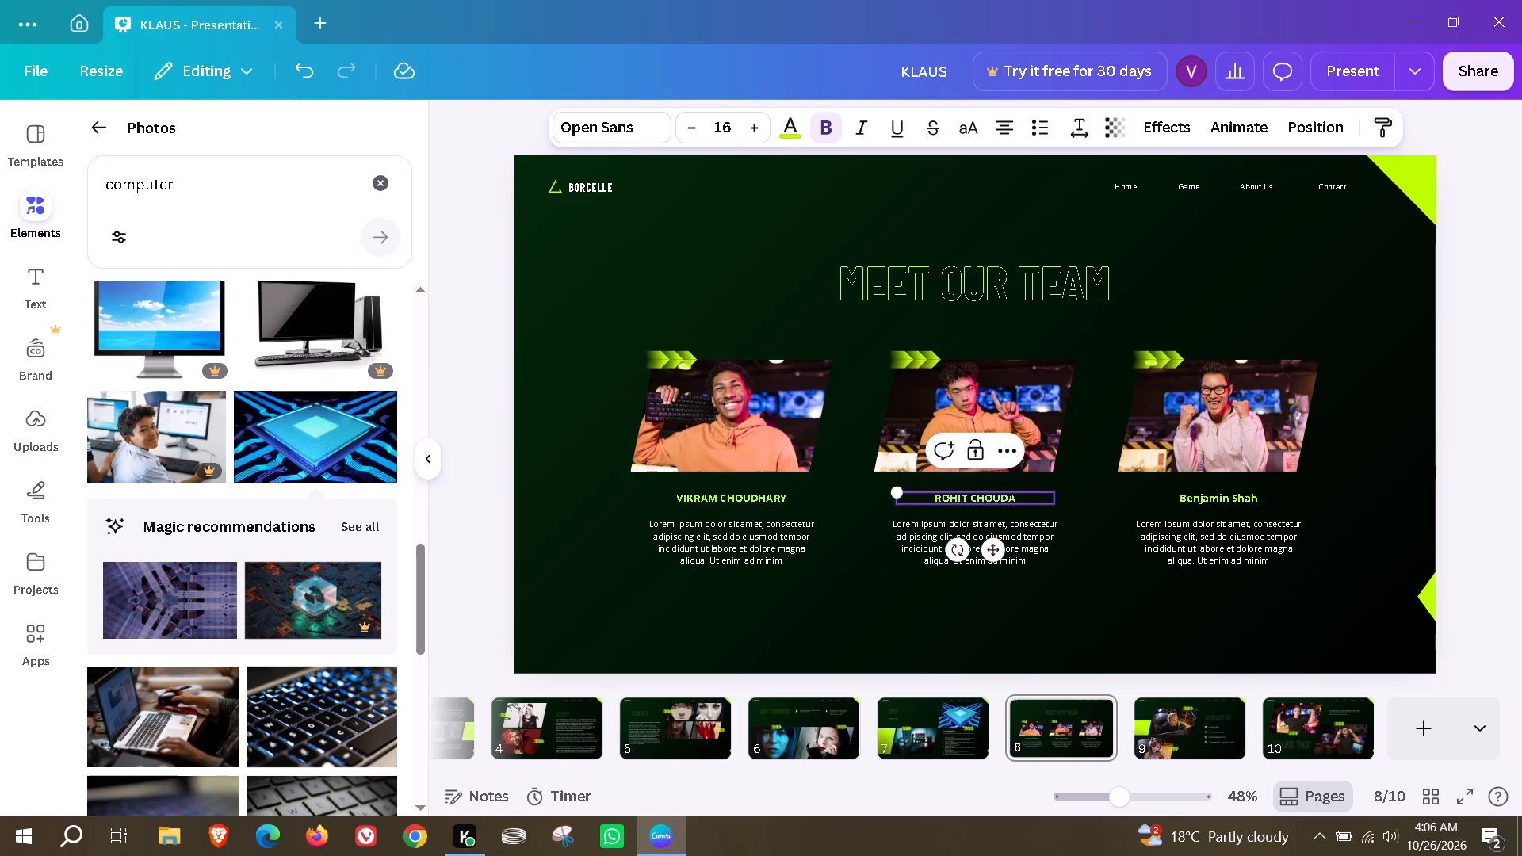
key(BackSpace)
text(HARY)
double_click(1200, 495)
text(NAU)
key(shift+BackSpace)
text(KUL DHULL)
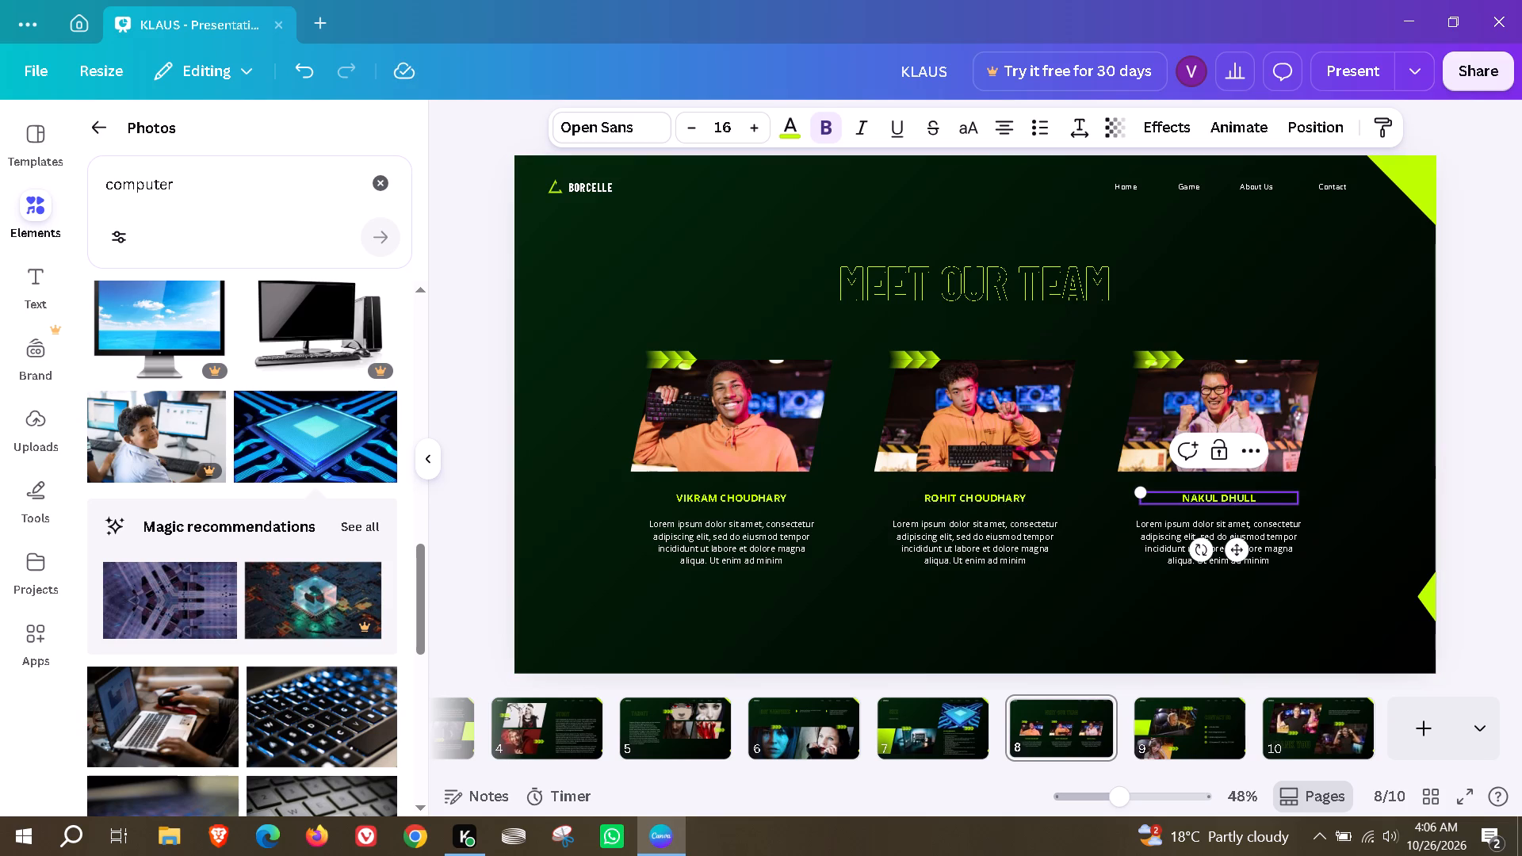
Replace the placeholder description under the first team member's name with "DESI JAAT FROM HARYANA".
double_click(752, 534)
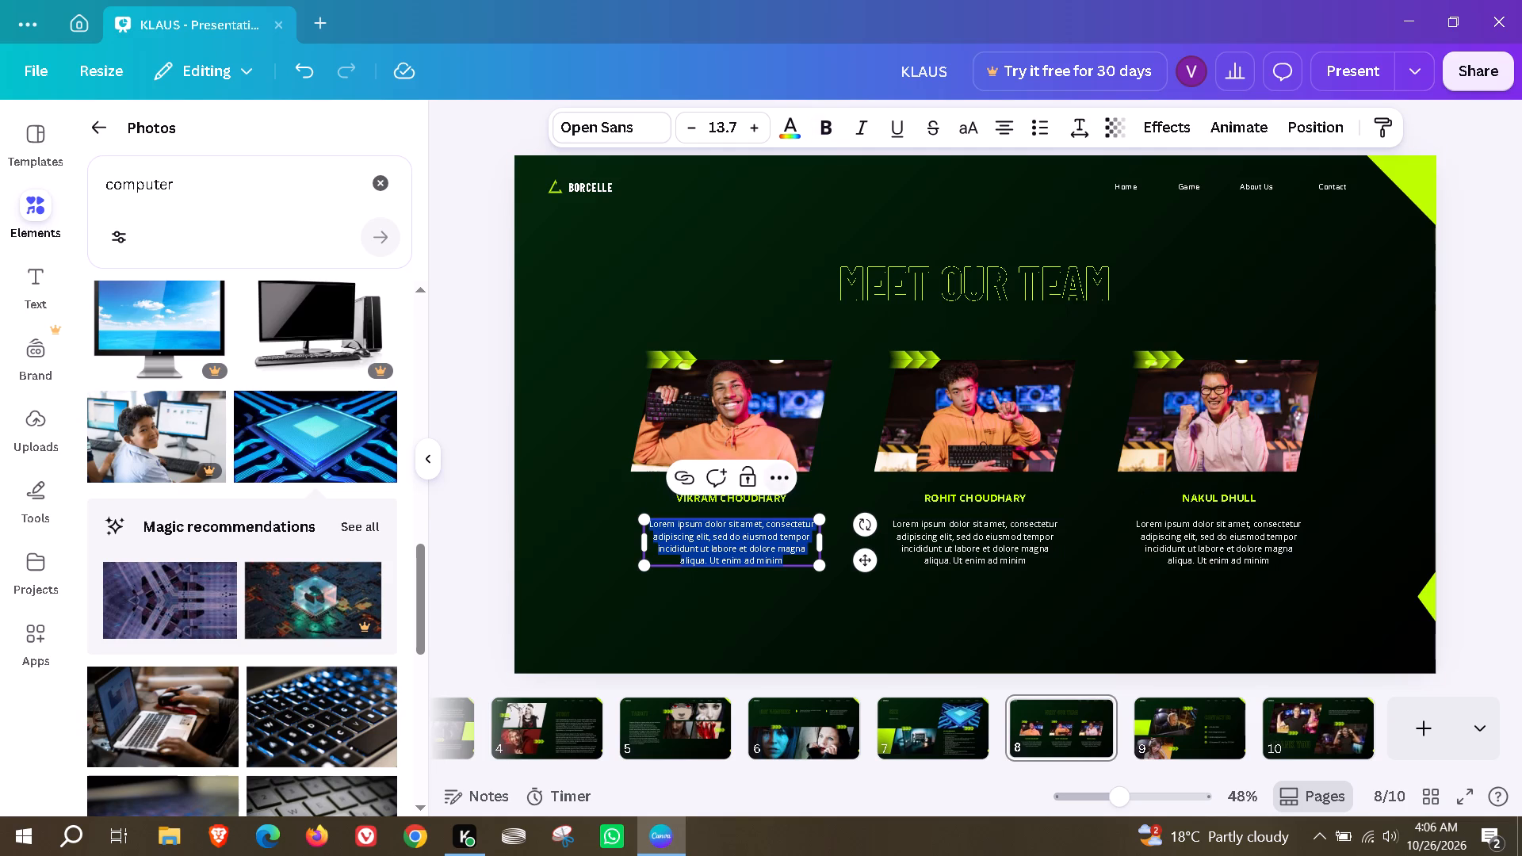
click(776, 468)
key(BackSpace)
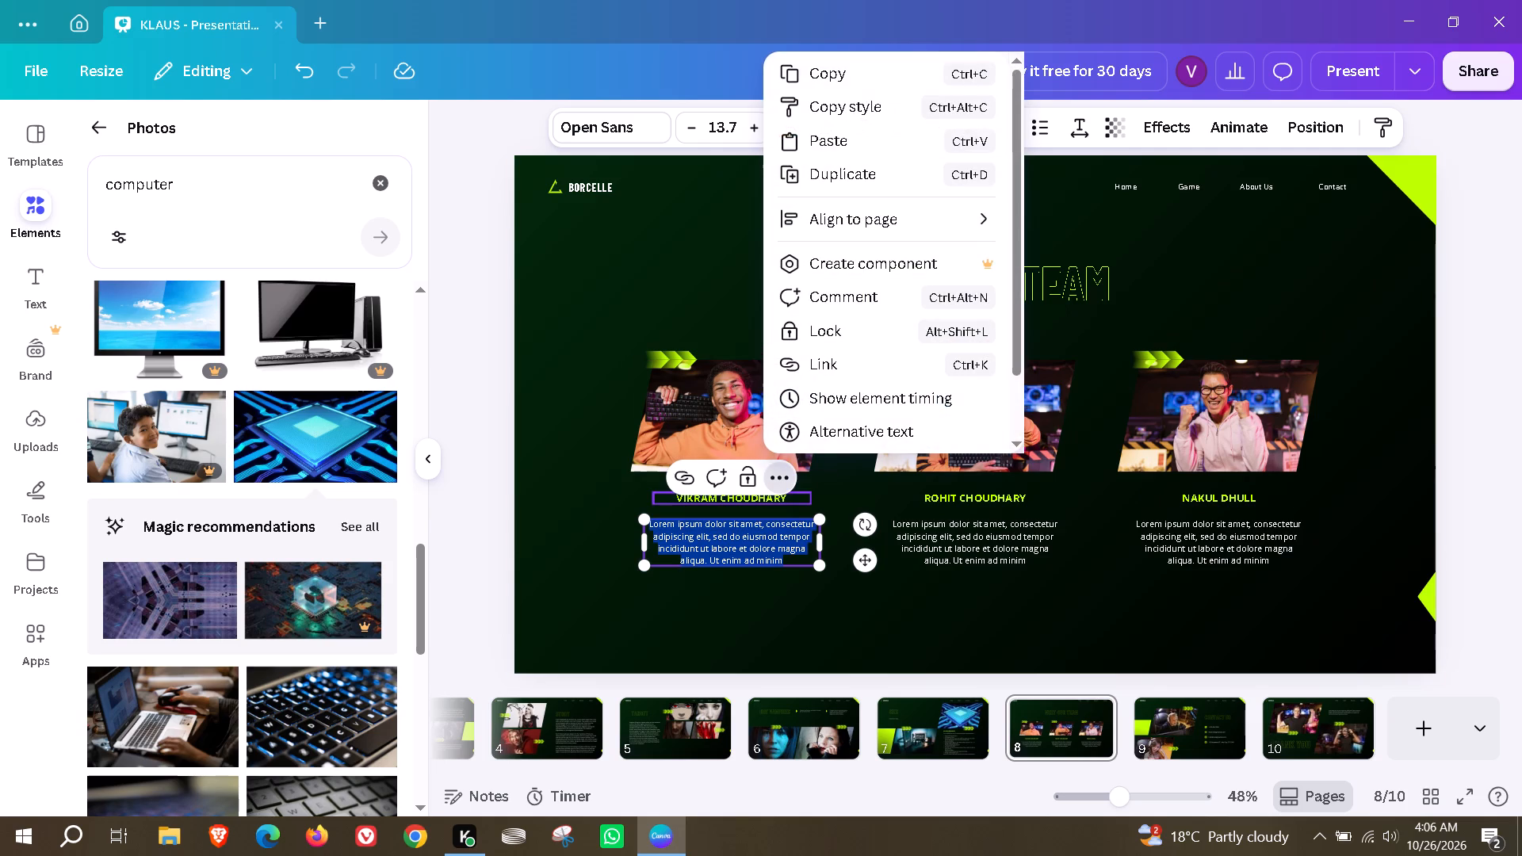
click(763, 537)
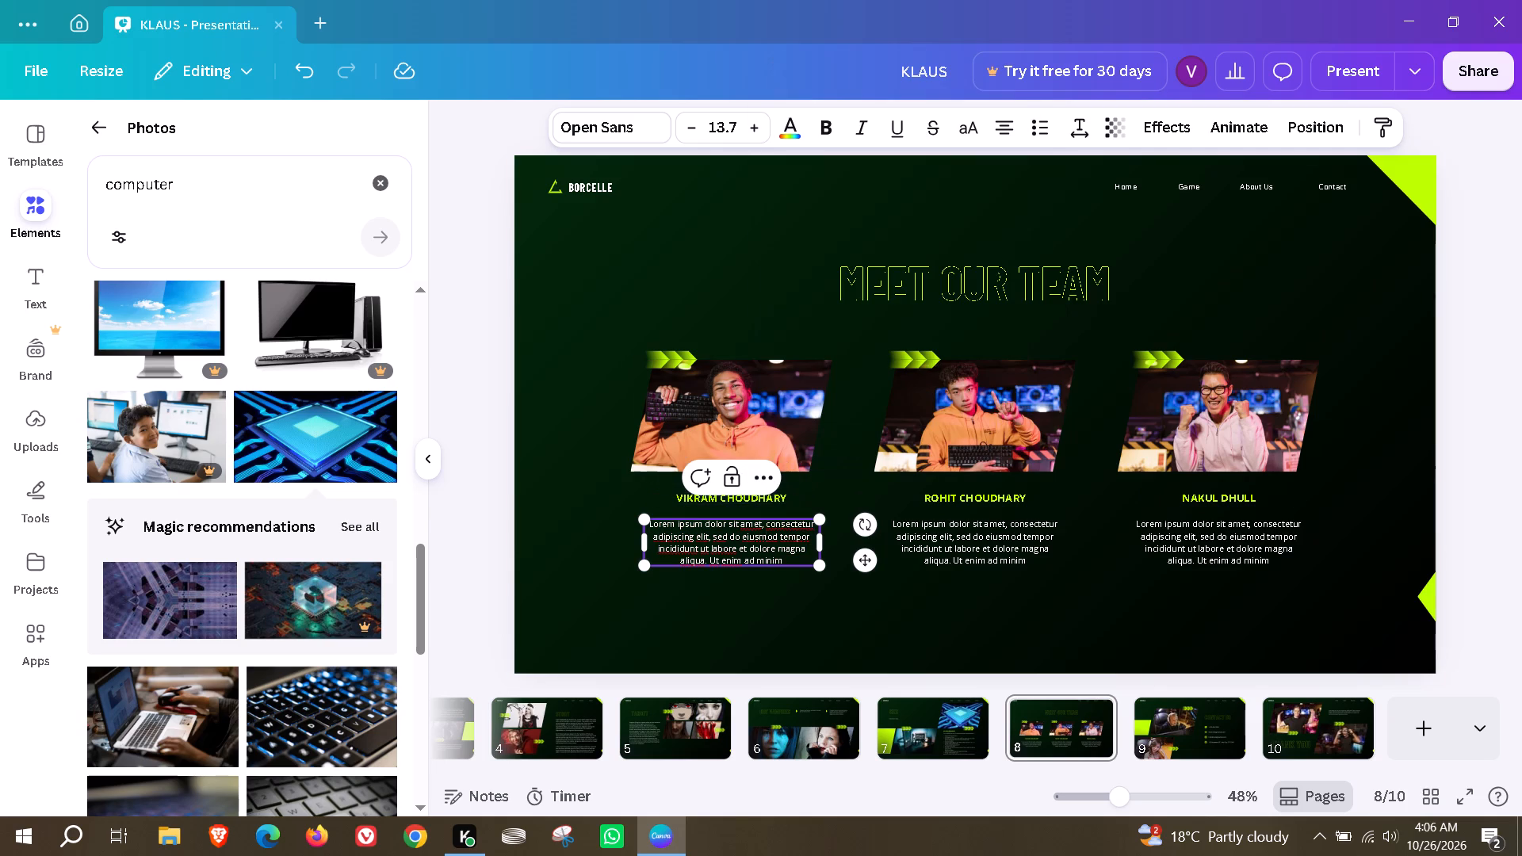
double_click(763, 537)
key(ctrl+a)
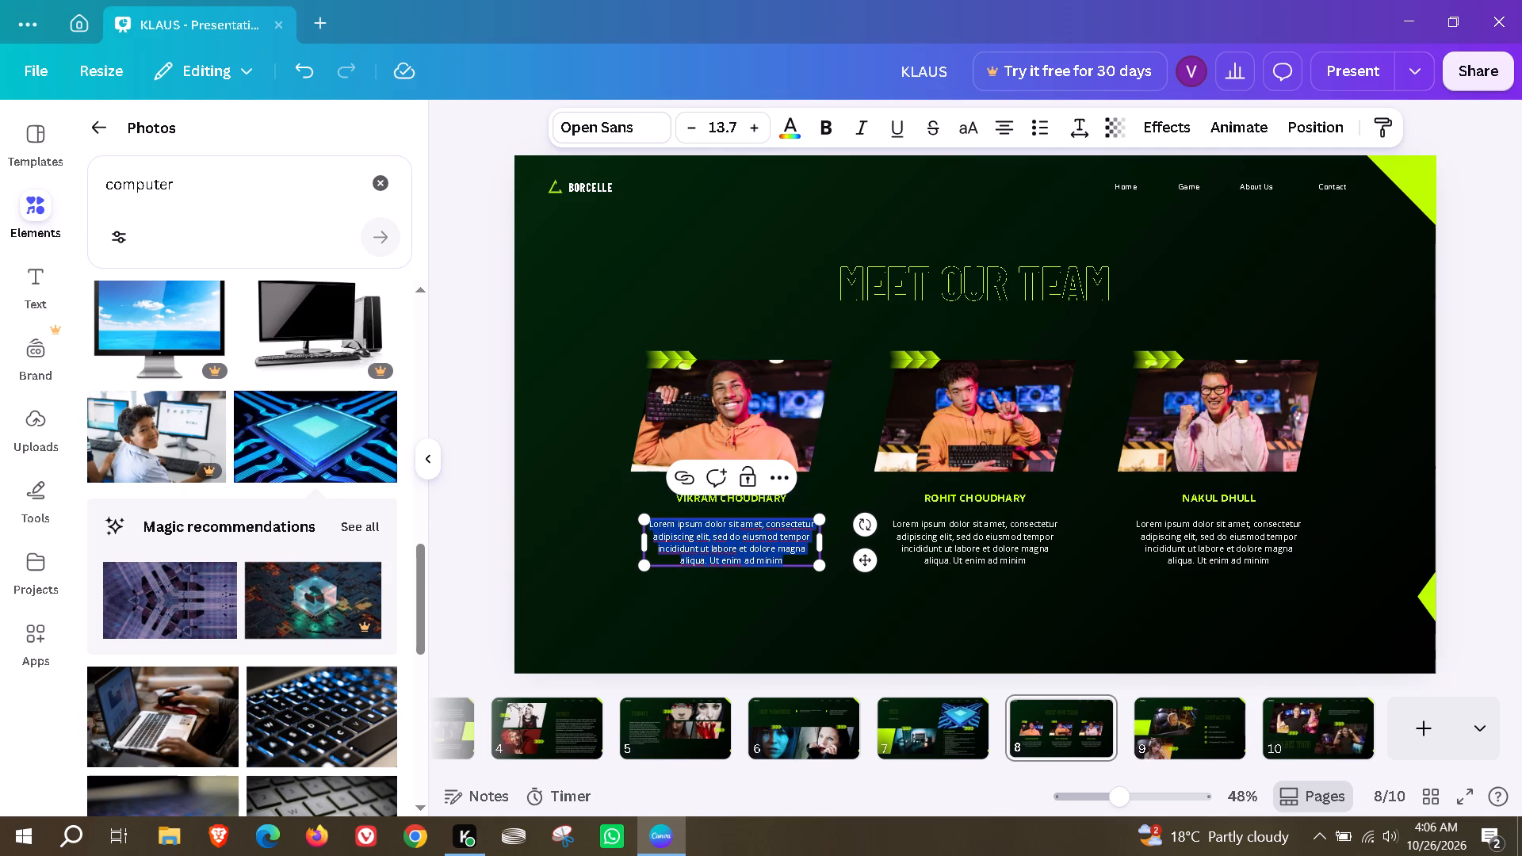
key(BackSpace)
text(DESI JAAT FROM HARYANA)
Replace the placeholder descriptions under the second and third team members' names with "DESI JAAT FROM HARYANA".
double_click(939, 532)
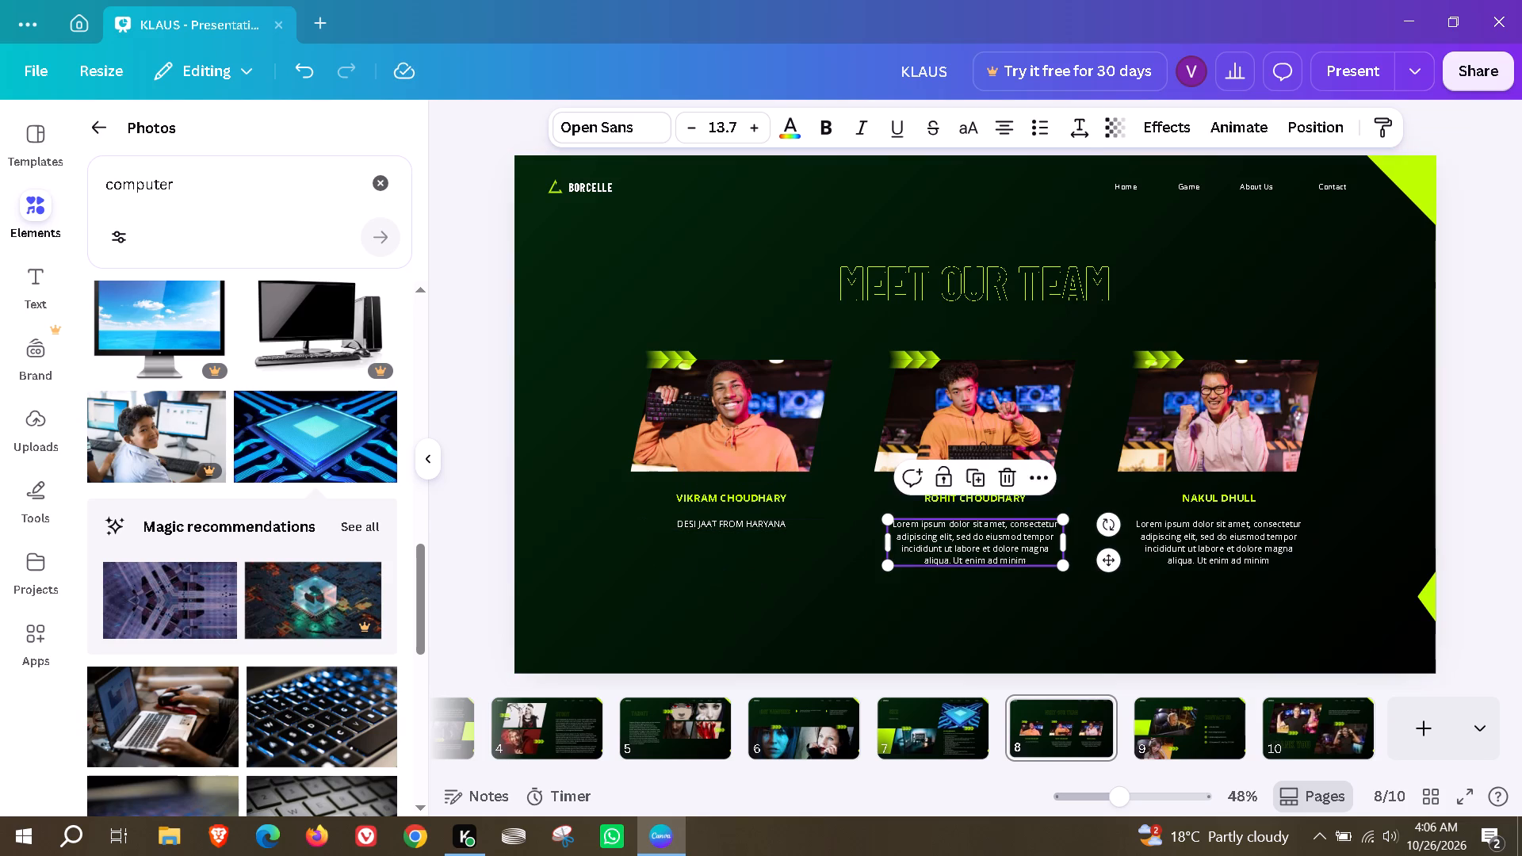
key(BackSpace)
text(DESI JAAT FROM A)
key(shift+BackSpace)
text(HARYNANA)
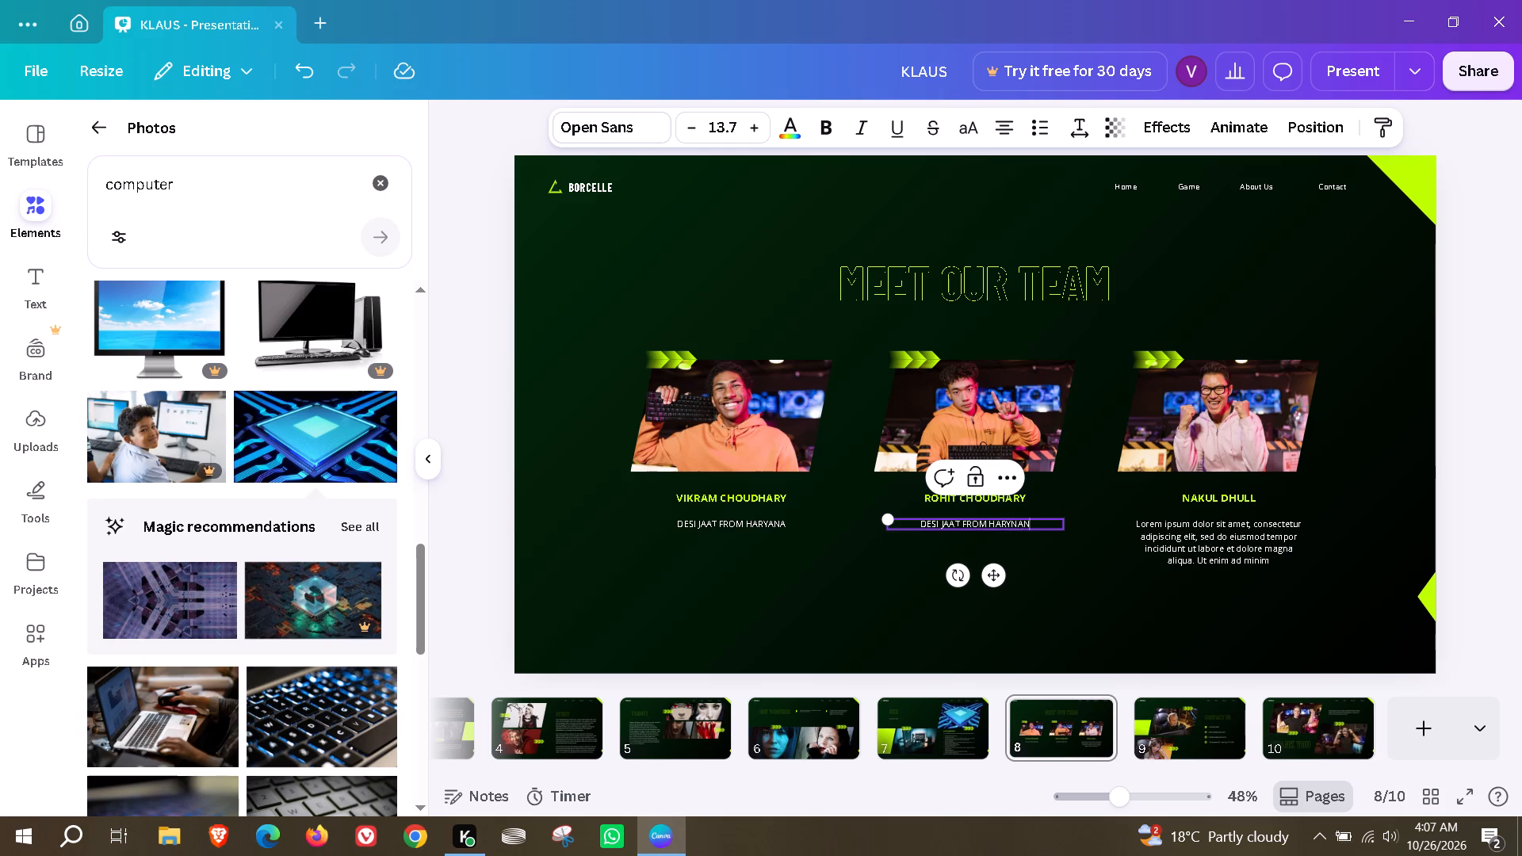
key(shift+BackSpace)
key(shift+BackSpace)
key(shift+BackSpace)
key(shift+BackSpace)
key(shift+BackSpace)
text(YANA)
double_click(1180, 530)
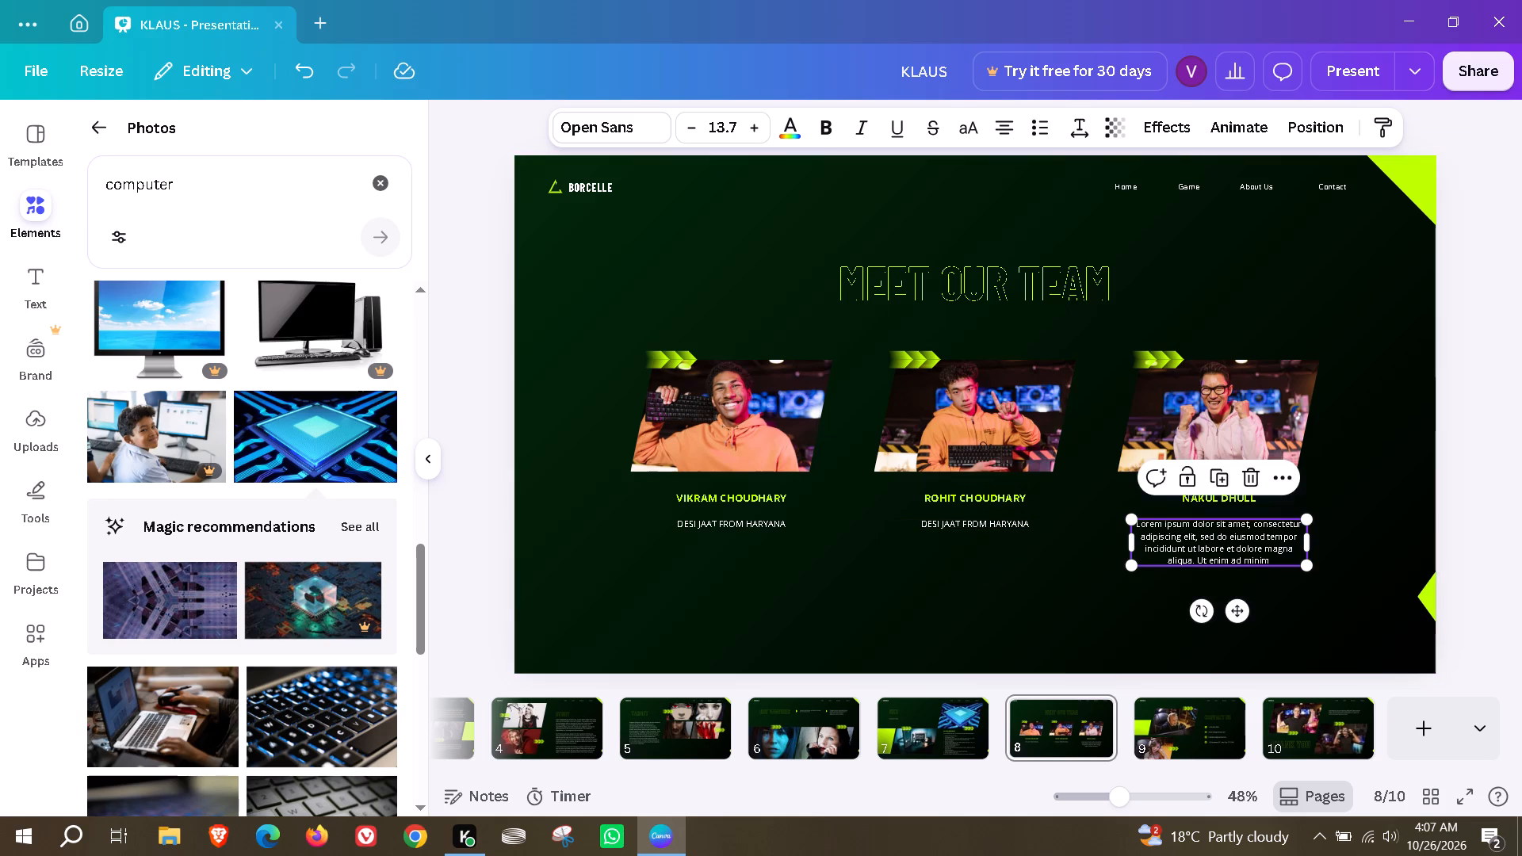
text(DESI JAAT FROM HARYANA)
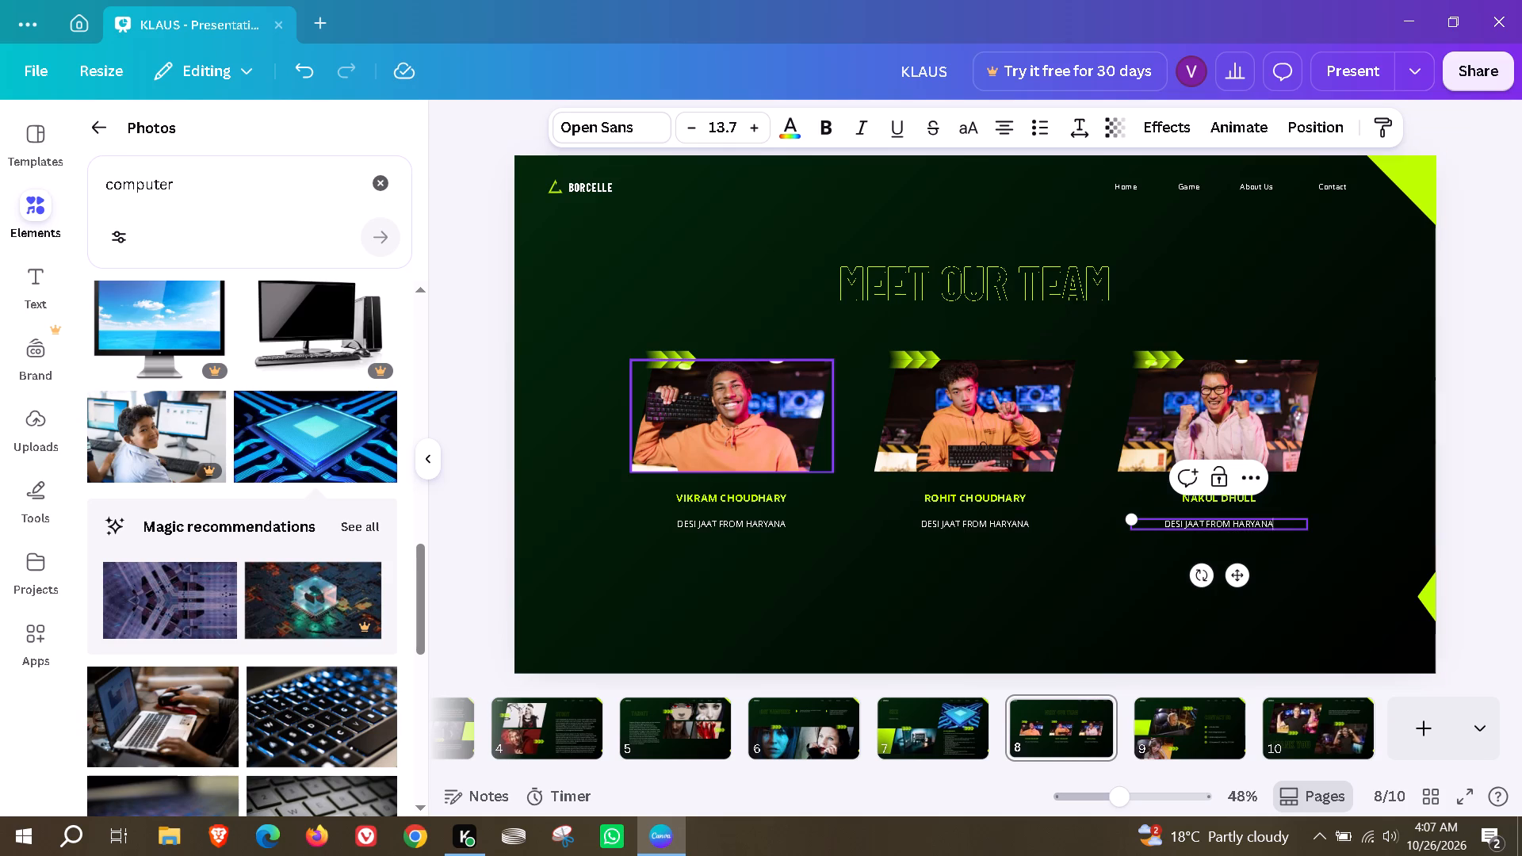
Delete the gamer photos from all three of page 8's slanted team frames, keeping the empty frames.
click(770, 435)
click(765, 316)
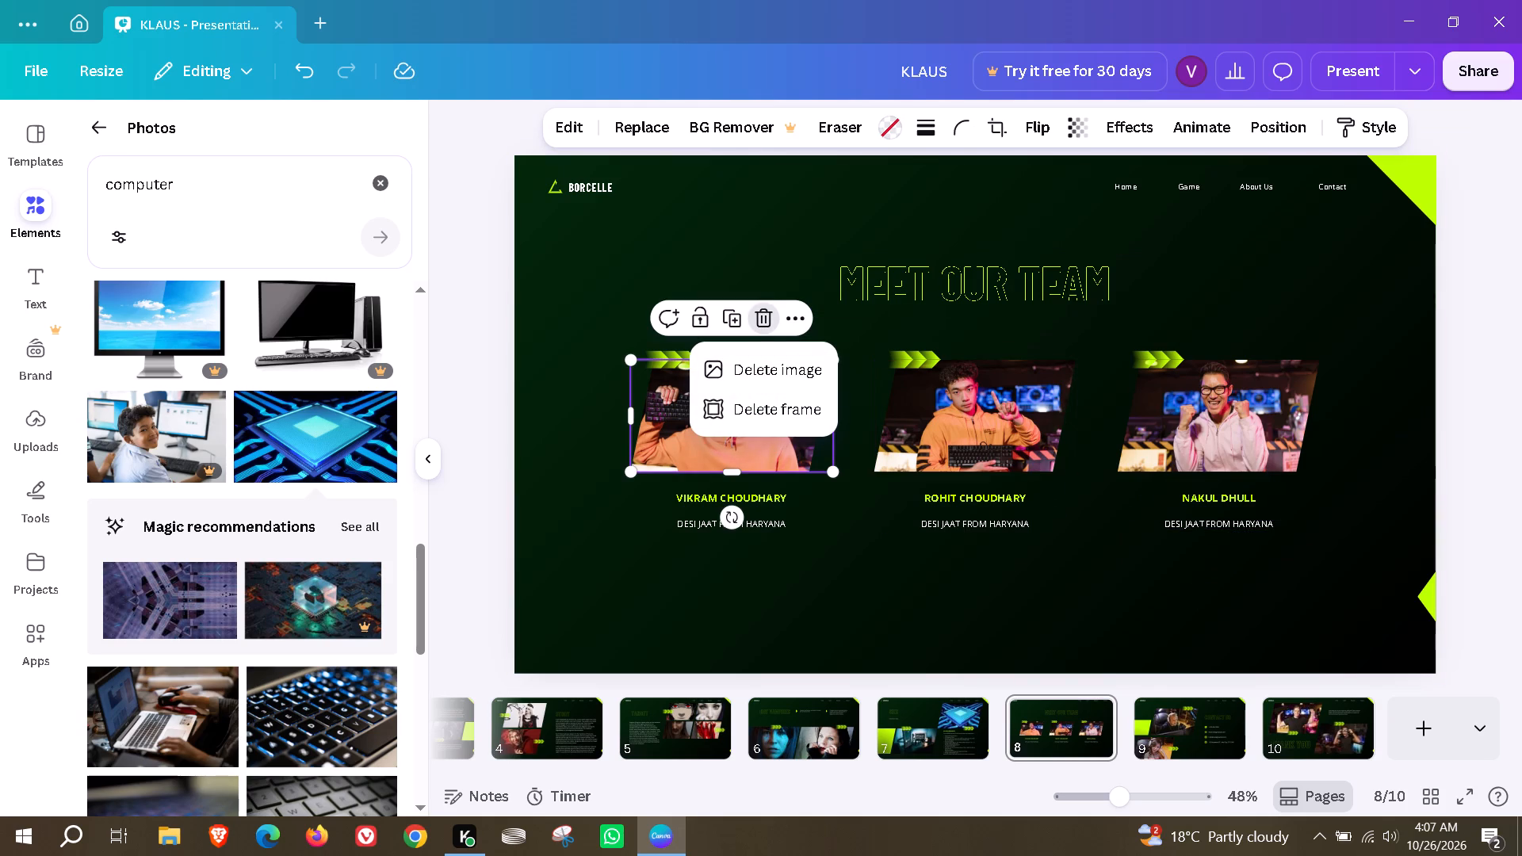
click(785, 364)
click(954, 434)
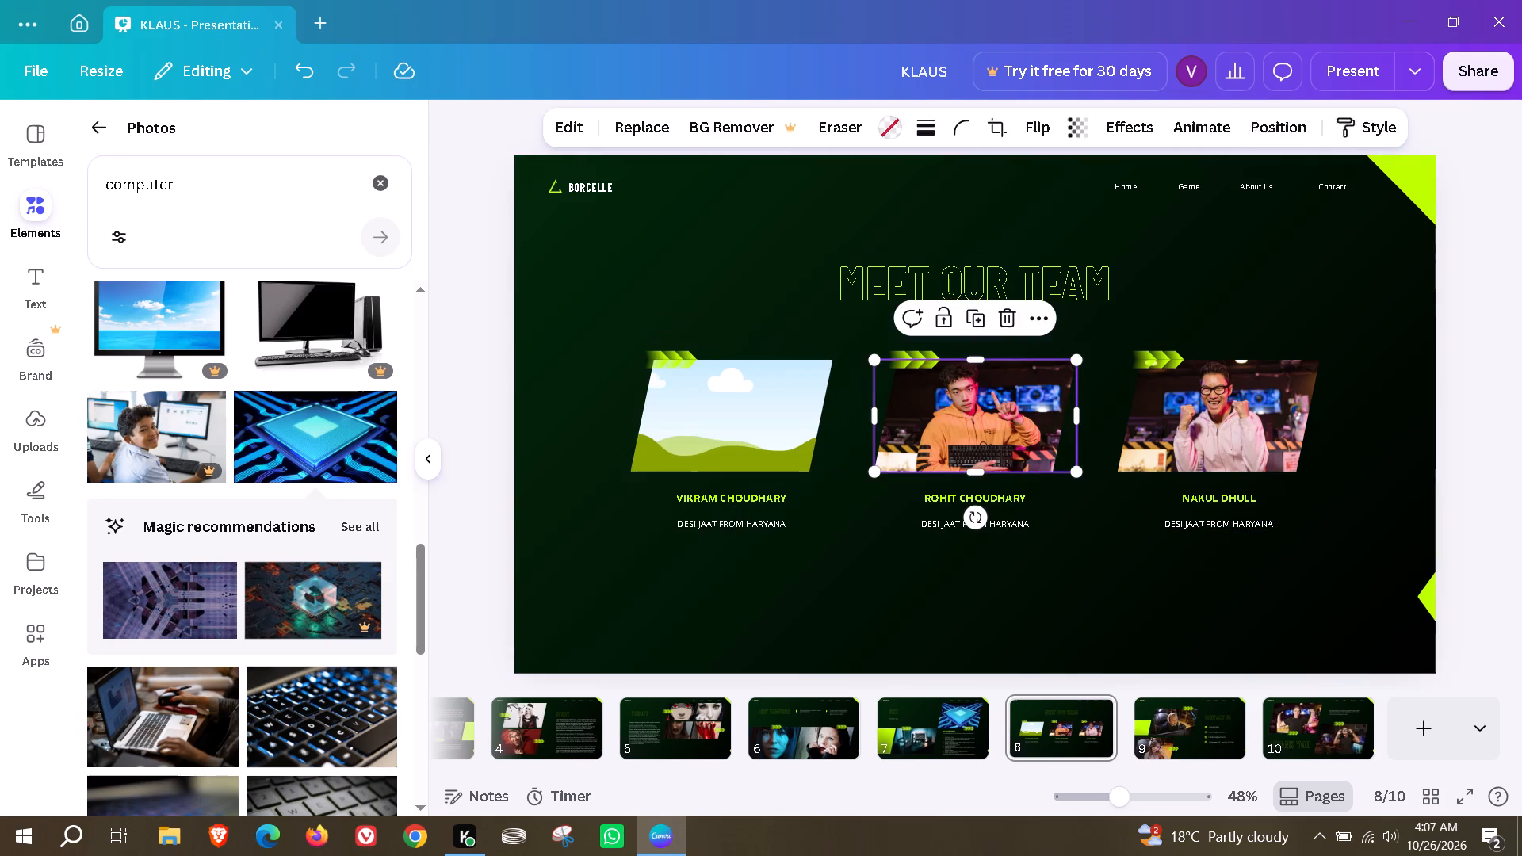
click(998, 312)
click(1027, 375)
click(1231, 419)
click(1250, 325)
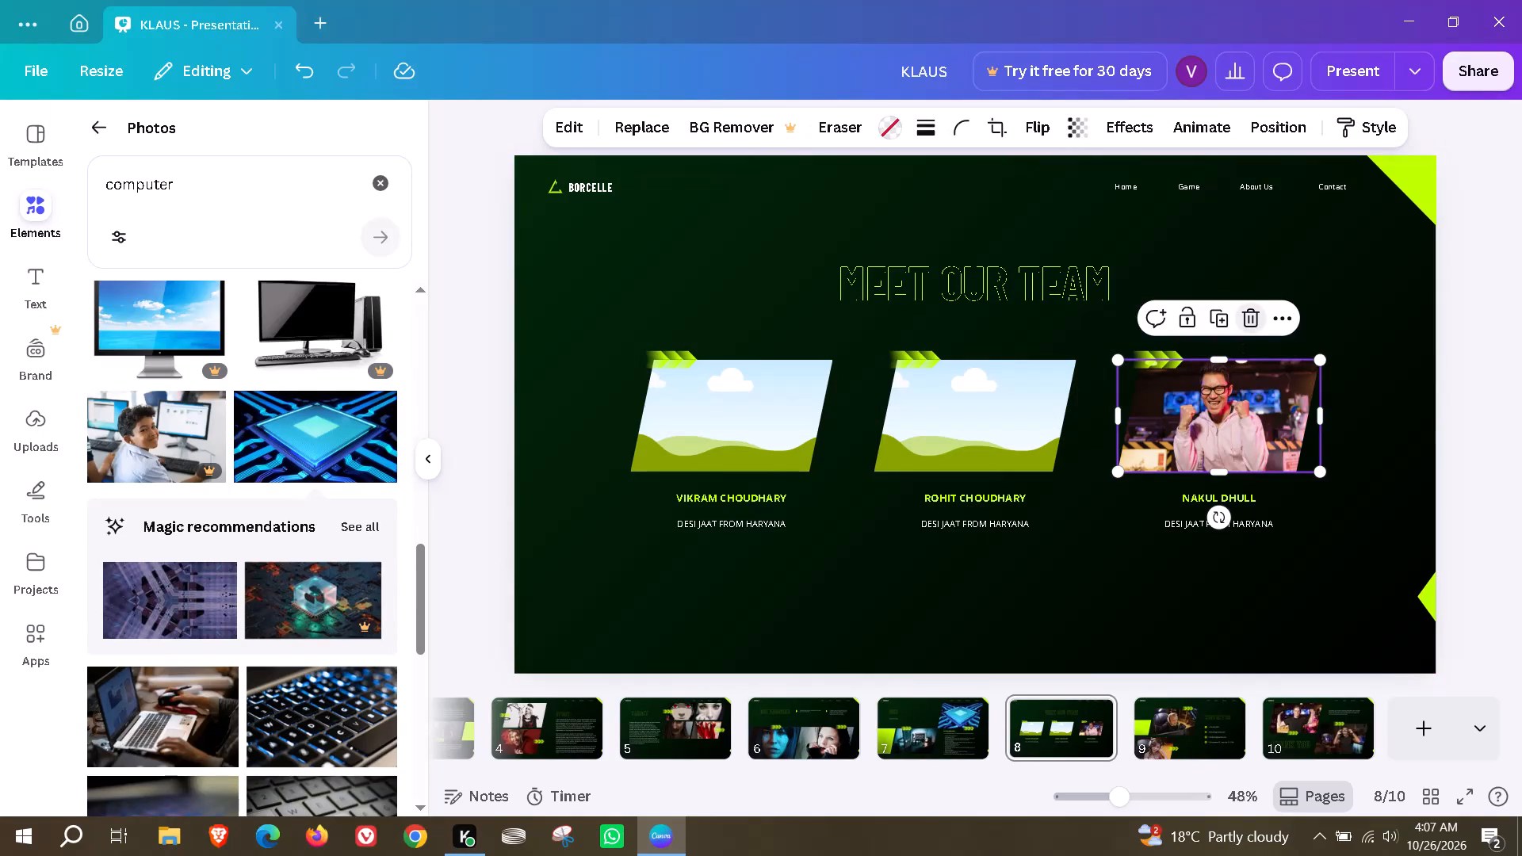
click(1254, 369)
Search the photos for "jaat" and fill the first team member's frame with the striped kitten photo.
click(778, 405)
drag(237, 203, 92, 201)
drag(184, 181, 94, 197)
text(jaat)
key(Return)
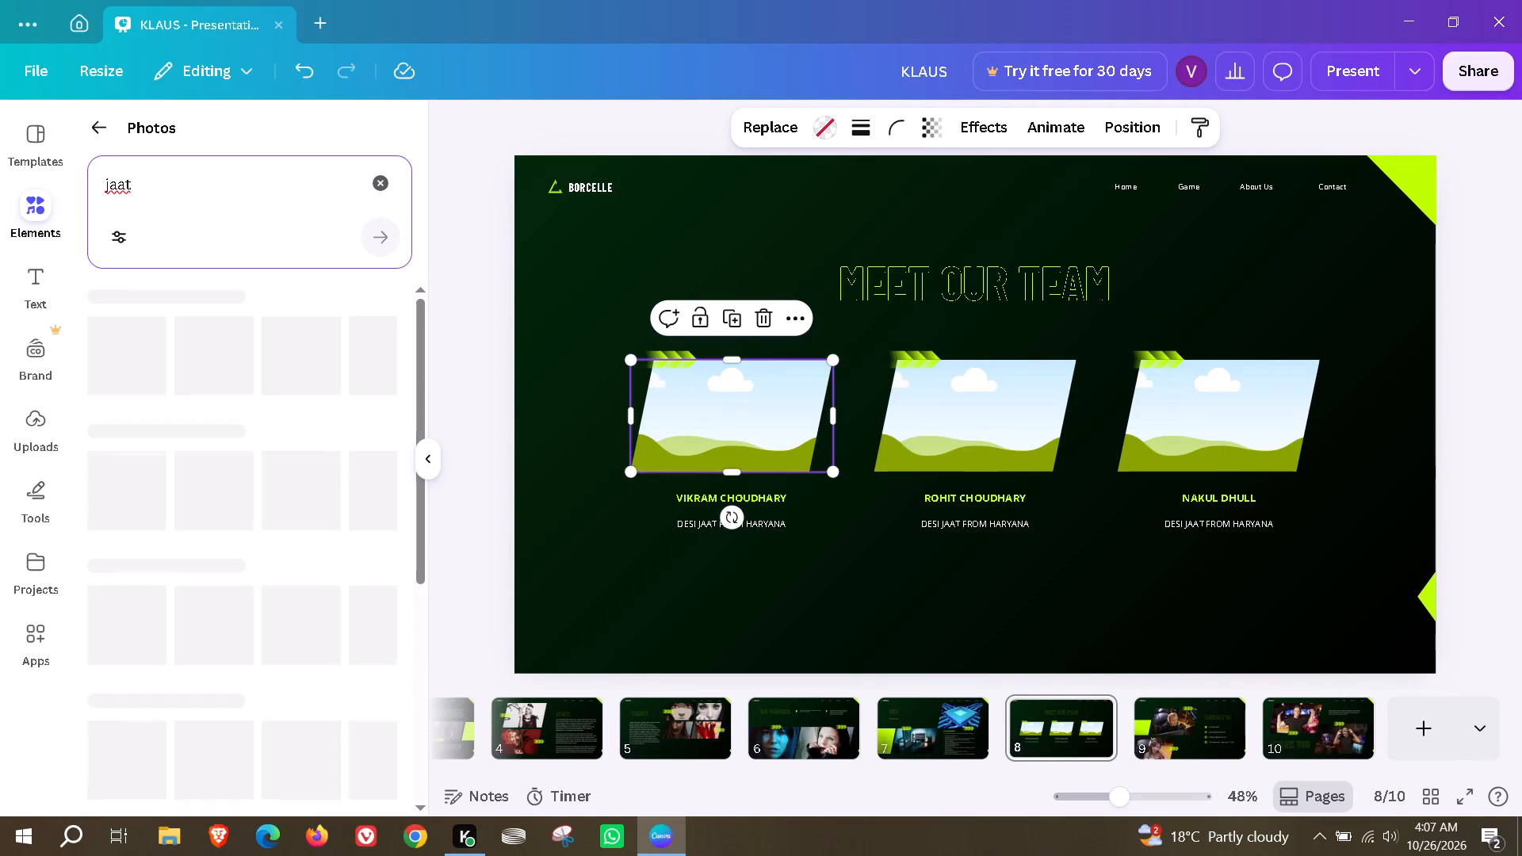
drag(178, 187, 68, 189)
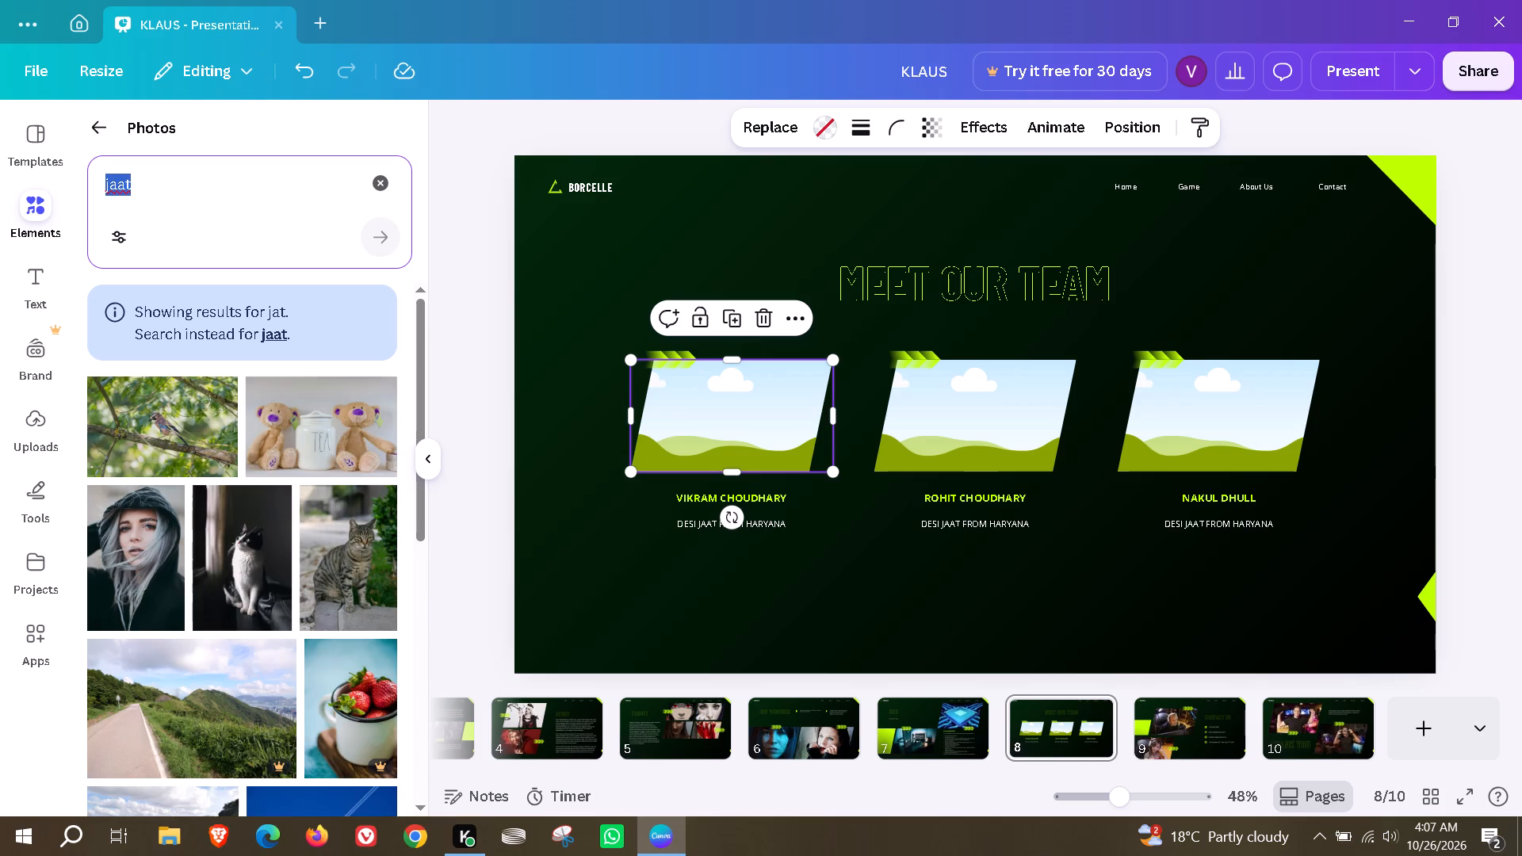
scroll(255, 556, down, 8)
scroll(254, 556, up, 1)
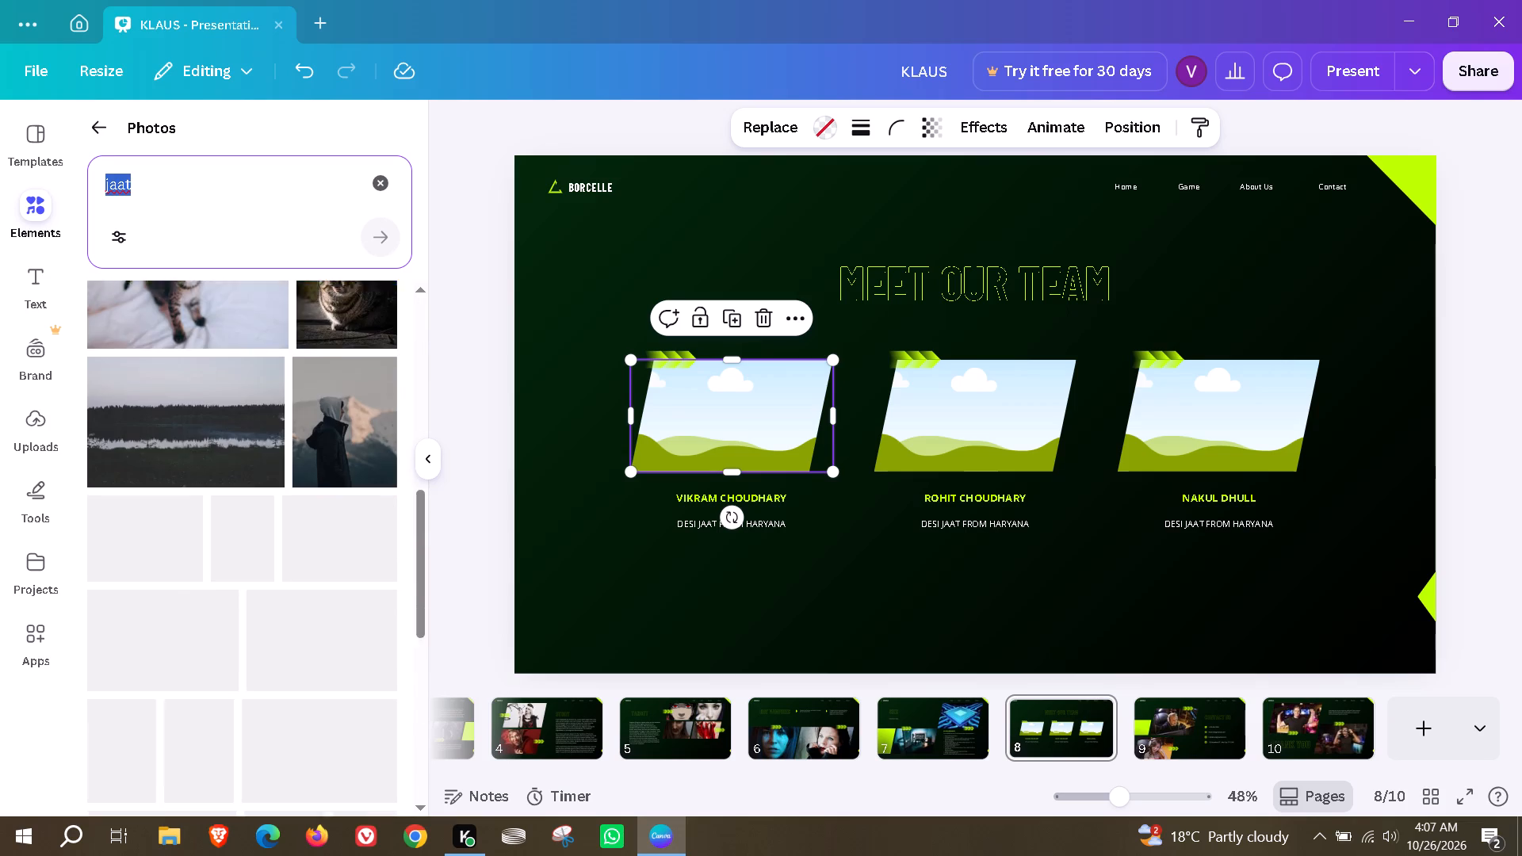
scroll(254, 556, up, 1)
drag(206, 411, 664, 413)
Fill the third team frame with the orange-hooded woman photo and the second with the long-haired woman in a denim jacket.
scroll(263, 517, down, 1)
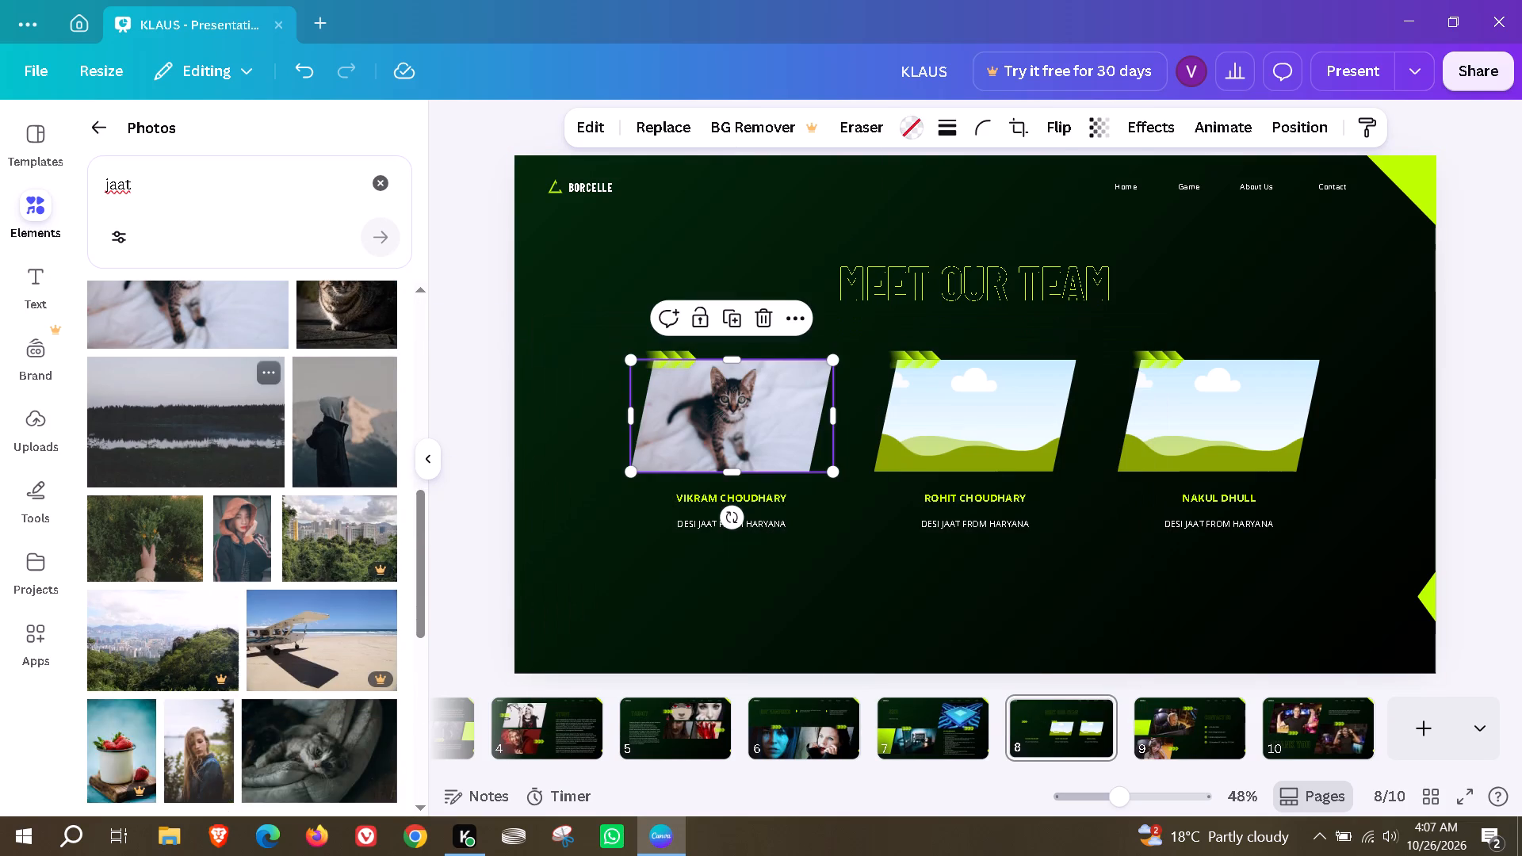
scroll(281, 623, down, 1)
drag(254, 636, 891, 530)
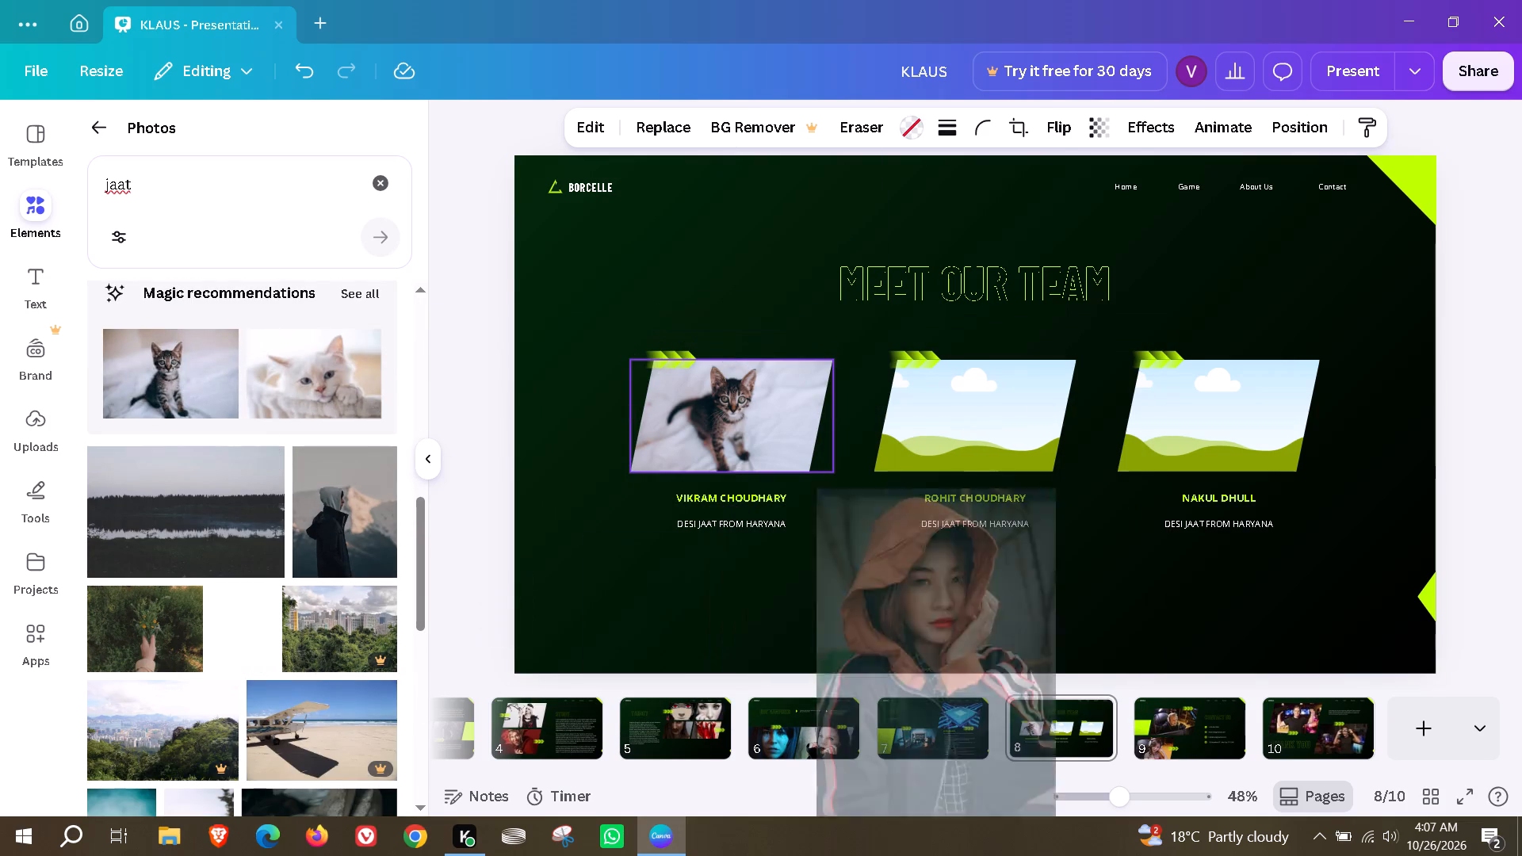
drag(891, 530, 1141, 430)
scroll(254, 595, down, 3)
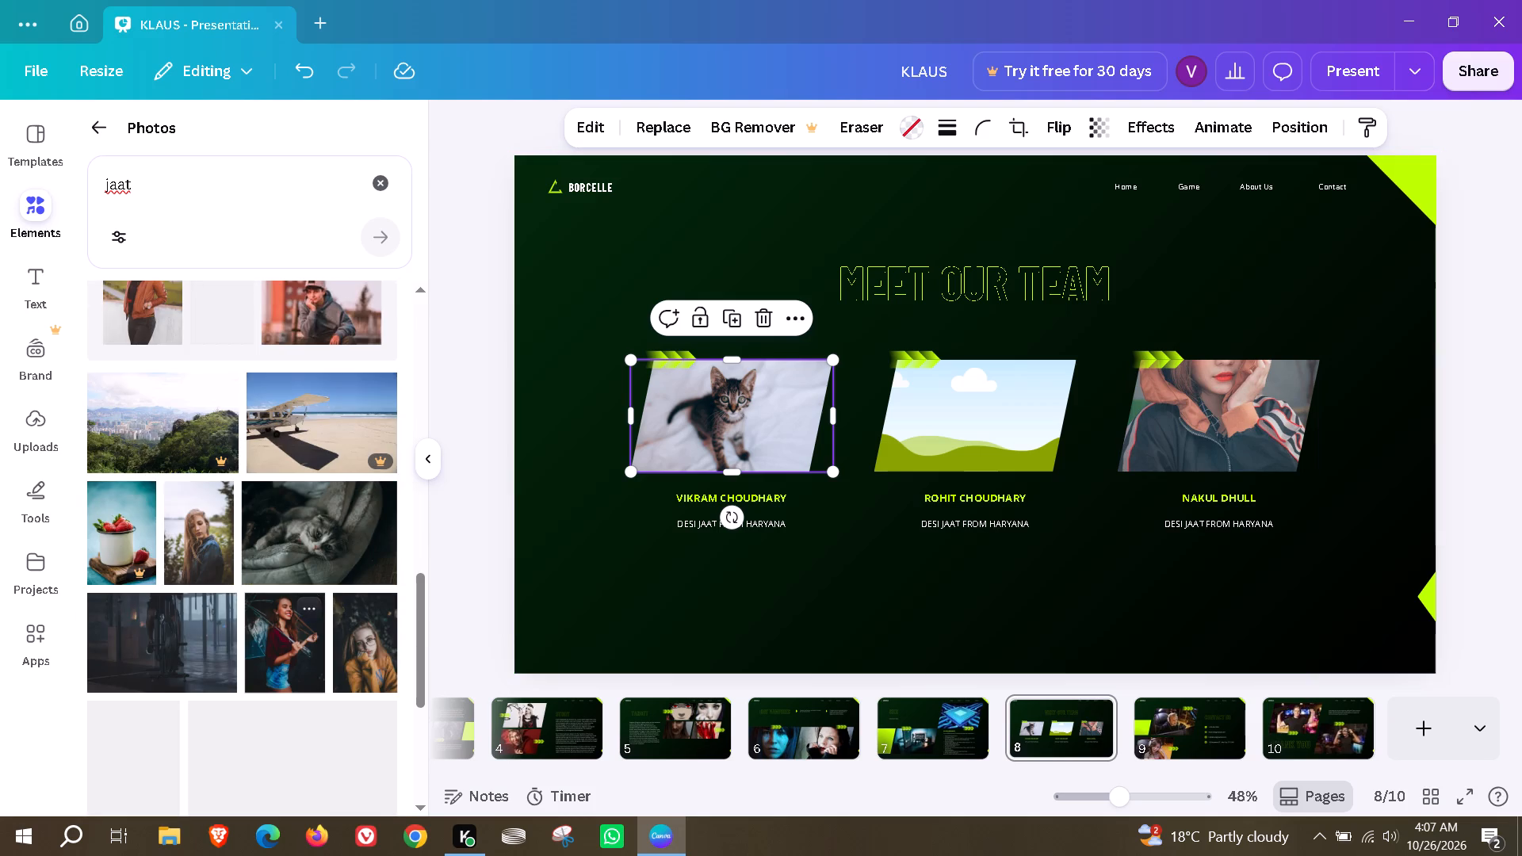
drag(193, 529, 914, 403)
click(866, 610)
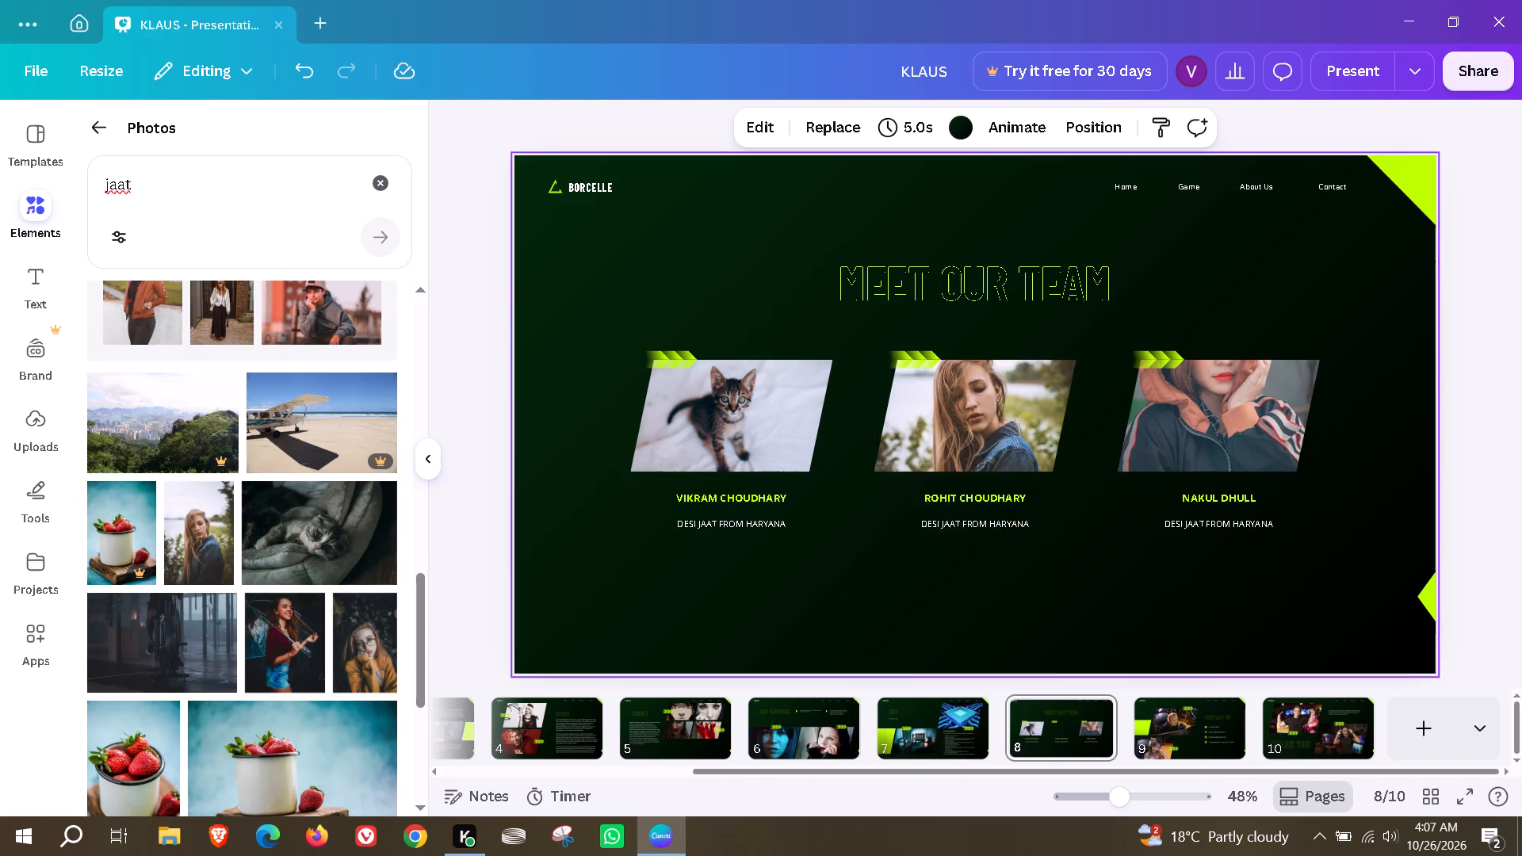
Go to page 9 and select its "CONTACT US" heading.
click(1157, 738)
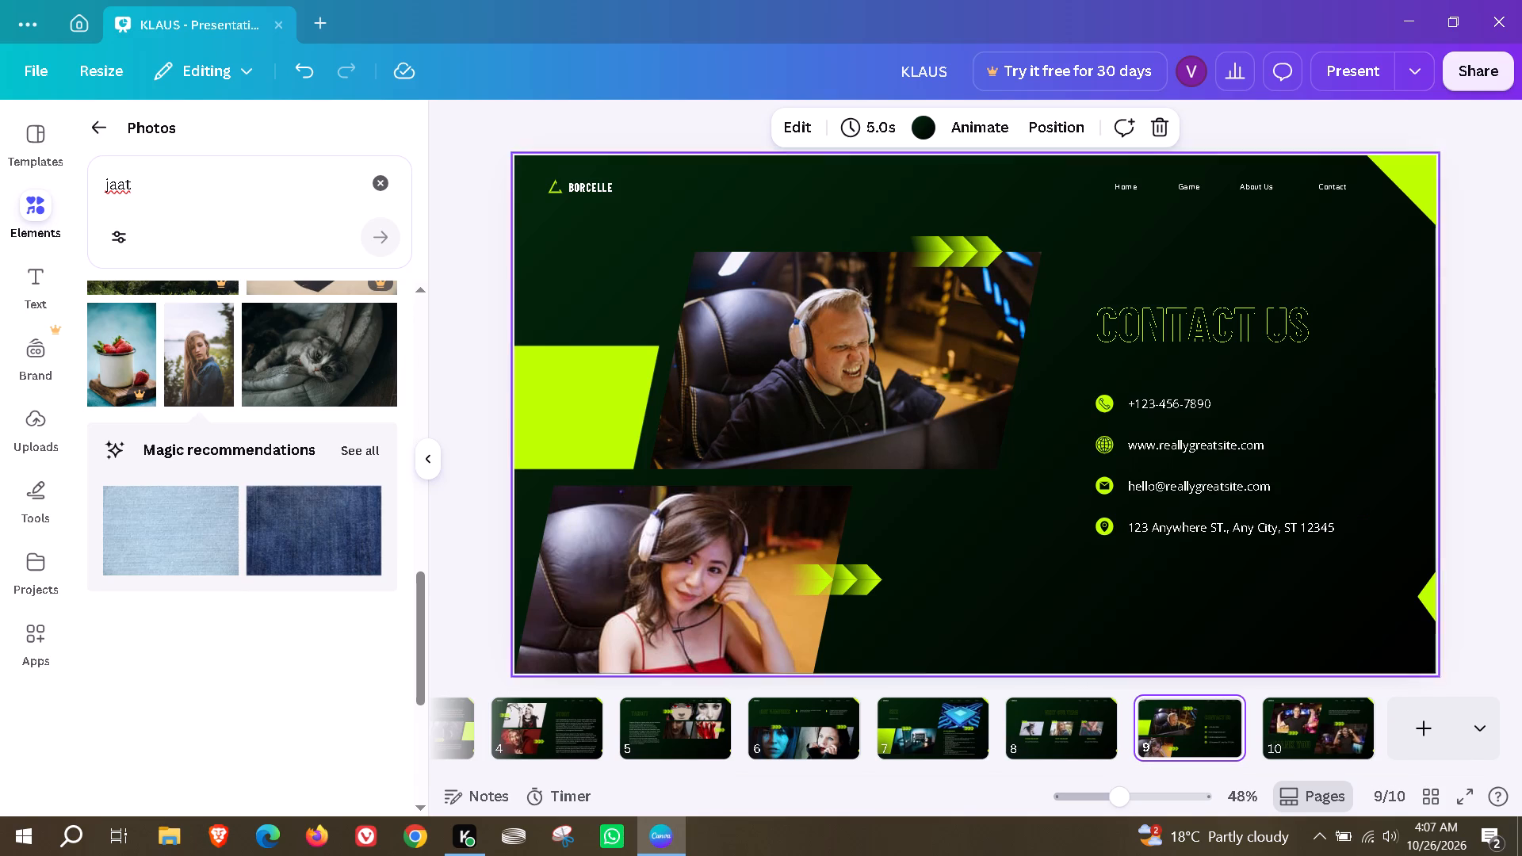
click(1088, 737)
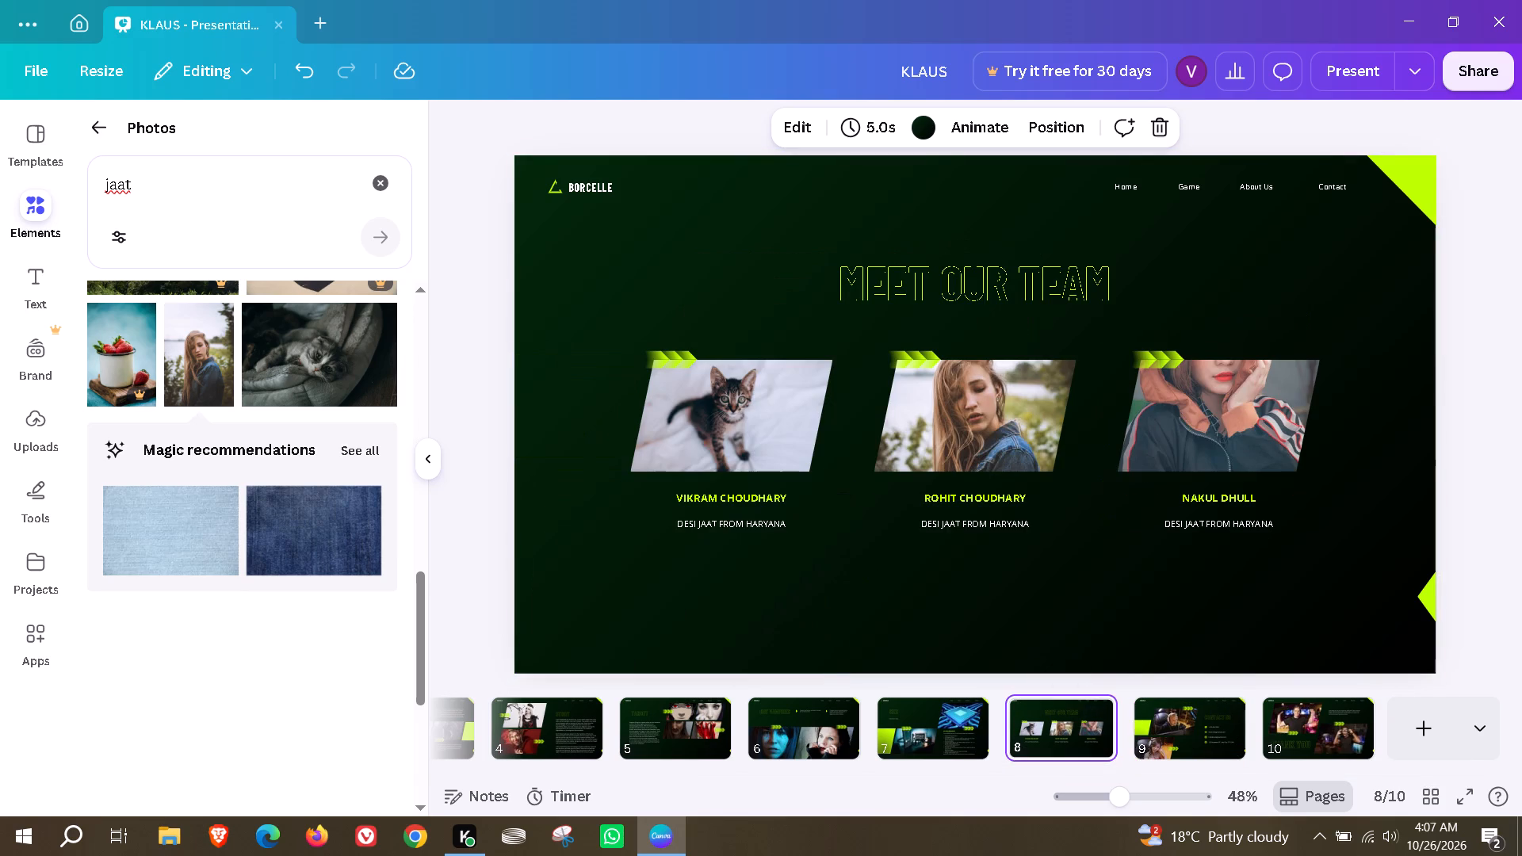
click(1187, 707)
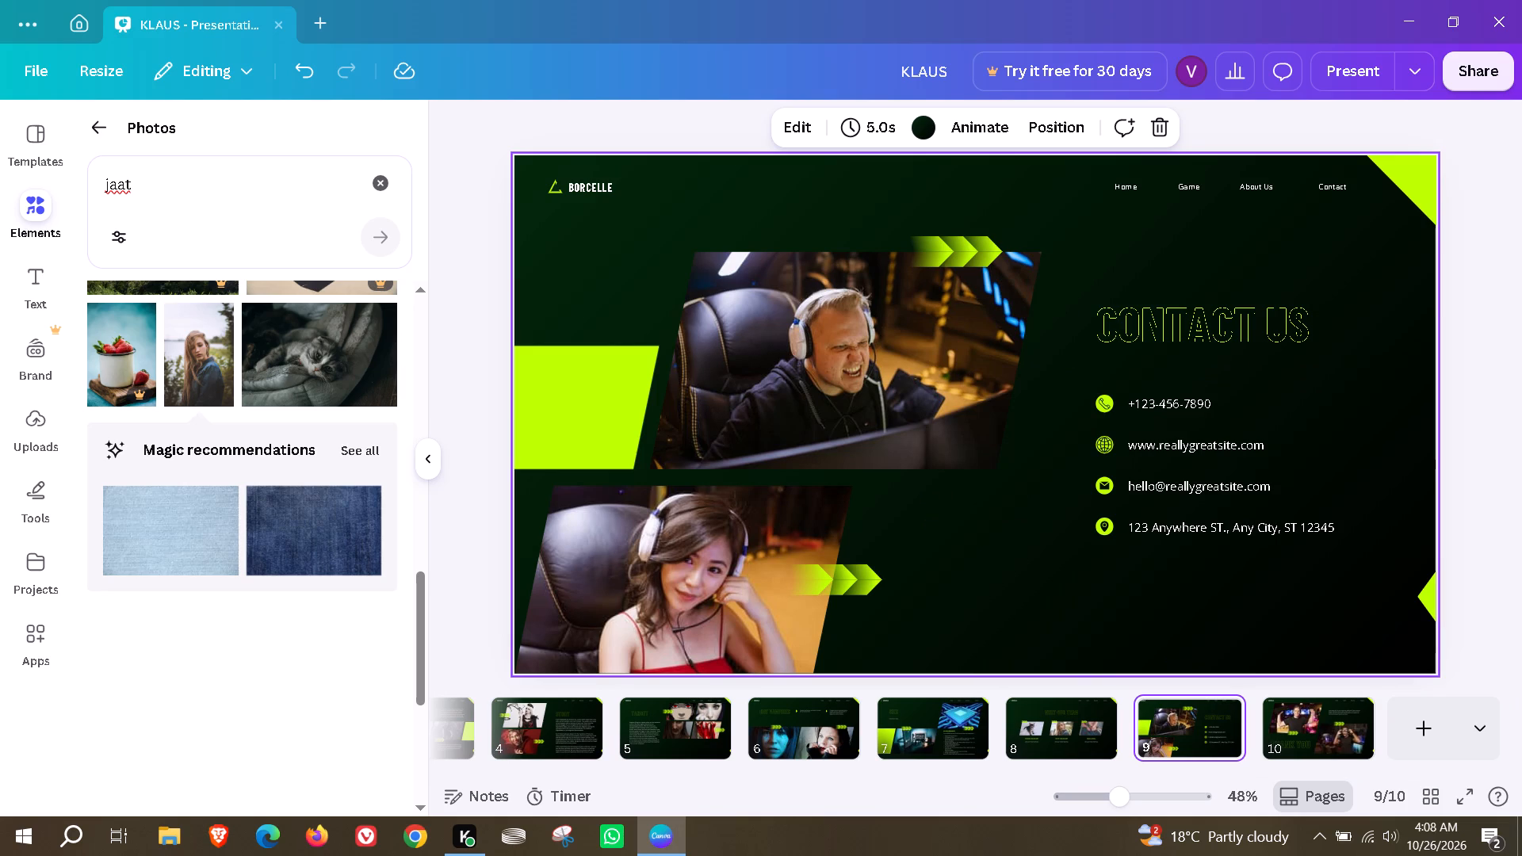
click(1173, 314)
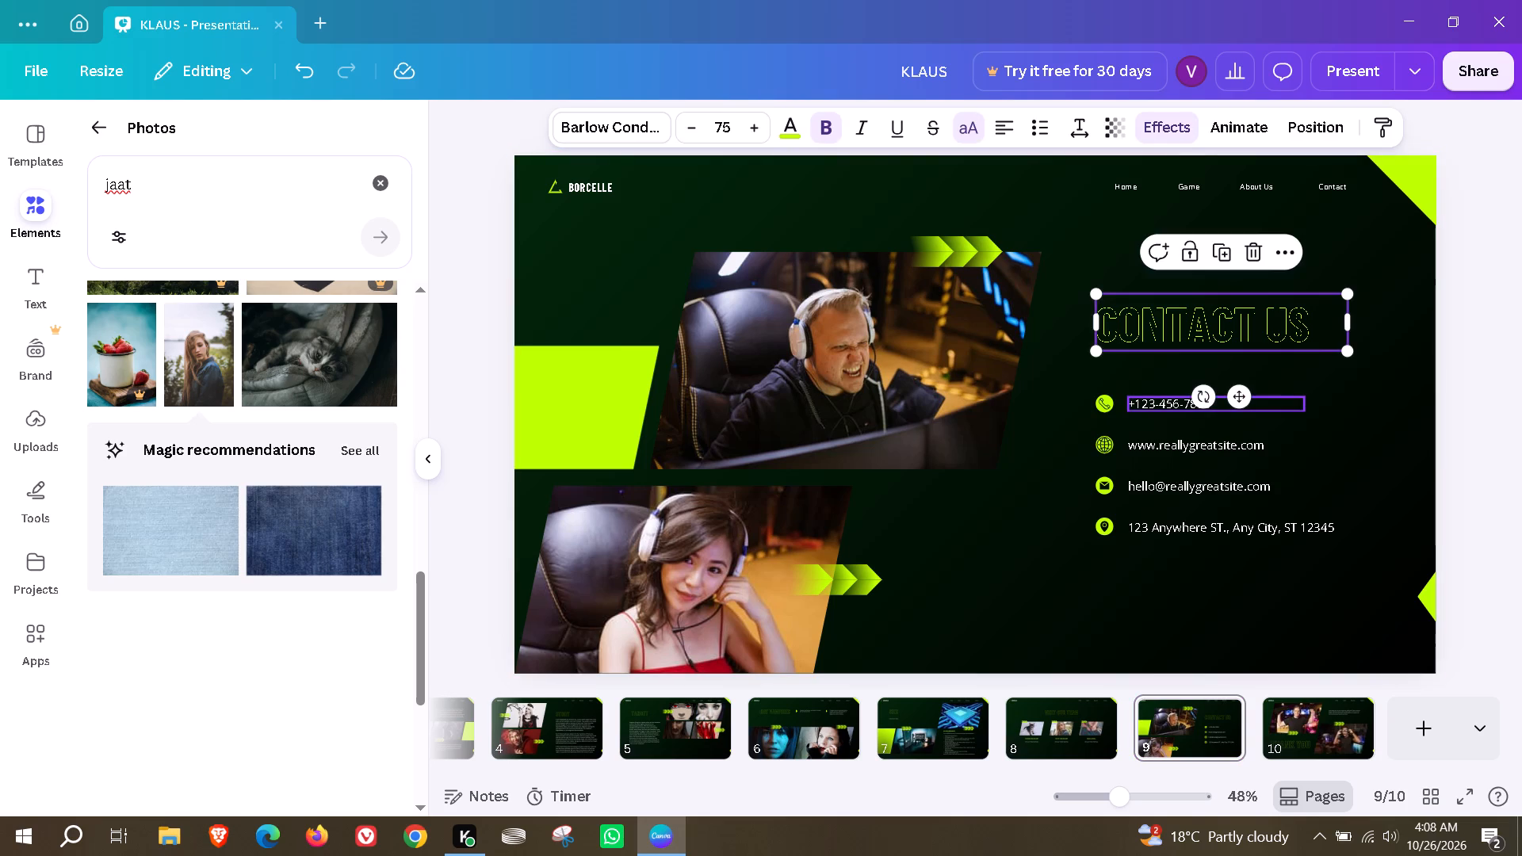
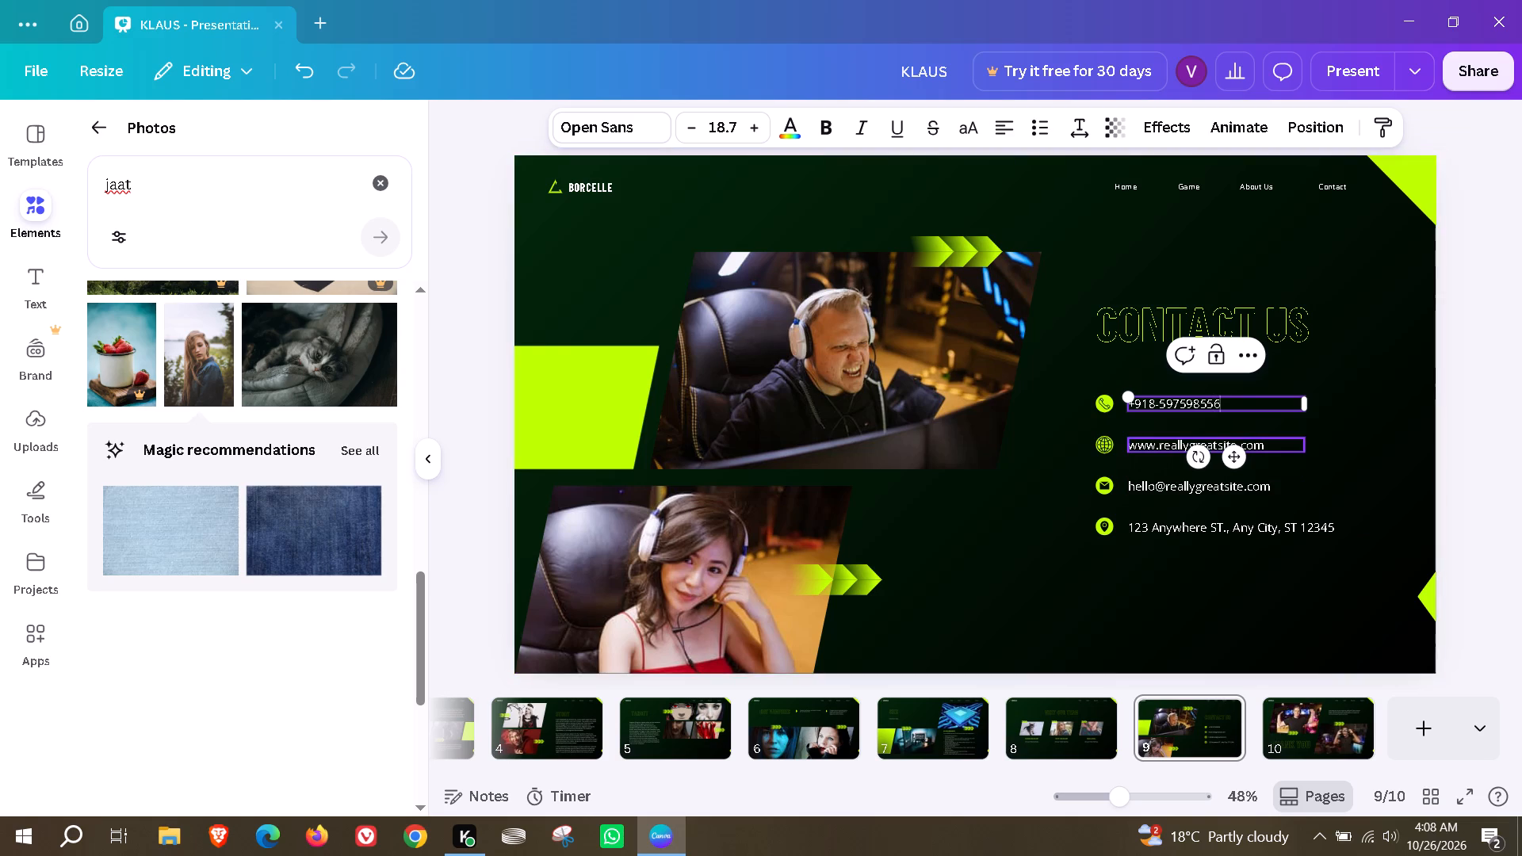
click(1150, 411)
double_click(1171, 400)
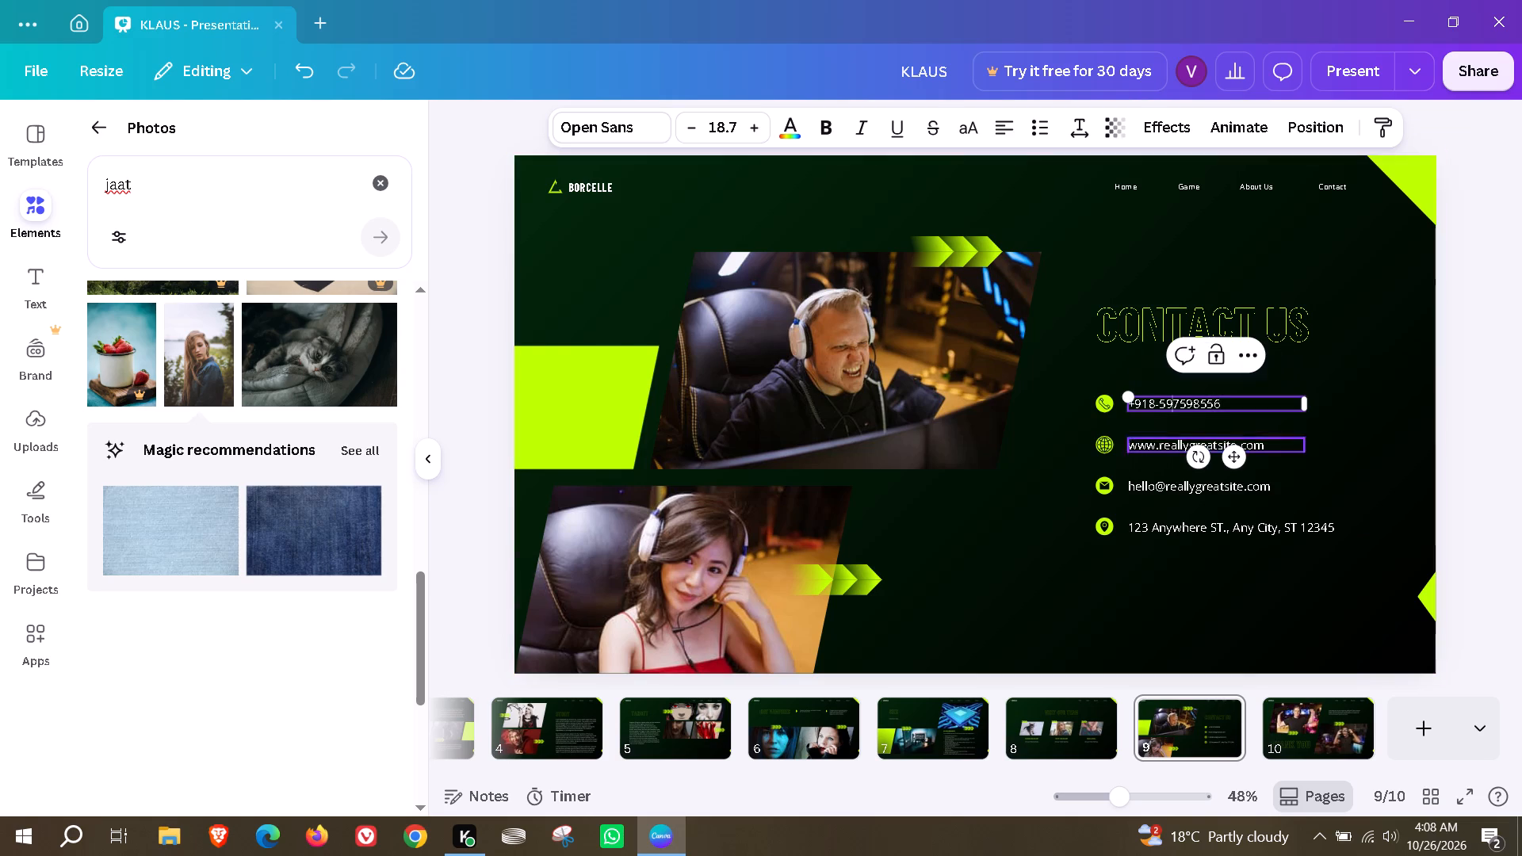
click(1161, 452)
double_click(1161, 452)
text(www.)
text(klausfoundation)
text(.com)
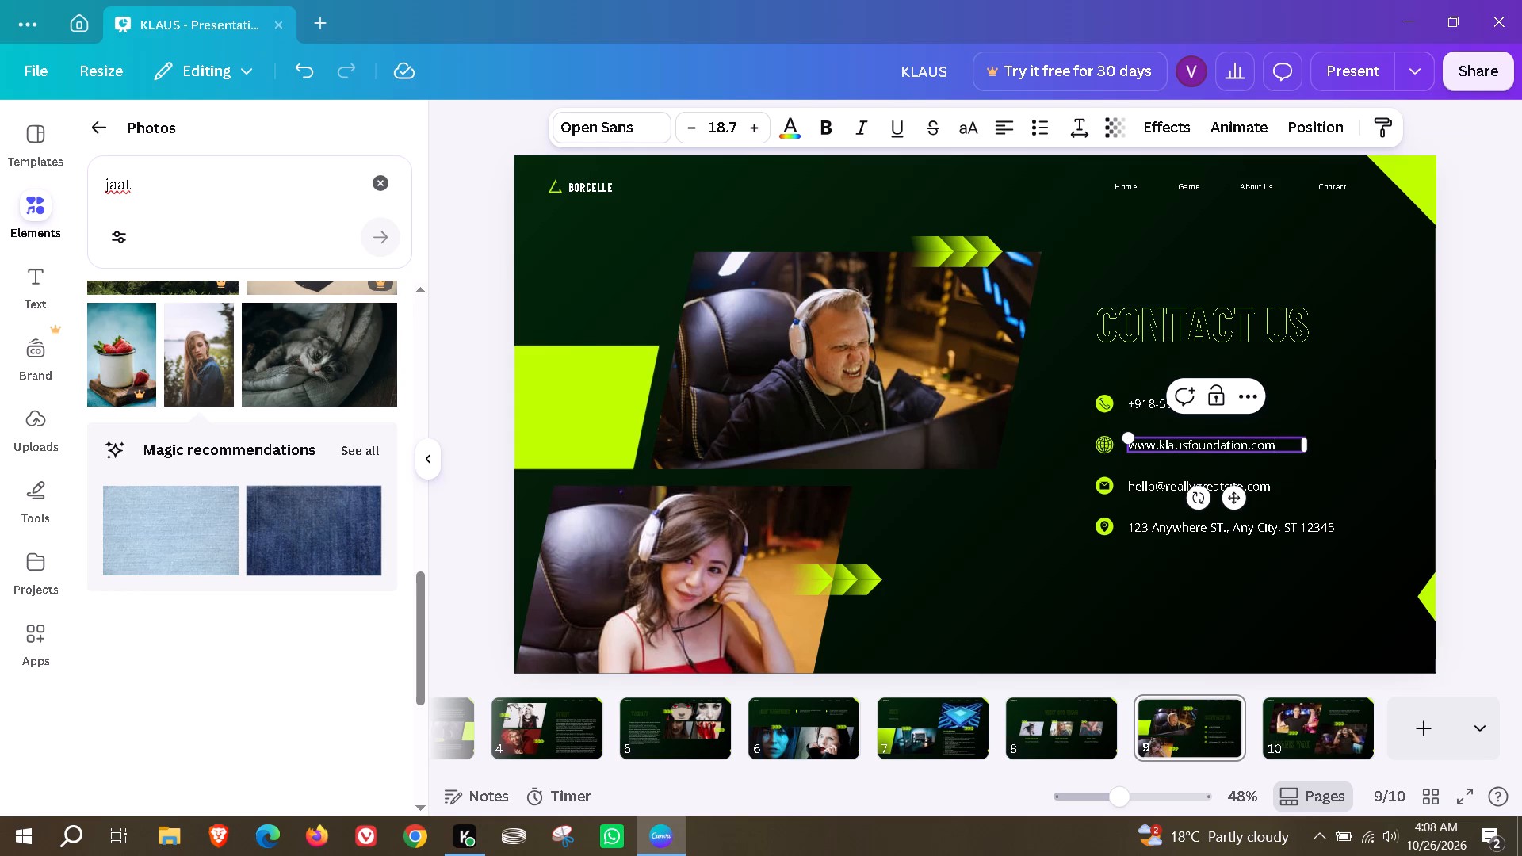
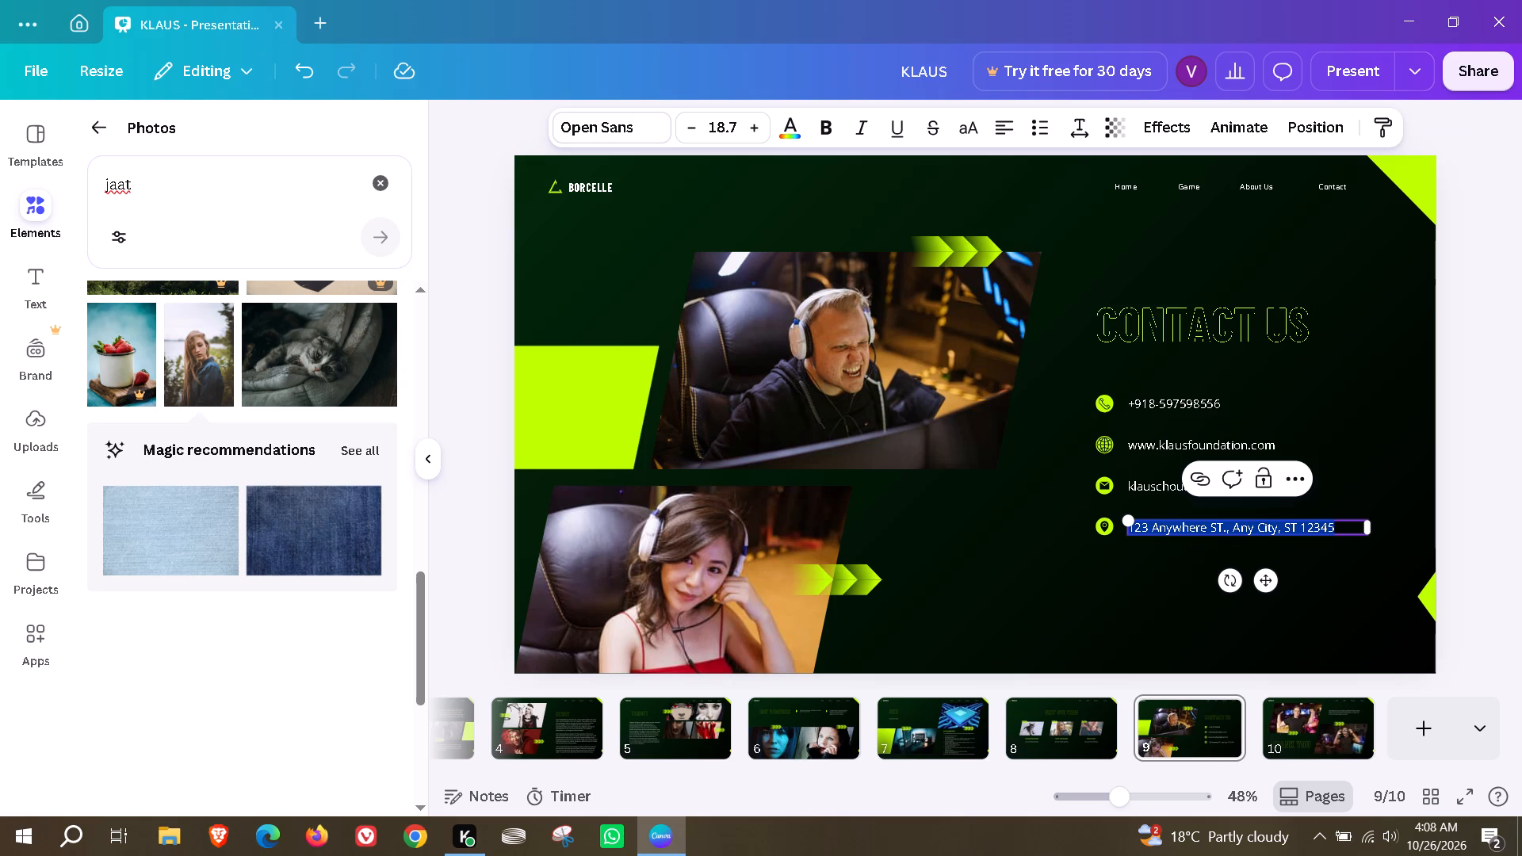
Replace the address line on page 9 with "NEW ORLEANS , HIDDEN PLACE".
text(NEW ORLEAMS)
key(space)
key(BackSpace)
key(BackSpace)
key(BackSpace)
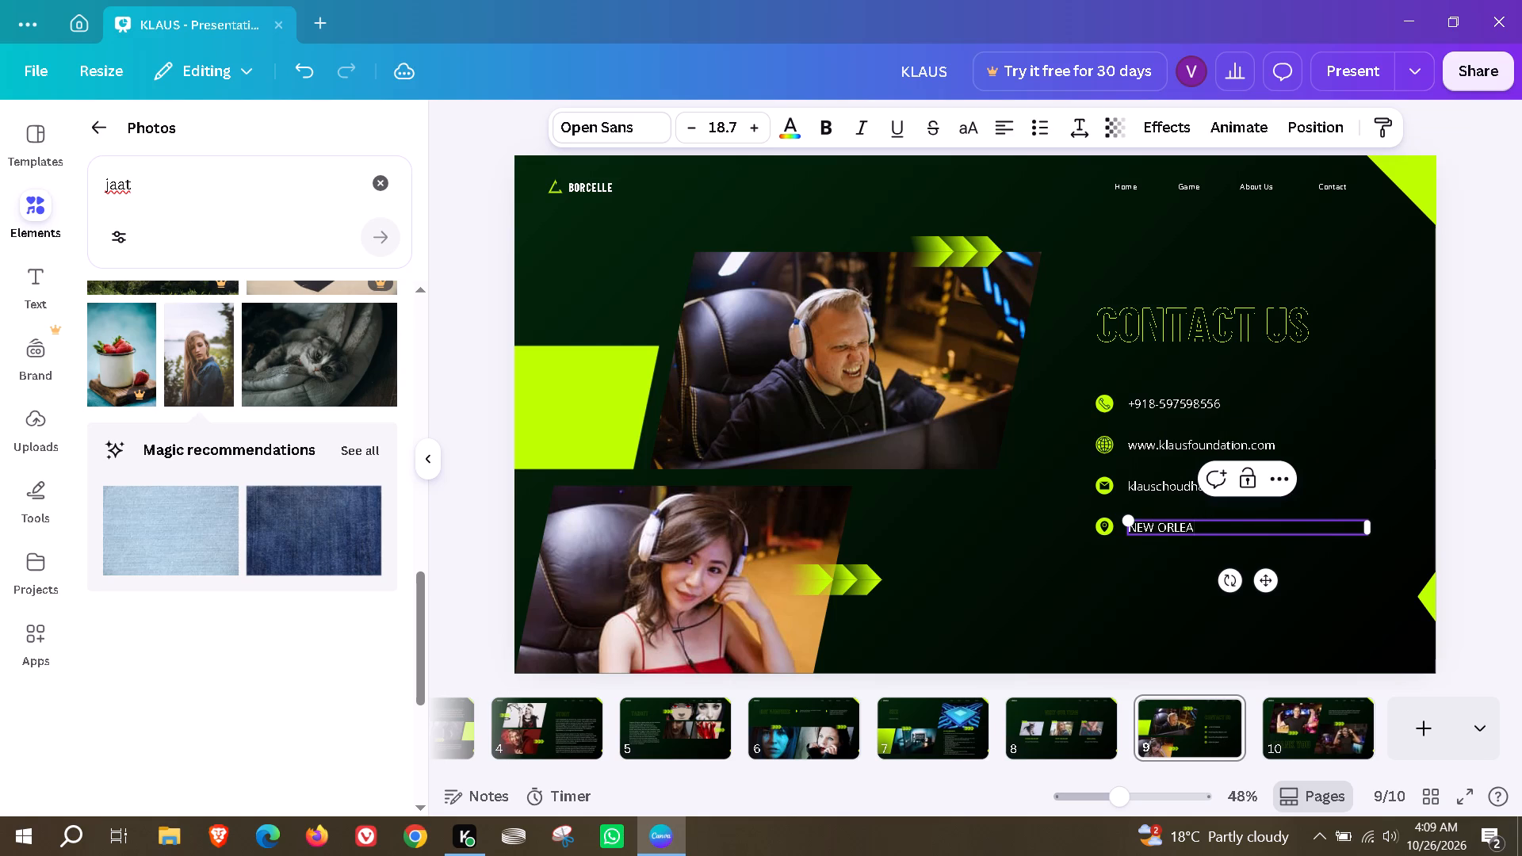
key(n)
key(BackSpace)
text(NS ,)
key(space)
text(HIDDEN PLACE)
click(1367, 609)
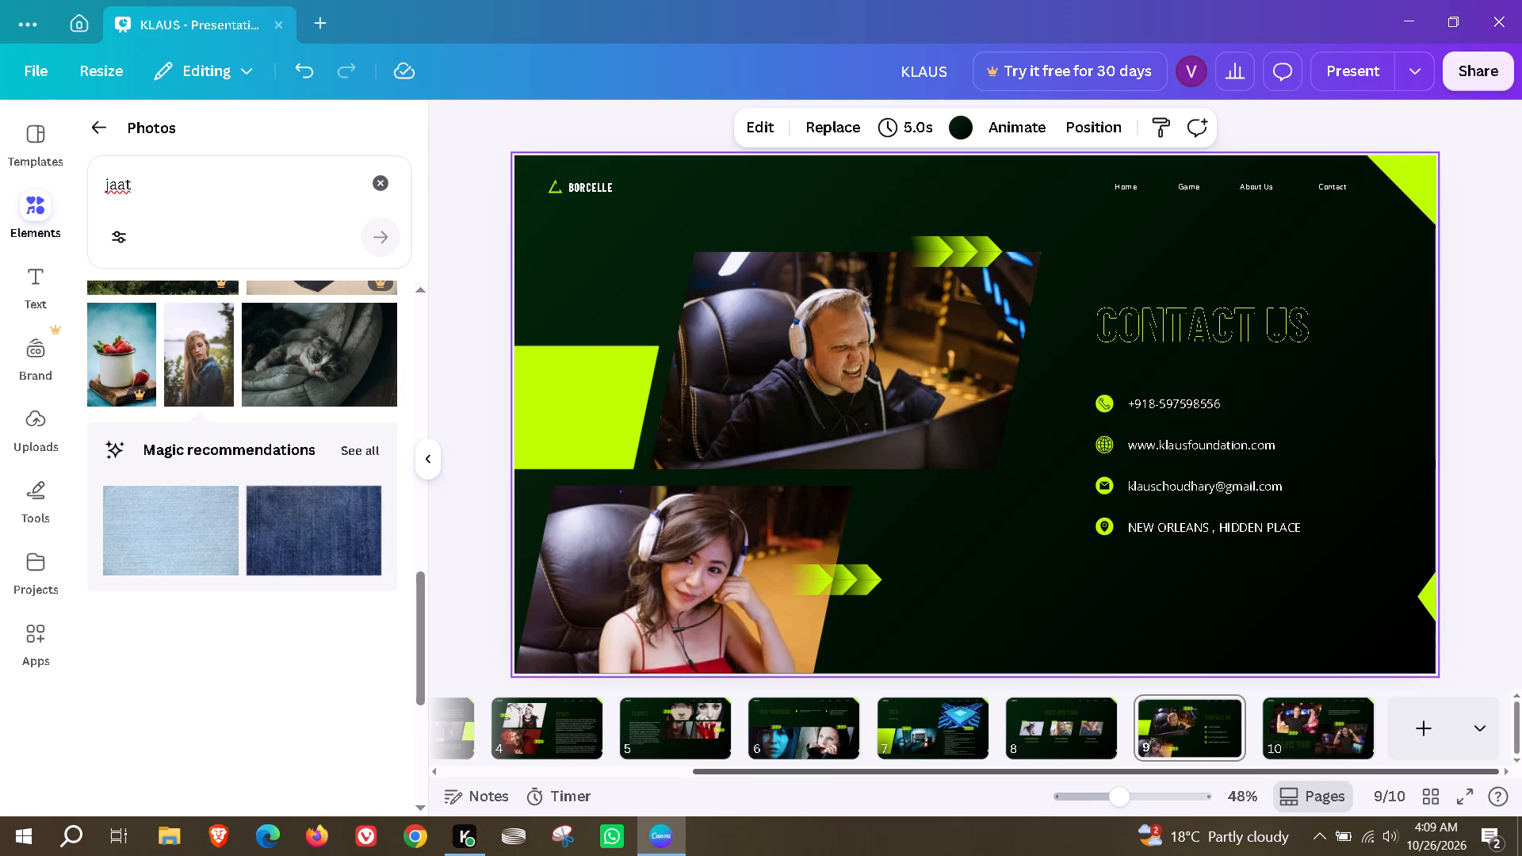
Replace the phone number under page 9's "CONTACT US" heading with a placeholder made only of 1s.
click(1295, 728)
click(1207, 741)
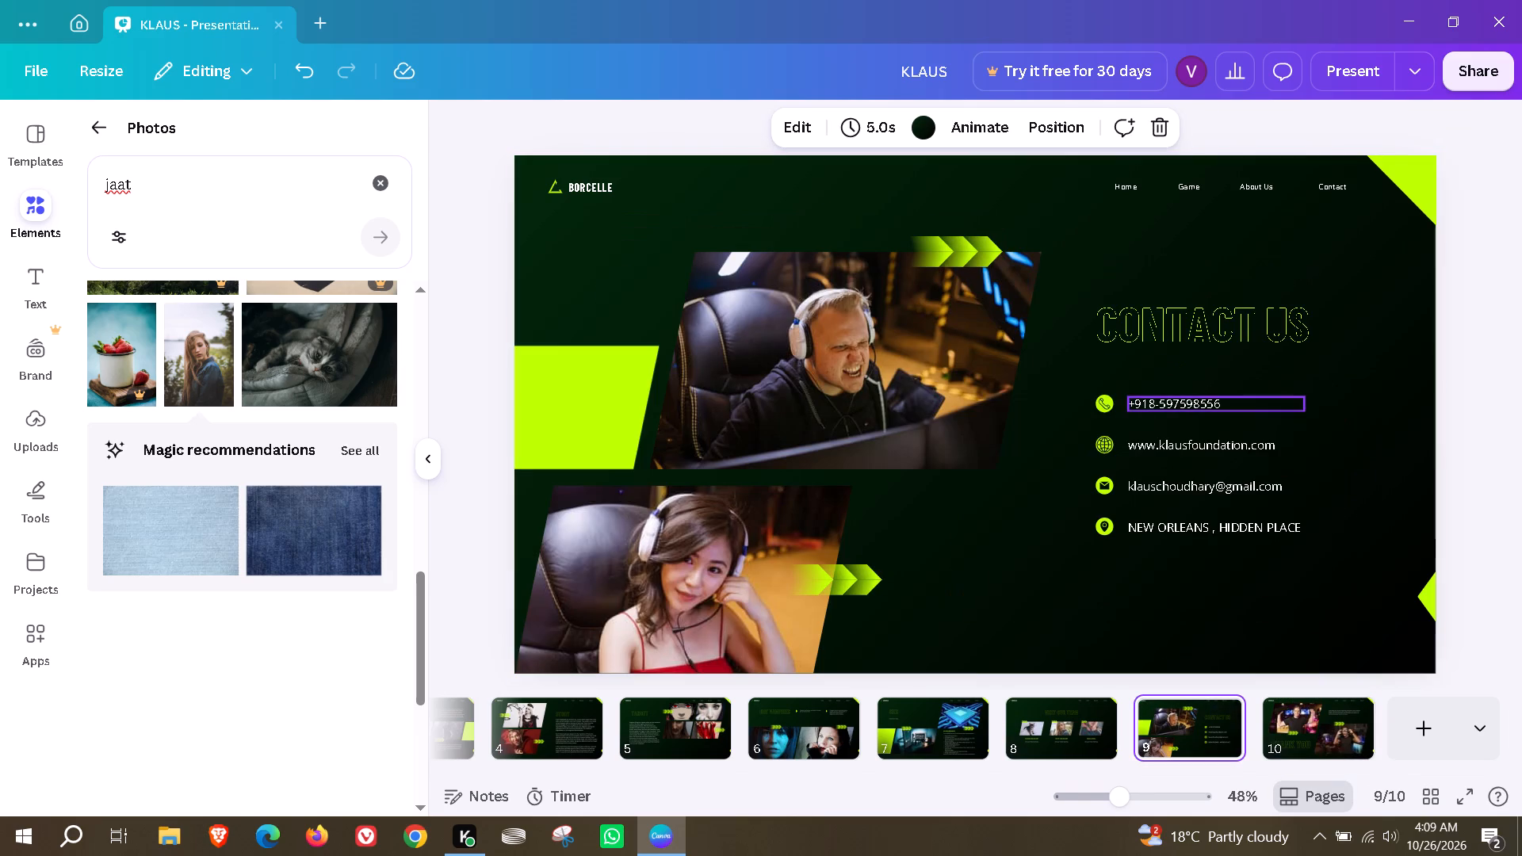
double_click(1211, 401)
double_click(1226, 407)
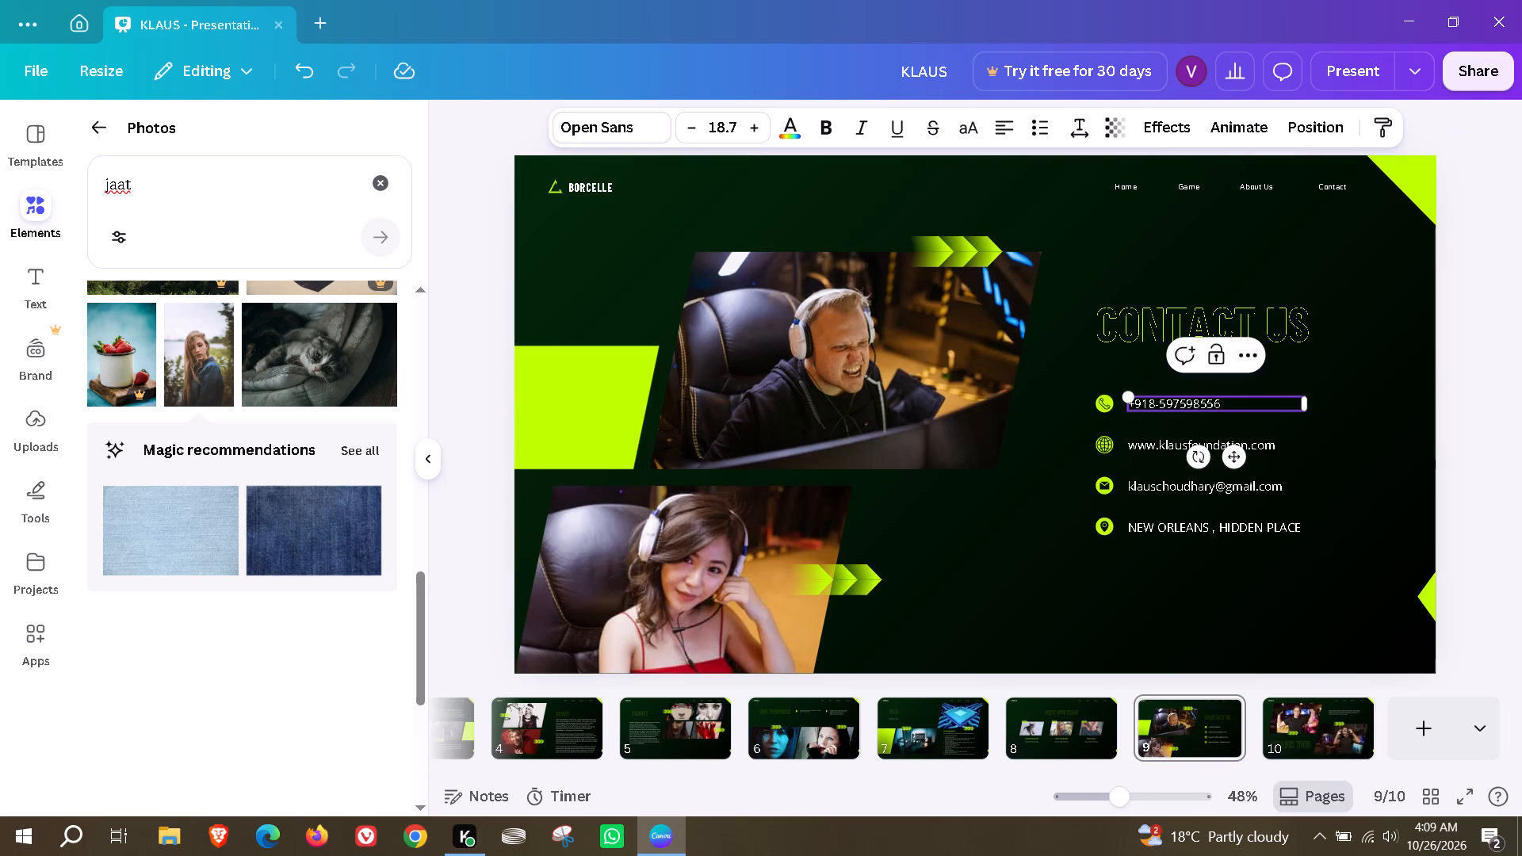
key(BackSpace)
key(BackSpace)
key(BackSpace)
key(BackSpace)
key(BackSpace)
key(BackSpace)
key(BackSpace)
key(BackSpace)
key(BackSpace)
key(BackSpace)
key(BackSpace)
key(BackSpace)
key(BackSpace)
key(BackSpace)
key(BackSpace)
key(BackSpace)
key(BackSpace)
key(BackSpace)
key(BackSpace)
key(BackSpace)
key(equal)
key(BackSpace)
text(11111)
click(1283, 578)
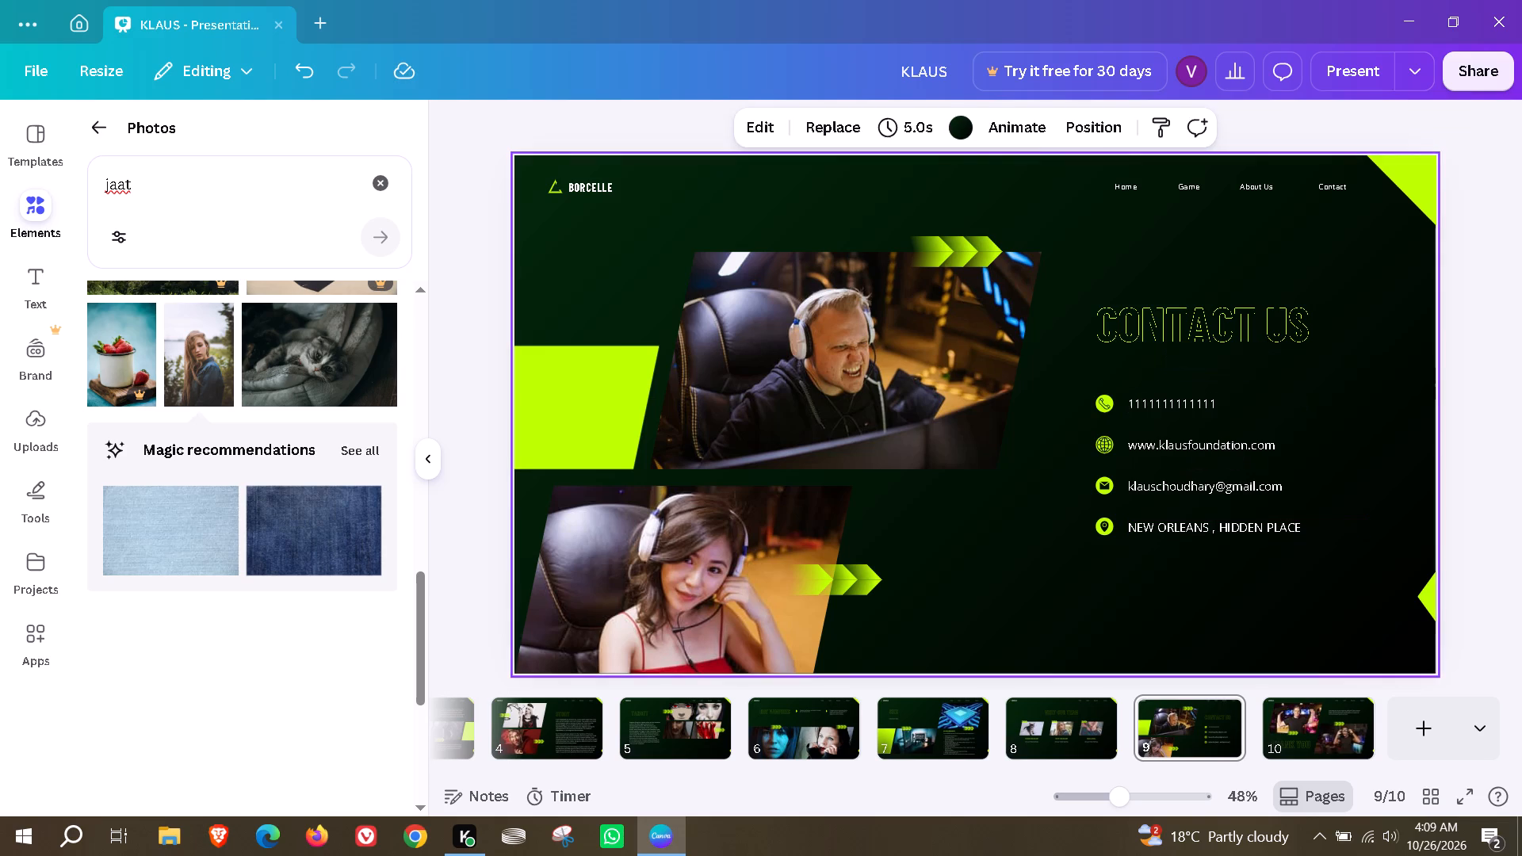
click(1308, 730)
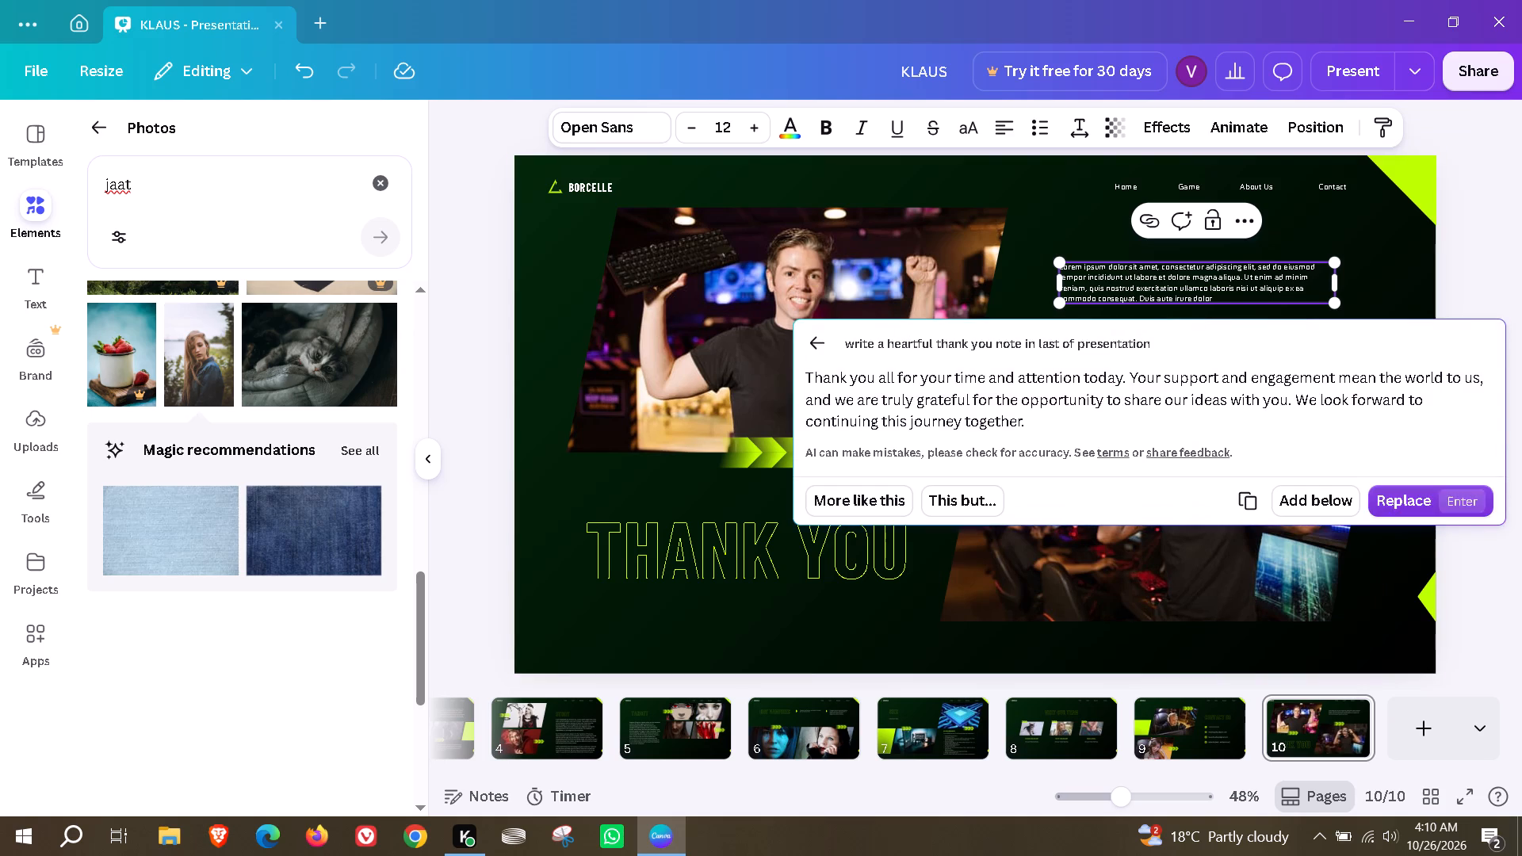
Enlarge the thank-you paragraph on page 10 and shift it slightly left above the lower photo.
drag(1330, 308, 1405, 385)
drag(1363, 290, 1307, 292)
click(1323, 336)
drag(1304, 293, 1281, 292)
click(1521, 369)
Delete the gamer photos from both slanted frames on page 10, keeping the empty frames.
click(823, 350)
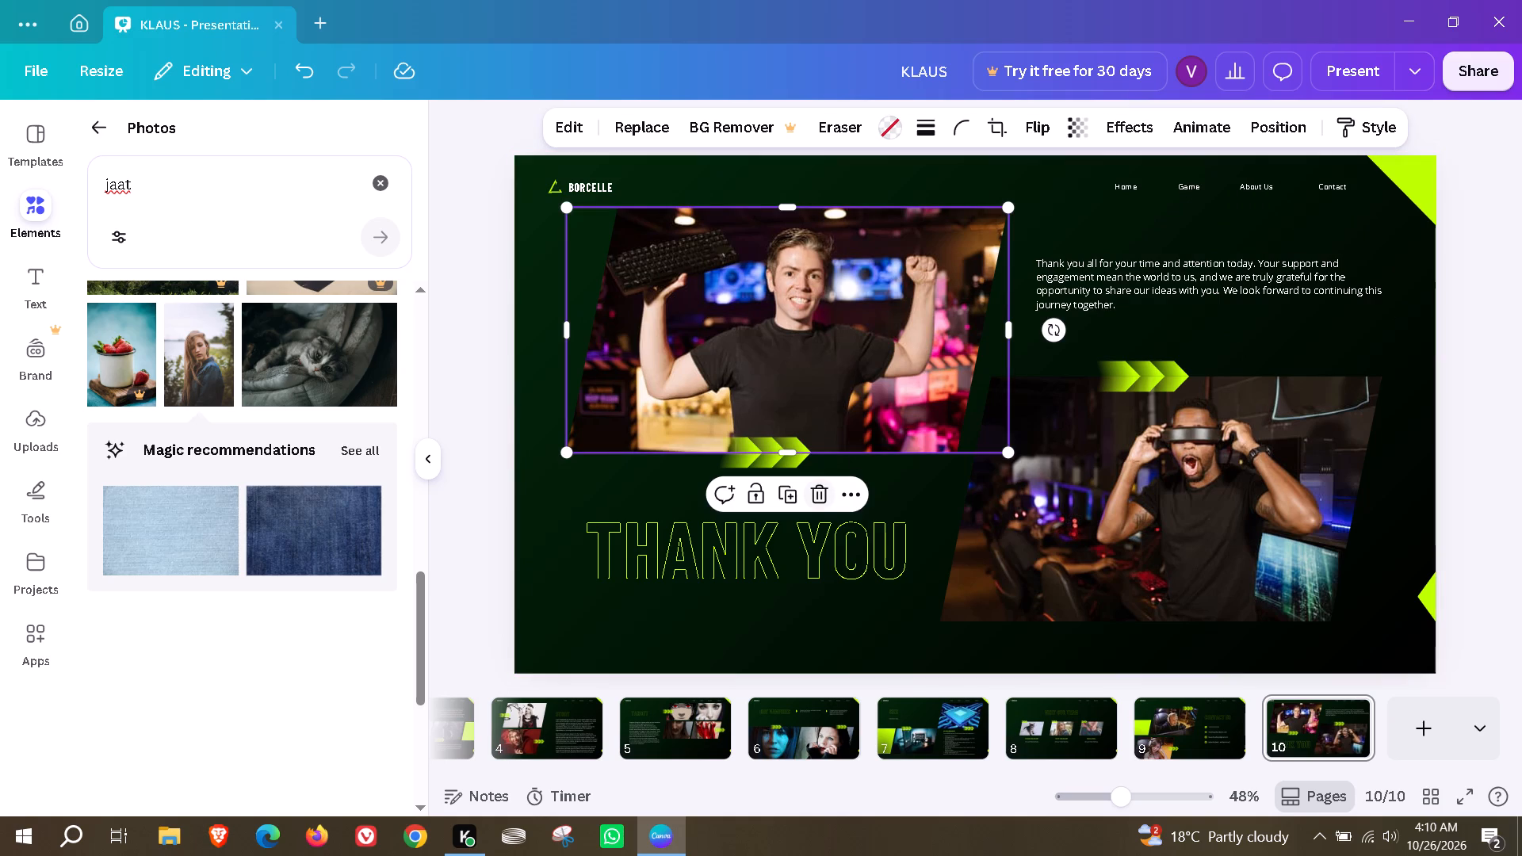
click(832, 498)
click(831, 556)
click(1125, 518)
click(1184, 326)
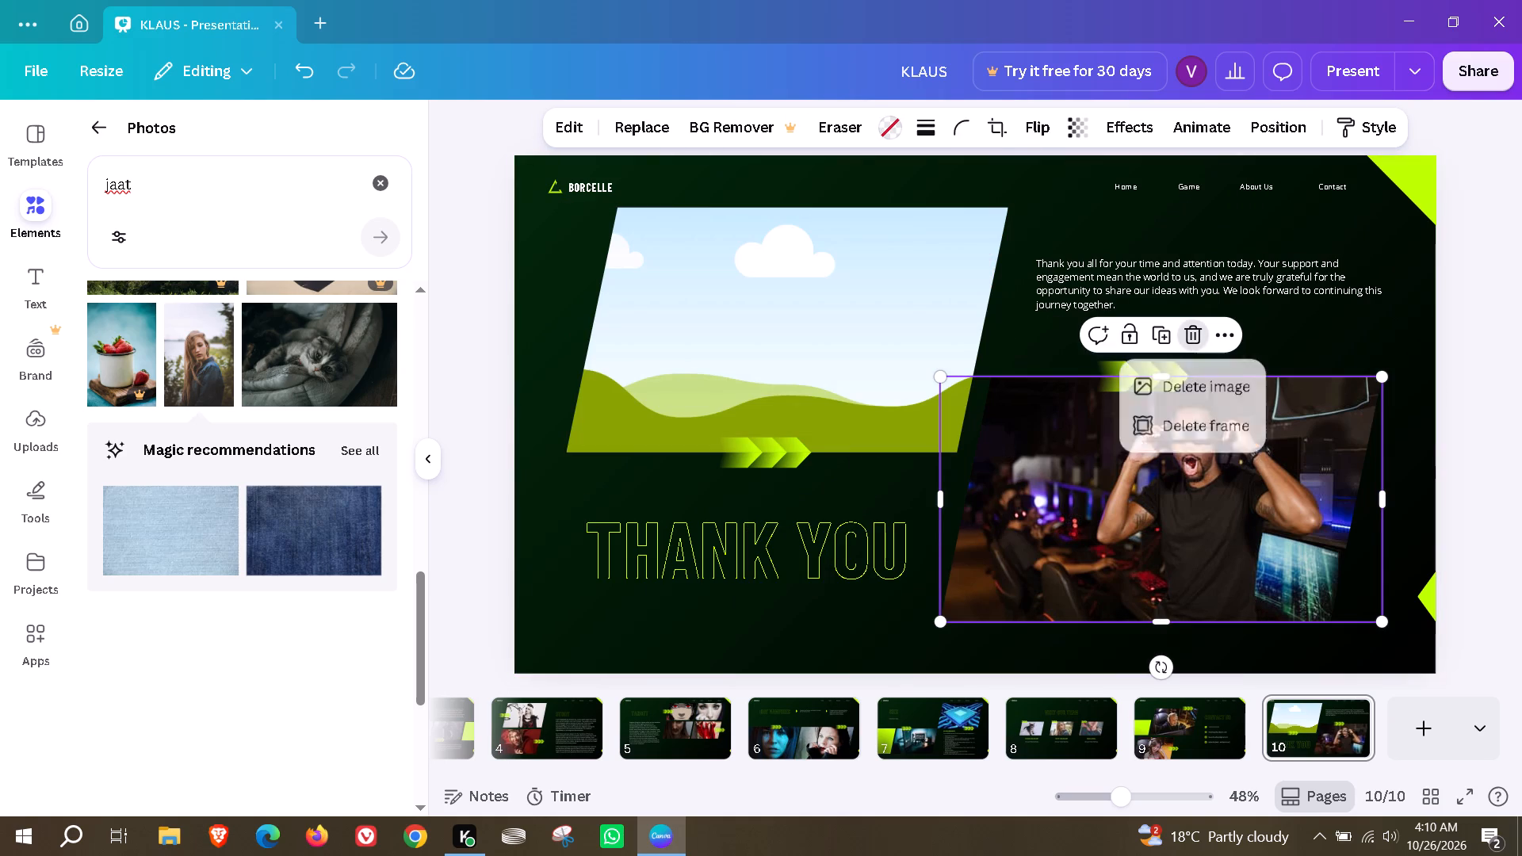
click(1191, 384)
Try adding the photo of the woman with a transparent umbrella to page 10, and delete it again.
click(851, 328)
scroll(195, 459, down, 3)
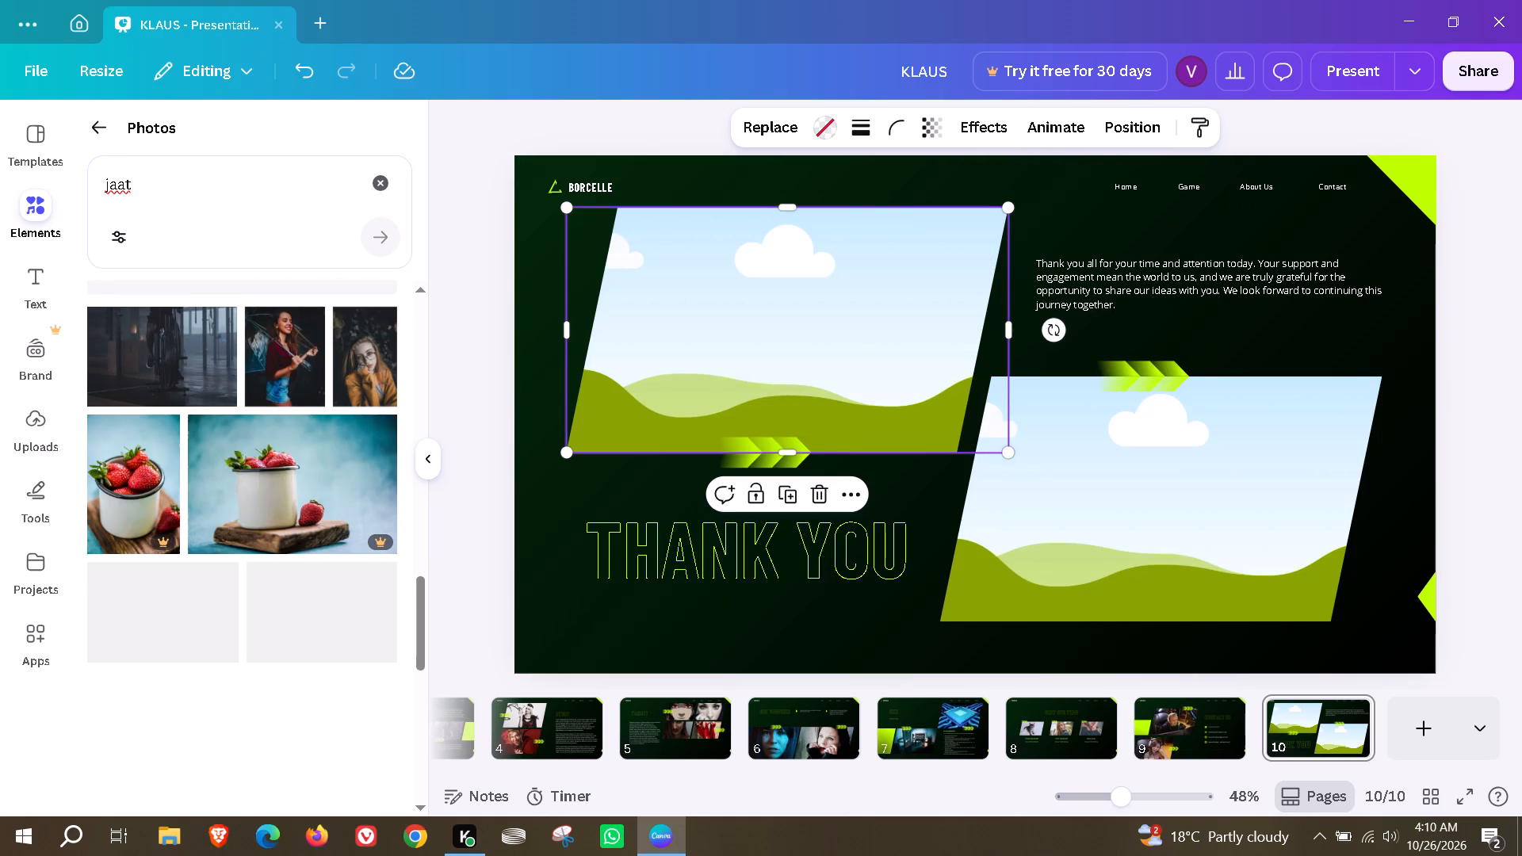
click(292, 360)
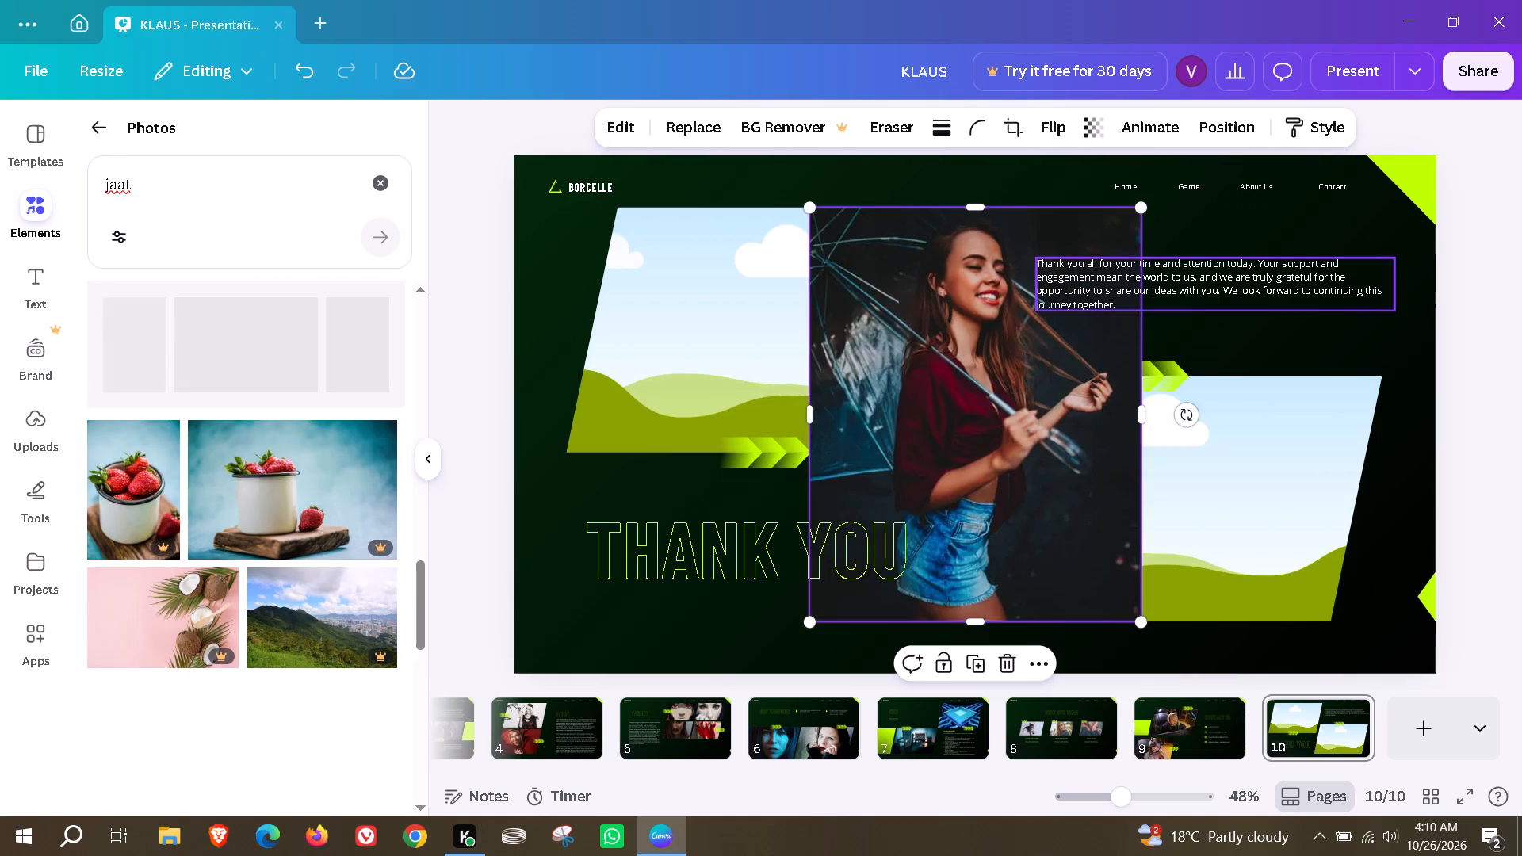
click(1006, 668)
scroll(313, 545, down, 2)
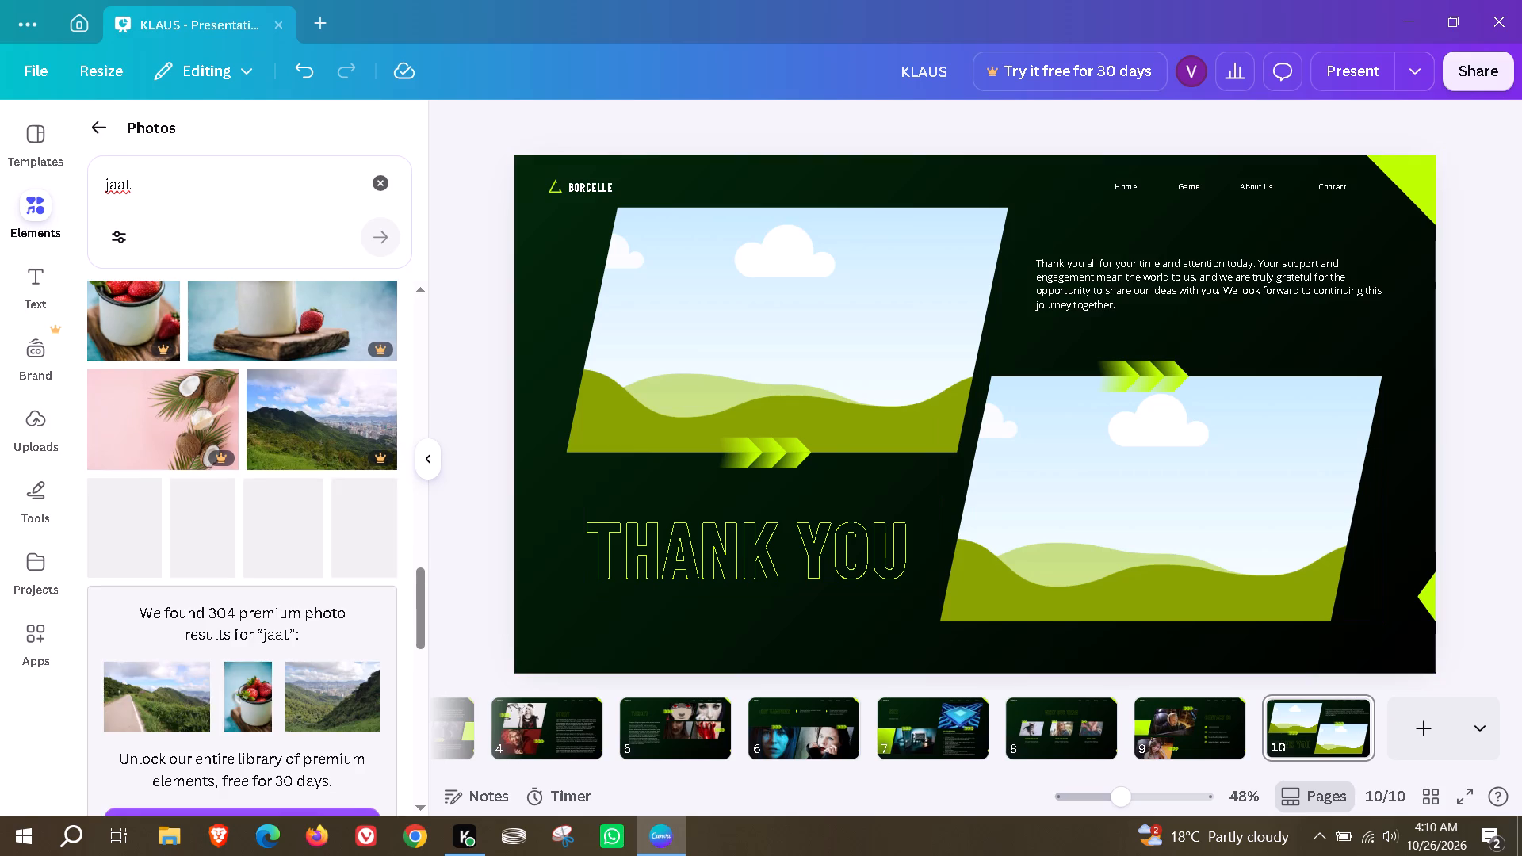
Search the photos for "vampire" and fill page 10's upper frame with the dark photo of the seated couple in black.
drag(216, 197, 96, 193)
drag(164, 178, 90, 181)
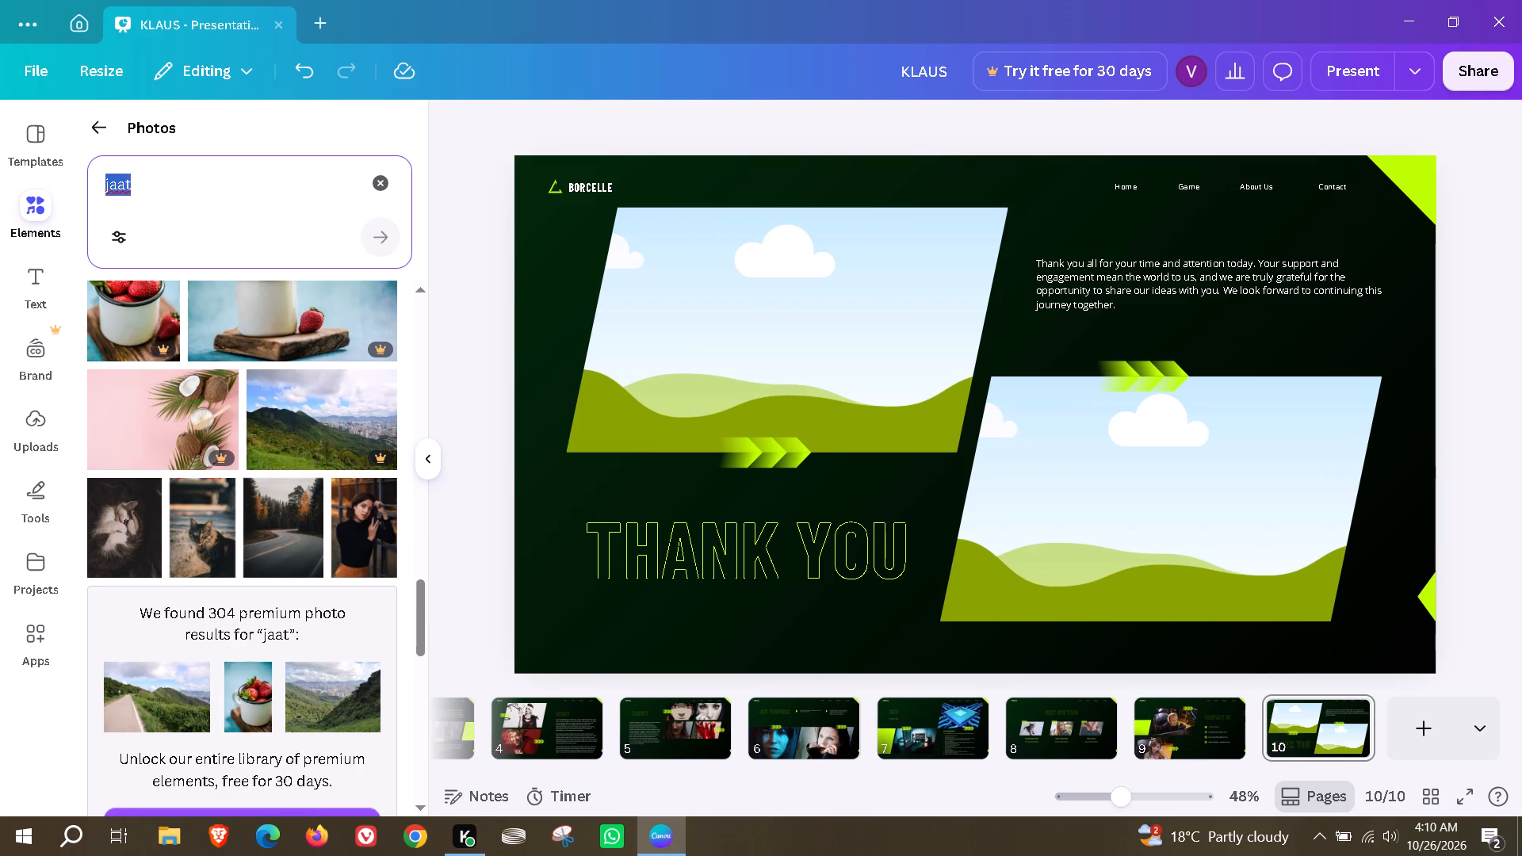
text(vampire)
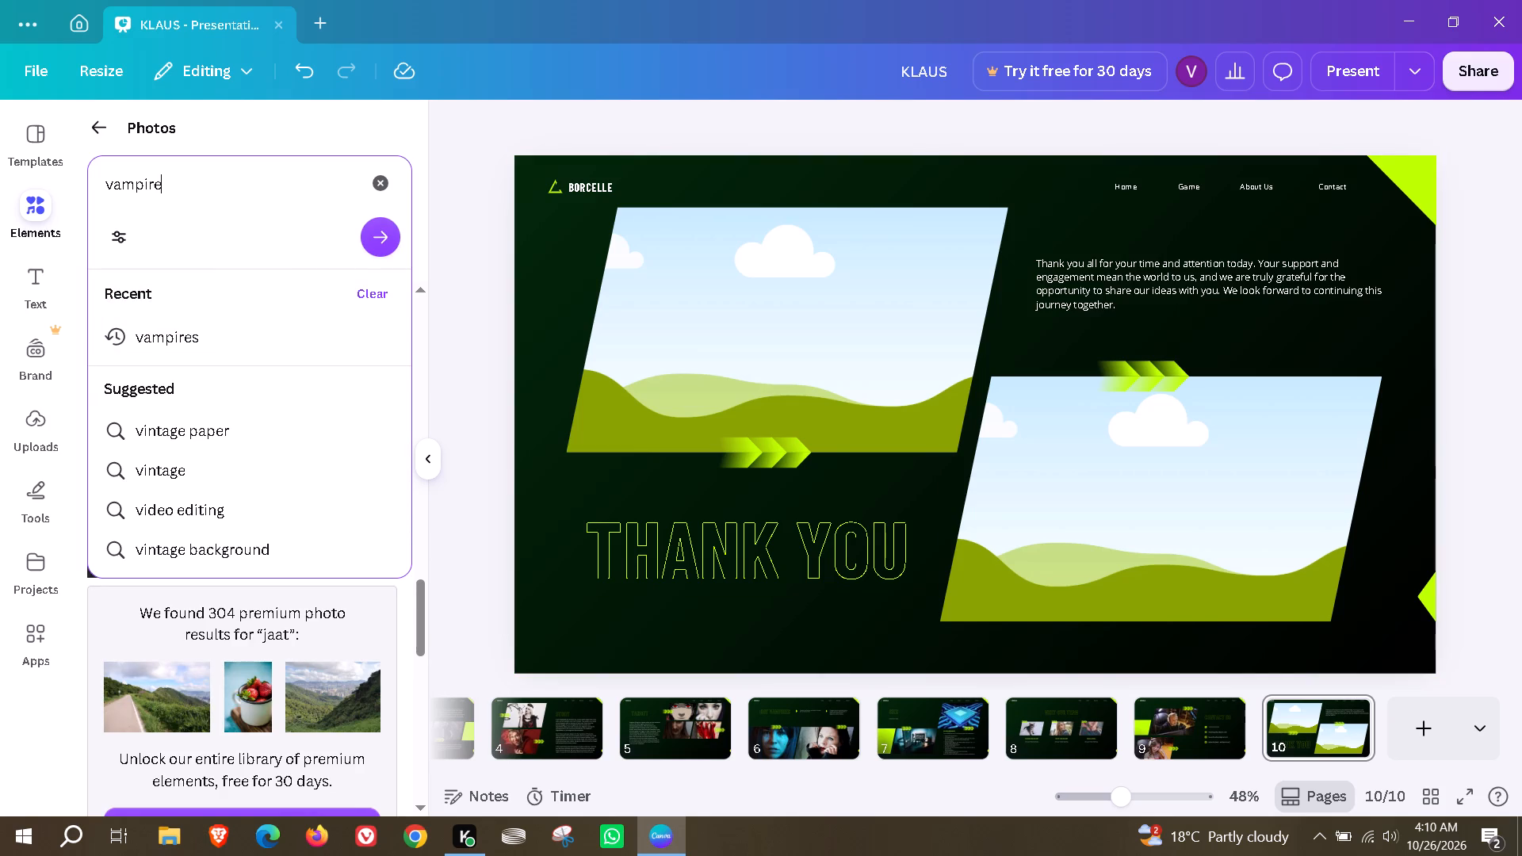
key(Return)
scroll(185, 508, down, 8)
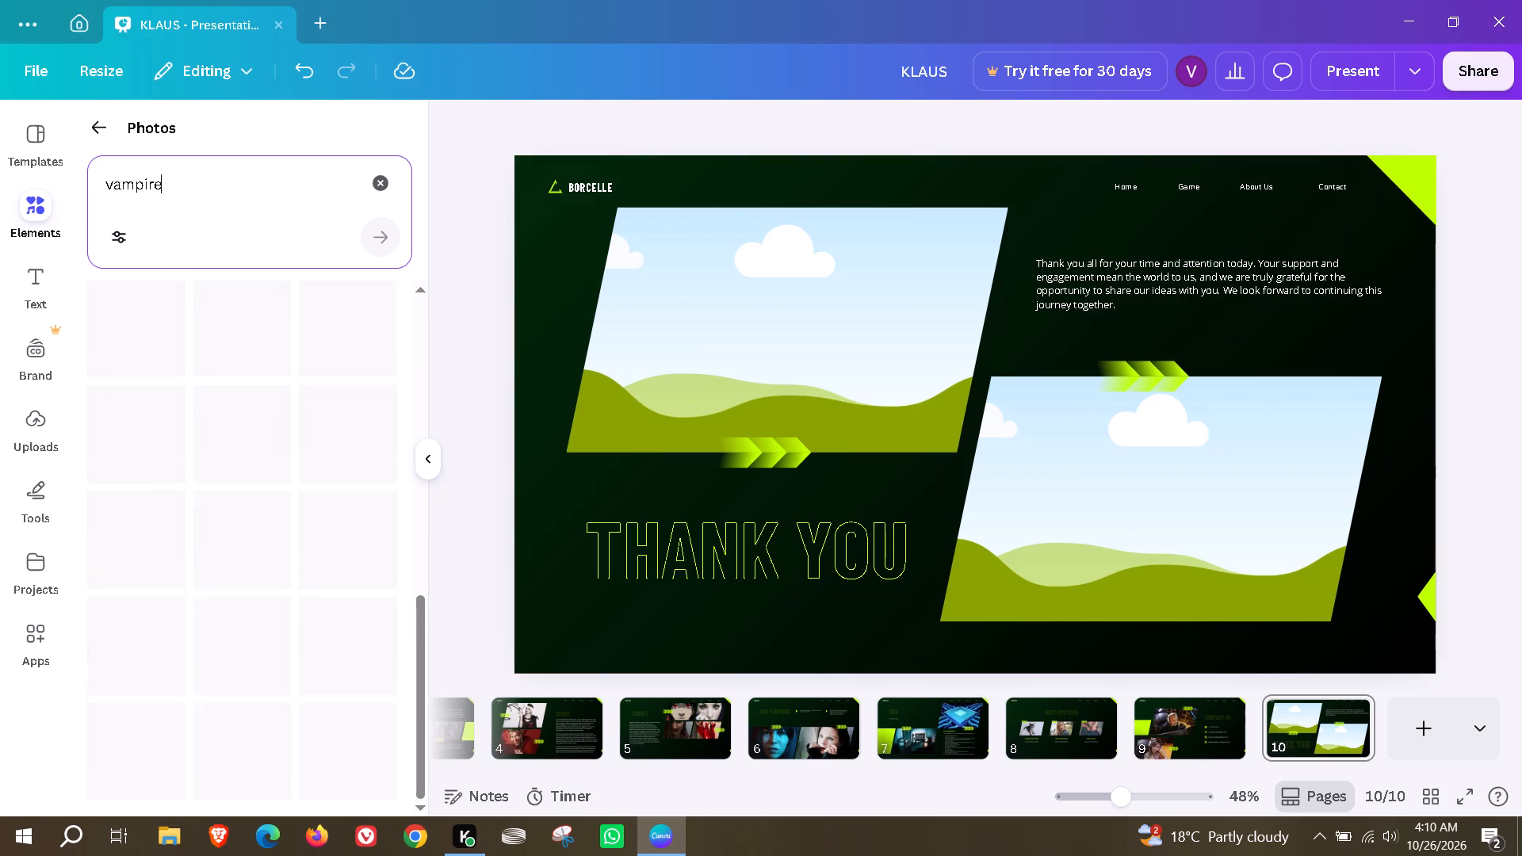
scroll(195, 508, down, 17)
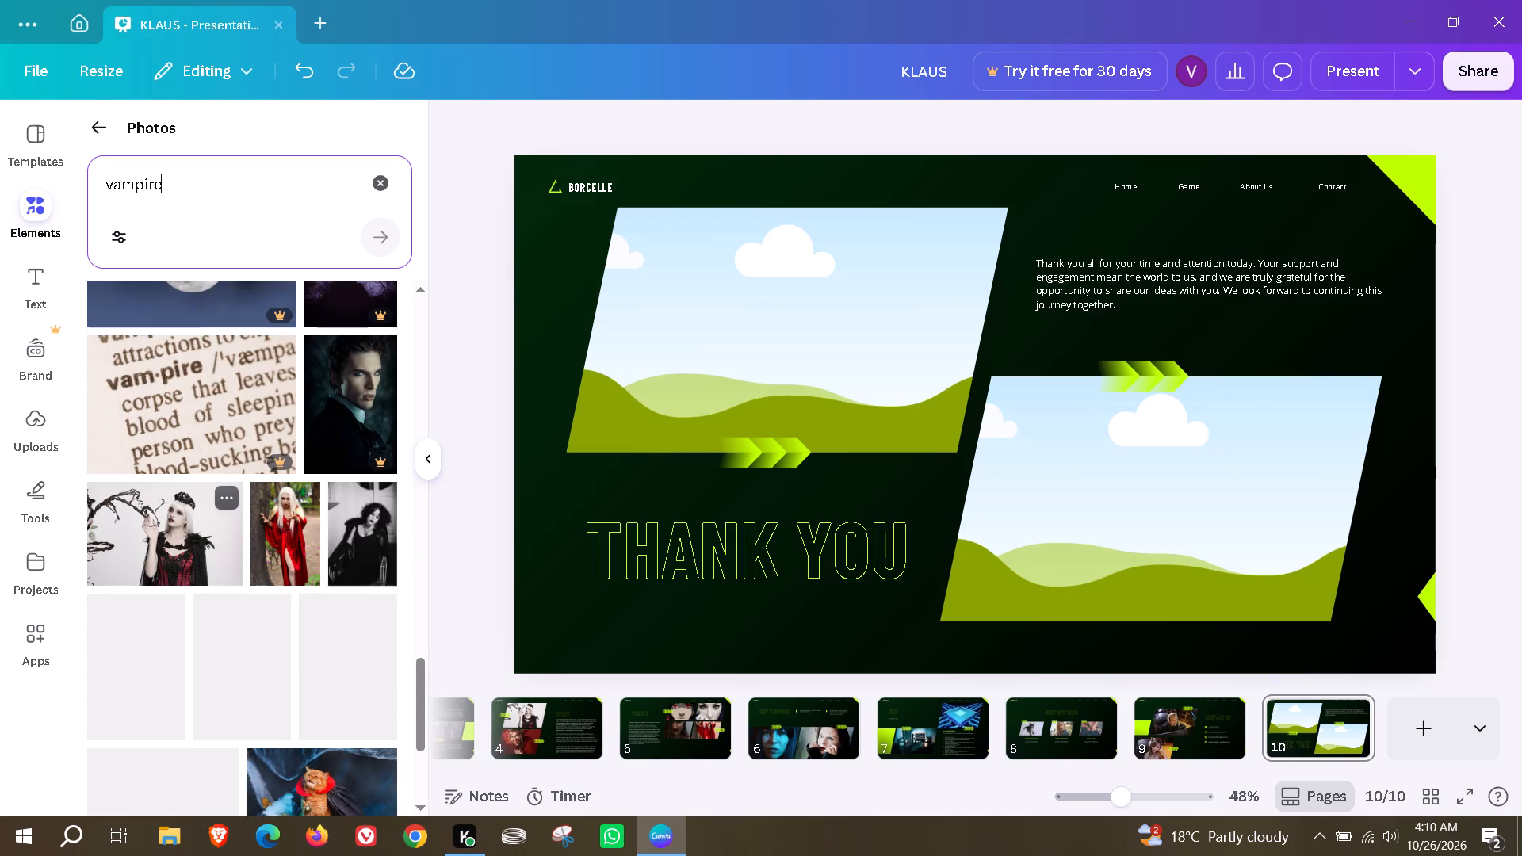
scroll(217, 508, down, 12)
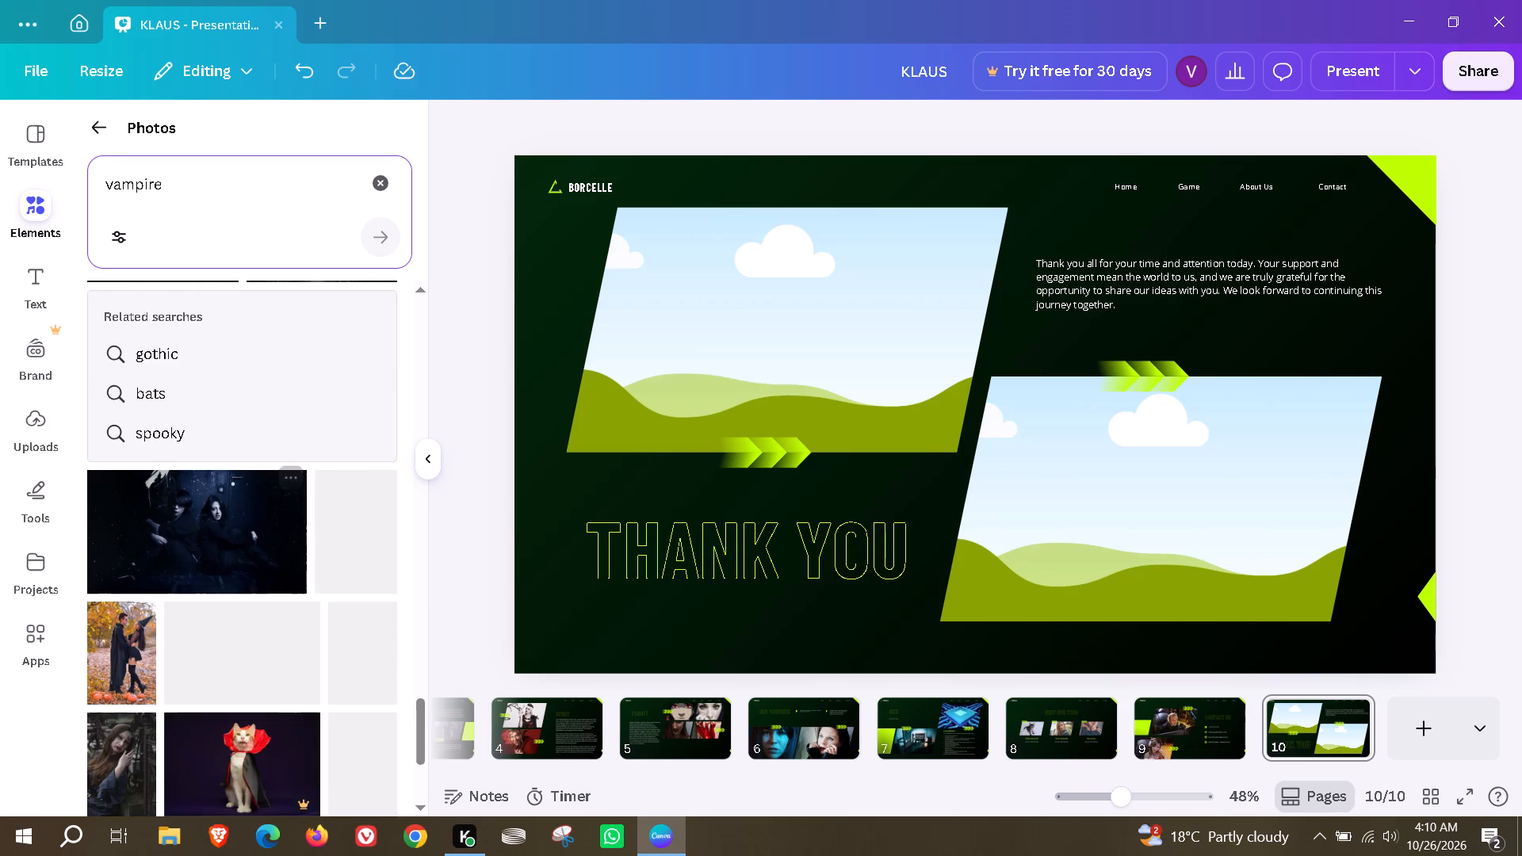
scroll(217, 508, down, 1)
drag(209, 439, 609, 365)
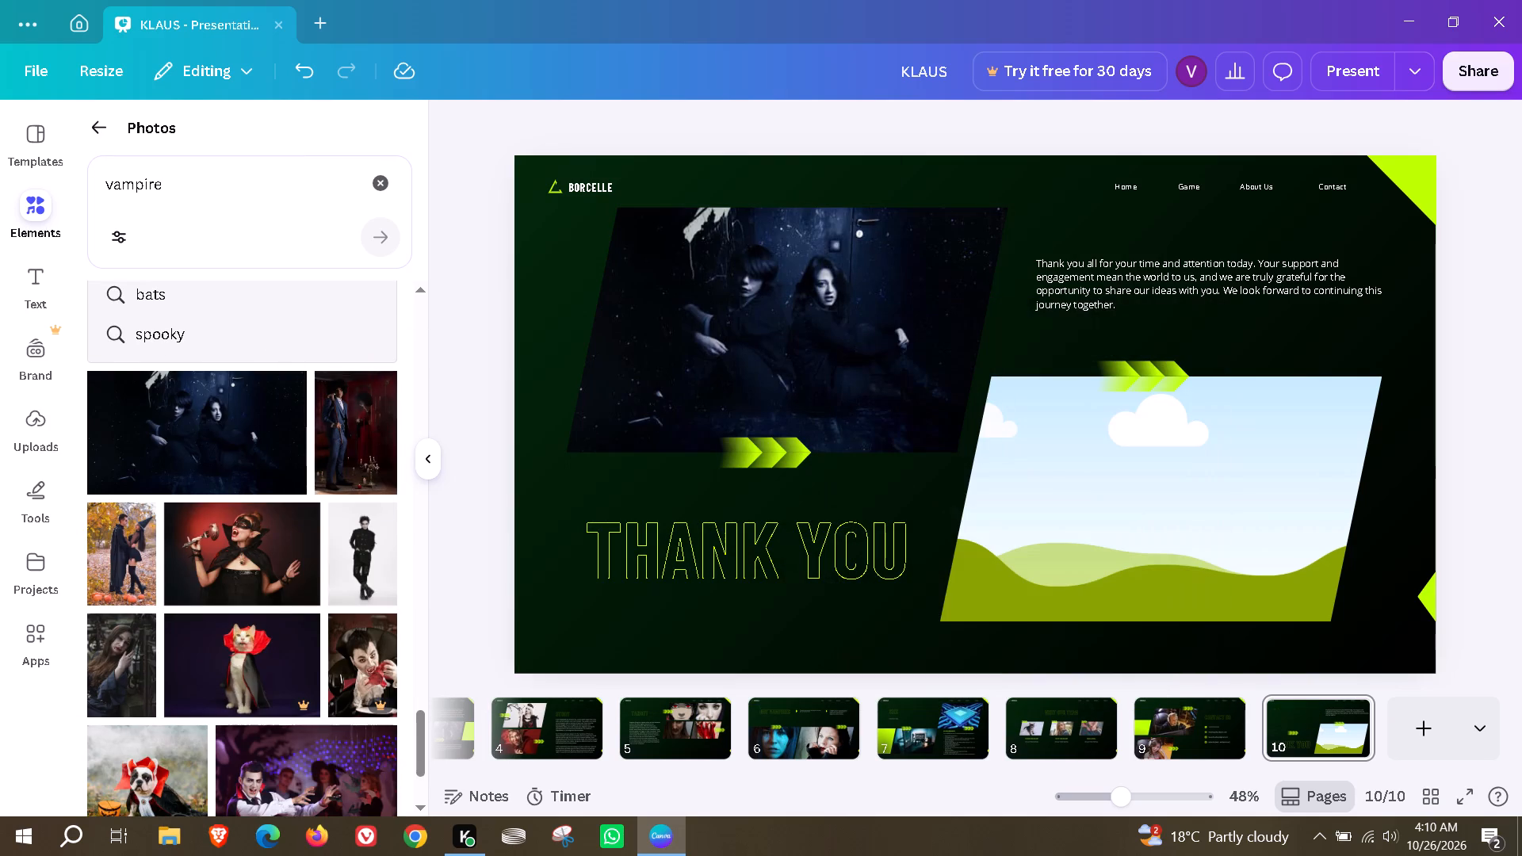
Fill page 10's lower frame with the photo of the black-clad couple standing among autumn leaves.
scroll(214, 635, down, 3)
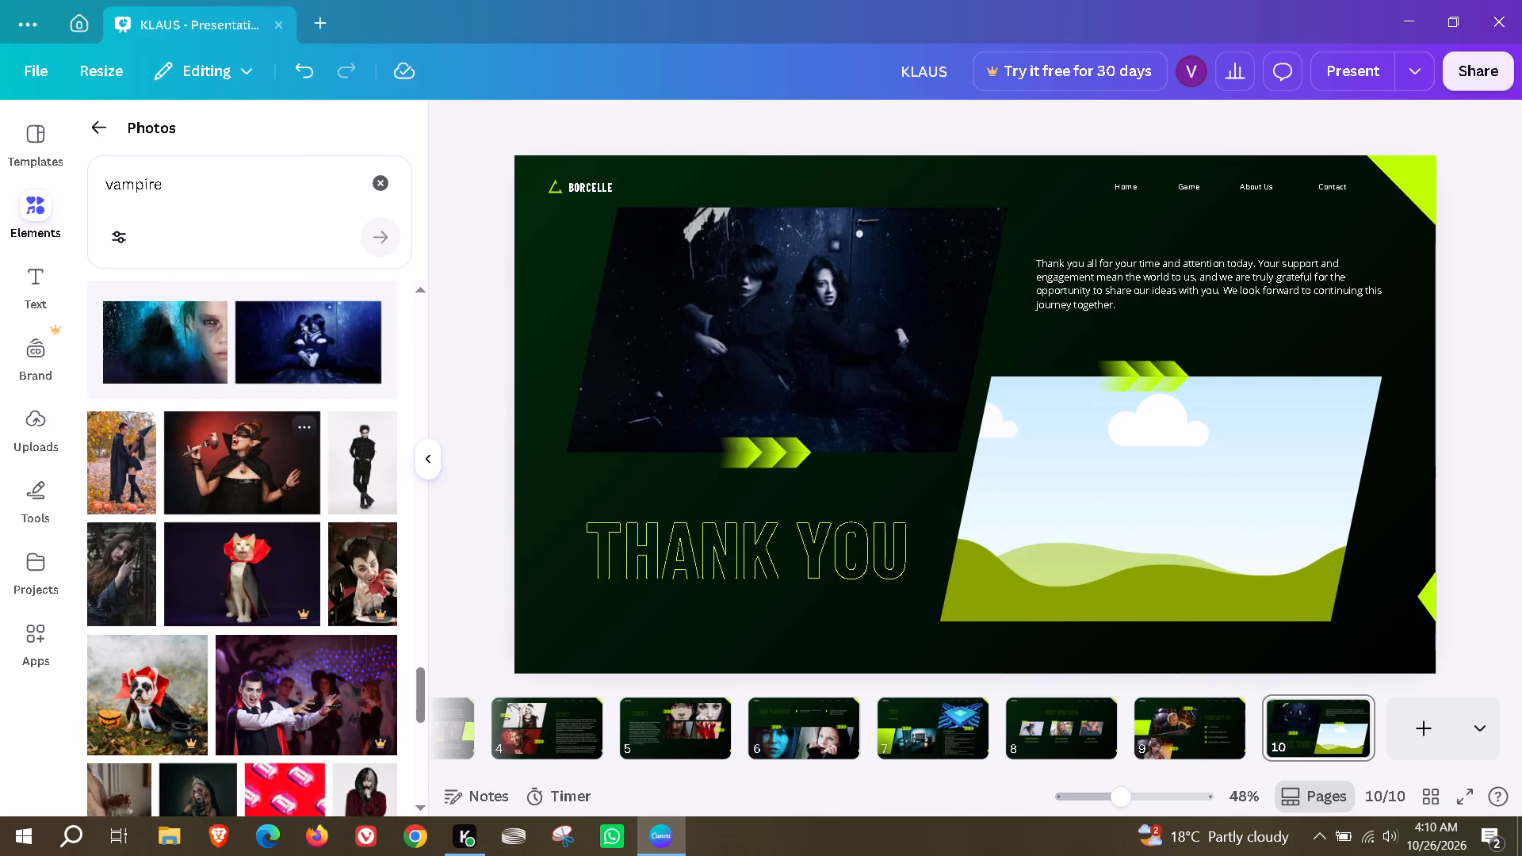
drag(143, 472, 1038, 498)
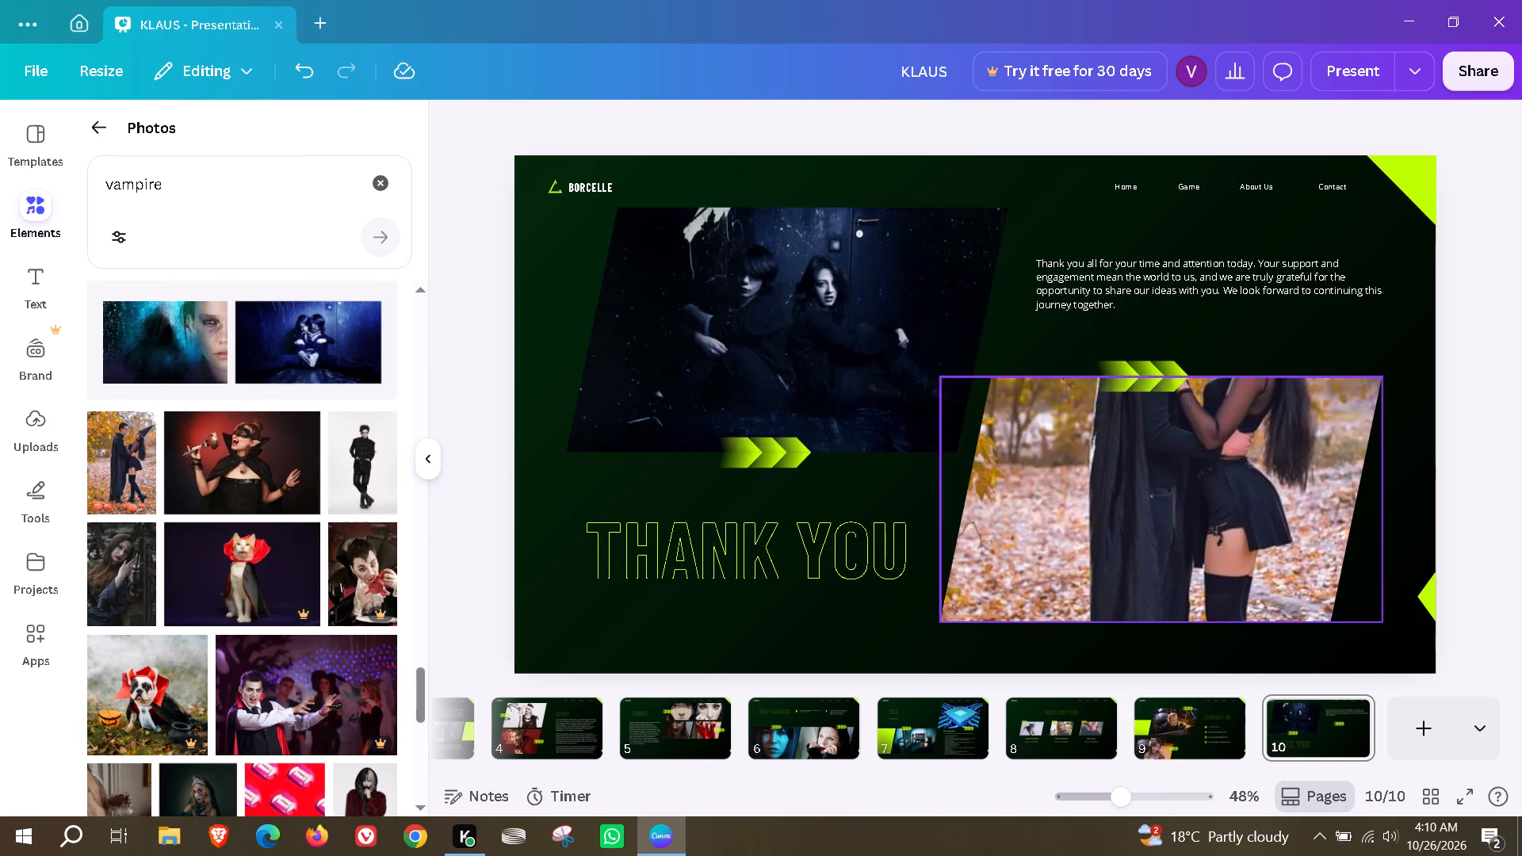
click(1424, 531)
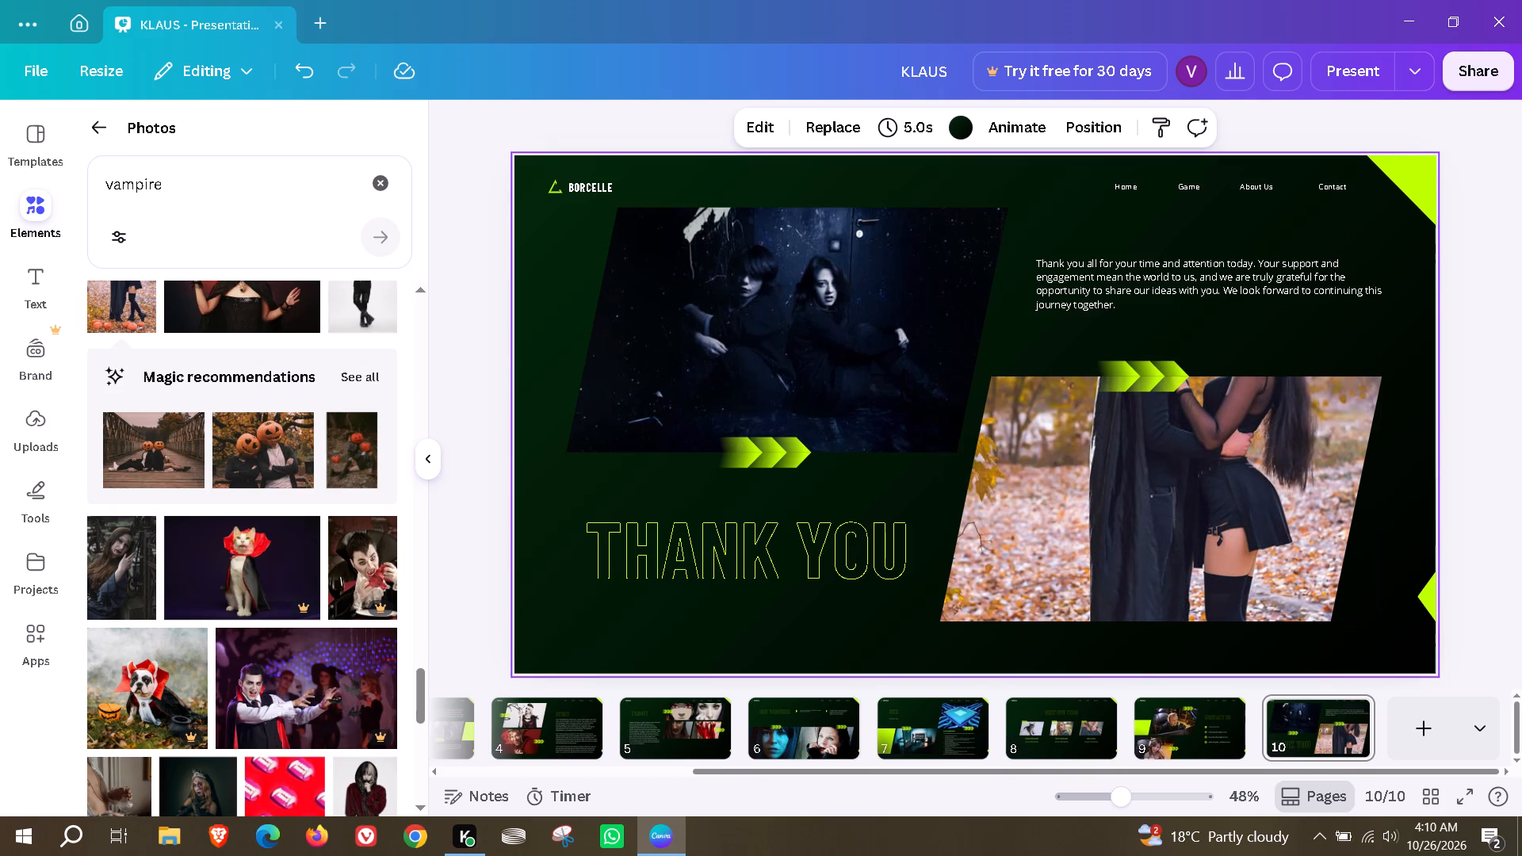
Look over the page thumbnails of the whole presentation, from page 1 through page 10.
scroll(1352, 714, down, 1)
scroll(596, 700, up, 7)
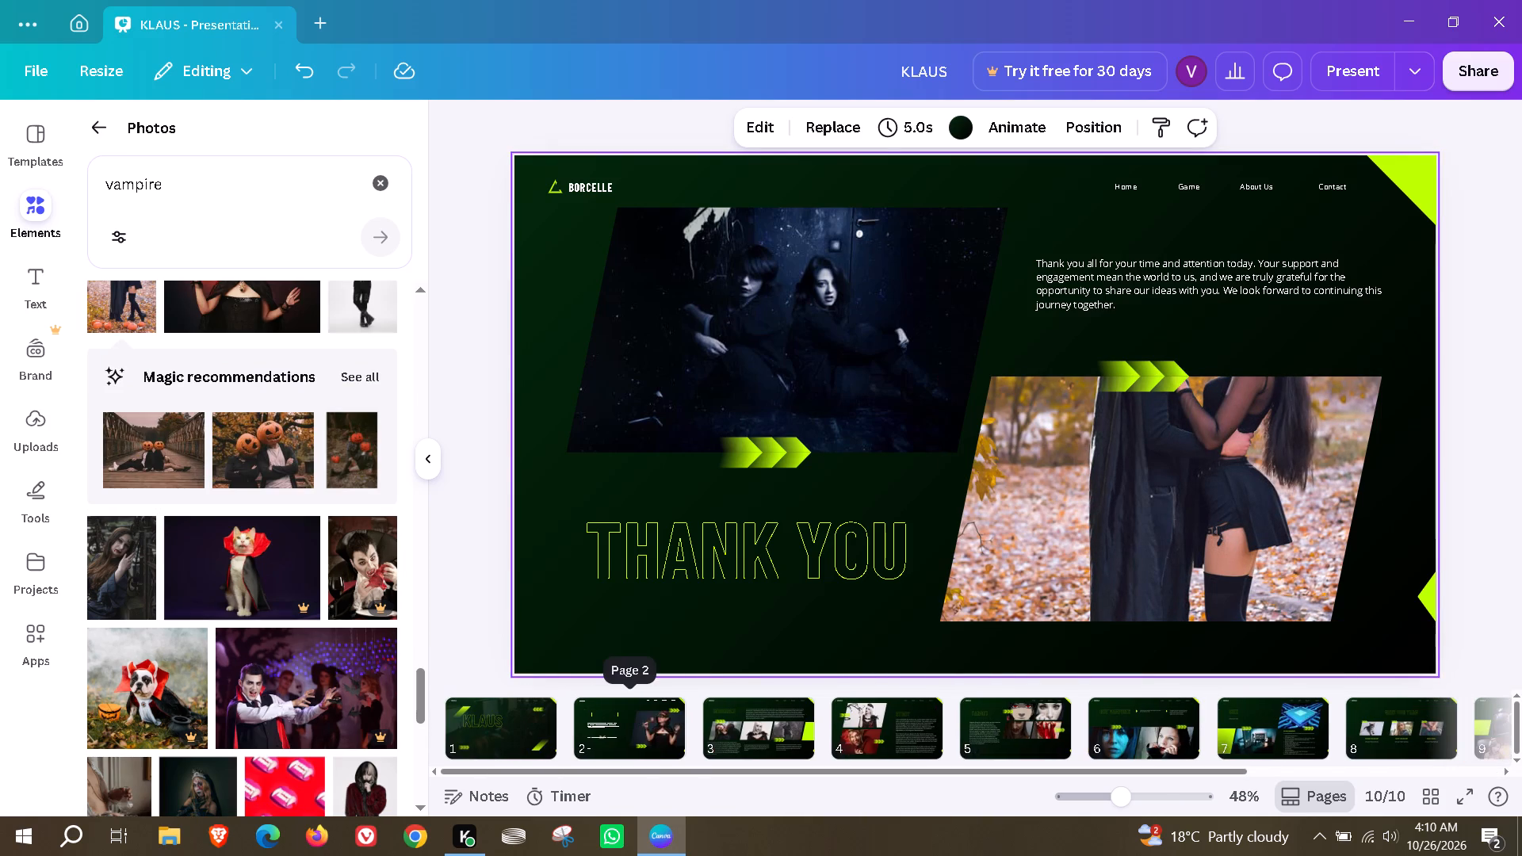
scroll(595, 732, up, 2)
scroll(654, 710, down, 6)
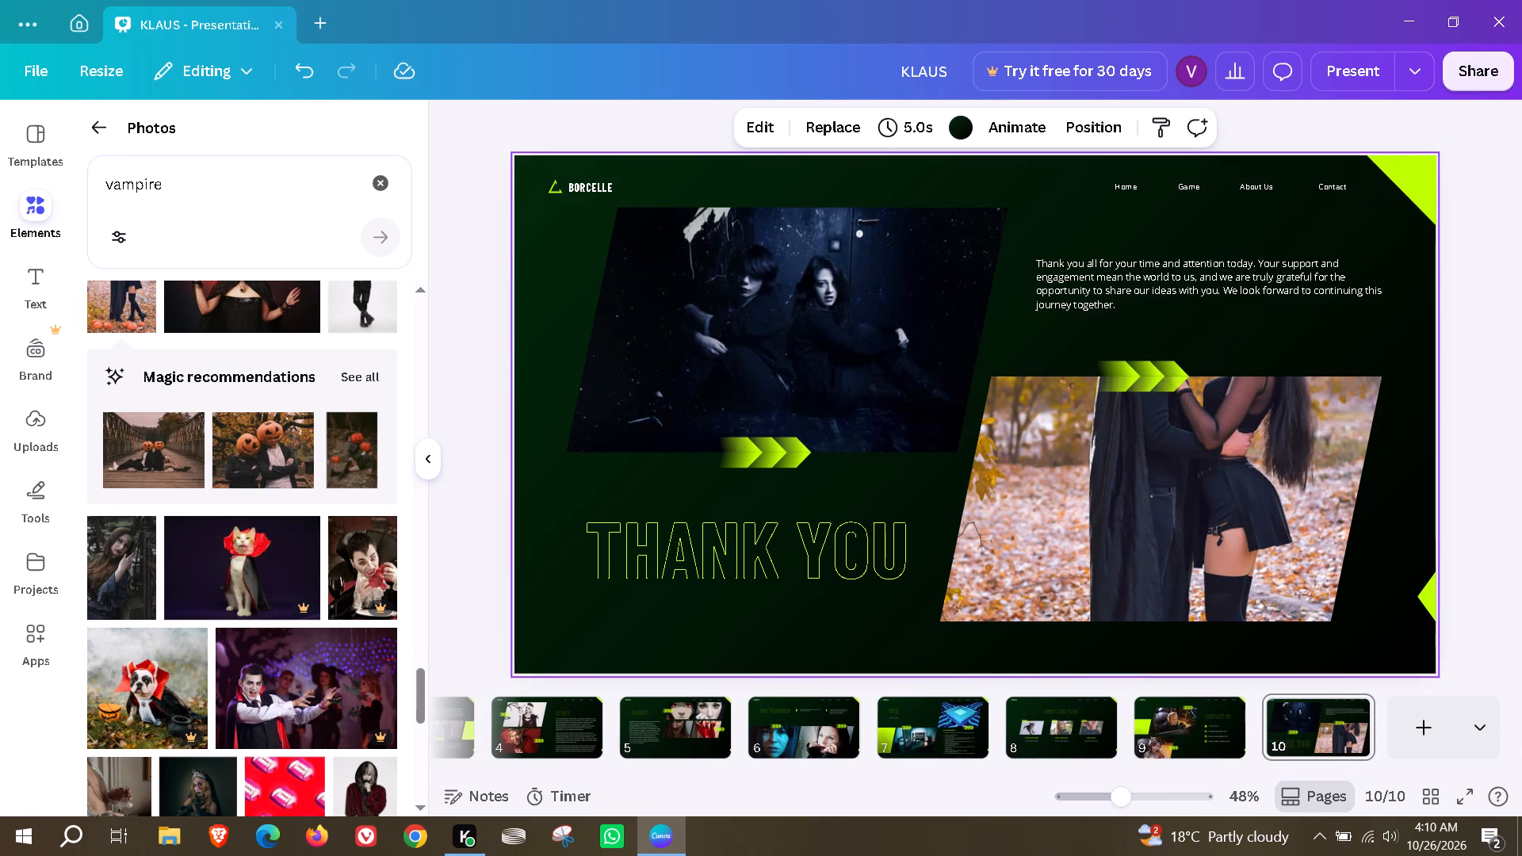
scroll(935, 702, down, 2)
scroll(939, 751, up, 9)
scroll(941, 751, down, 3)
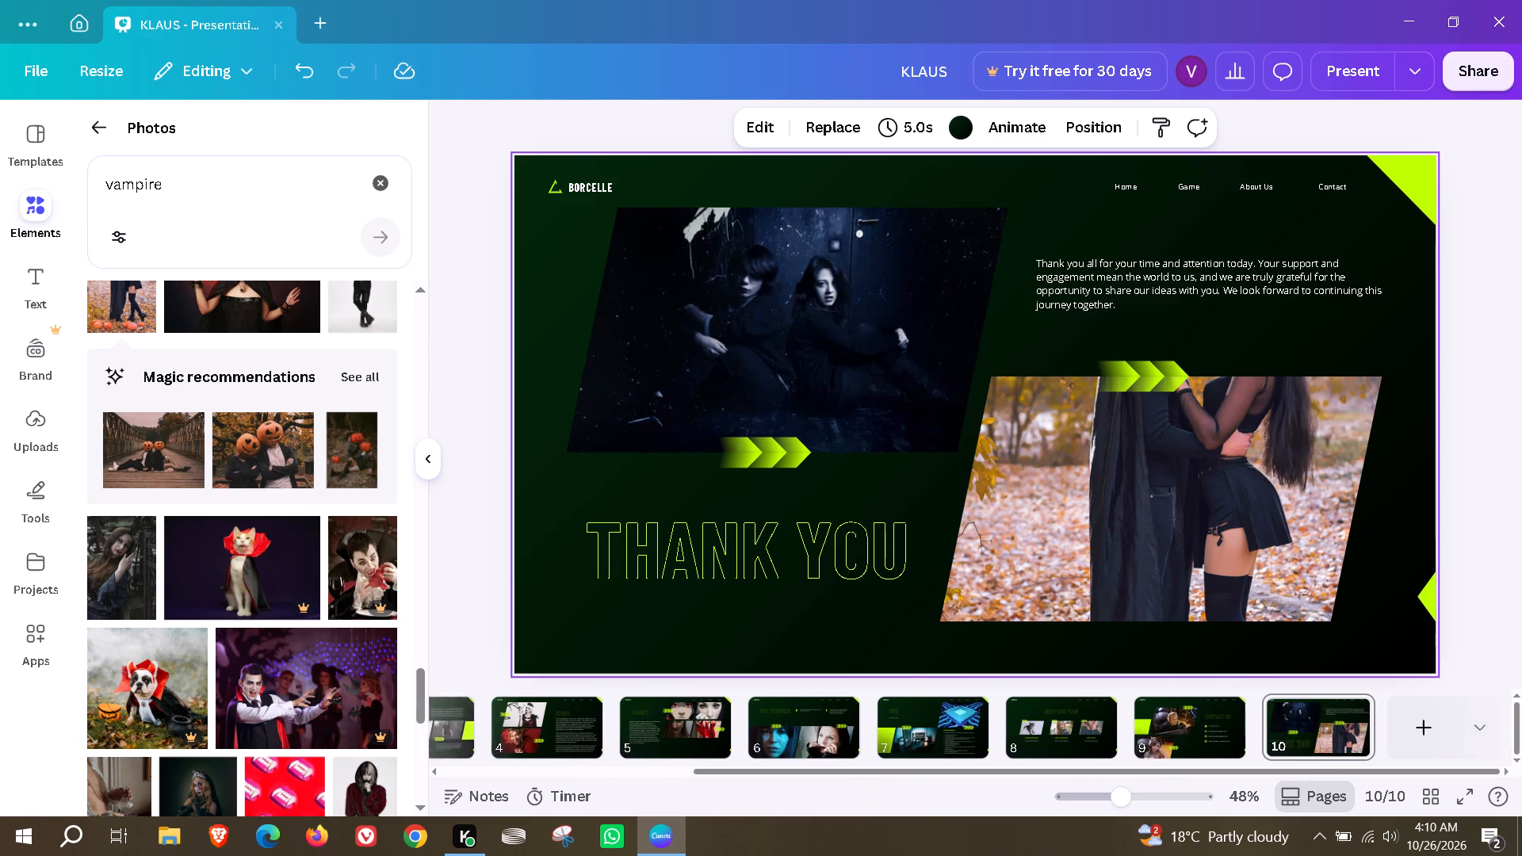
scroll(941, 751, down, 6)
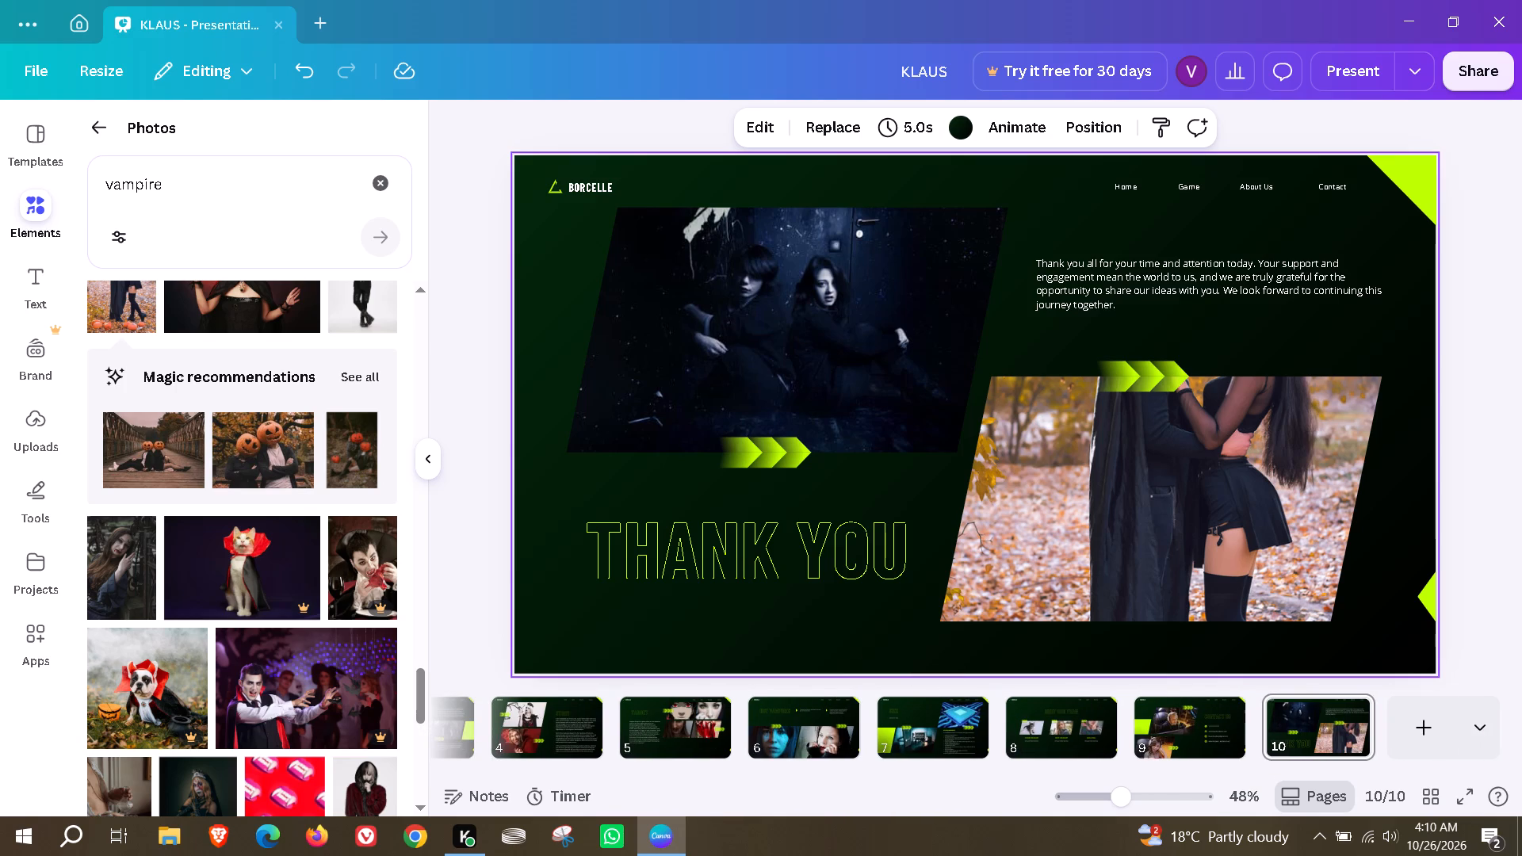
Download all pages of the presentation as a standard digital PDF and save it as KLAUS.pdf in the Downloads folder.
click(1505, 62)
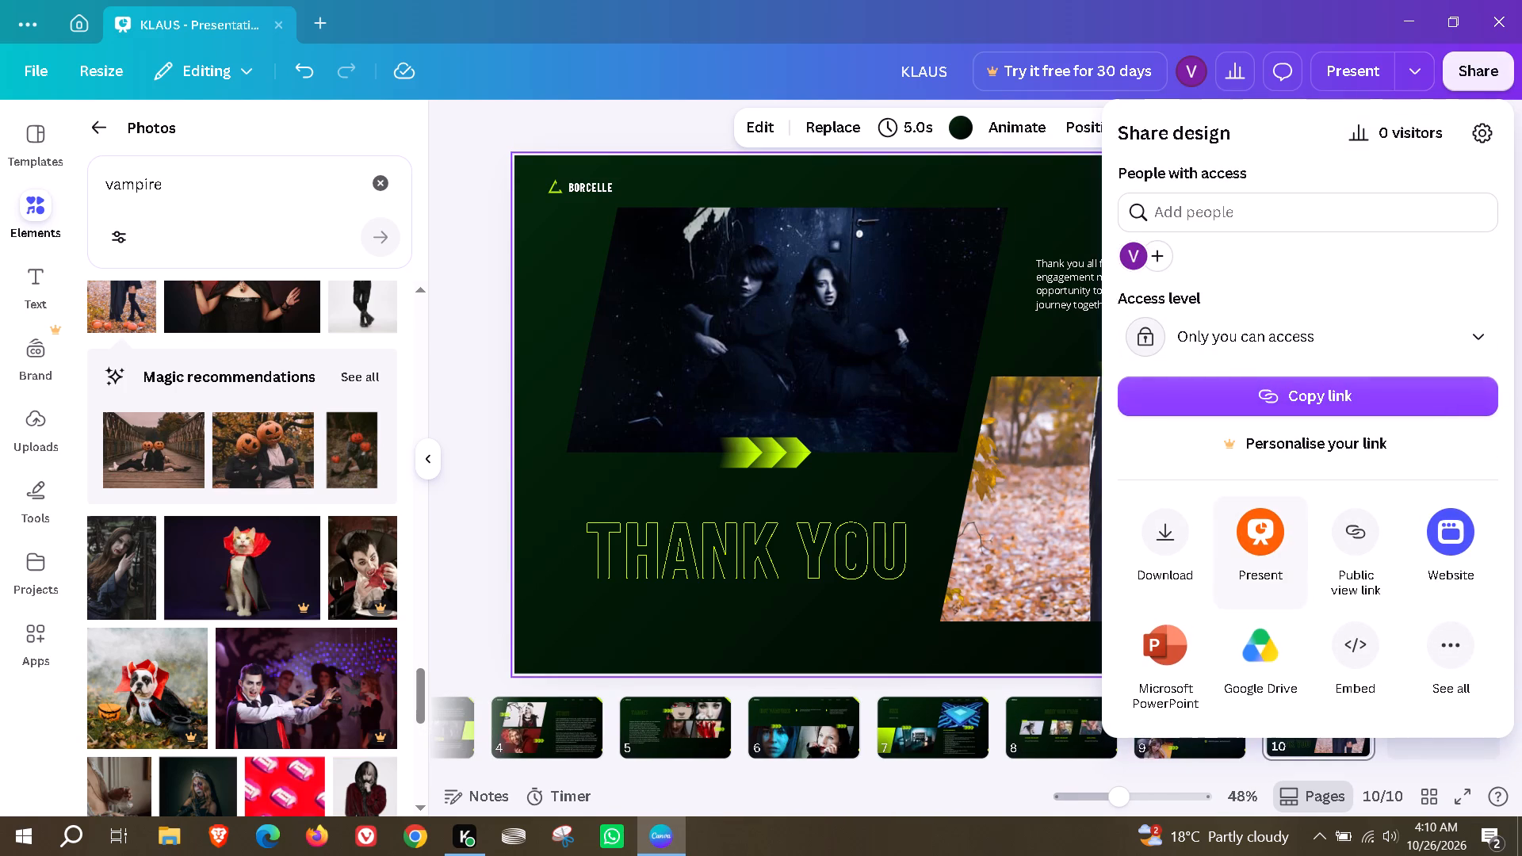
click(1149, 546)
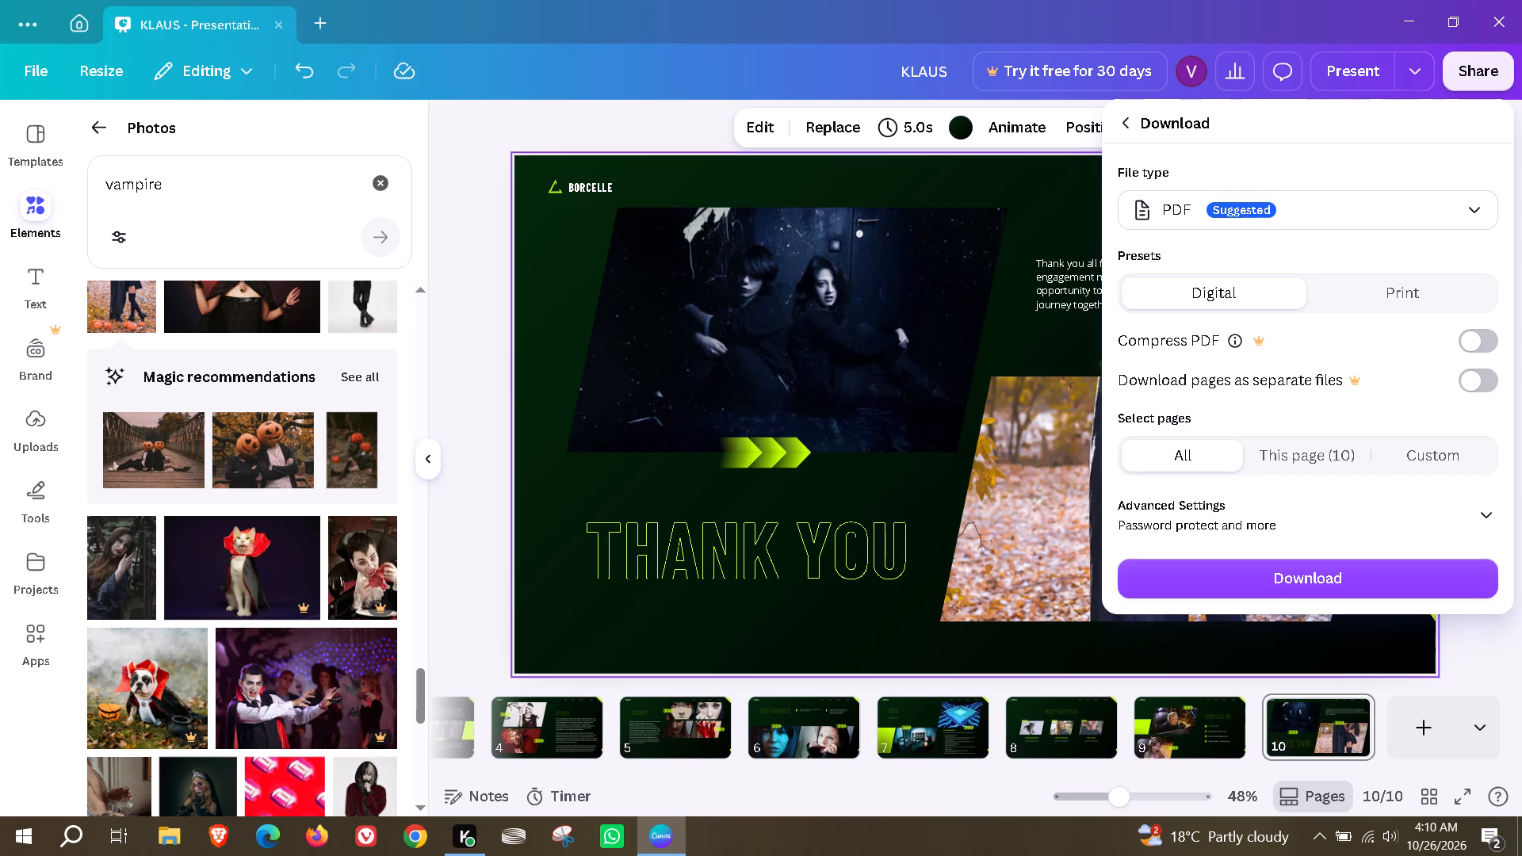
click(1294, 585)
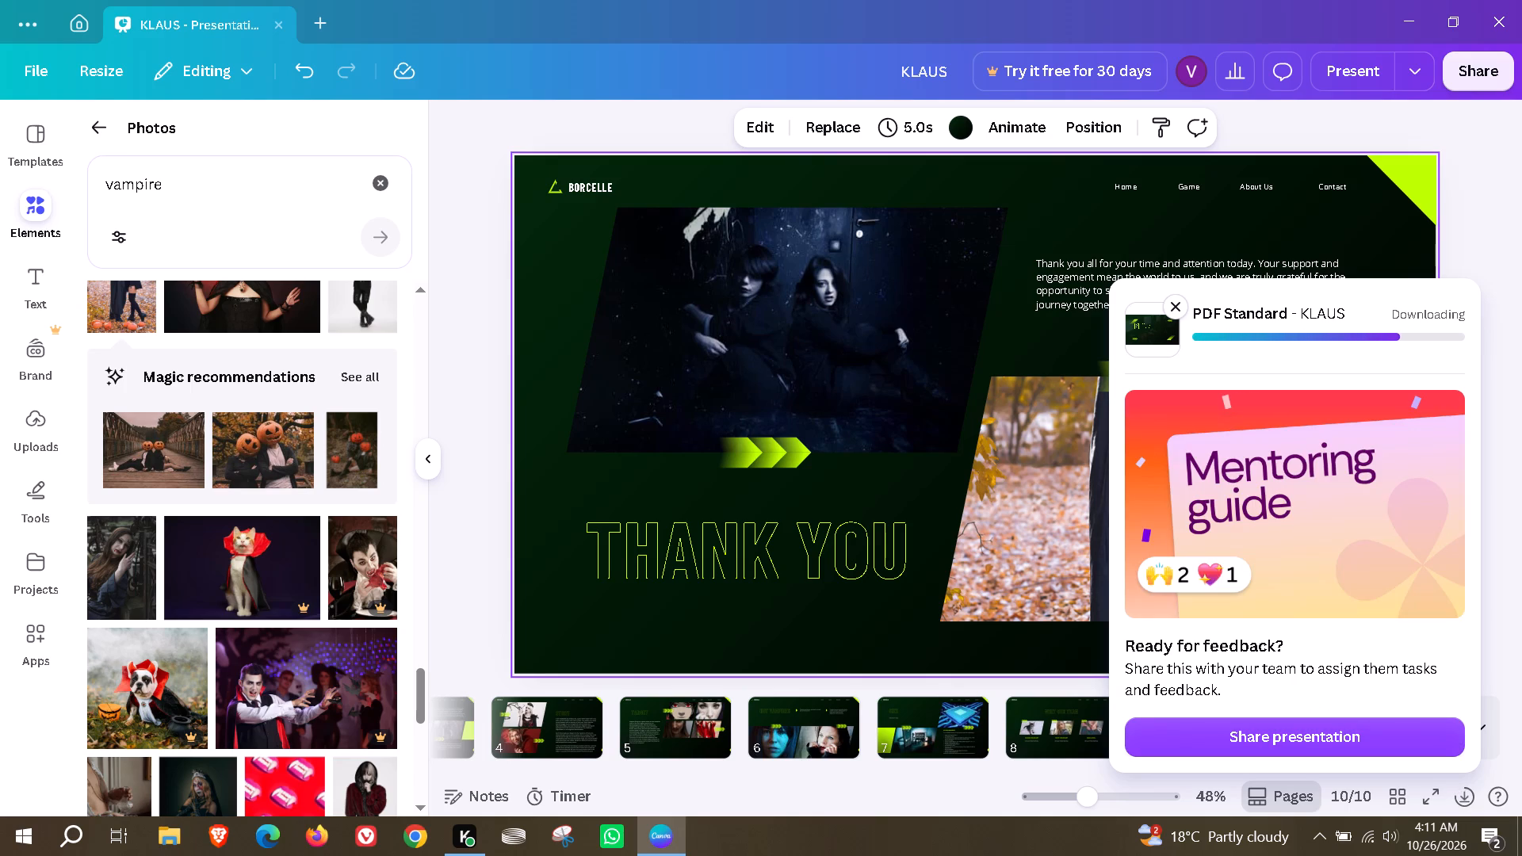
click(67, 125)
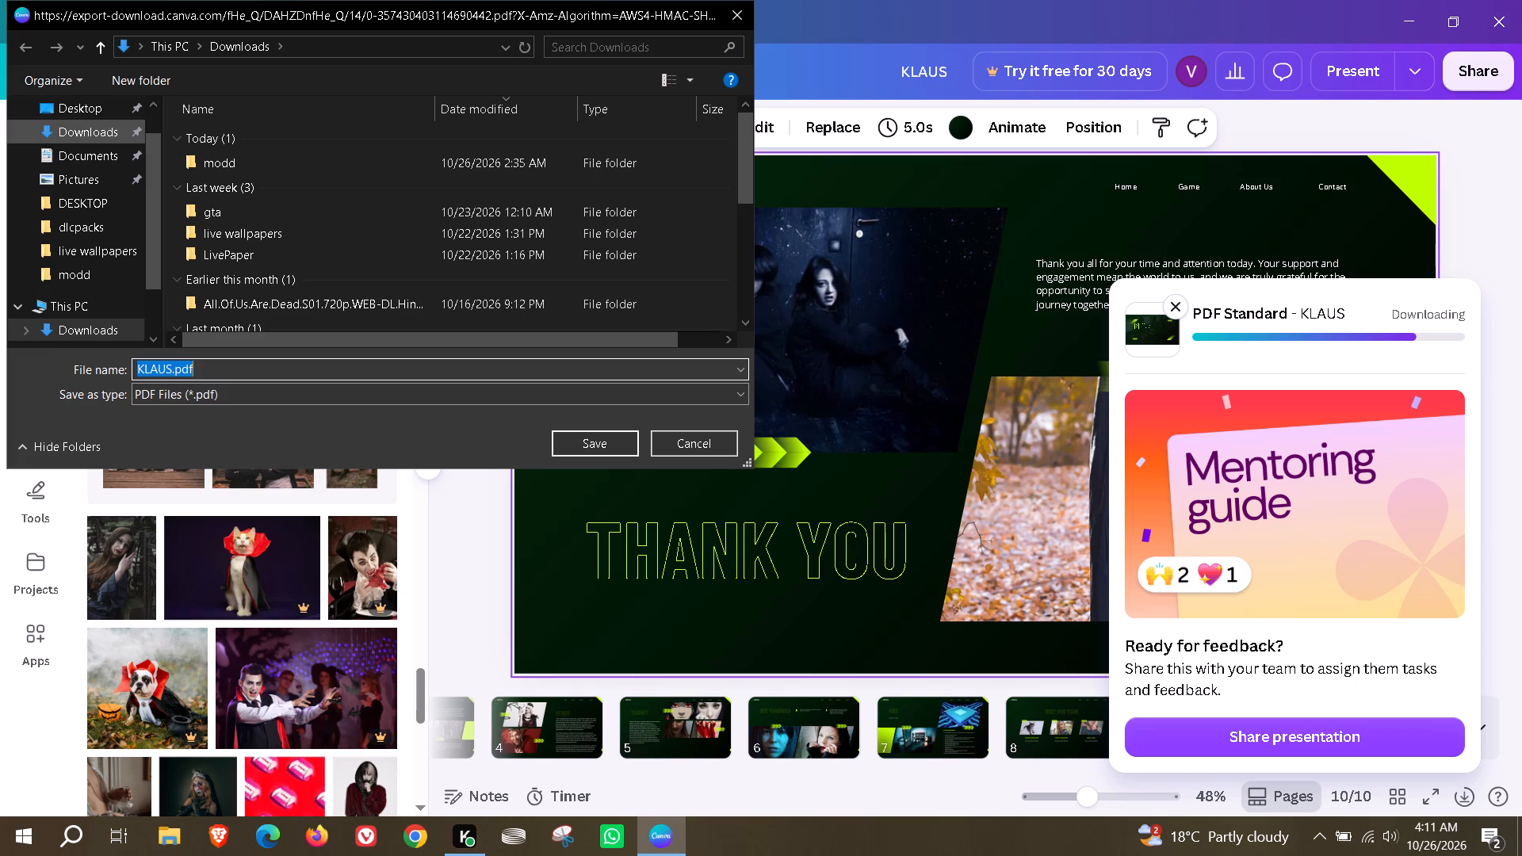
click(584, 453)
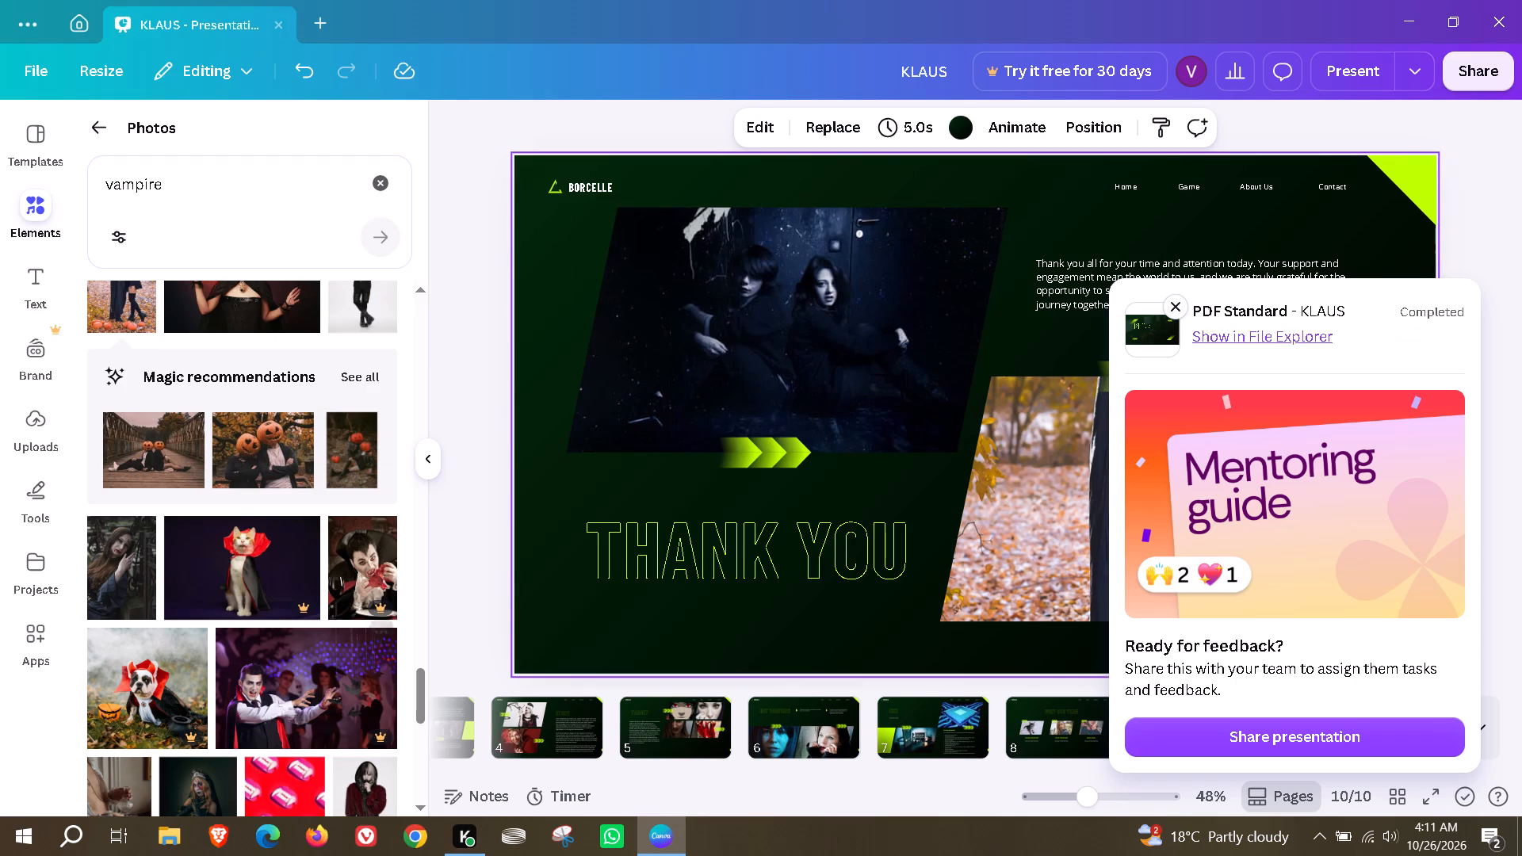
Open KLAUS.pdf from the Downloads folder in File Explorer, look through its pages, and close the viewer, folder window and download notice.
click(192, 830)
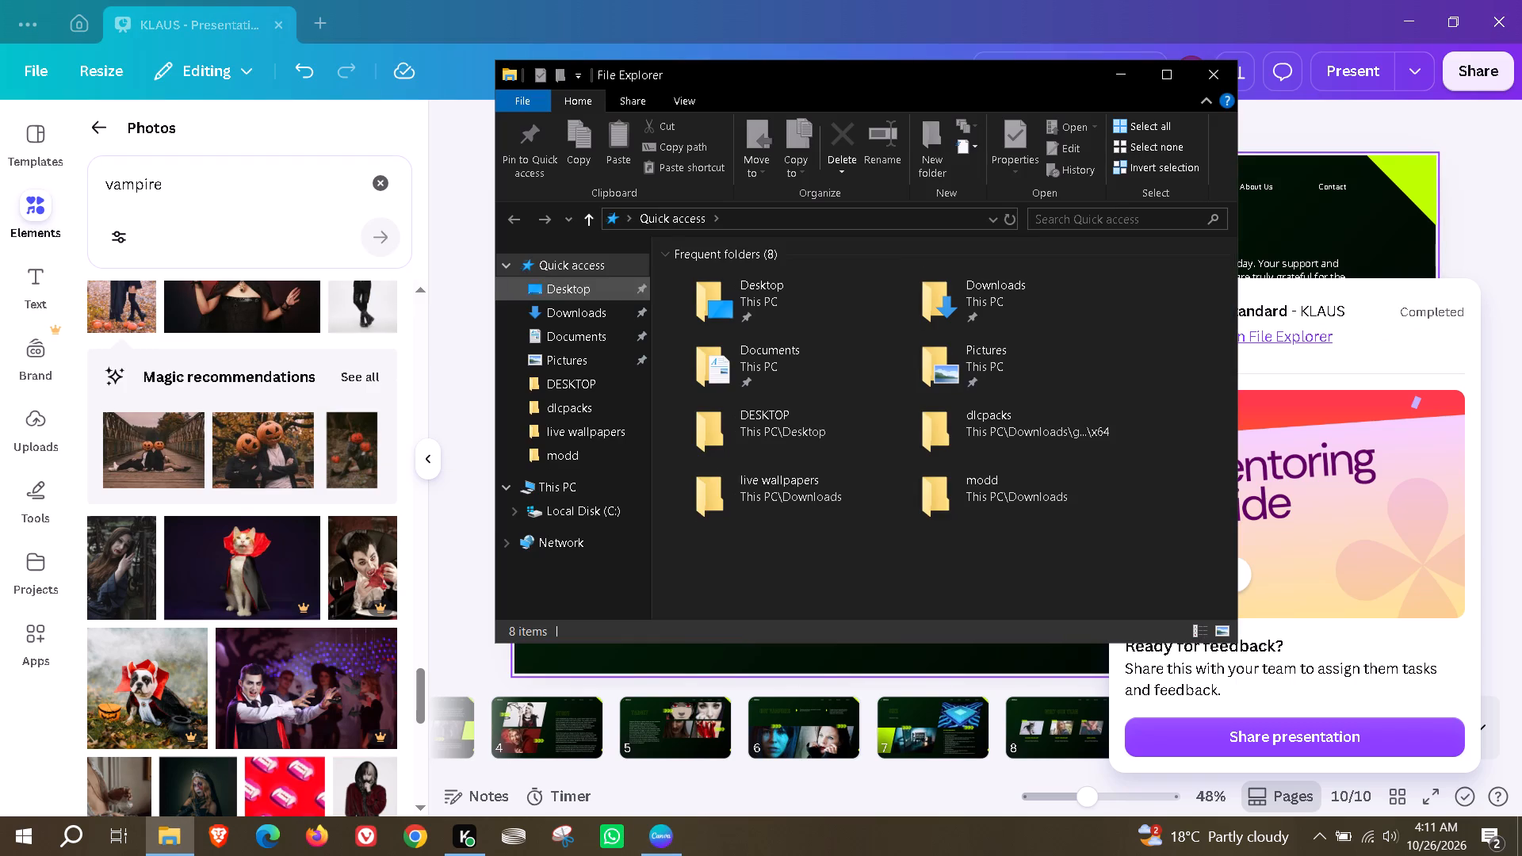
click(567, 308)
double_click(776, 297)
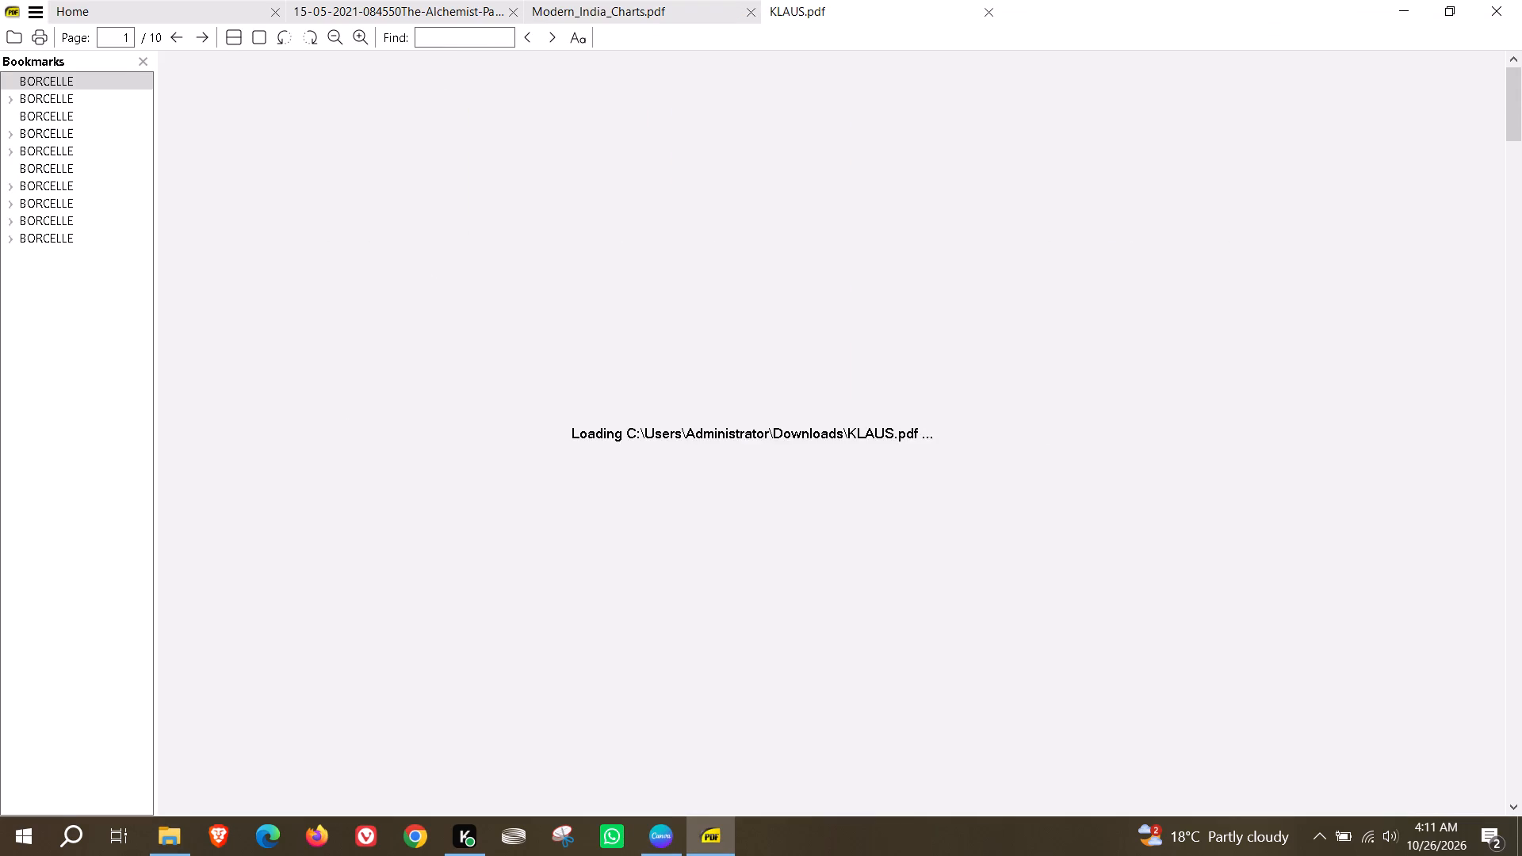
scroll(773, 401, down, 4)
scroll(789, 429, up, 5)
scroll(808, 441, down, 15)
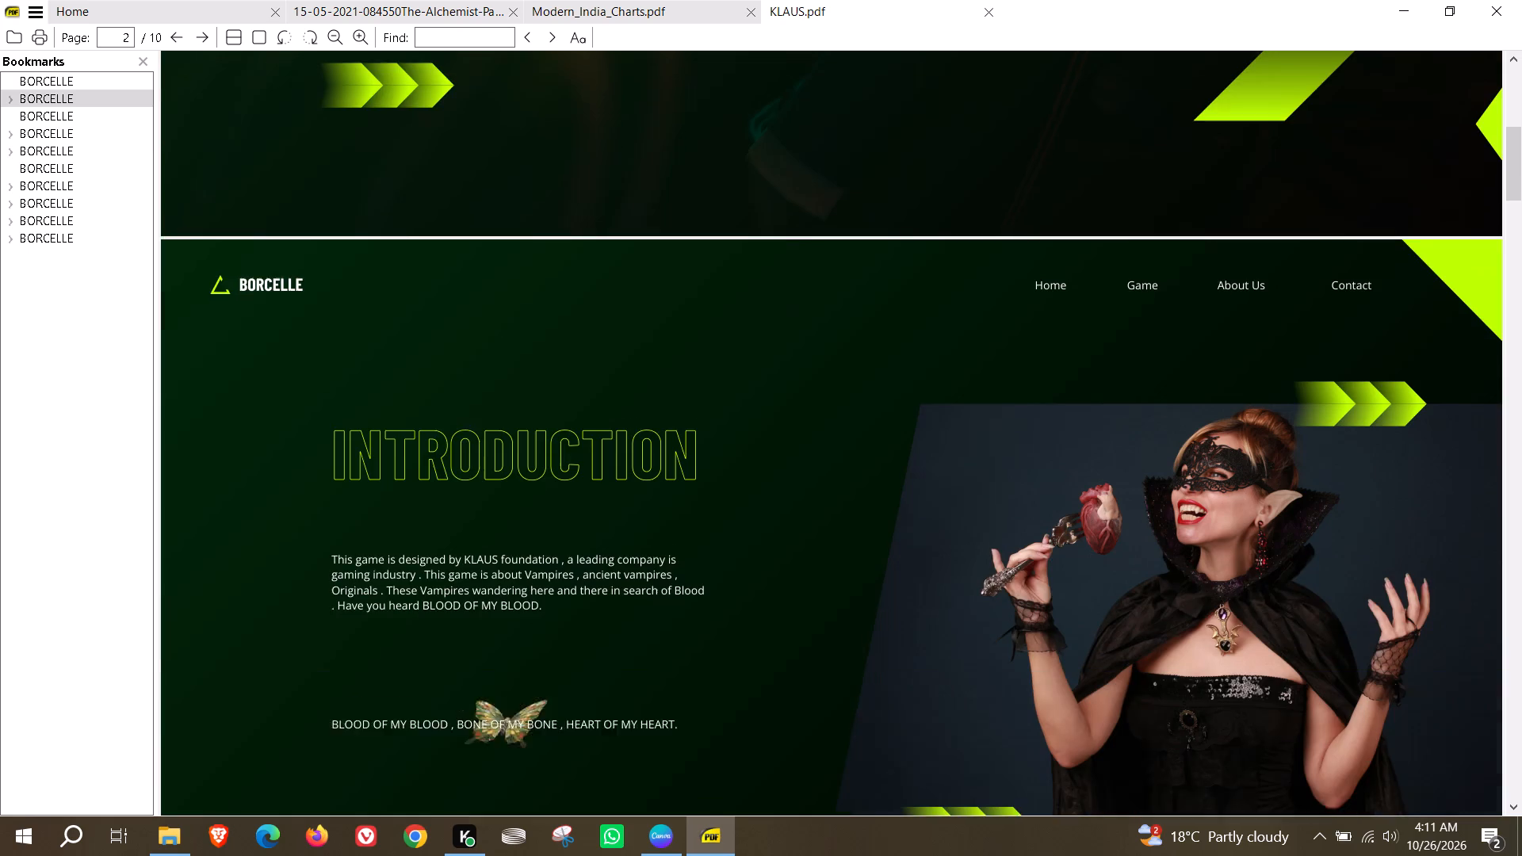
scroll(810, 459, down, 2)
scroll(810, 459, down, 19)
scroll(769, 415, down, 3)
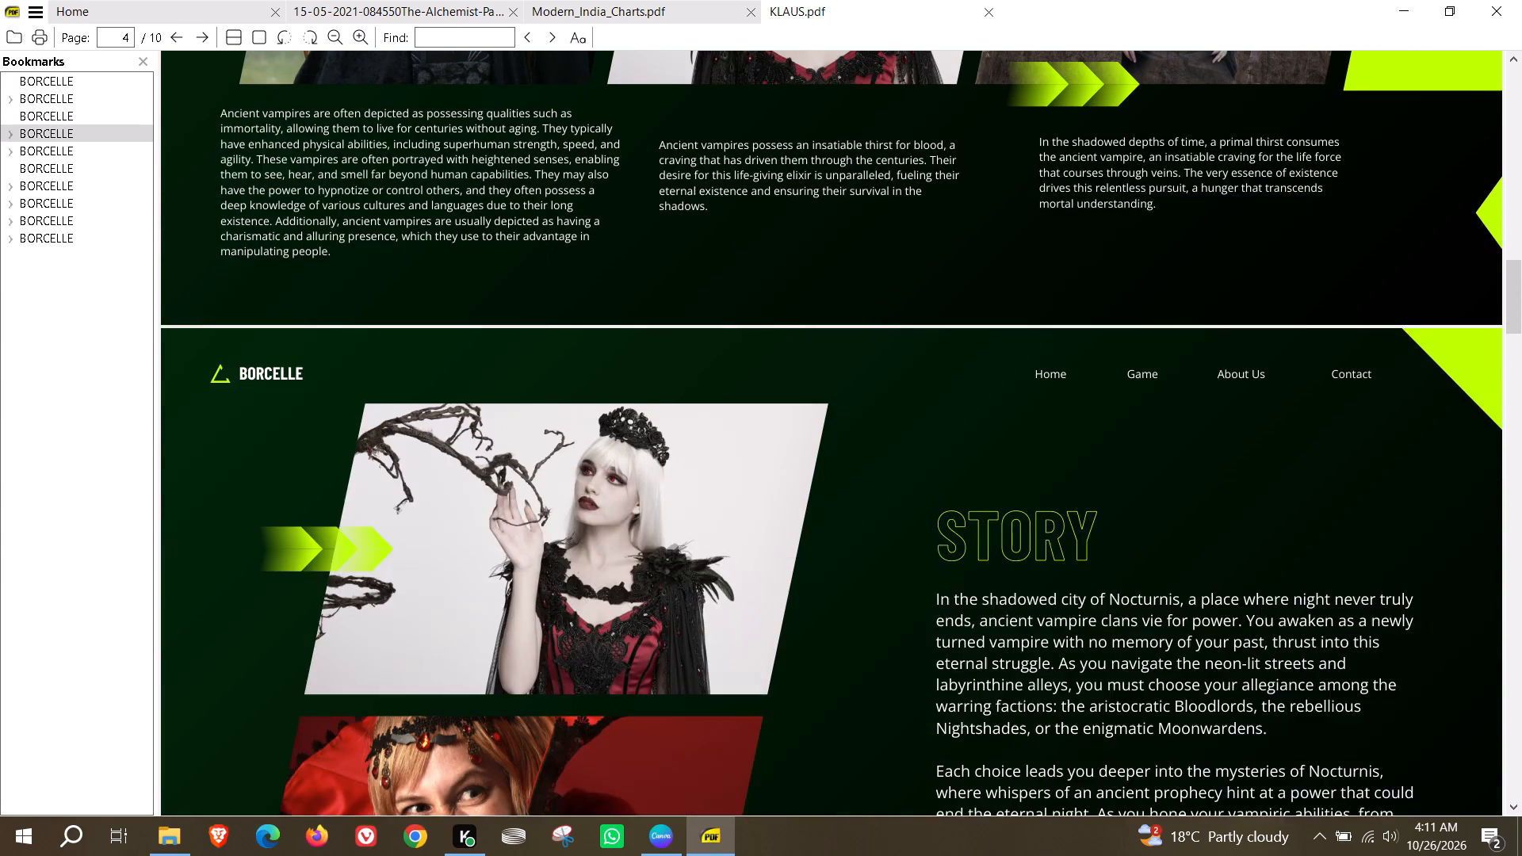
scroll(779, 418, down, 20)
scroll(779, 418, down, 20)
scroll(779, 418, down, 13)
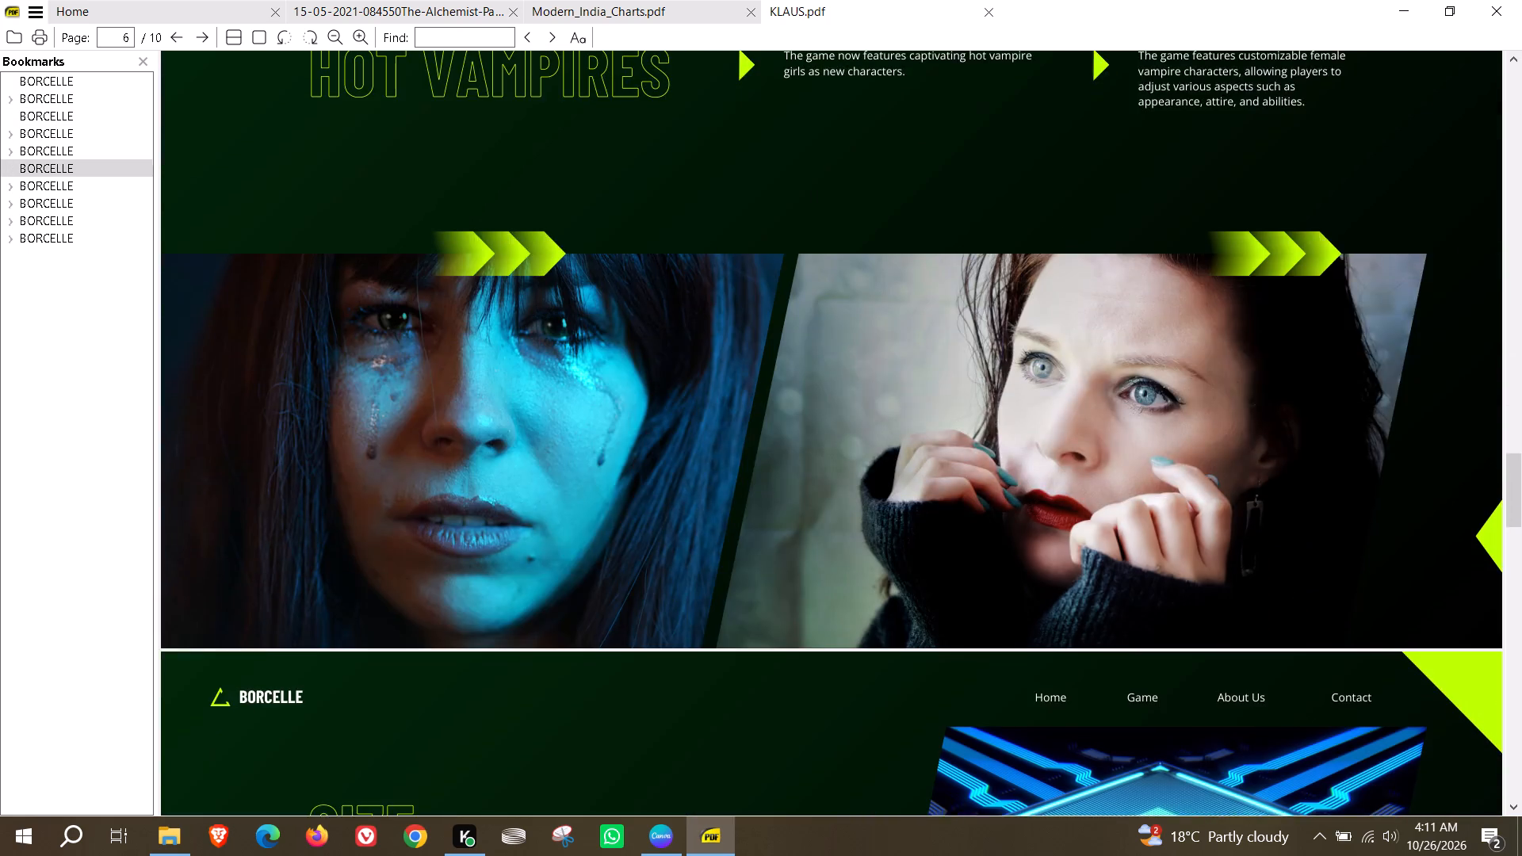
scroll(712, 441, down, 20)
scroll(712, 441, down, 10)
click(1521, 0)
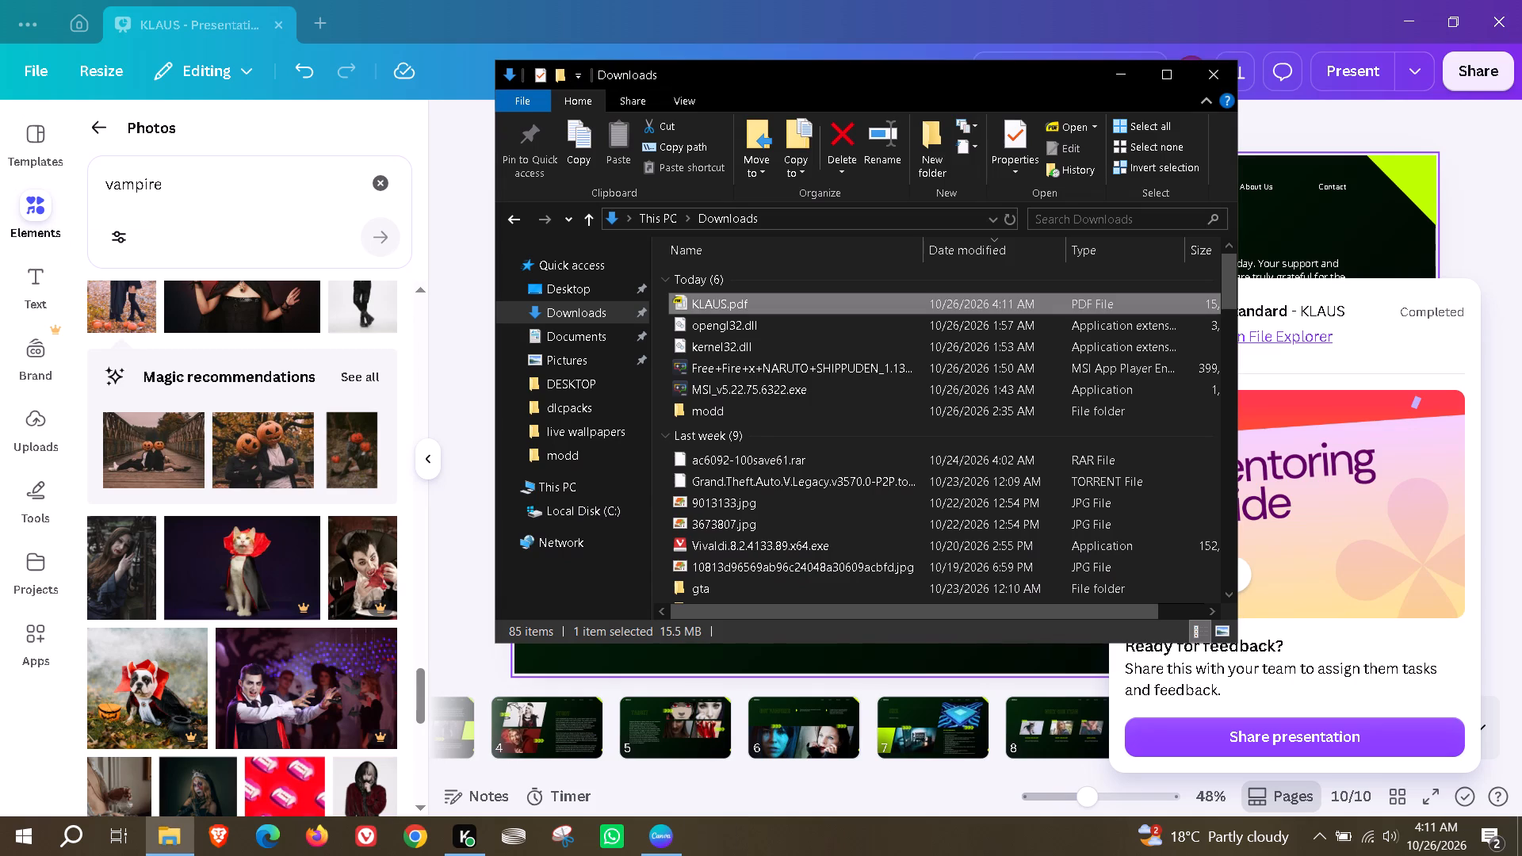
click(1221, 69)
click(1172, 293)
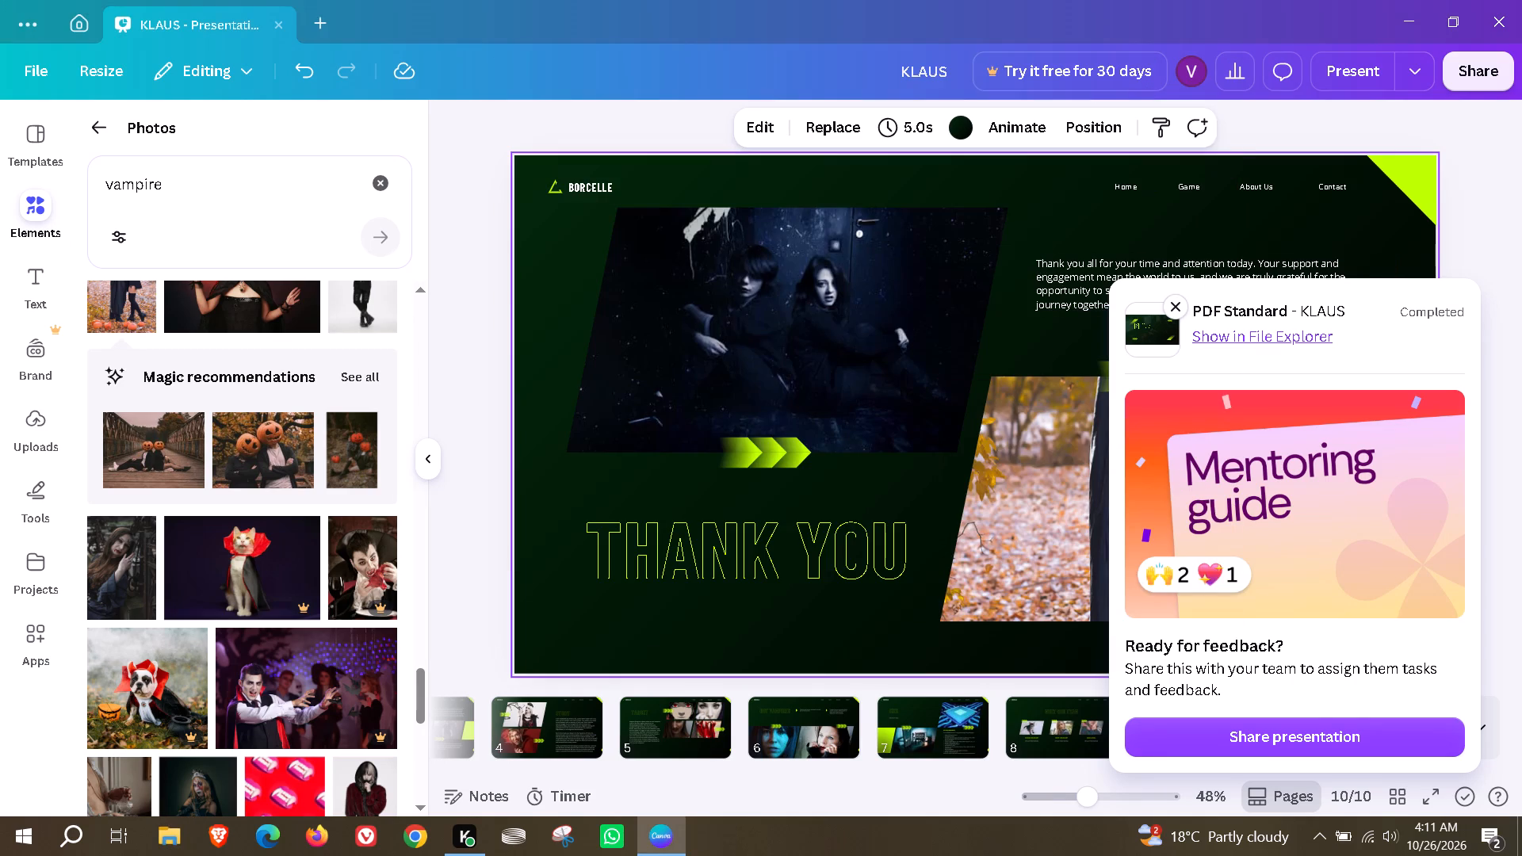
click(1172, 300)
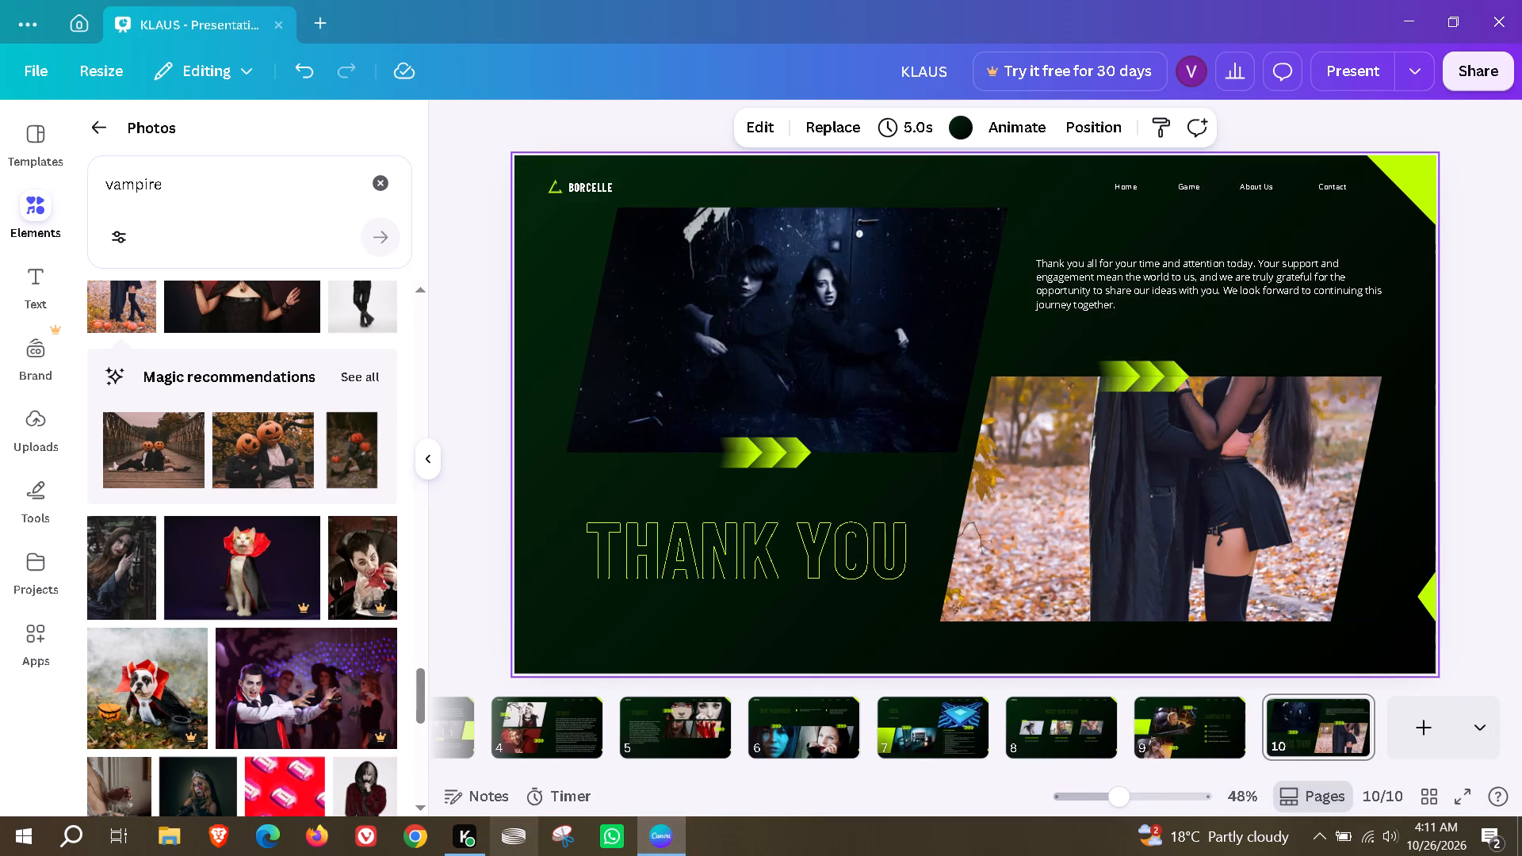